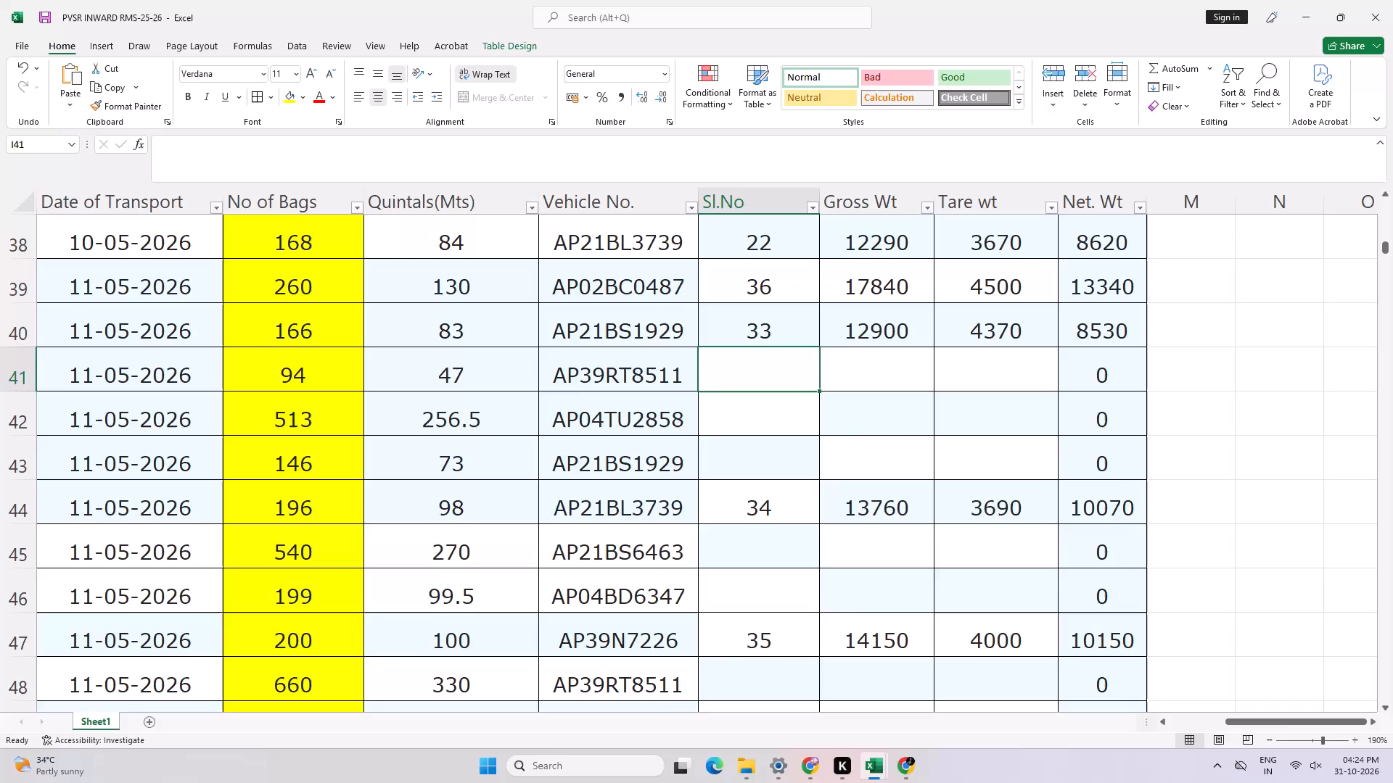
{"action": "scroll", "coordinate": [725, 565], "scroll_direction": "down", "scroll_amount": 4}
{"action": "scroll", "coordinate": [808, 589], "scroll_direction": "up", "scroll_amount": 4}
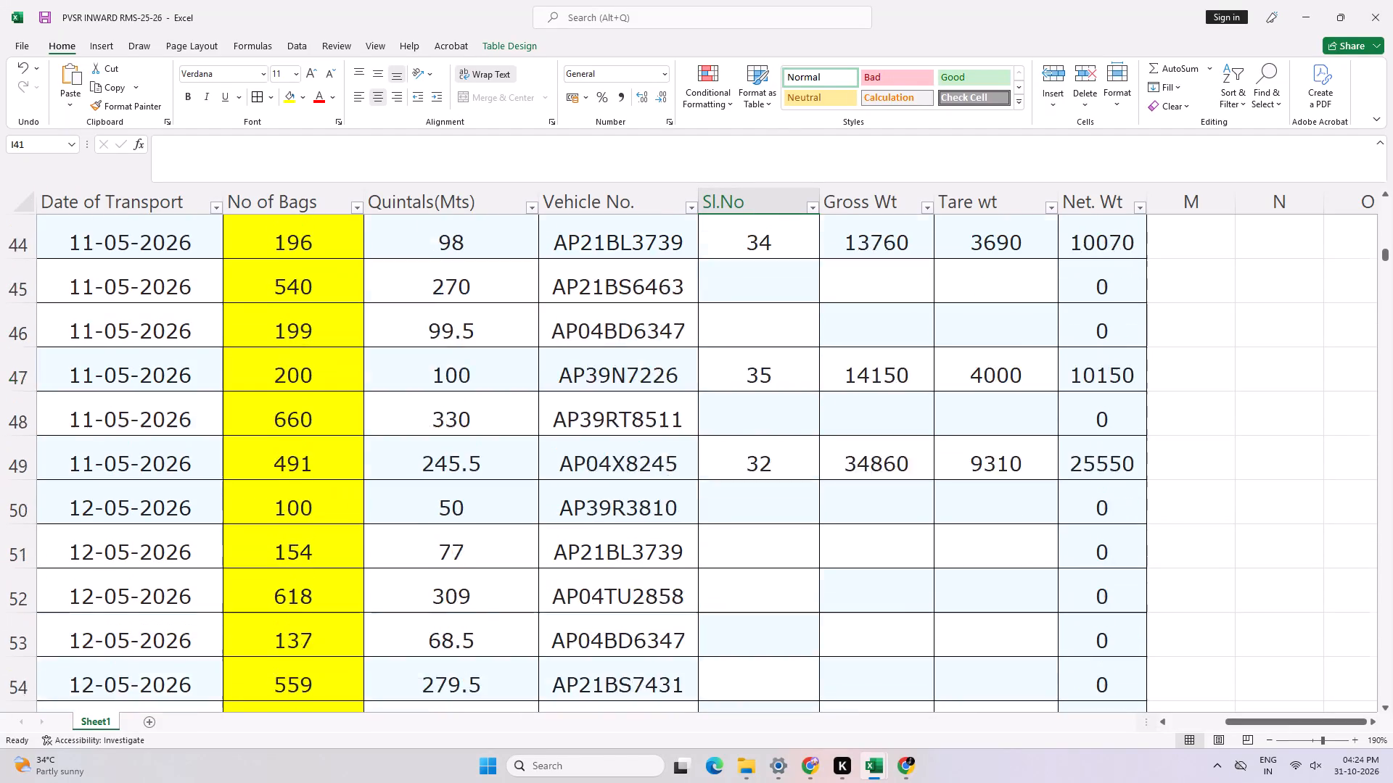
{"action": "scroll", "coordinate": [808, 585], "scroll_direction": "up", "scroll_amount": 2}
{"action": "scroll", "coordinate": [803, 568], "scroll_direction": "down", "scroll_amount": 2}
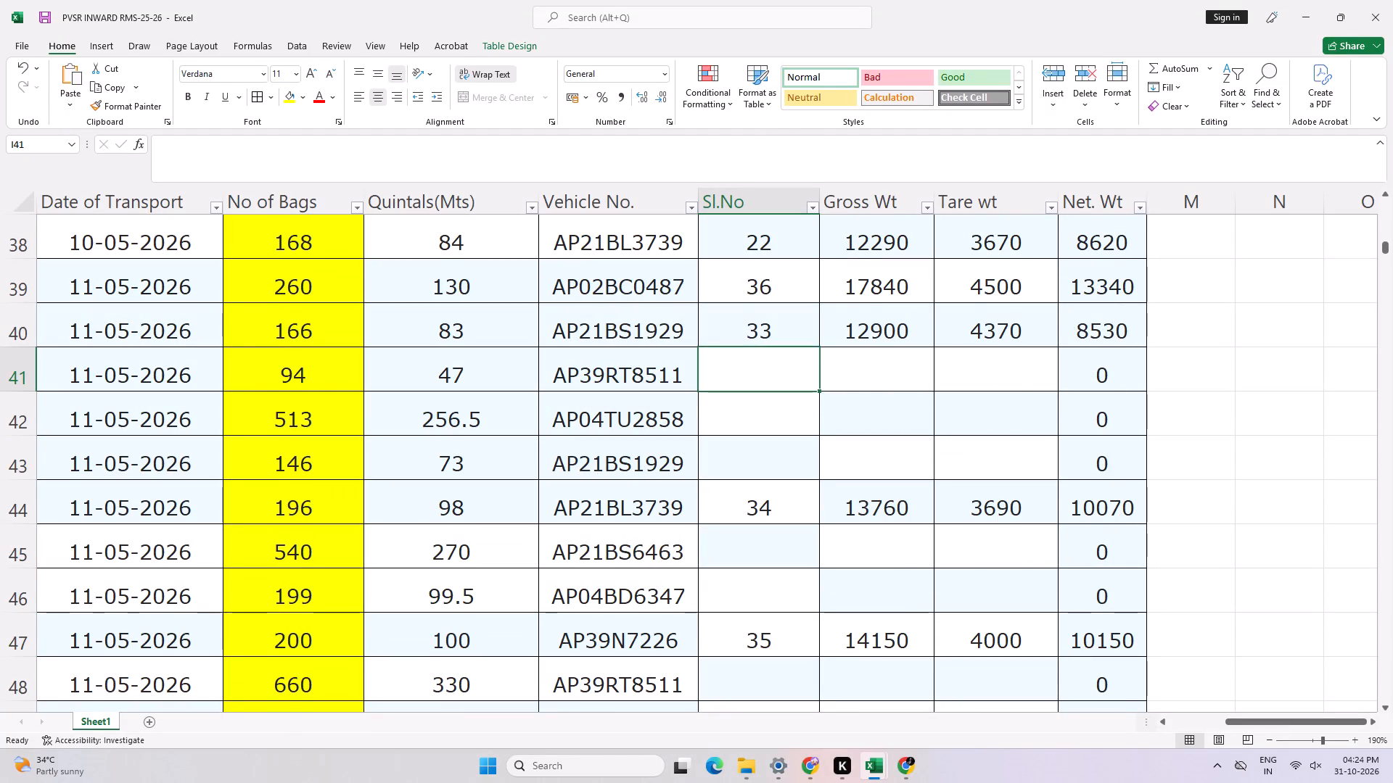
{"action": "key", "text": "Down"}
{"action": "key", "text": "Down"}
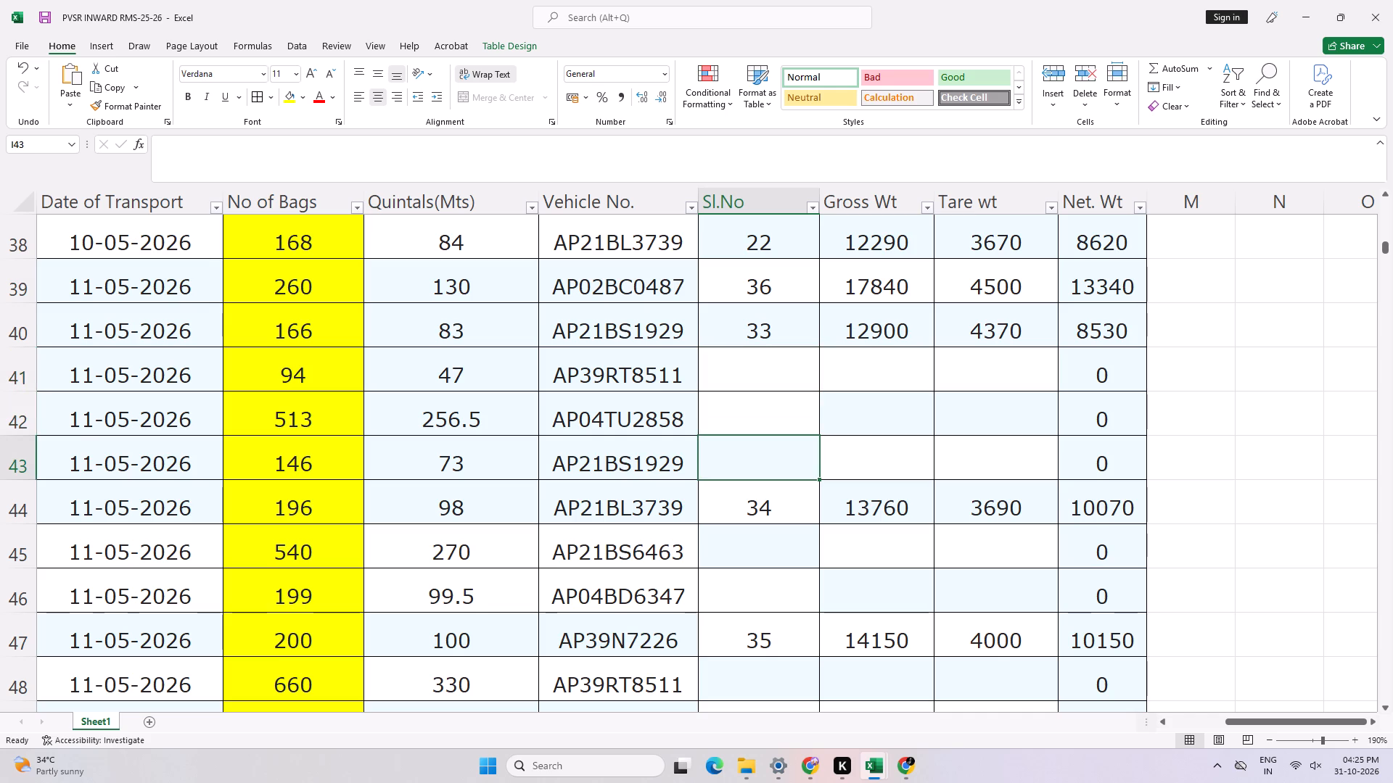
{"action": "type", "text": "37"}
{"action": "key", "text": "Tab"}
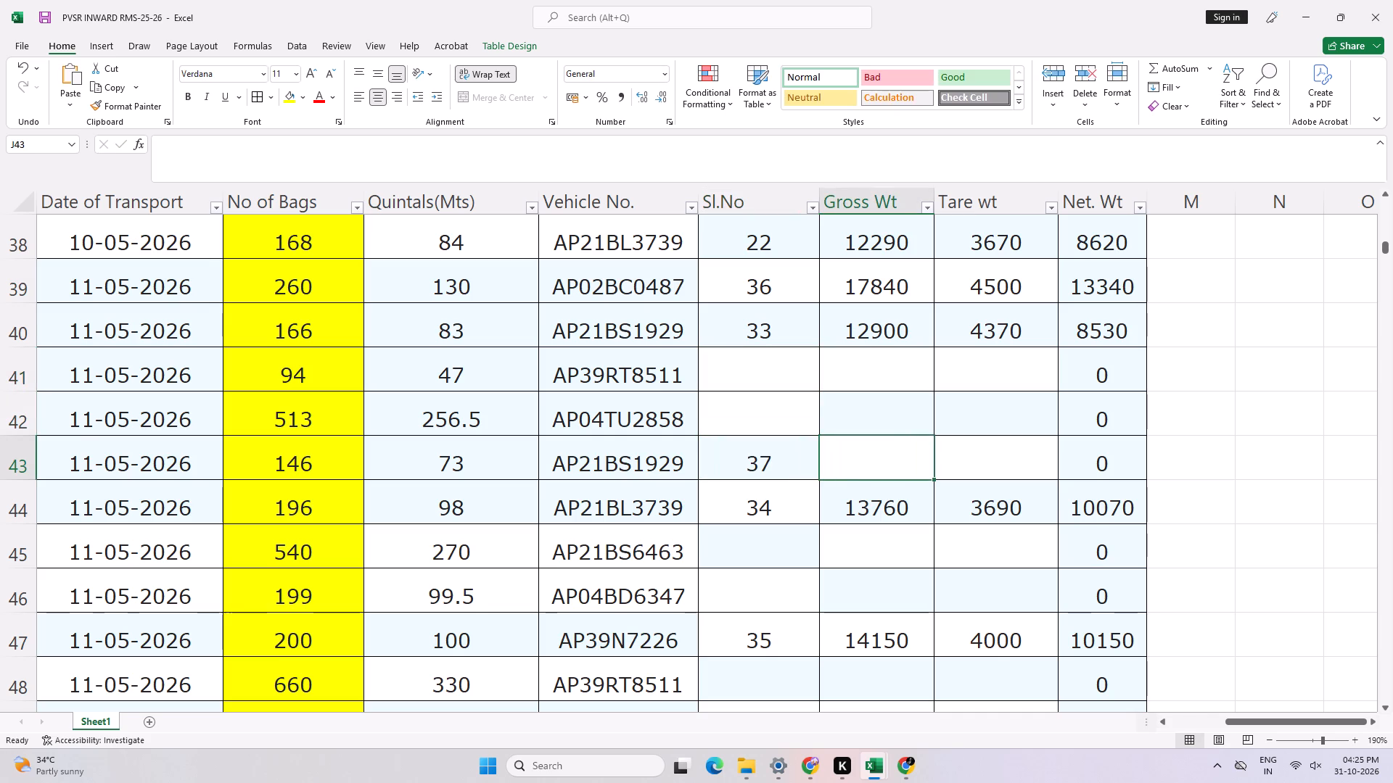
{"action": "type", "text": "11800"}
{"action": "key", "text": "Right"}
{"action": "type", "text": "4370"}
{"action": "key", "text": "Return"}
{"action": "key", "text": "Left"}
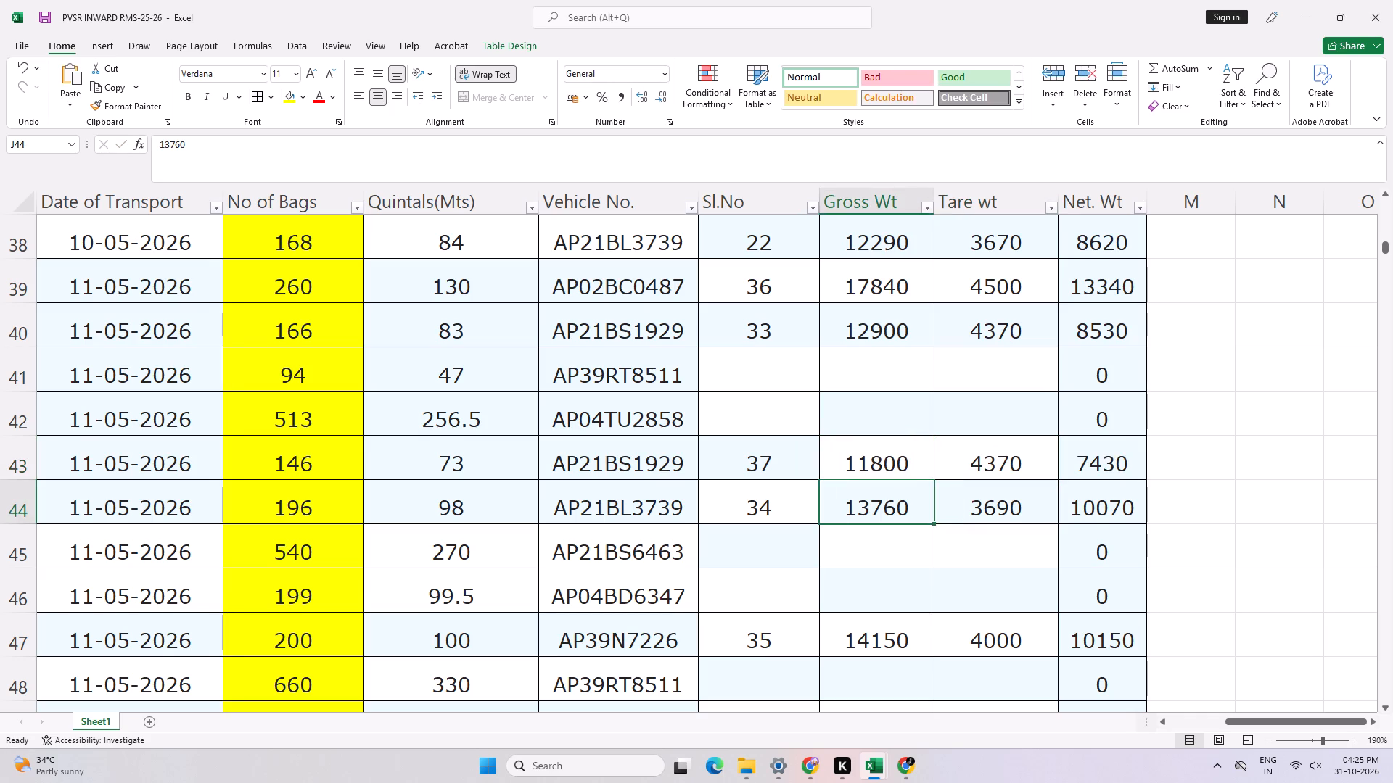
{"action": "key", "text": "Left"}
{"action": "key", "text": "Up"}
{"action": "key", "text": "Up"}
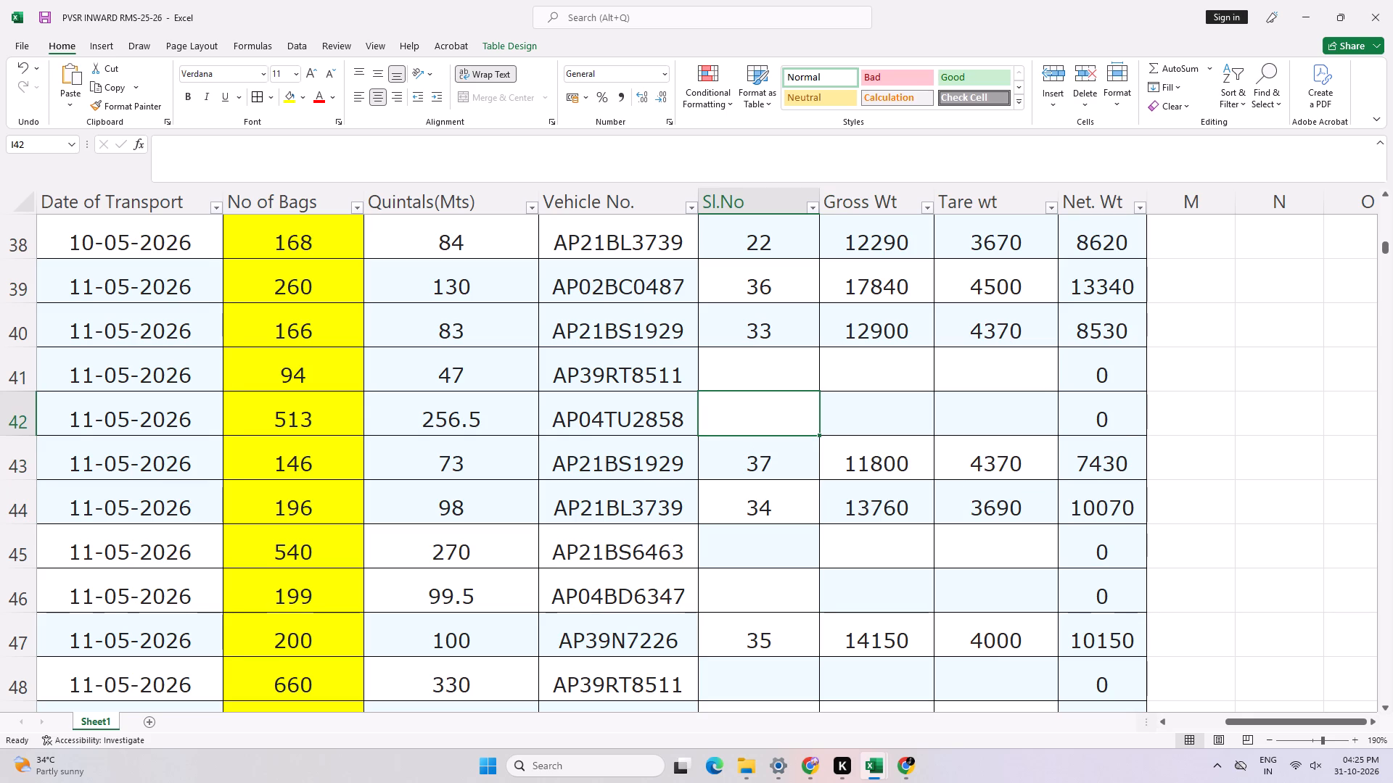
{"action": "key", "text": "Up"}
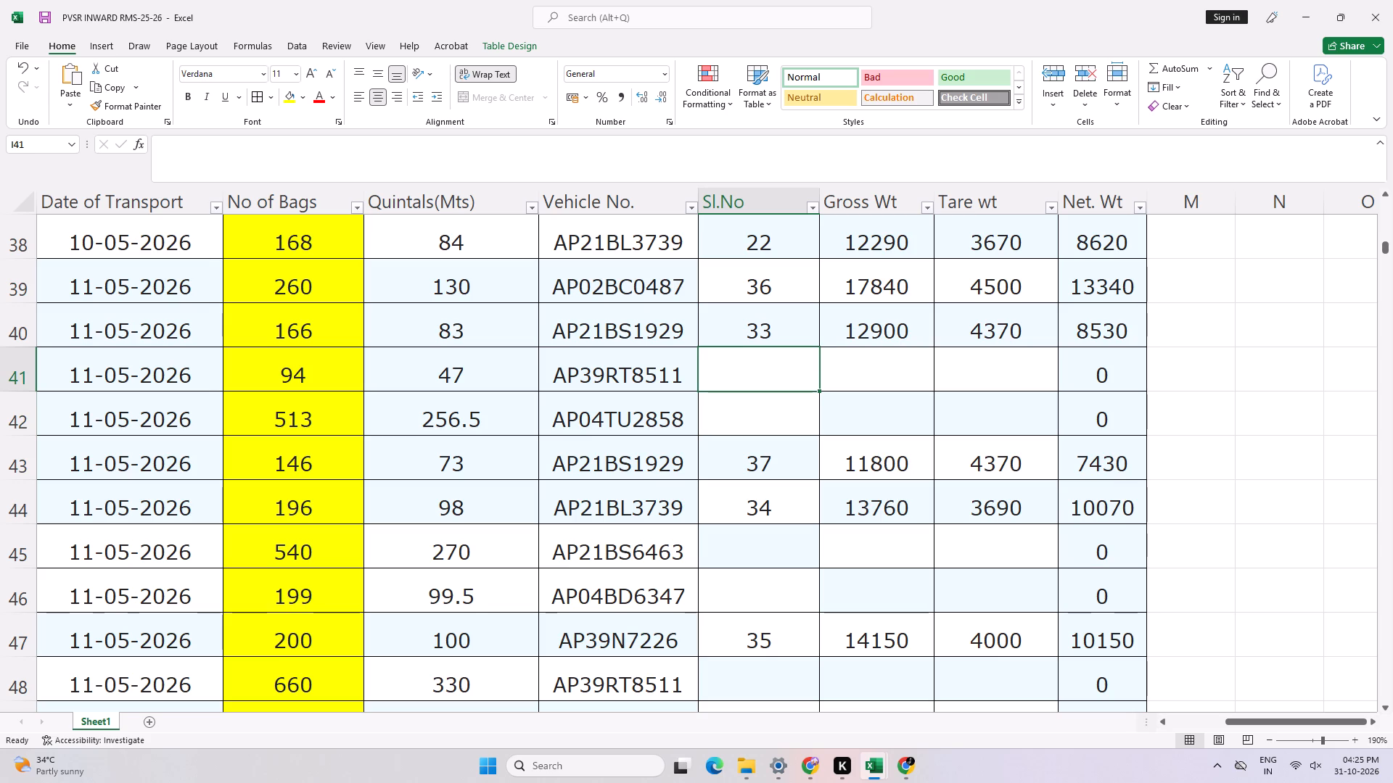
{"action": "key", "text": "Down"}
{"action": "key", "text": "Down"}
{"action": "key", "text": "Down"}
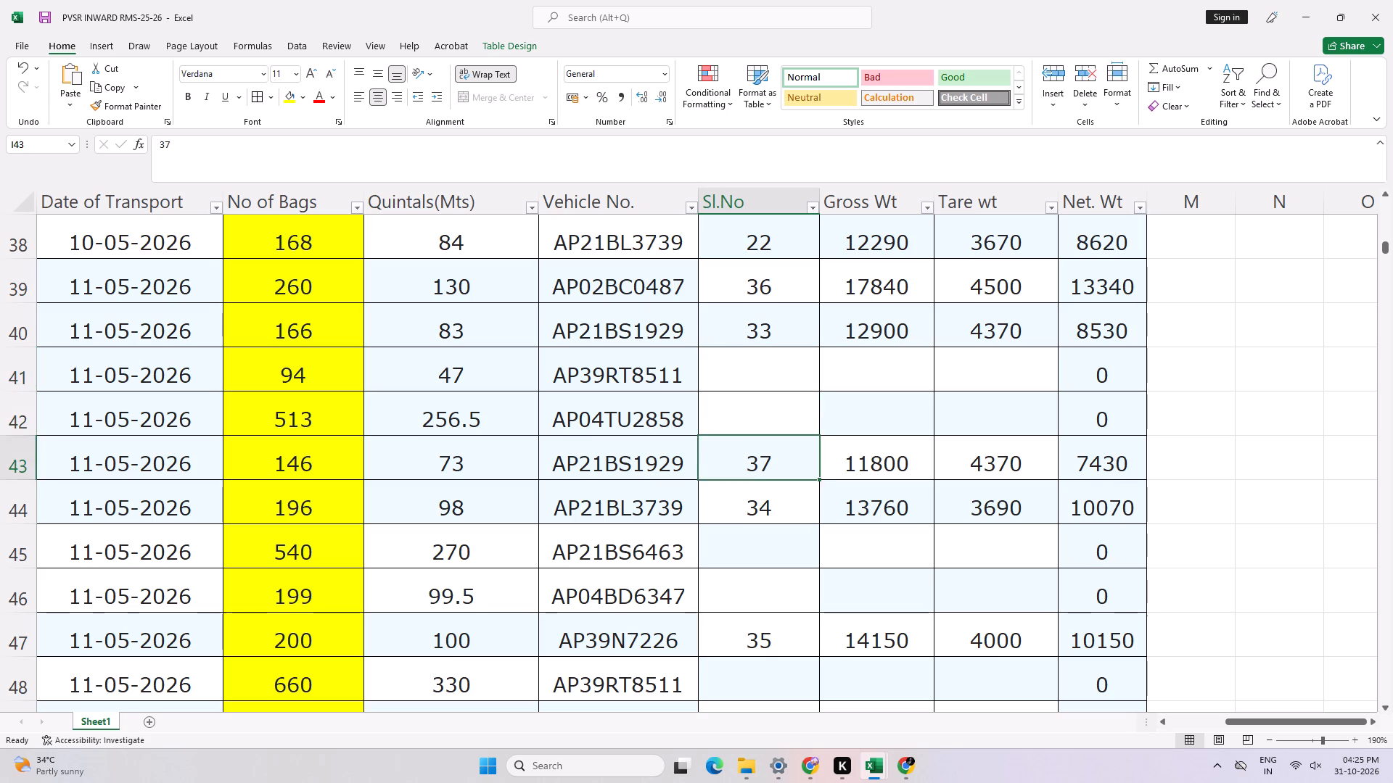
{"action": "key", "text": "Down"}
{"action": "key", "text": "Down"}
{"action": "key", "text": "Down"}
{"action": "key", "text": "Down"}
{"action": "type", "text": "38"}
{"action": "key", "text": "Right"}
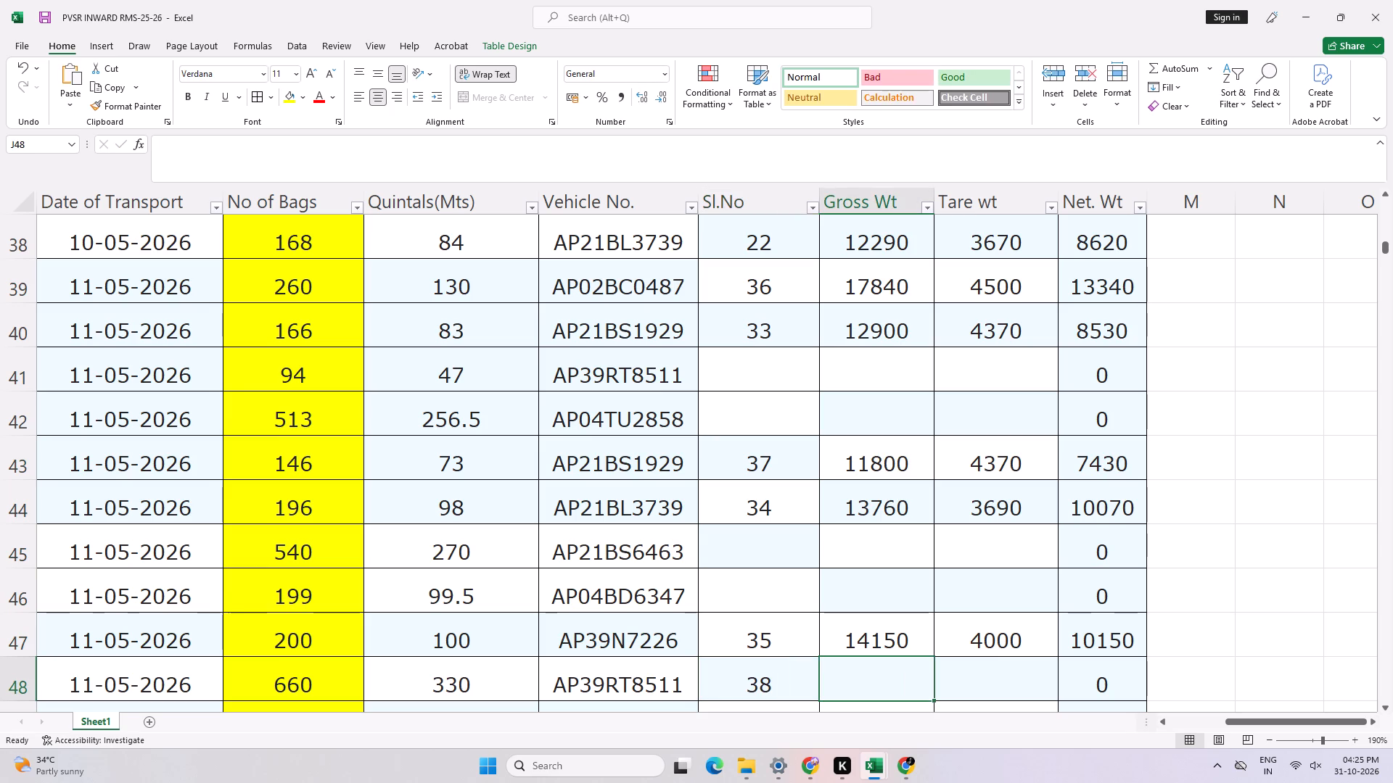
{"action": "type", "text": "10260"}
{"action": "key", "text": "Right"}
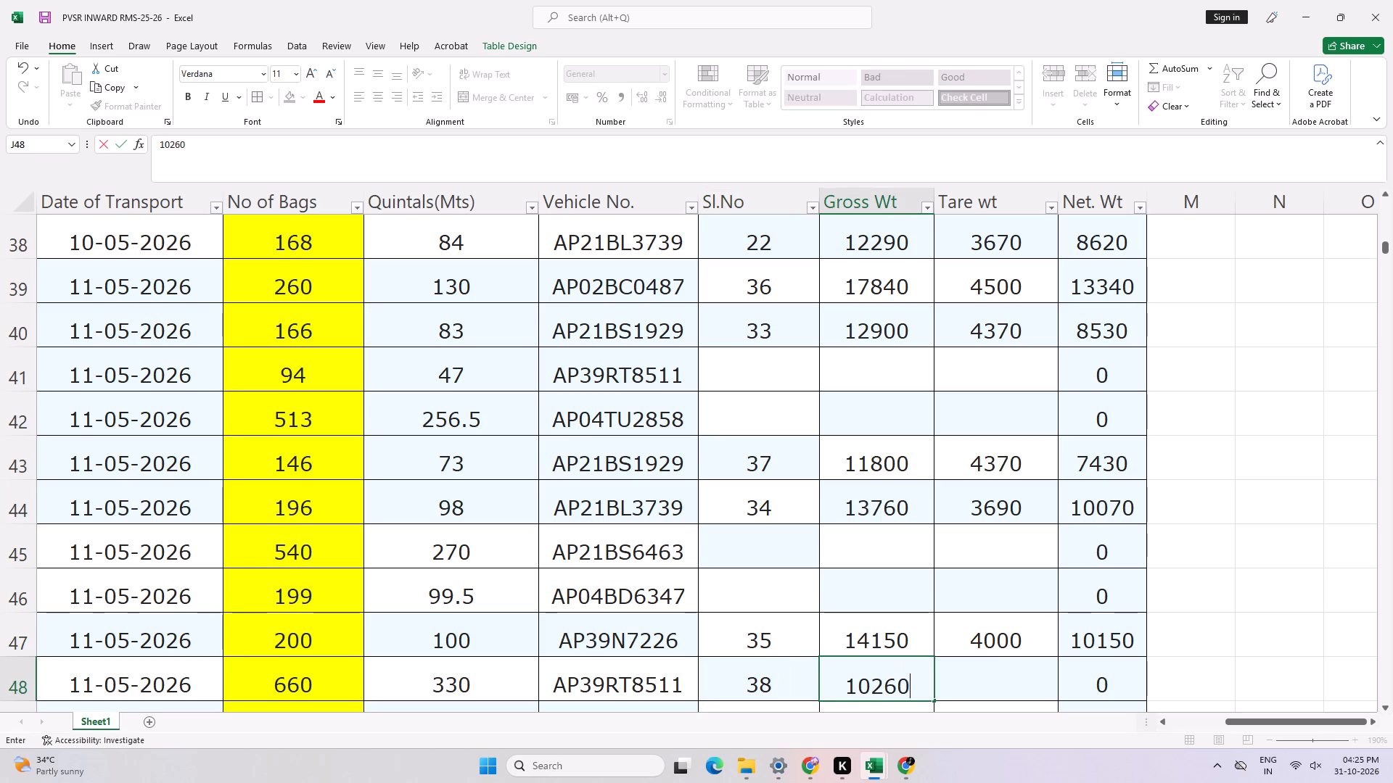
{"action": "type", "text": "3840"}
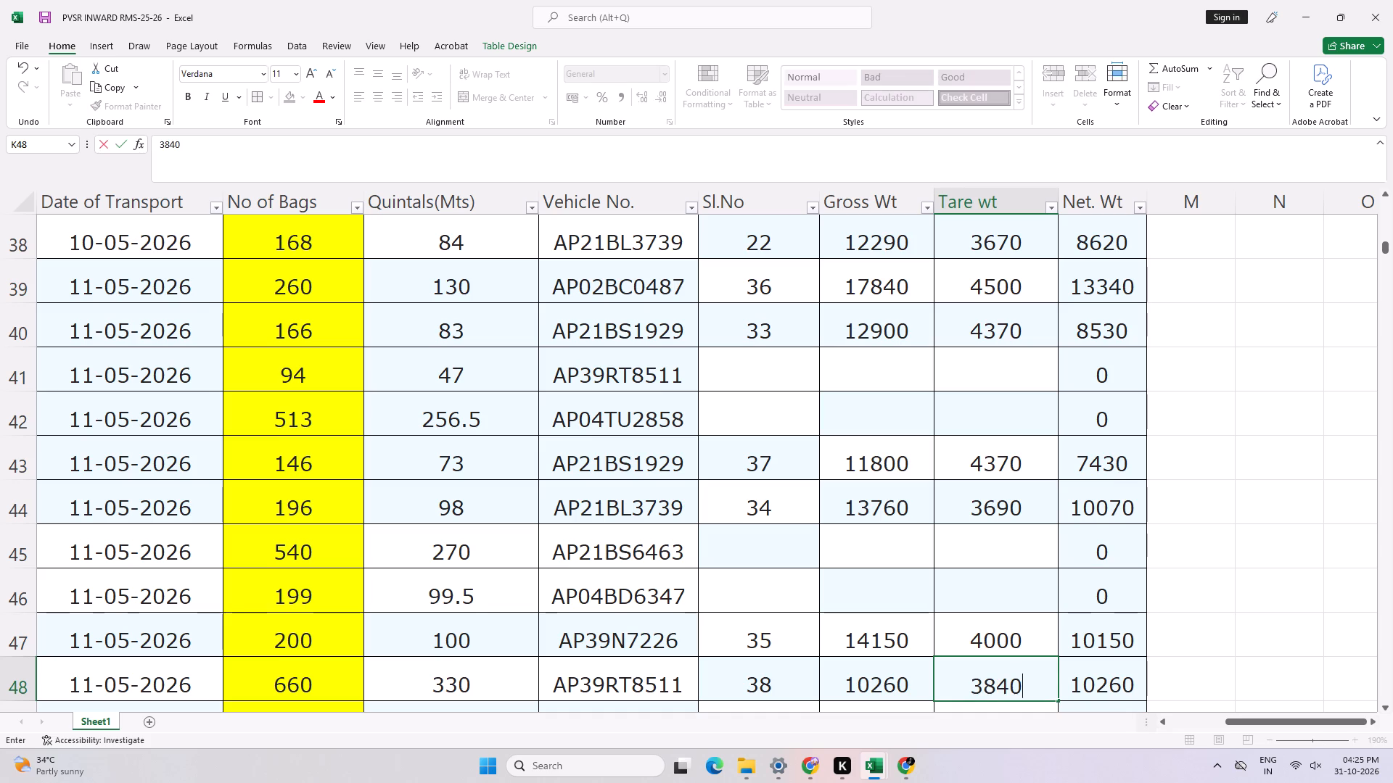
{"action": "key", "text": "Right"}
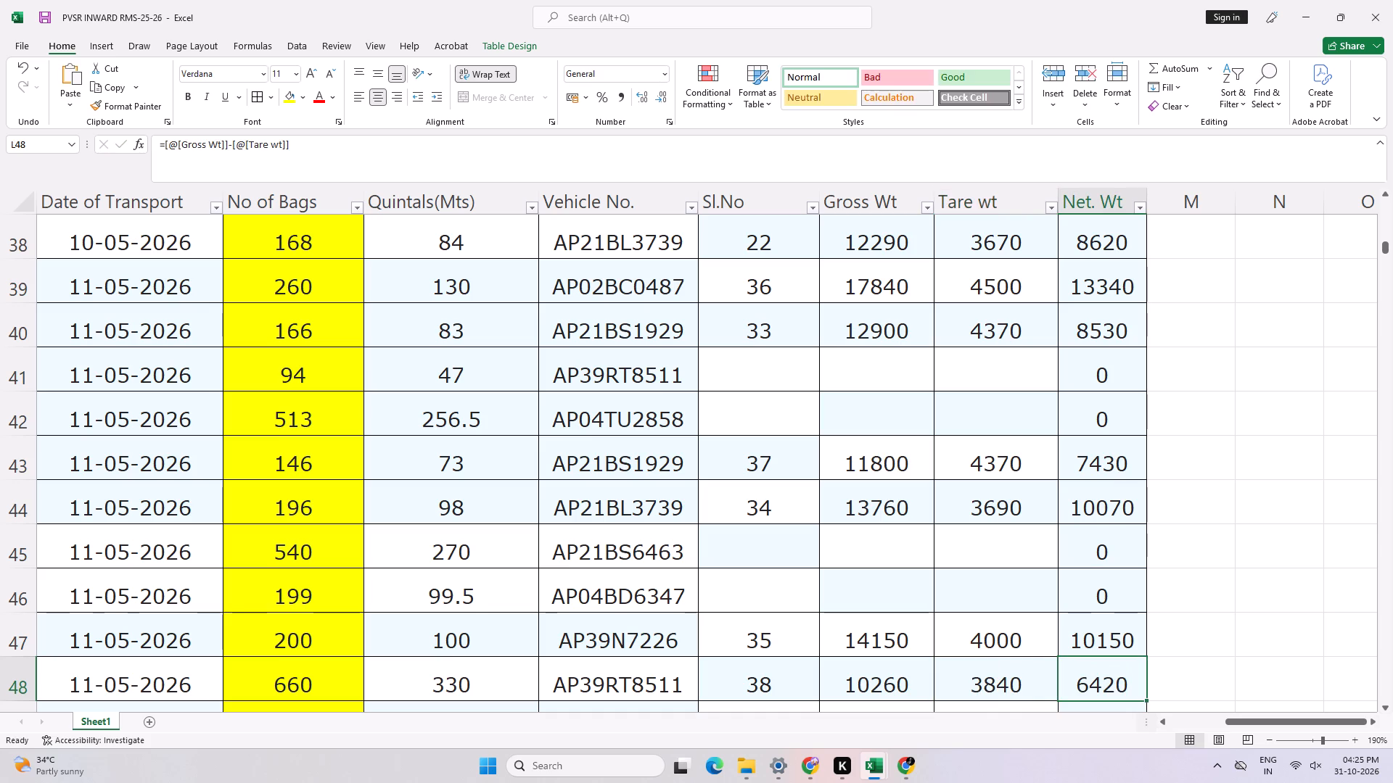
Turn row 48's gross weight into a sum formula, +10260+10530.
{"action": "key", "text": "Left"}
{"action": "key", "text": "Left"}
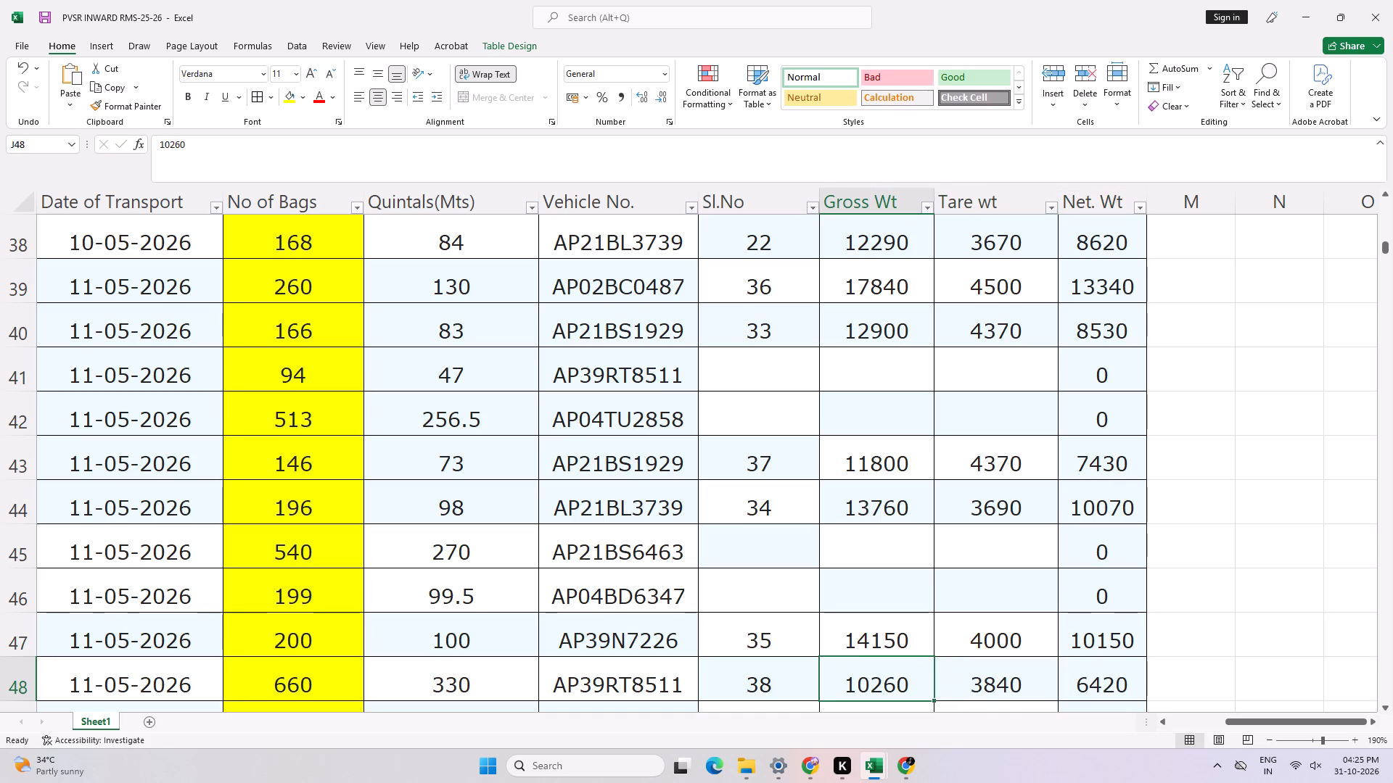
{"action": "key", "text": "F2"}
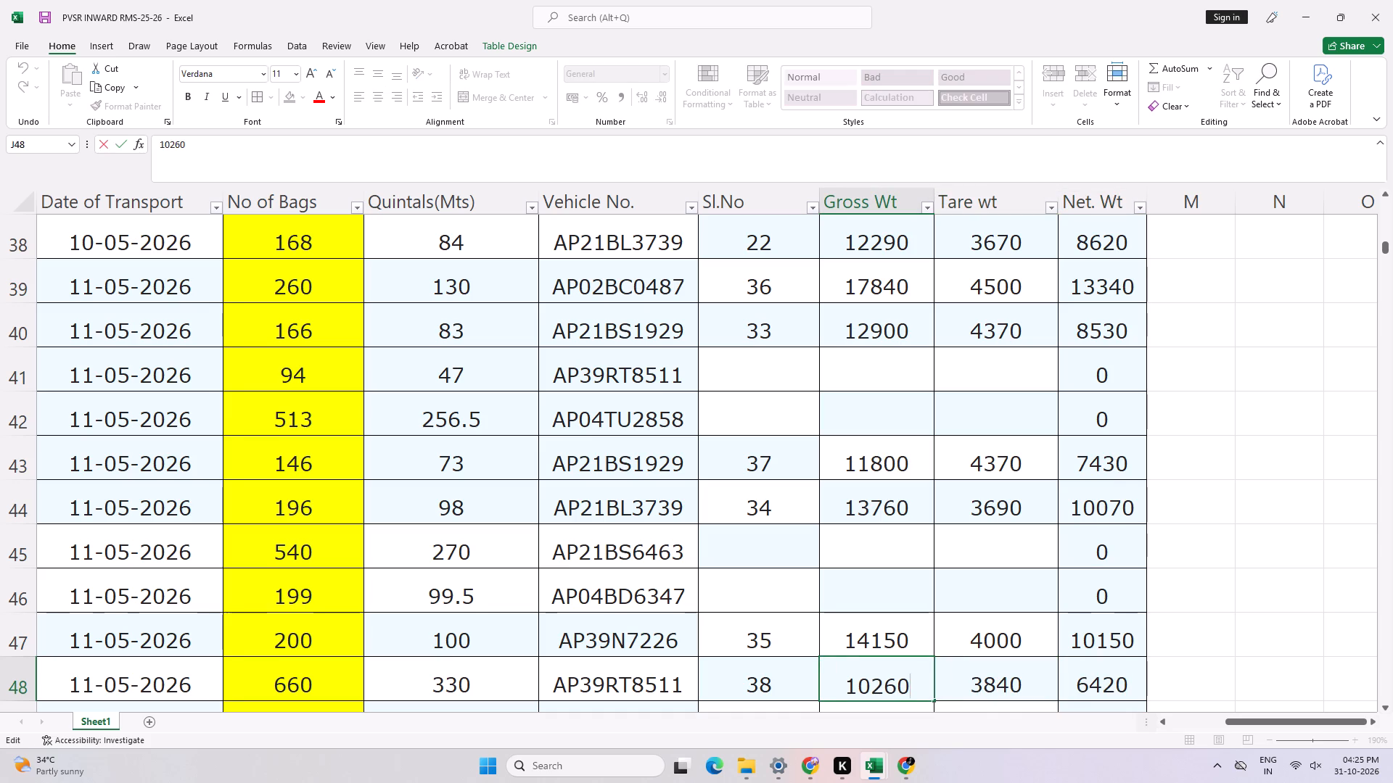
{"action": "key", "text": "Left"}
{"action": "key", "text": "Left"}
{"action": "key", "text": "Left"}
{"action": "key", "text": "Left"}
{"action": "key", "text": "Left"}
{"action": "key", "text": "Left"}
{"action": "key", "text": "Left"}
{"action": "key", "text": "Left"}
{"action": "key", "text": "plus"}
{"action": "key", "text": "Right"}
{"action": "key", "text": "Right"}
{"action": "key", "text": "Right"}
{"action": "key", "text": "Right"}
{"action": "key", "text": "Right"}
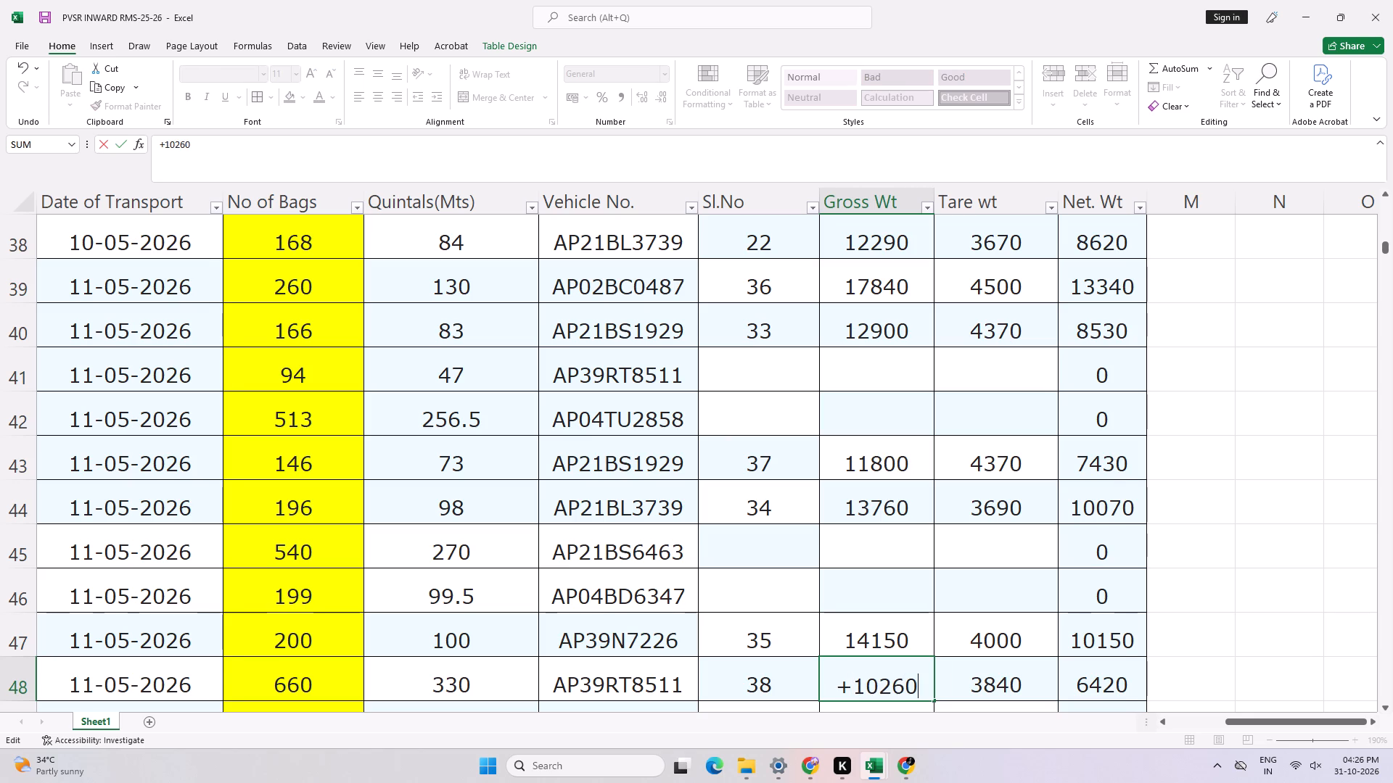
{"action": "key", "text": "plus"}
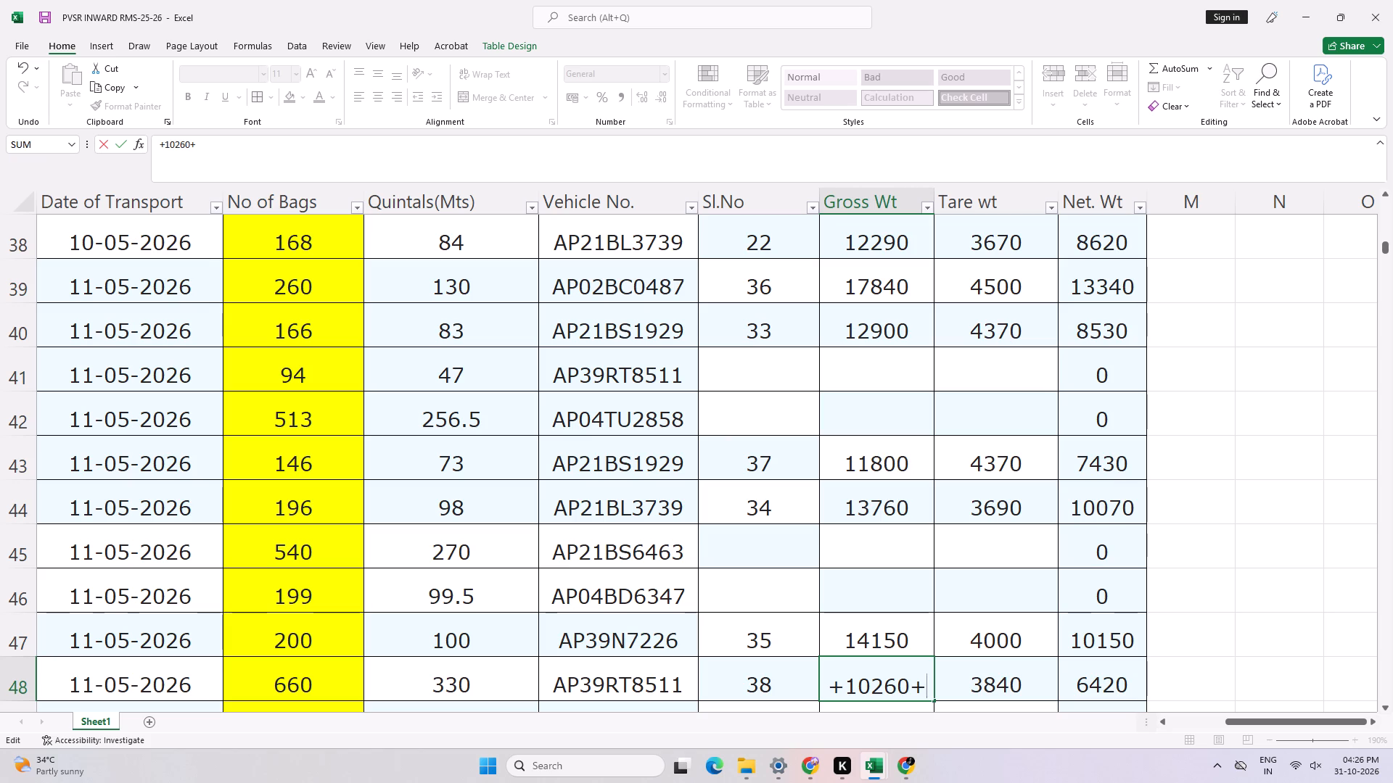
{"action": "type", "text": "10530"}
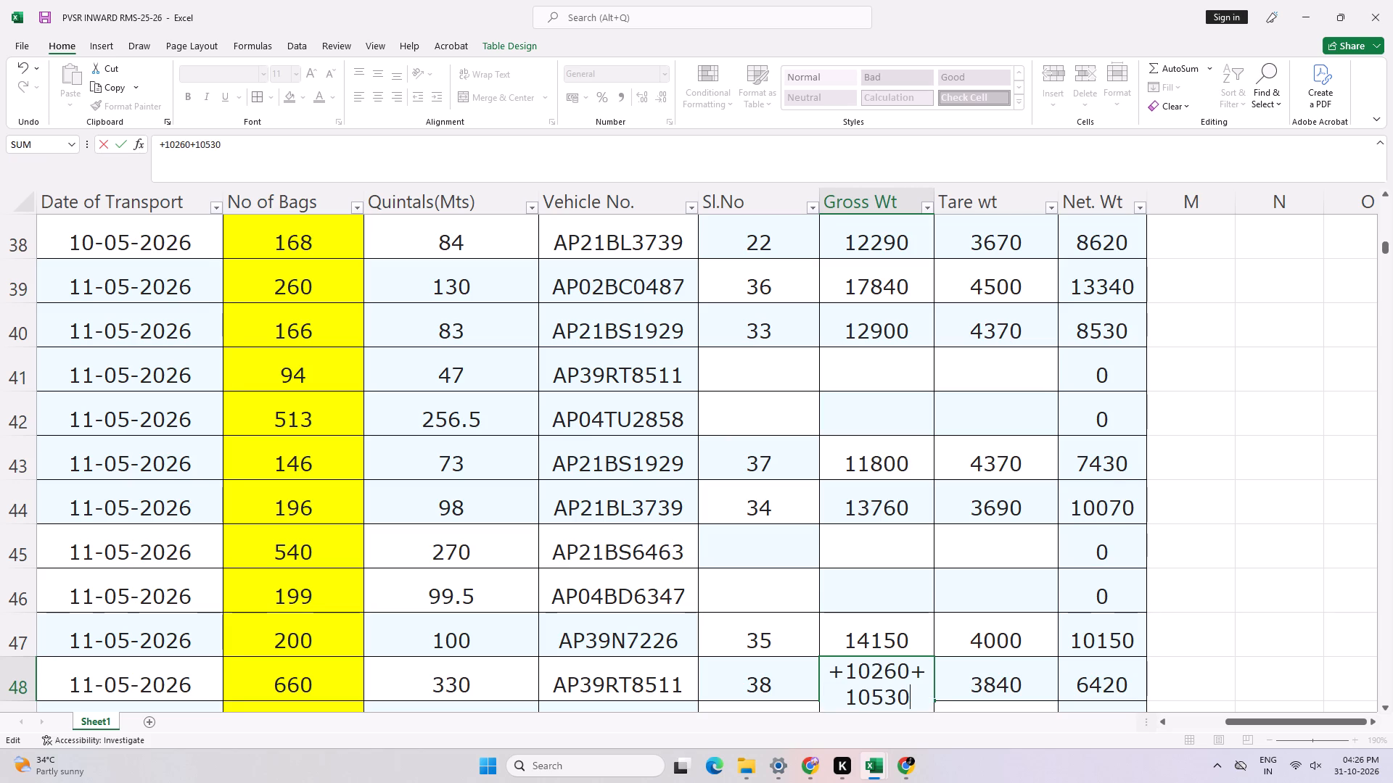
{"action": "key", "text": "Tab"}
Turn row 48's tare weight into a sum formula, +3840+3660.
{"action": "key", "text": "F2"}
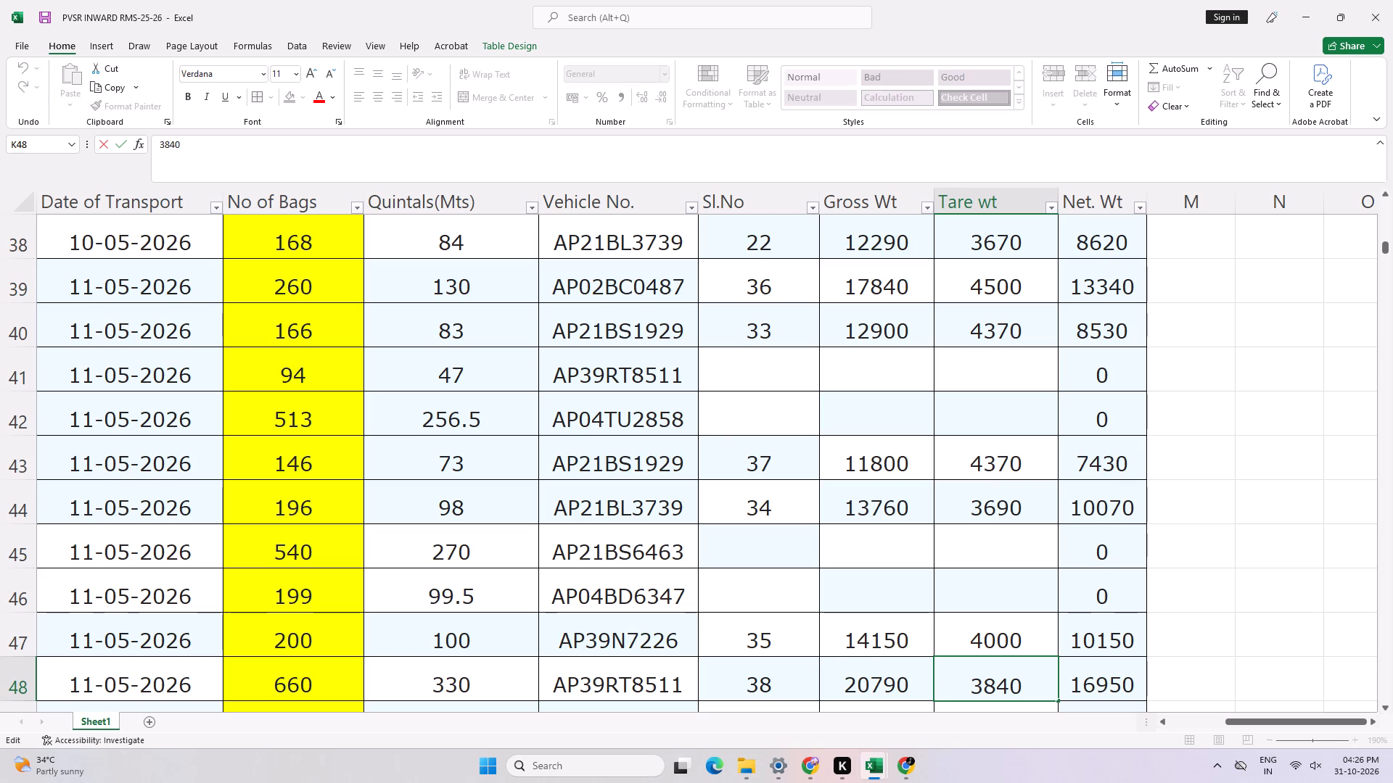
{"action": "type", "text": "+3660"}
{"action": "key", "text": "Left"}
{"action": "key", "text": "Left"}
{"action": "key", "text": "Left"}
{"action": "key", "text": "Left"}
{"action": "key", "text": "Left"}
{"action": "key", "text": "Left"}
{"action": "key", "text": "Left"}
{"action": "key", "text": "Left"}
{"action": "key", "text": "Left"}
{"action": "key", "text": "Left"}
{"action": "key", "text": "Left"}
{"action": "key", "text": "Left"}
{"action": "key", "text": "Left"}
{"action": "key", "text": "Left"}
{"action": "key", "text": "Left"}
{"action": "key", "text": "Left"}
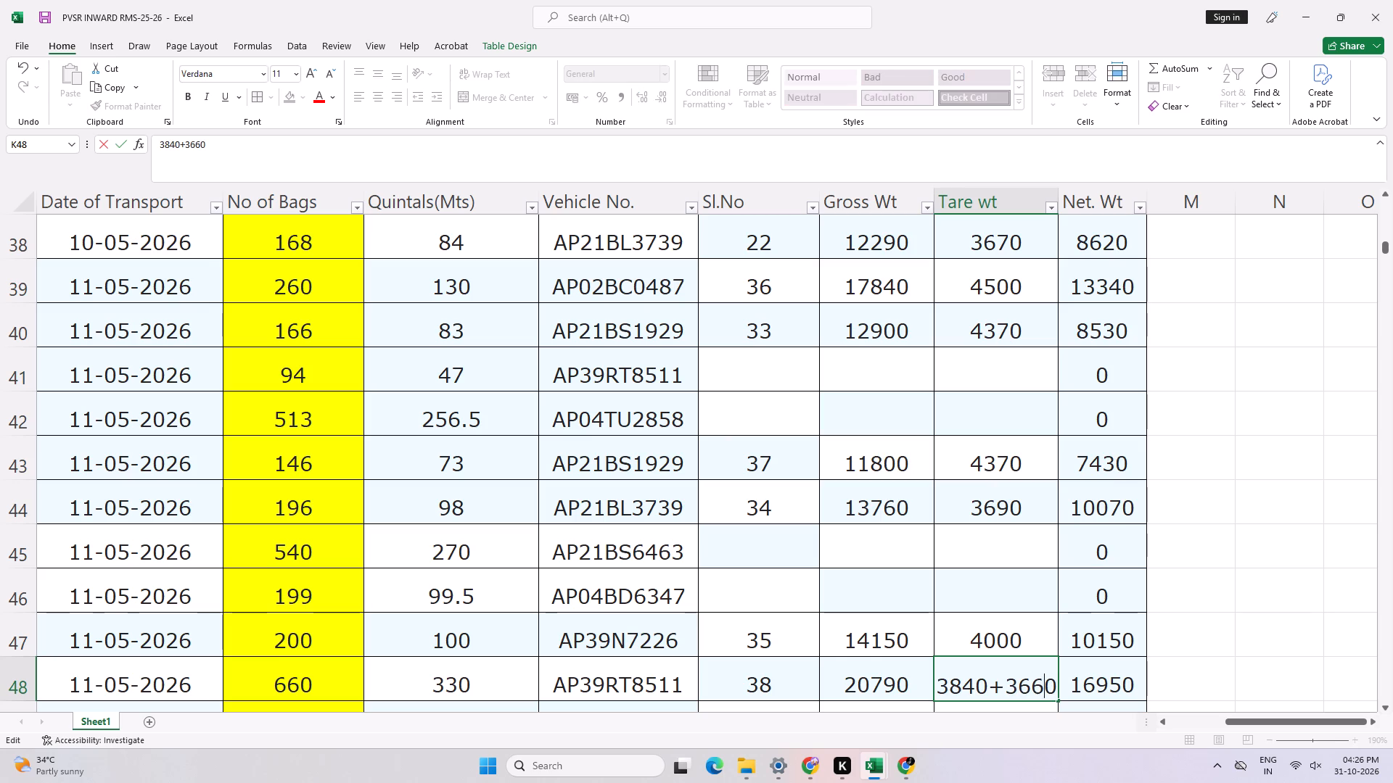
{"action": "key", "text": "plus"}
{"action": "key", "text": "Left"}
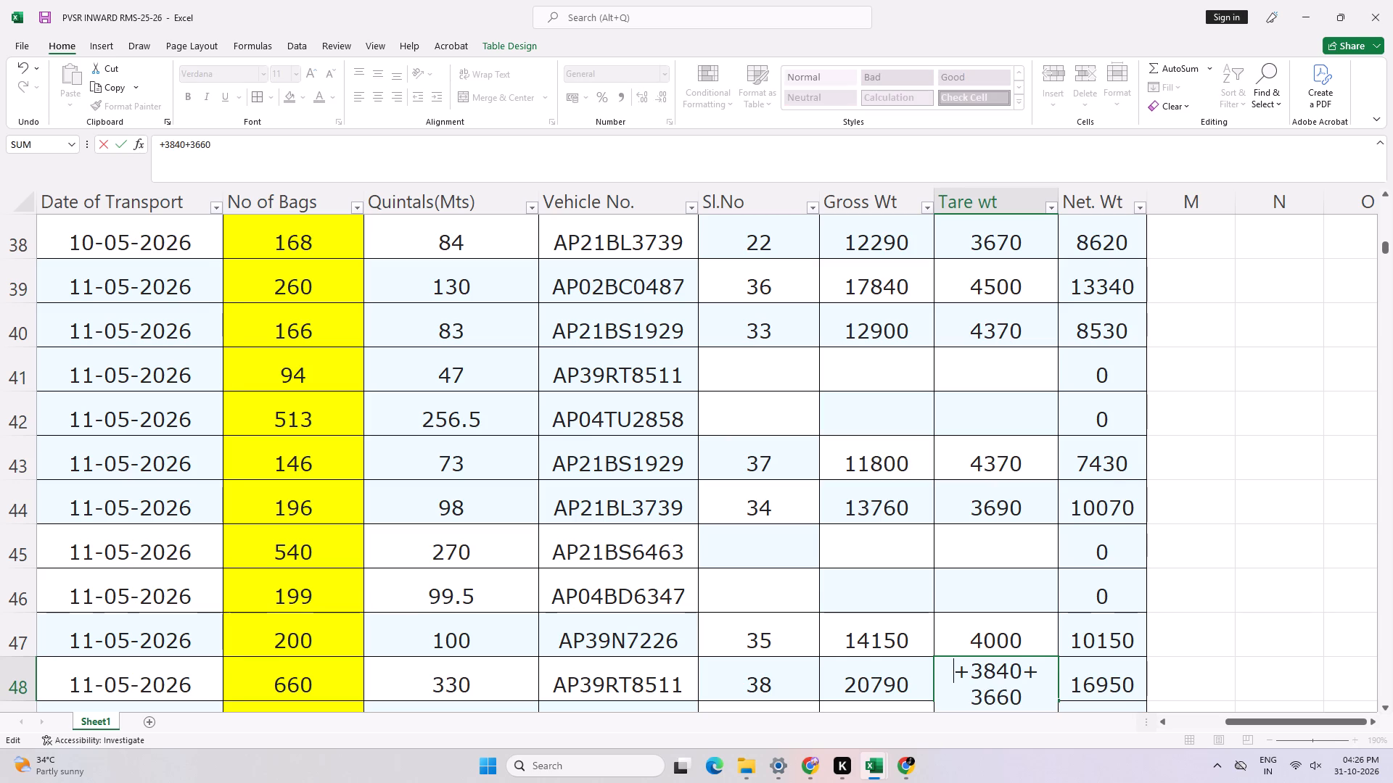
{"action": "key", "text": "Return"}
Append the third load to row 48's formulas: +10540 to the gross weight and +3820 to the tare weight.
{"action": "key", "text": "Up"}
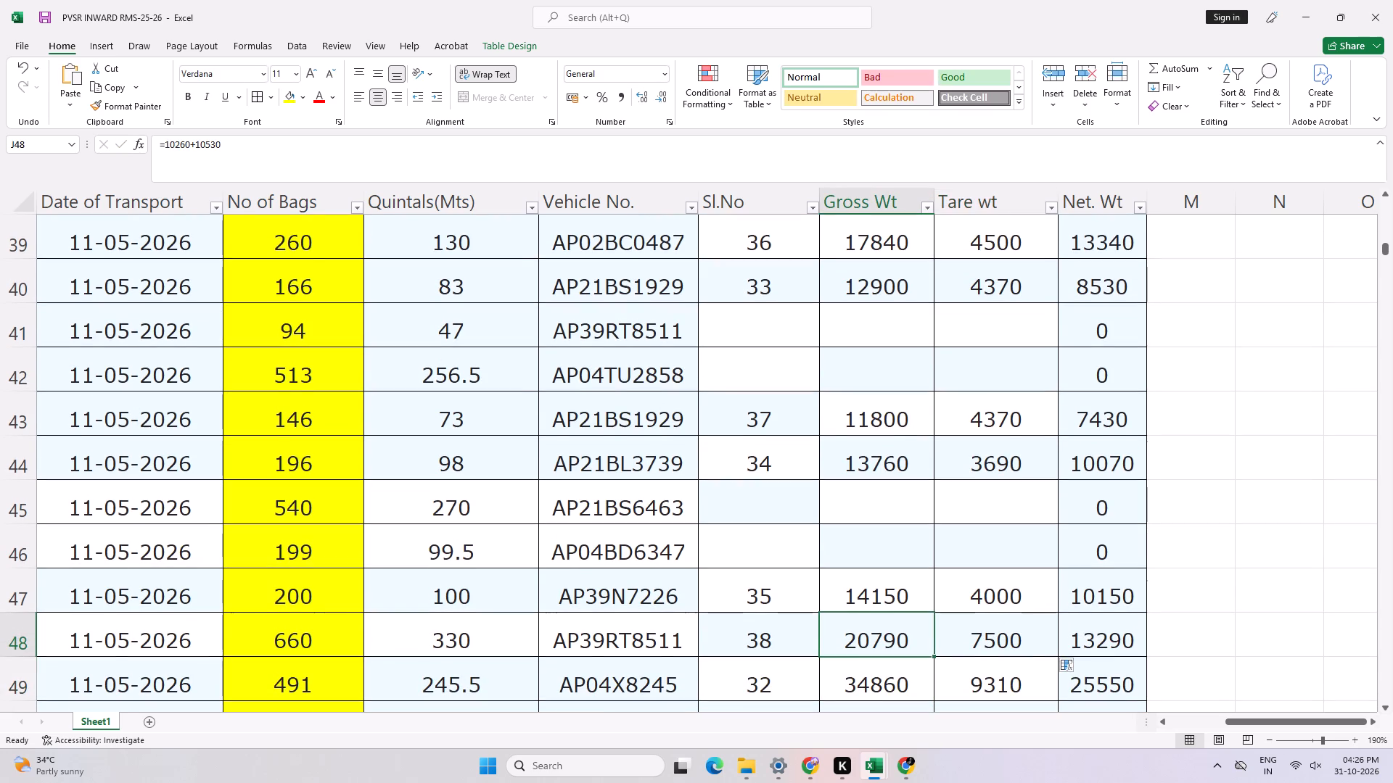
{"action": "key", "text": "F2"}
{"action": "type", "text": "+10540"}
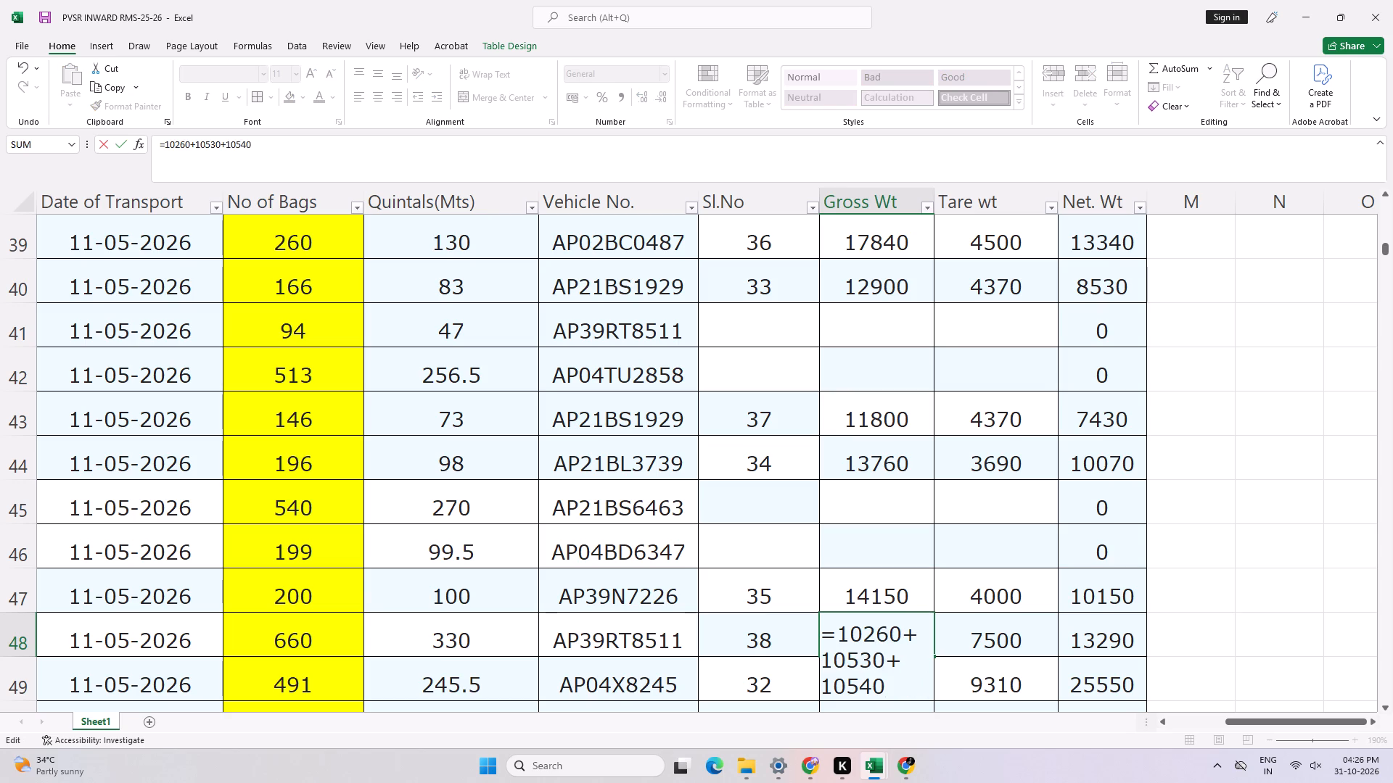
{"action": "key", "text": "Tab"}
{"action": "key", "text": "F2"}
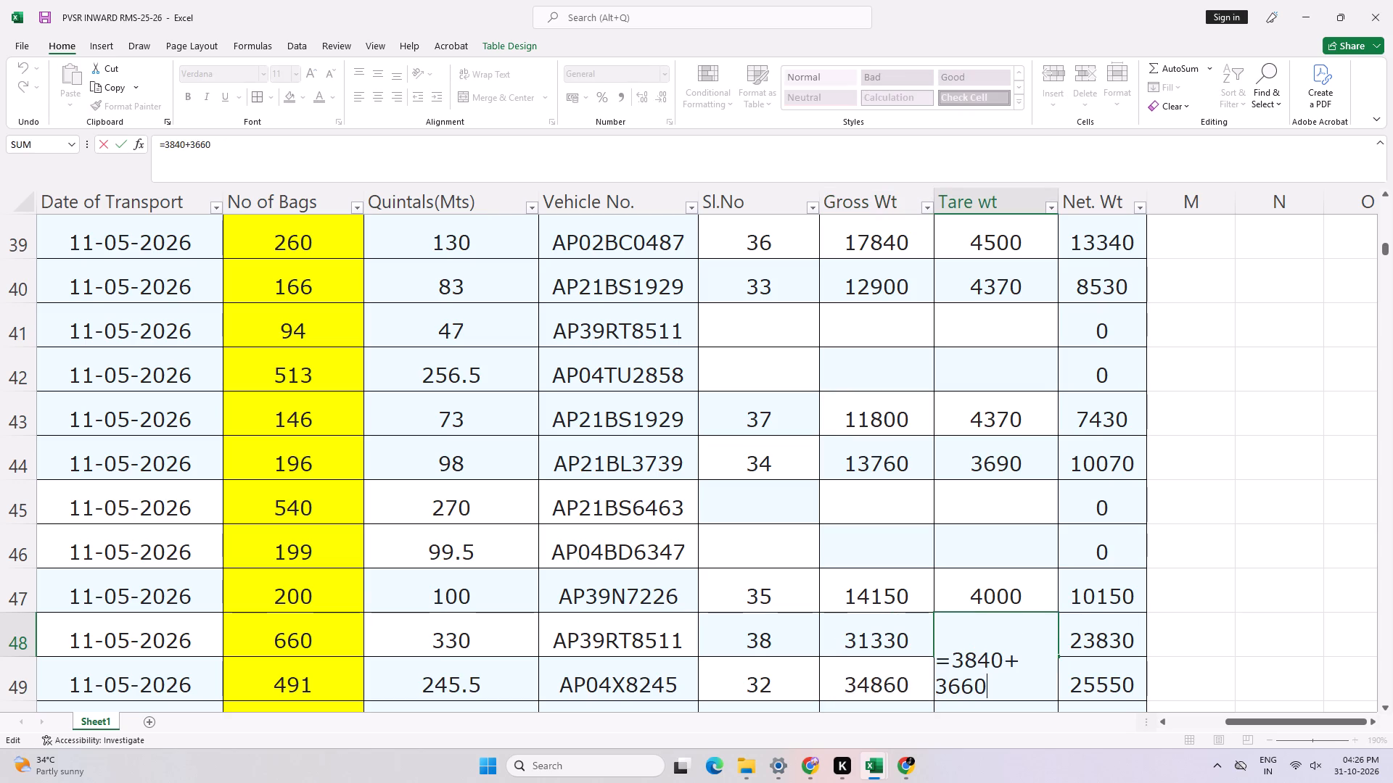
{"action": "type", "text": "+3820"}
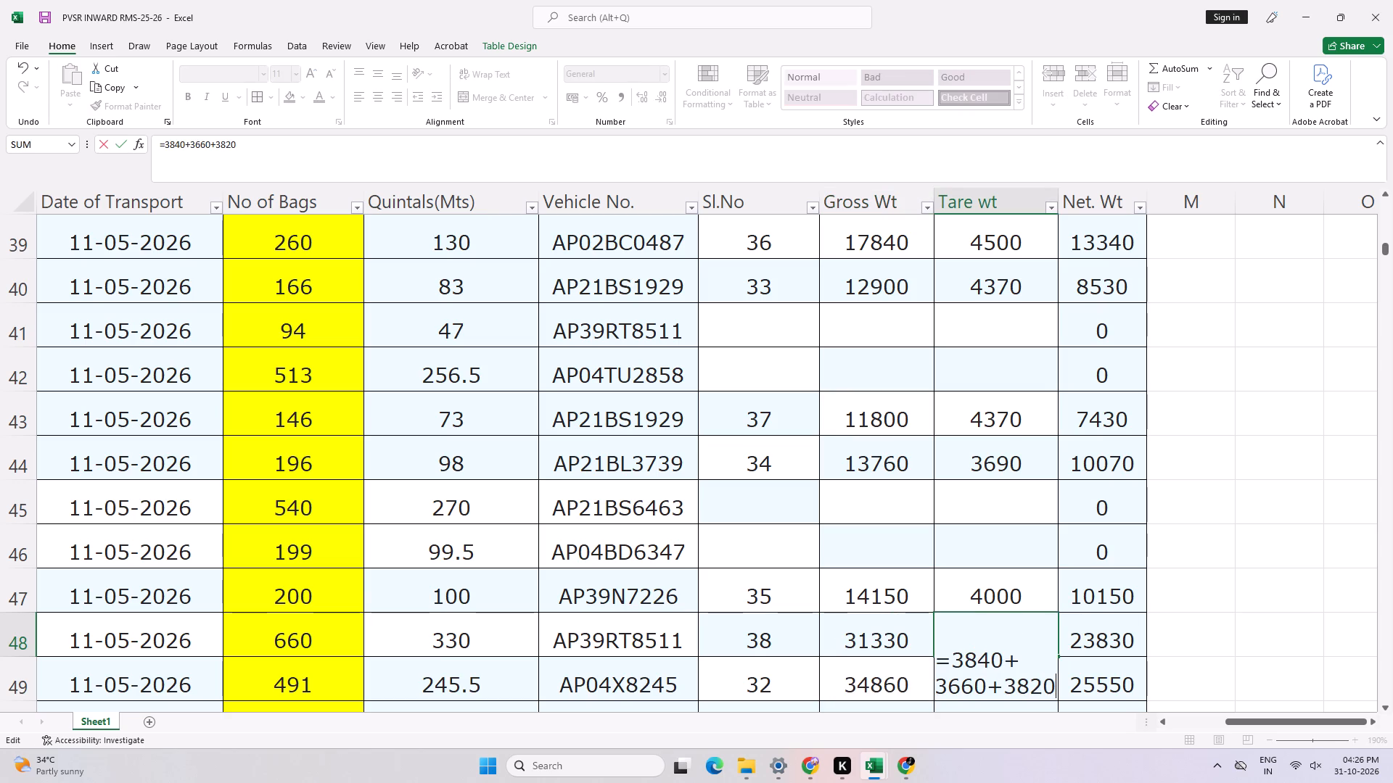
{"action": "key", "text": "Tab"}
Append the fourth load to row 48's formulas: +10870 to the gross weight and +3990 to the tare weight.
{"action": "key", "text": "Left"}
{"action": "key", "text": "Left"}
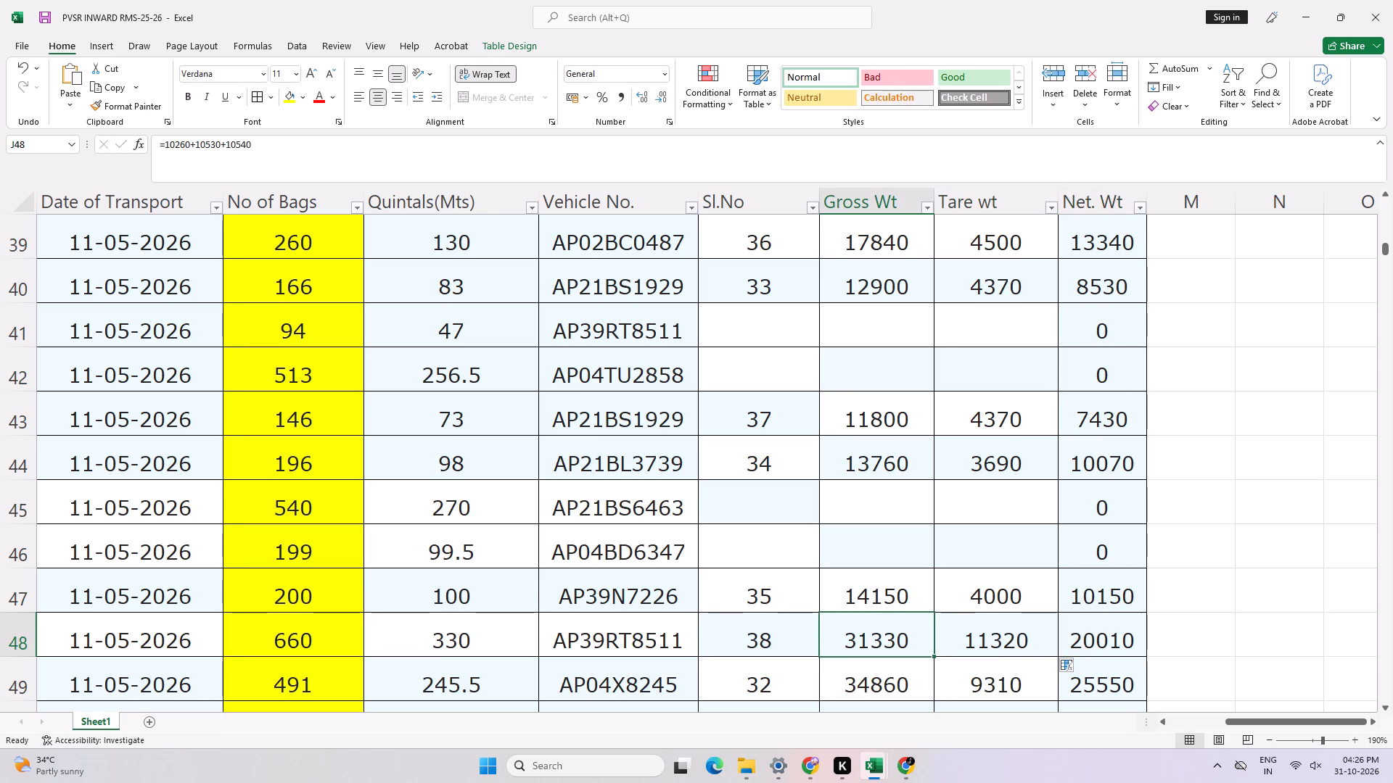
{"action": "key", "text": "F2"}
{"action": "type", "text": "+10870"}
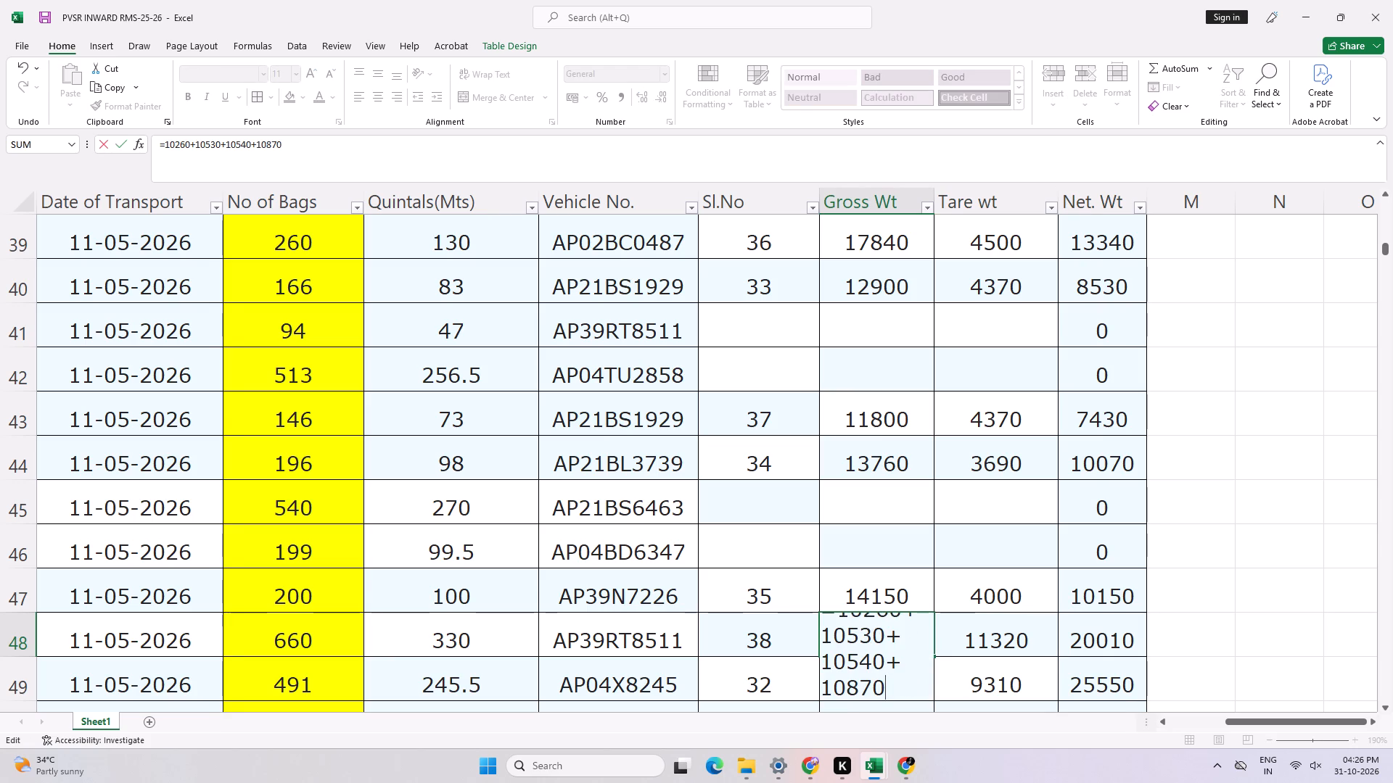
{"action": "key", "text": "Tab"}
{"action": "key", "text": "F2"}
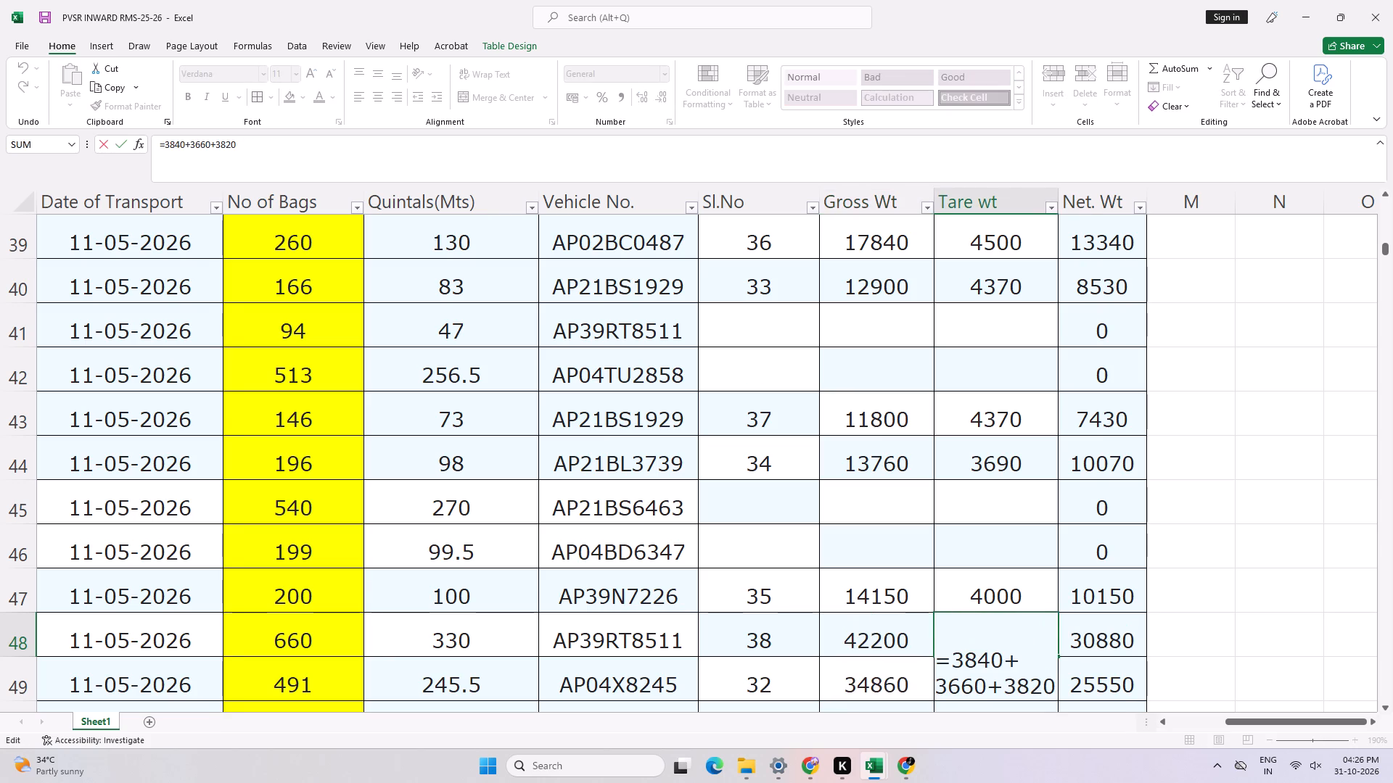
{"action": "key", "text": "plus"}
{"action": "type", "text": "3990"}
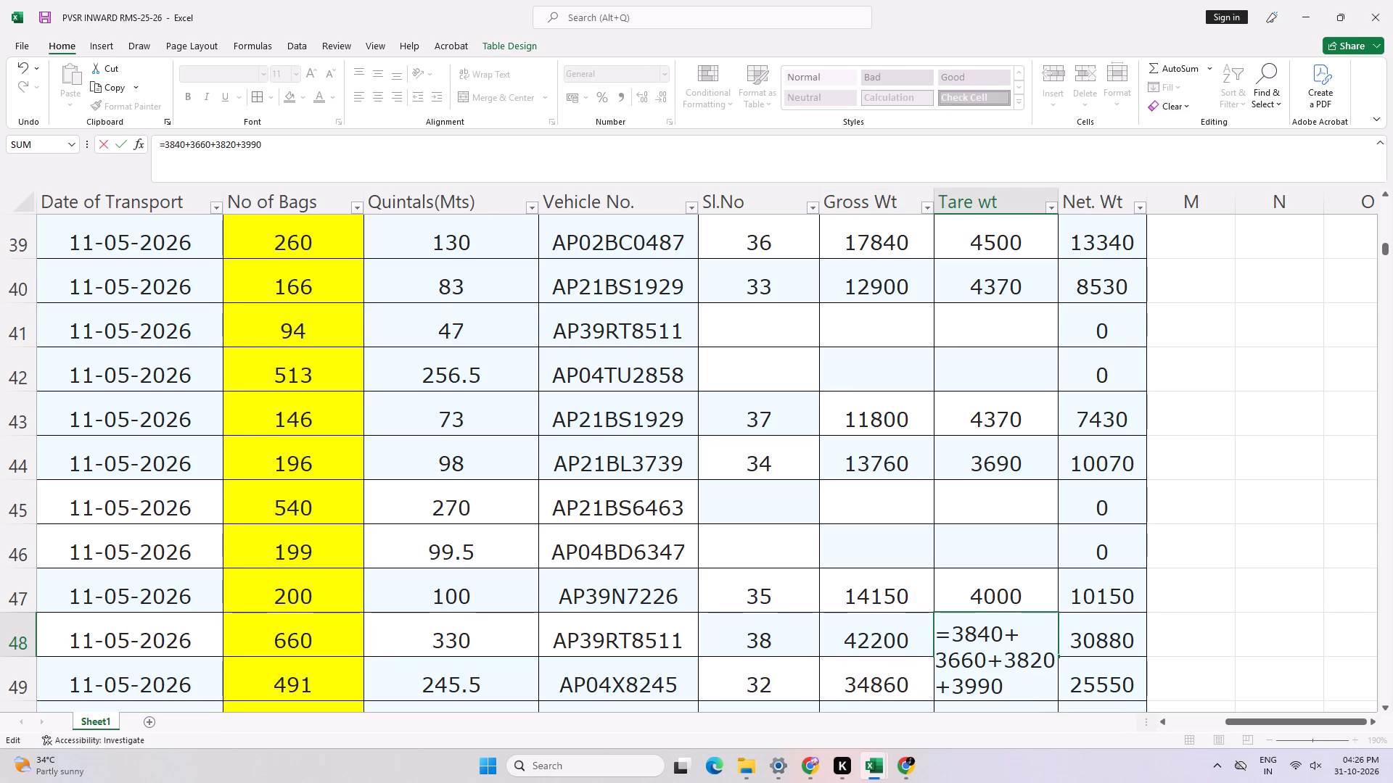
{"action": "key", "text": "Tab"}
Append the fifth load to row 48's formulas: +10510 to the gross weight and +3790 to the tare weight.
{"action": "key", "text": "Left"}
{"action": "key", "text": "Left"}
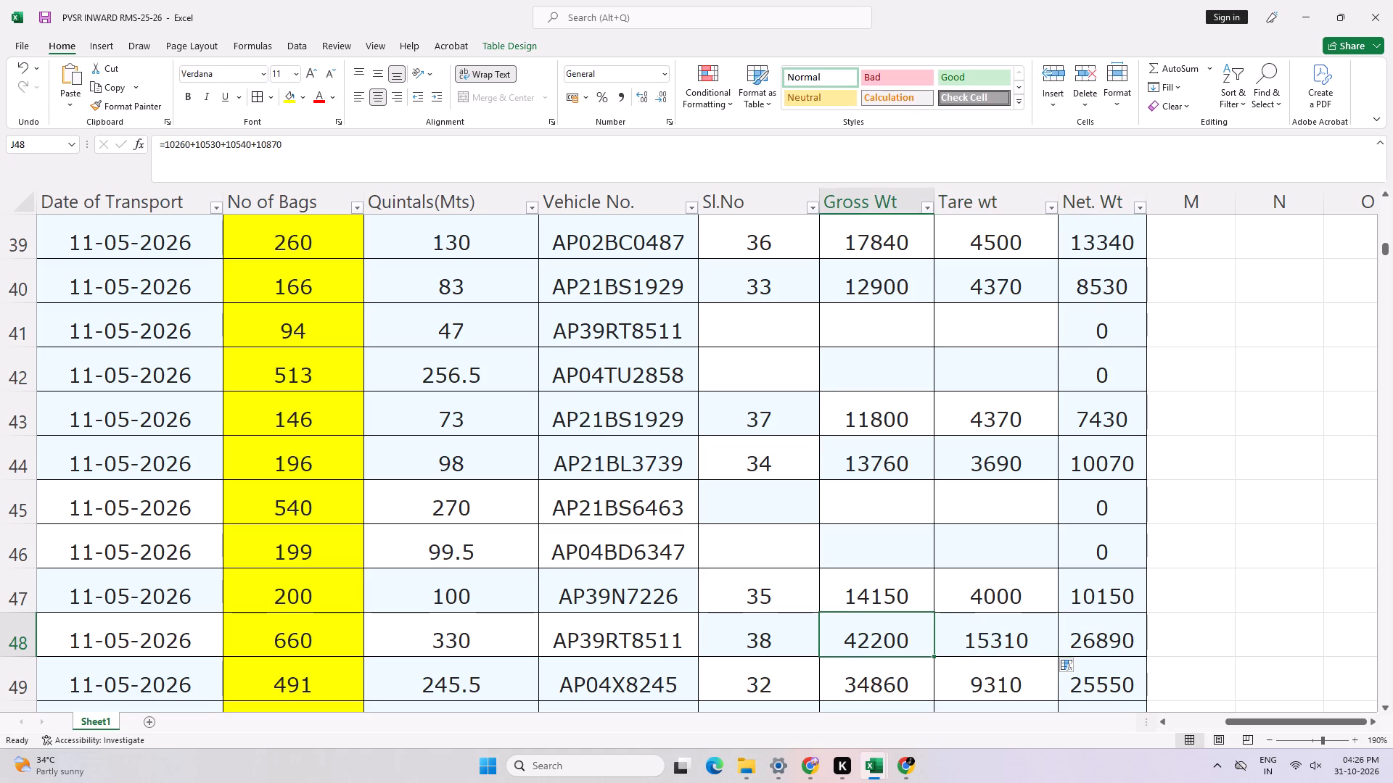
{"action": "key", "text": "F2"}
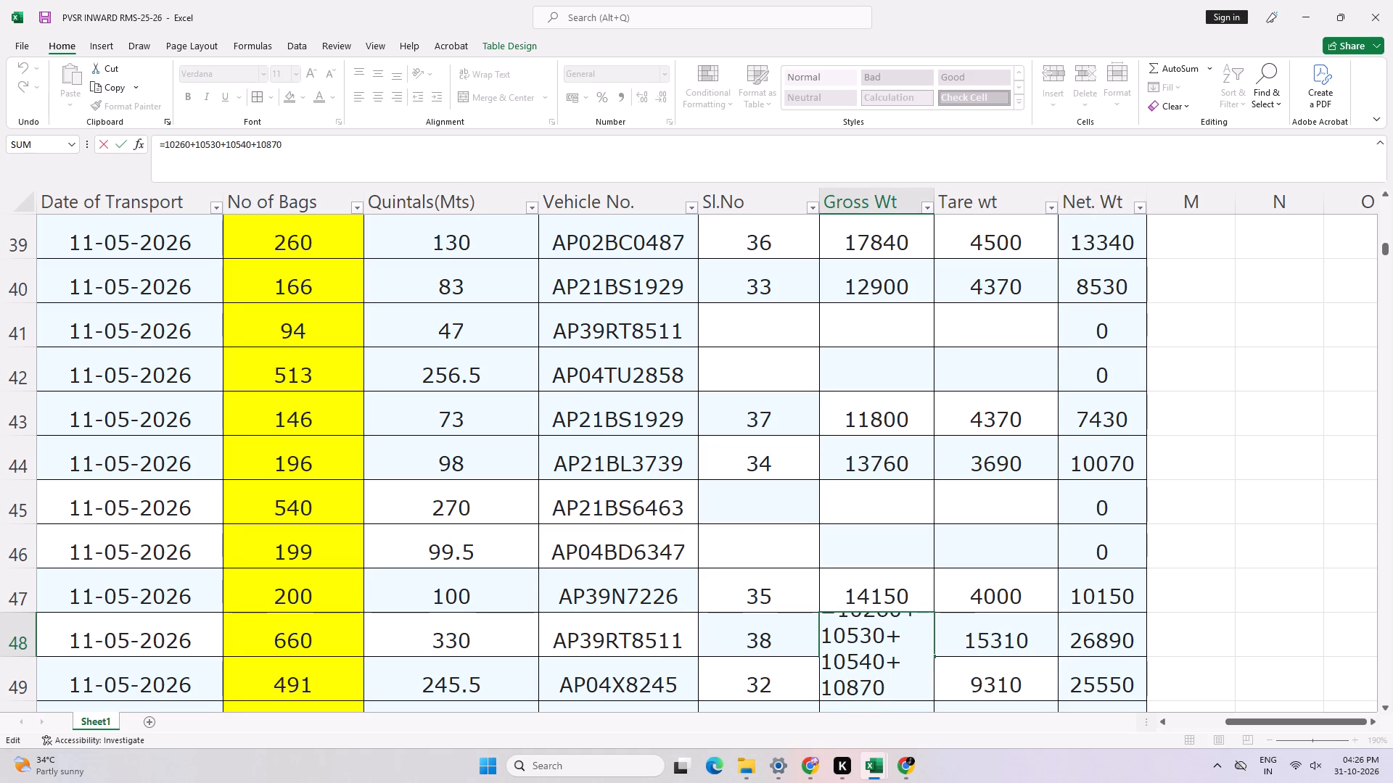
{"action": "type", "text": "+10510"}
{"action": "key", "text": "Right"}
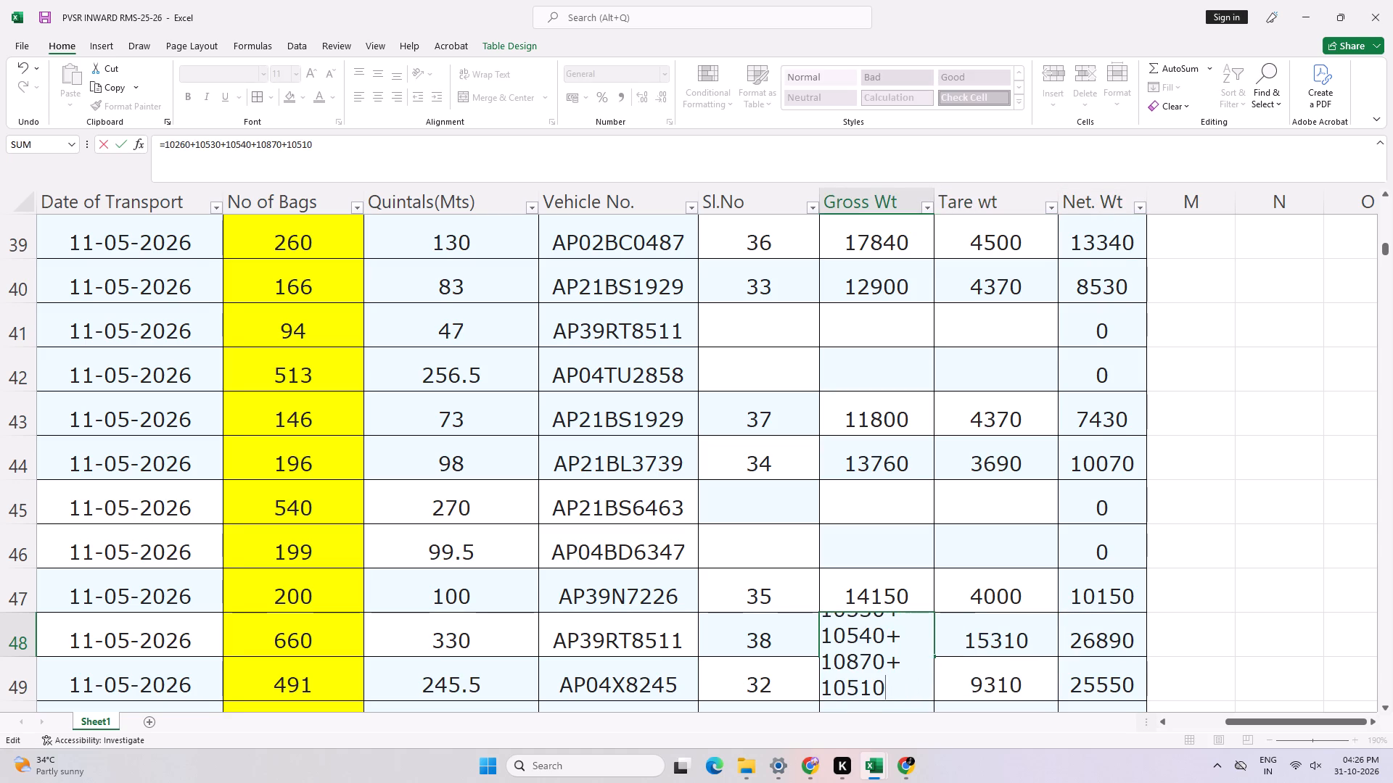
{"action": "key", "text": "Tab"}
{"action": "key", "text": "F2"}
{"action": "type", "text": "+3790"}
{"action": "key", "text": "Tab"}
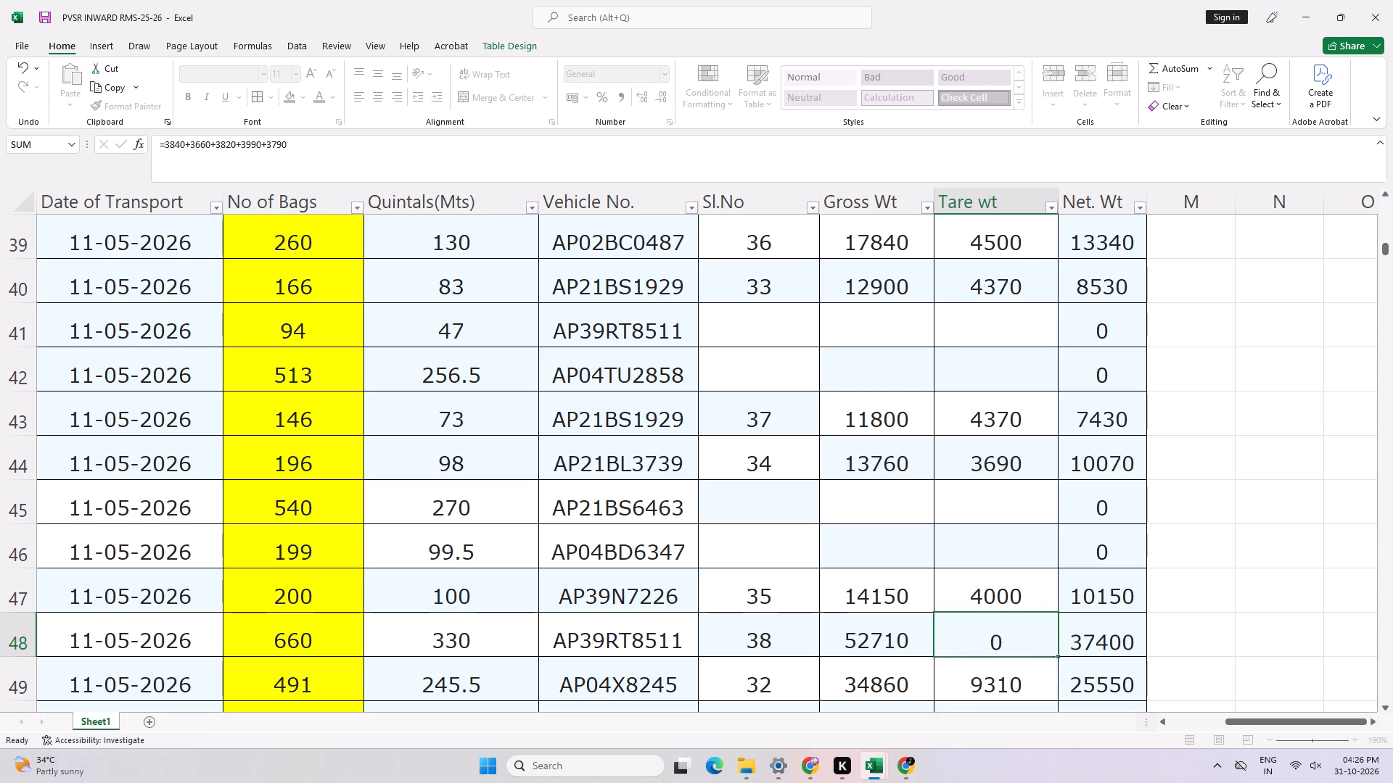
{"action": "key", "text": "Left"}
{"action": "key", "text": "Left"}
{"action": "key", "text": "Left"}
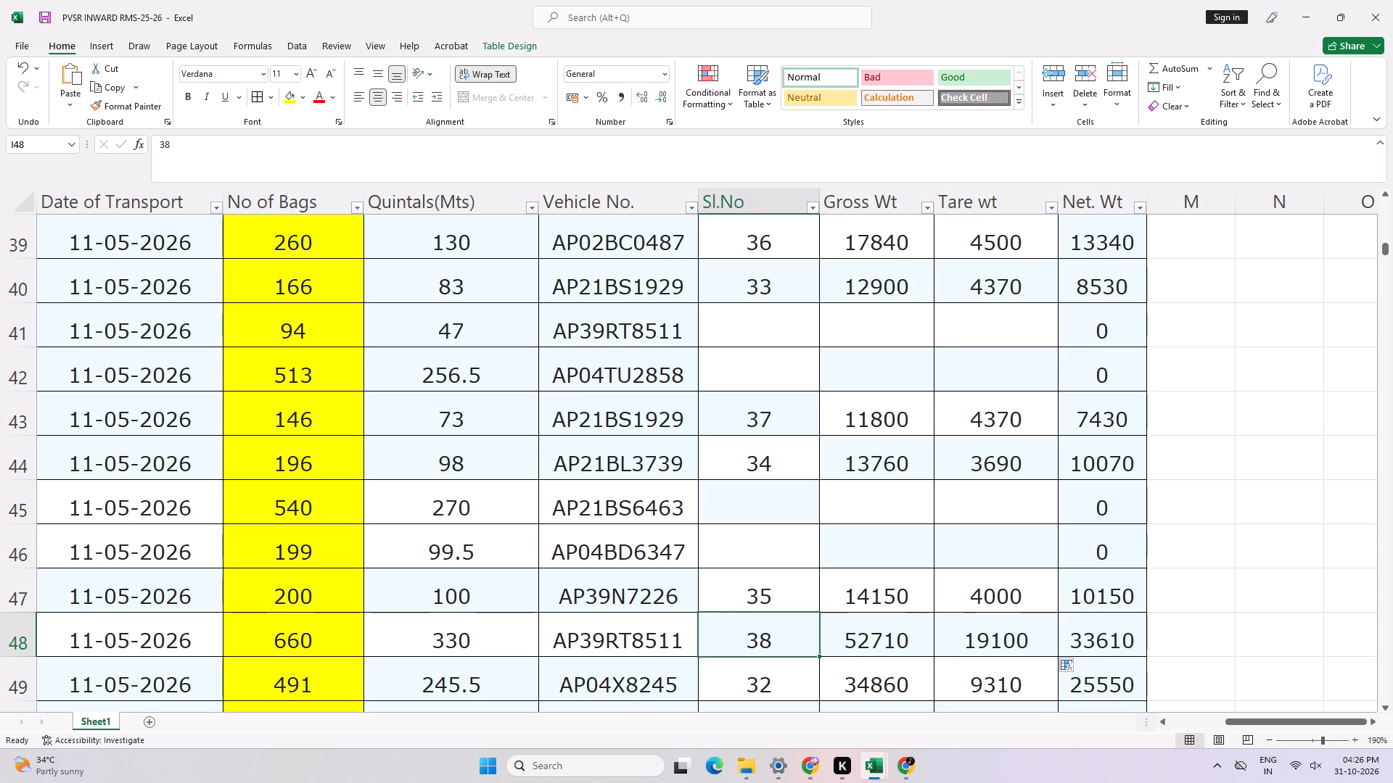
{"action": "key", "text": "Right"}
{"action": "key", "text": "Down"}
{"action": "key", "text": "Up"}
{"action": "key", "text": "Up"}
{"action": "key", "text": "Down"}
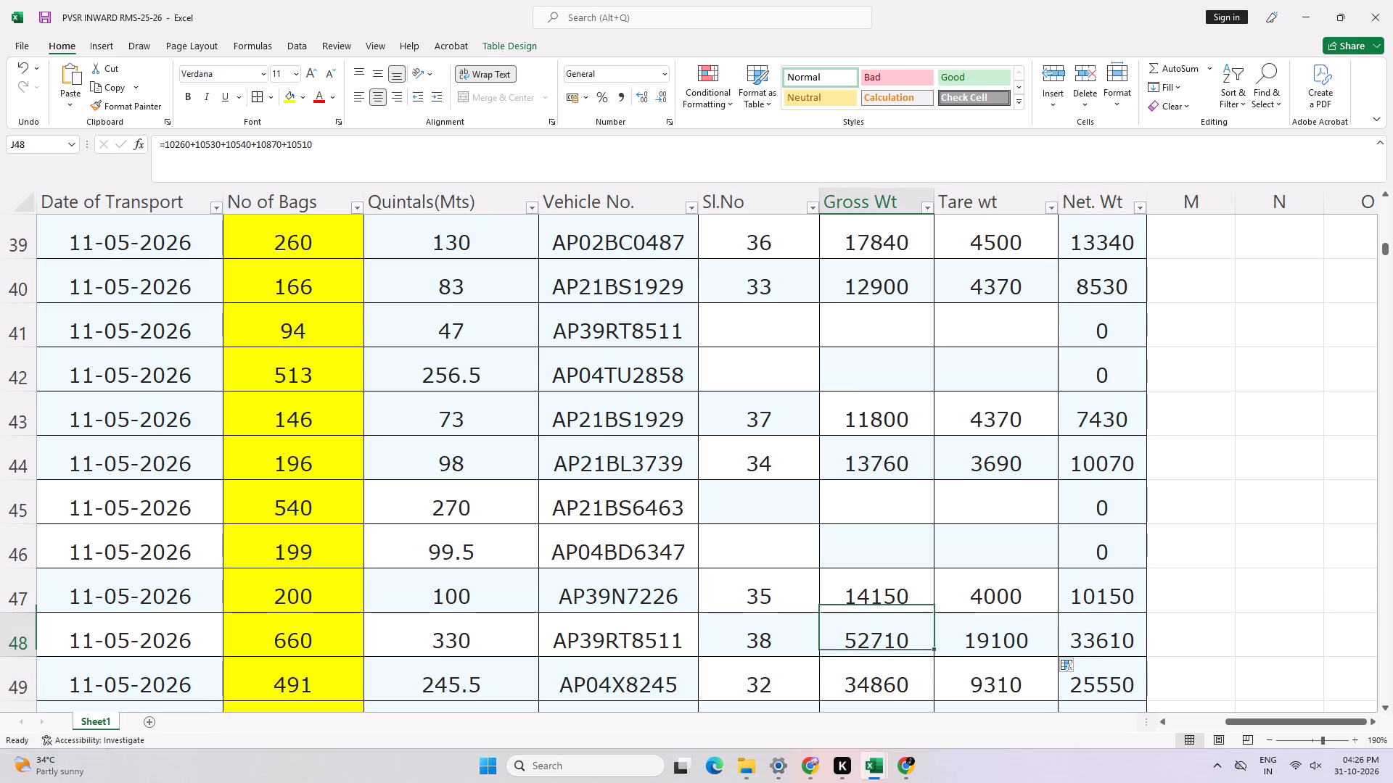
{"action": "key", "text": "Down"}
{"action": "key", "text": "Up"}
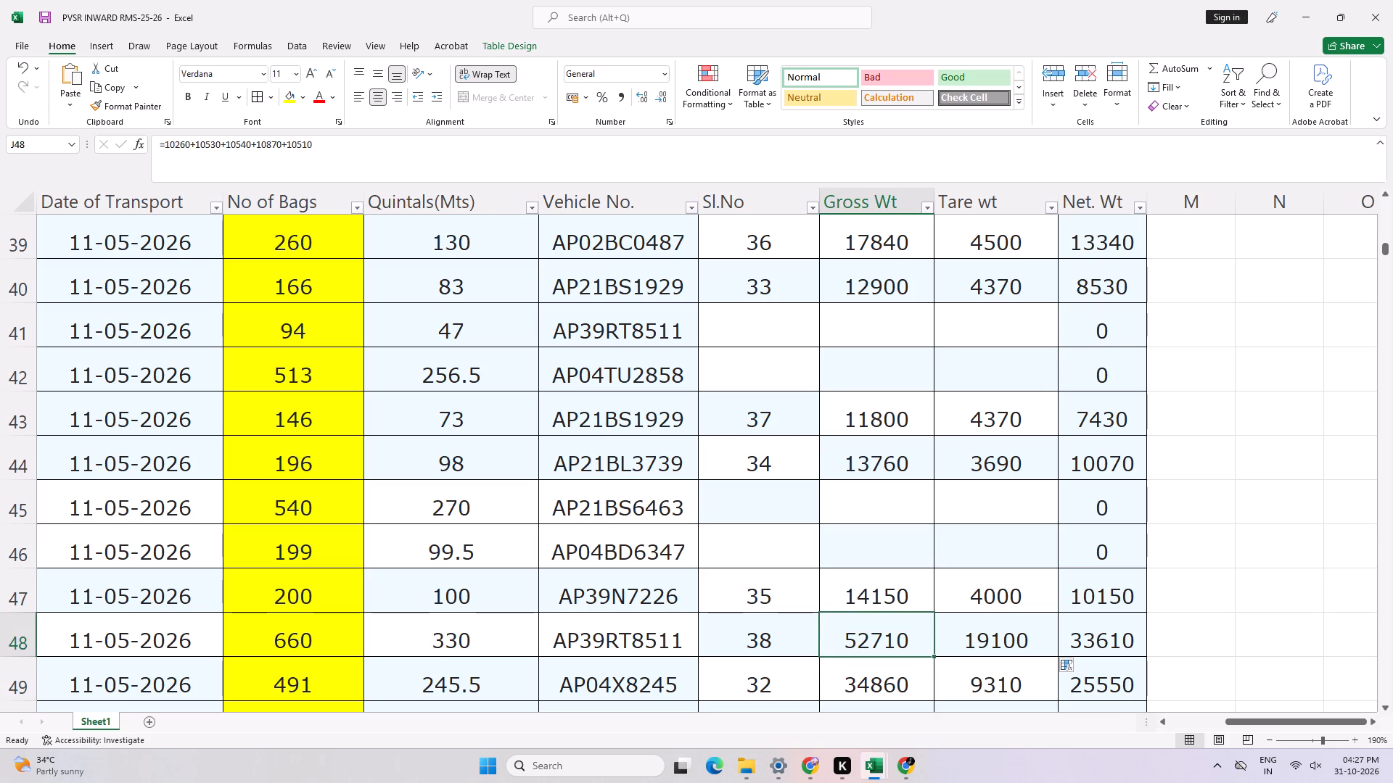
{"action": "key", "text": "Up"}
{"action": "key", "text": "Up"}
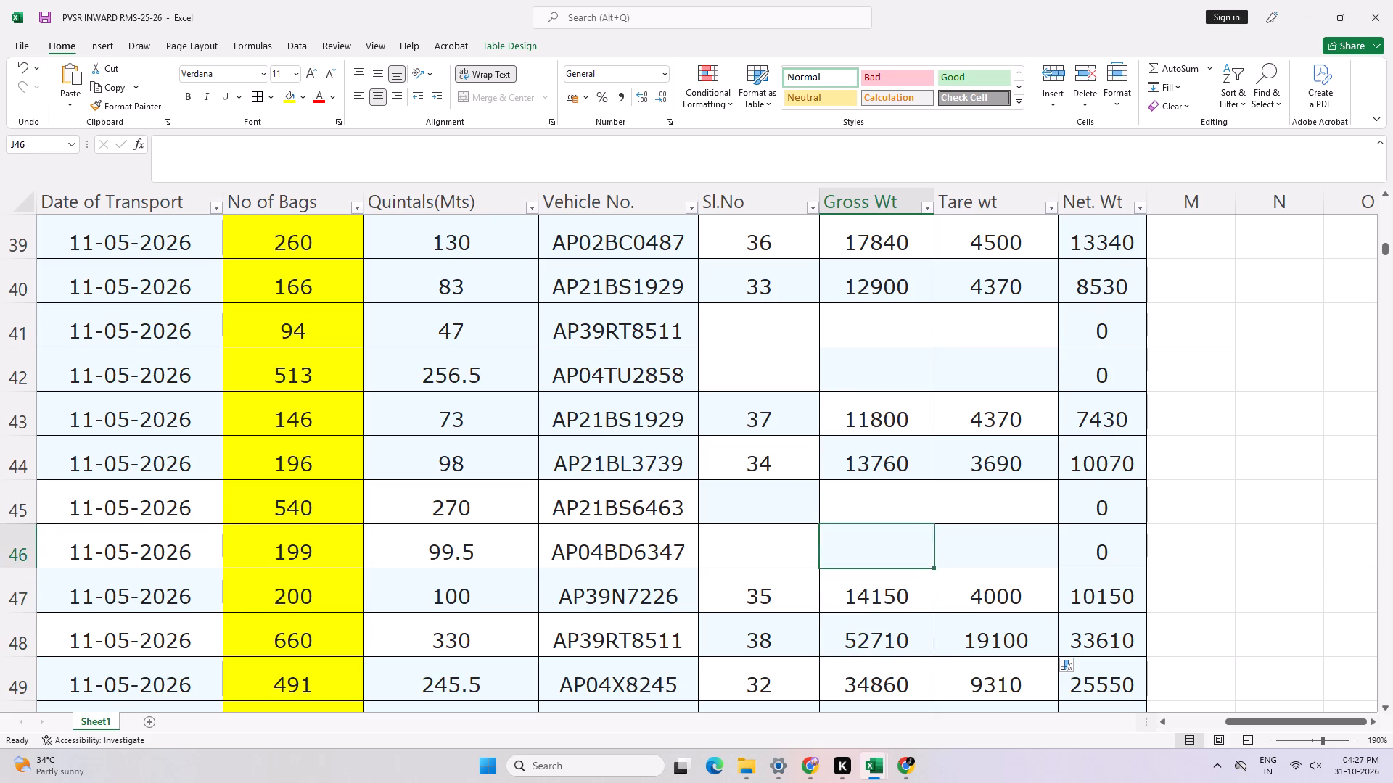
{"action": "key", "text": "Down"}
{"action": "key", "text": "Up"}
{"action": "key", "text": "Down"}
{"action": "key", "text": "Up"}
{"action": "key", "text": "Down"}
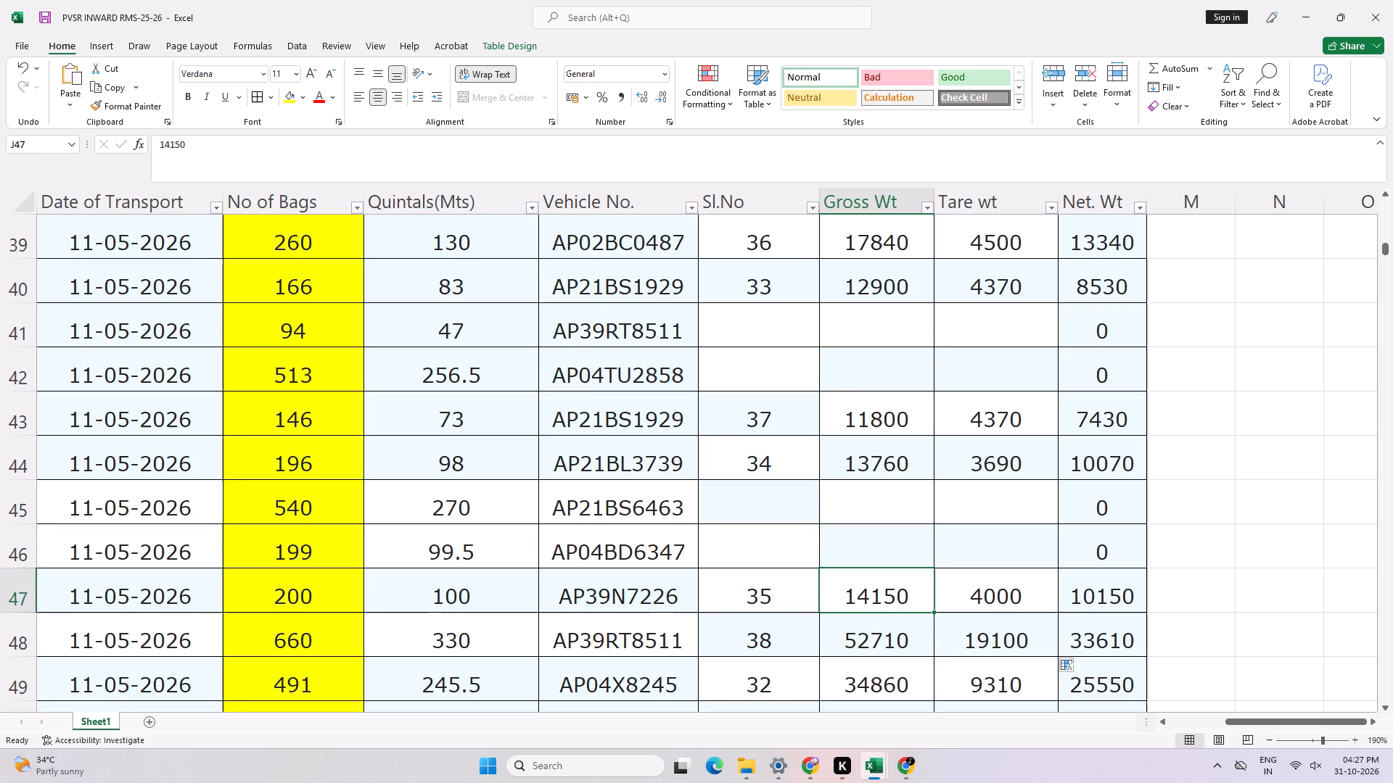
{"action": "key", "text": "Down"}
{"action": "key", "text": "Up"}
{"action": "key", "text": "Up"}
{"action": "key", "text": "Left"}
{"action": "key", "text": "Left"}
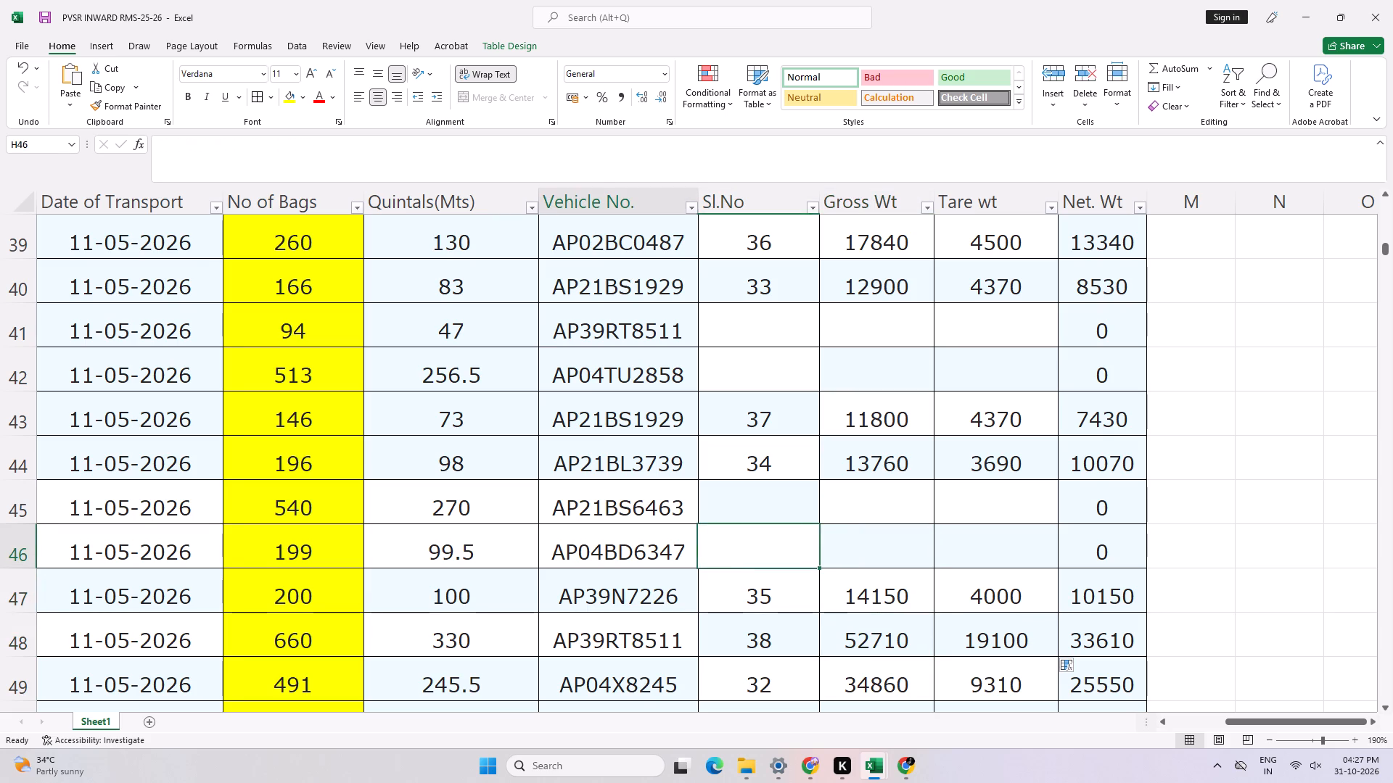
{"action": "key", "text": "Up"}
{"action": "key", "text": "Up"}
{"action": "key", "text": "Up"}
{"action": "key", "text": "Up"}
{"action": "key", "text": "Right"}
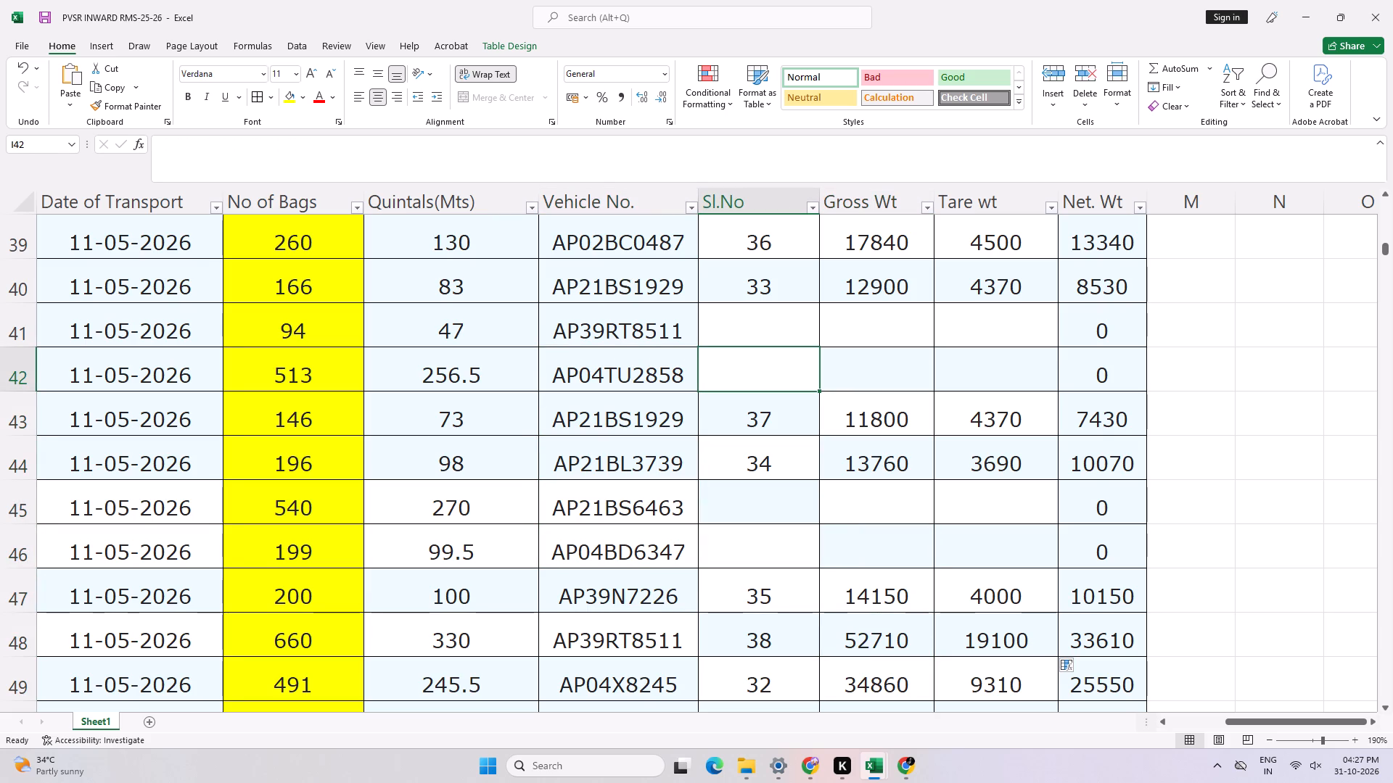
{"action": "key", "text": "plus"}
{"action": "key", "text": "BackSpace"}
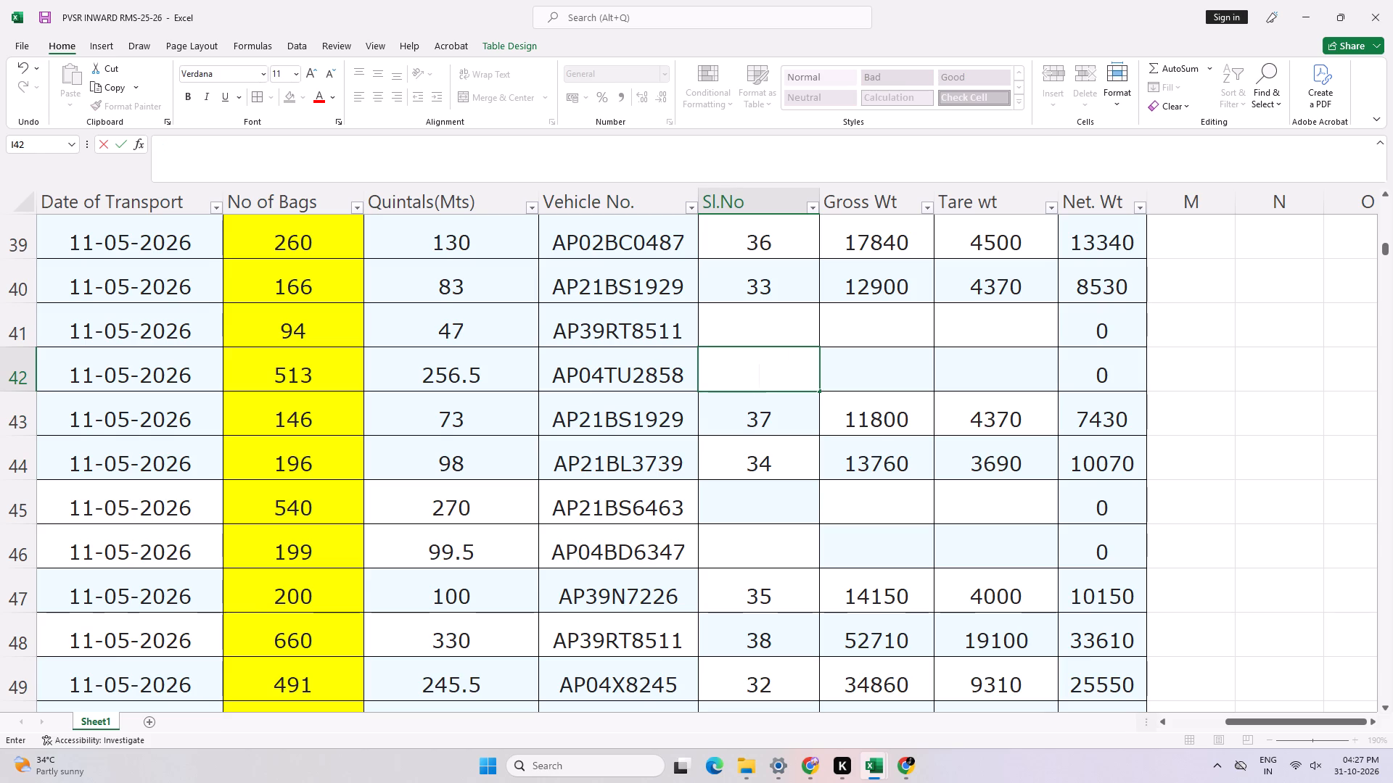
{"action": "key", "text": "3"}
{"action": "key", "text": "9"}
{"action": "key", "text": "Tab"}
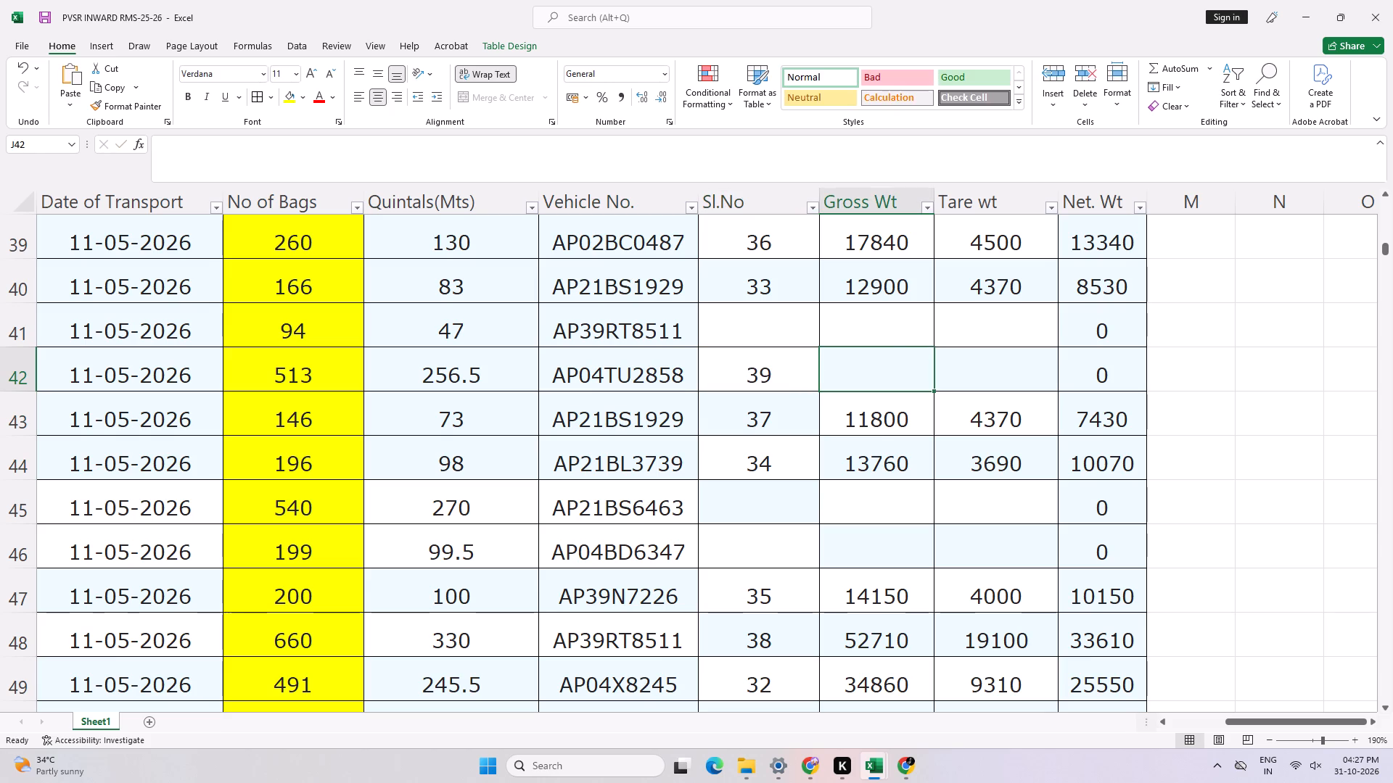
{"action": "type", "text": "36760"}
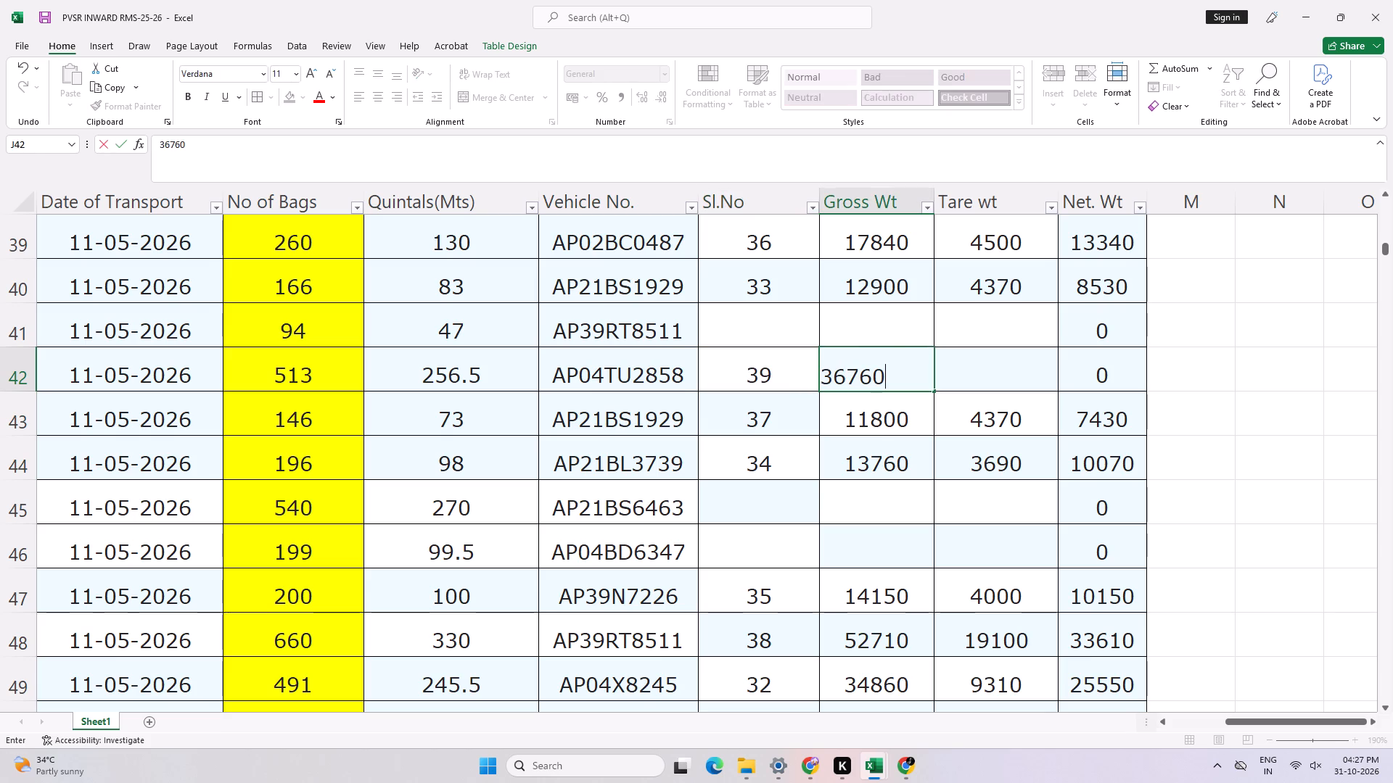
{"action": "key", "text": "Tab"}
{"action": "type", "text": "10490"}
{"action": "key", "text": "Tab"}
{"action": "key", "text": "Left"}
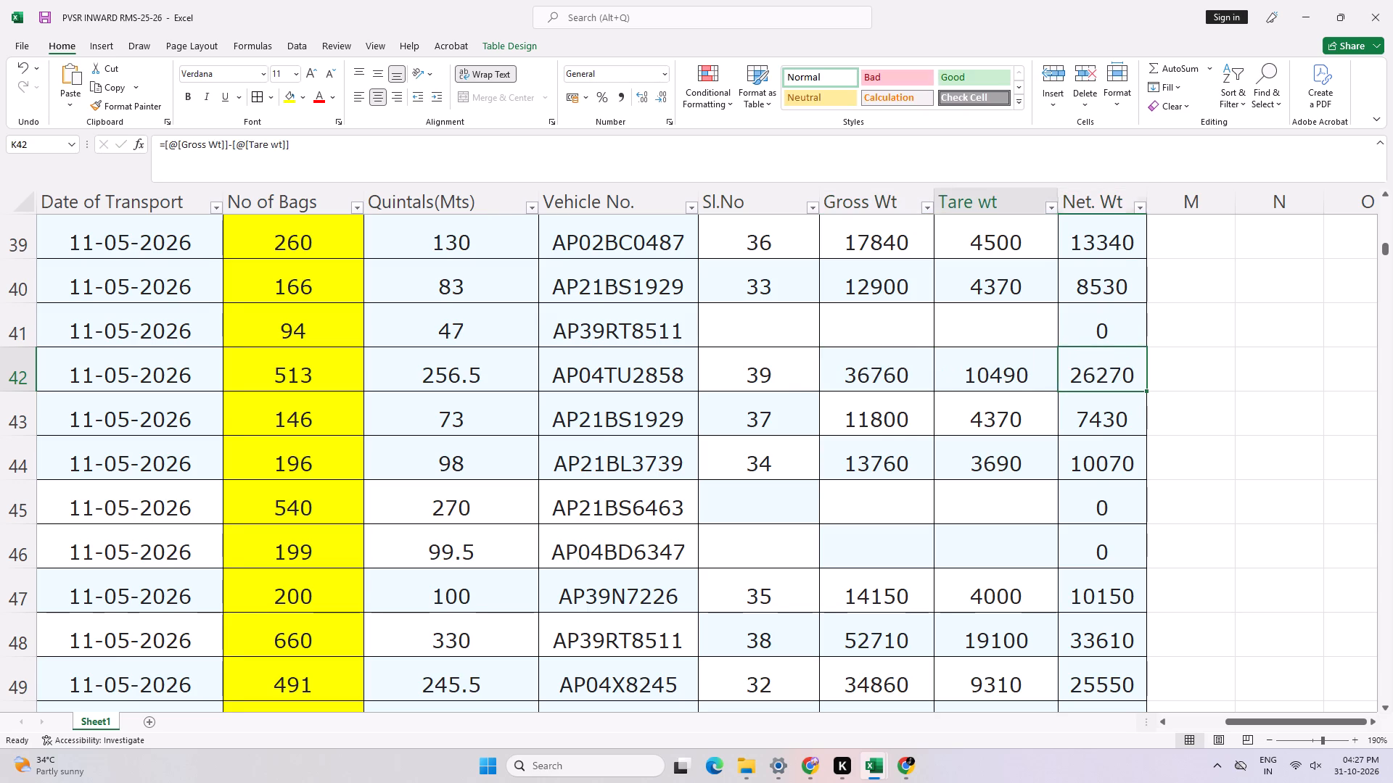
{"action": "key", "text": "Left"}
{"action": "key", "text": "Left"}
{"action": "key", "text": "Up"}
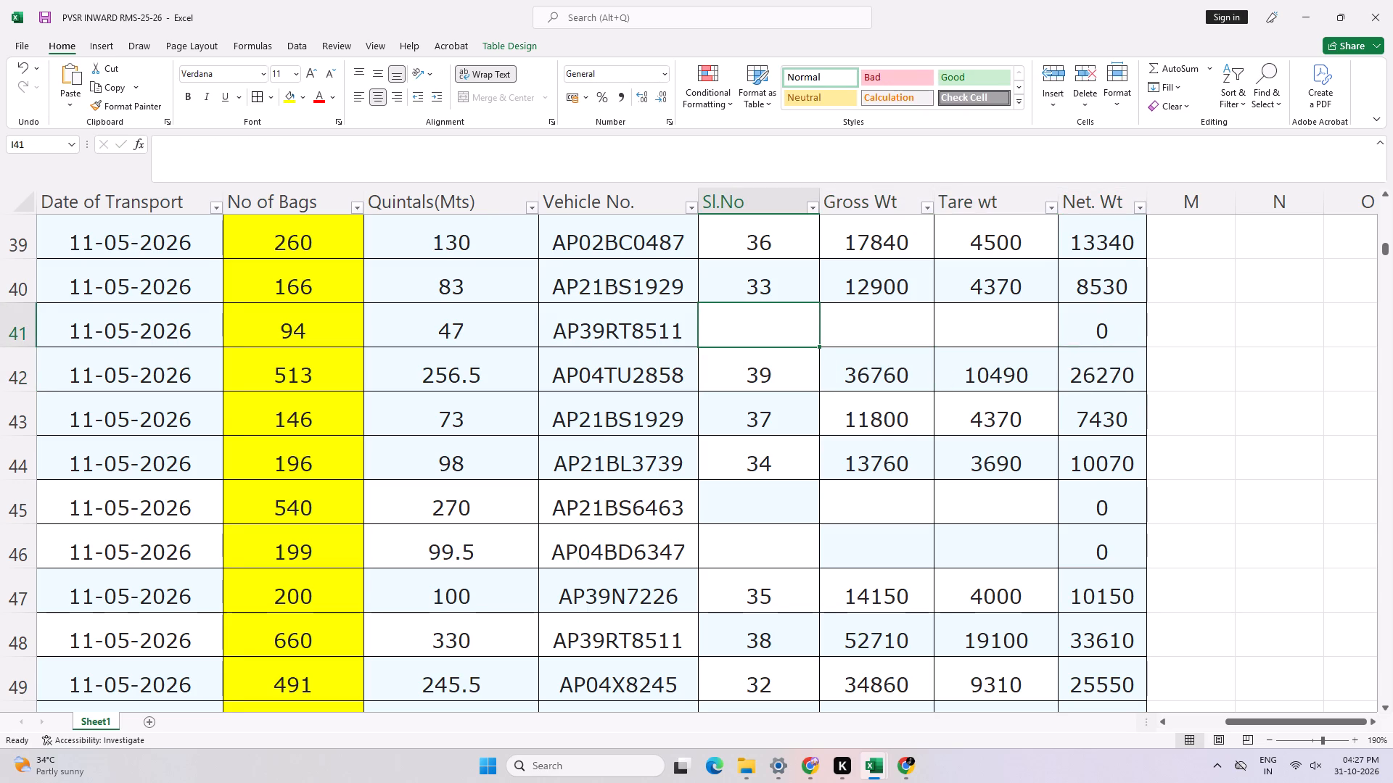
{"action": "key", "text": "Down"}
{"action": "key", "text": "Up"}
{"action": "key", "text": "Down"}
{"action": "key", "text": "Up"}
{"action": "type", "text": "40"}
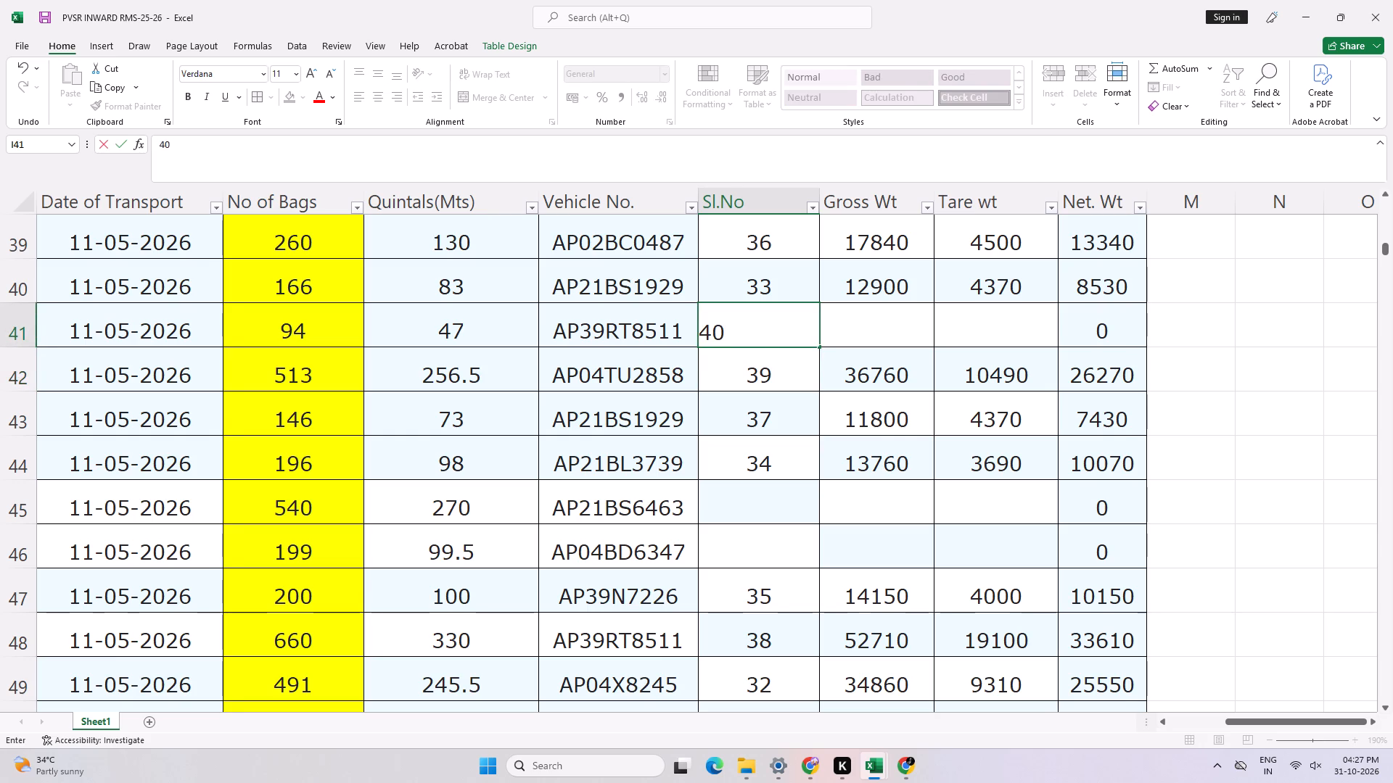
{"action": "key", "text": "Right"}
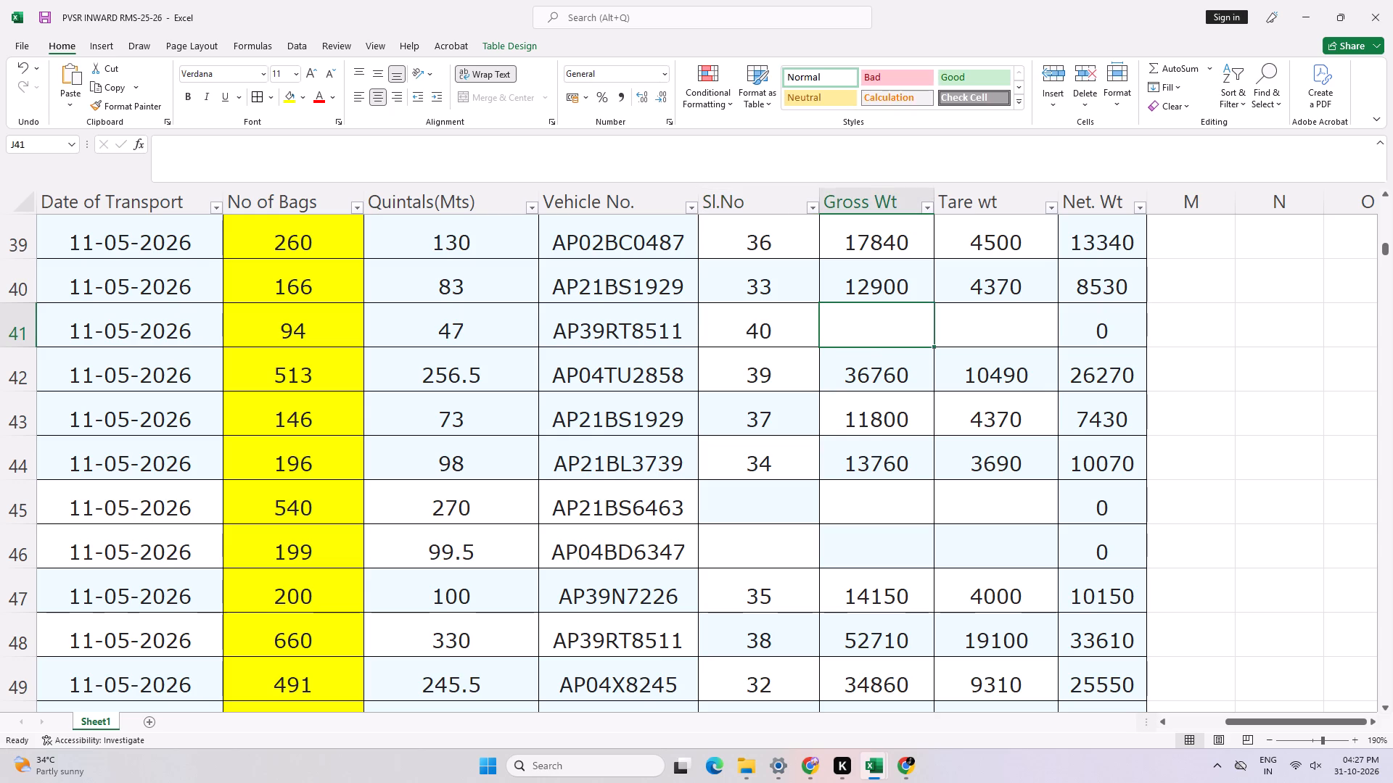
{"action": "type", "text": "8930"}
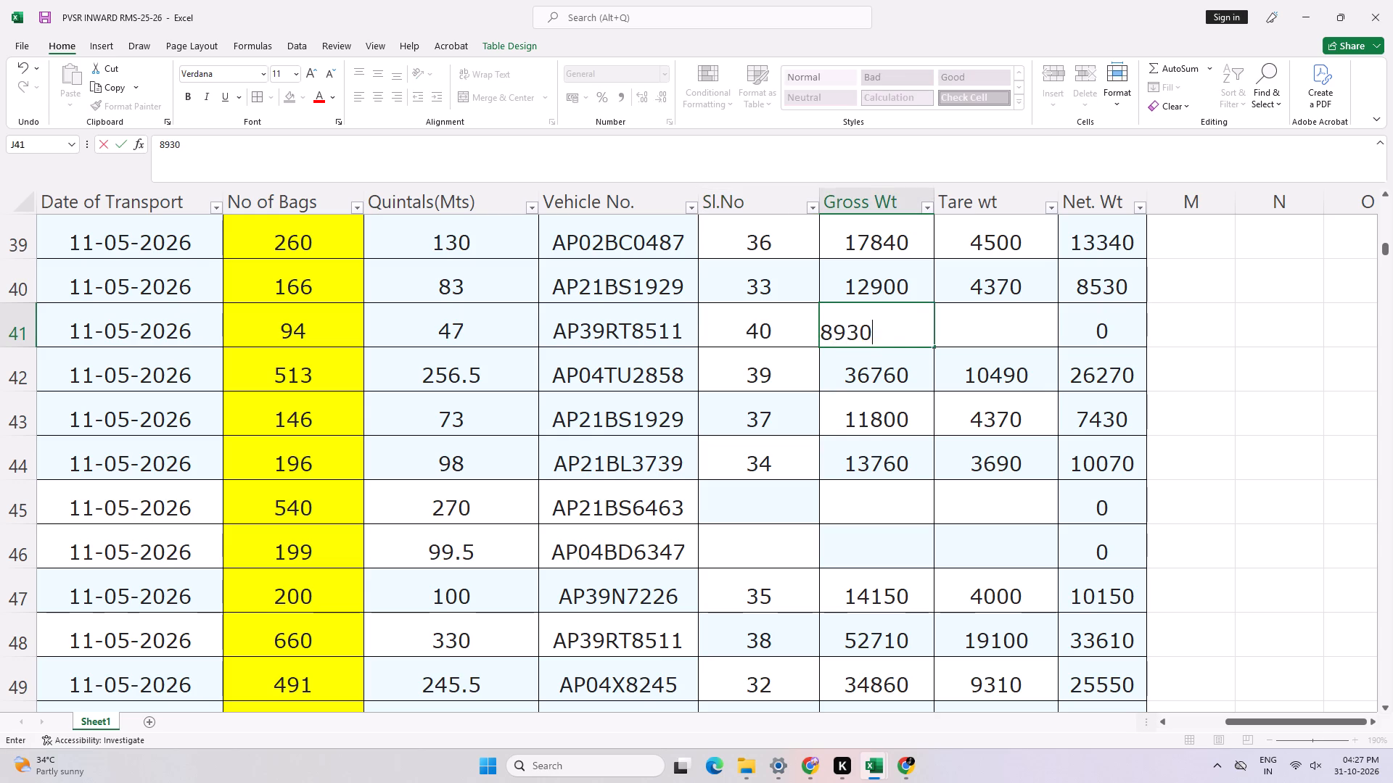
{"action": "key", "text": "Tab"}
{"action": "type", "text": "4090"}
{"action": "key", "text": "Tab"}
{"action": "key", "text": "Left"}
{"action": "key", "text": "Left"}
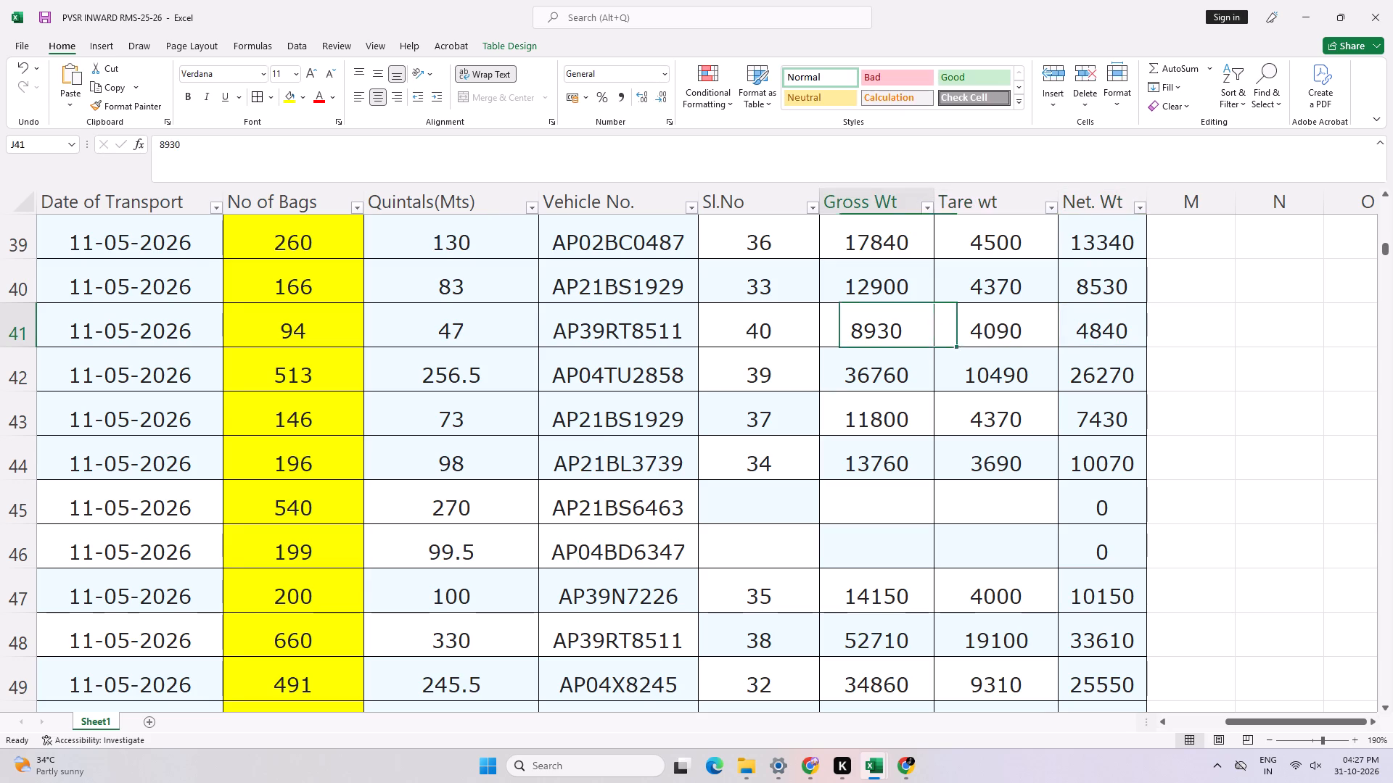
{"action": "key", "text": "Left"}
{"action": "key", "text": "Left"}
{"action": "key", "text": "Down"}
{"action": "key", "text": "Down"}
{"action": "key", "text": "Down"}
{"action": "key", "text": "Down"}
{"action": "key", "text": "Down"}
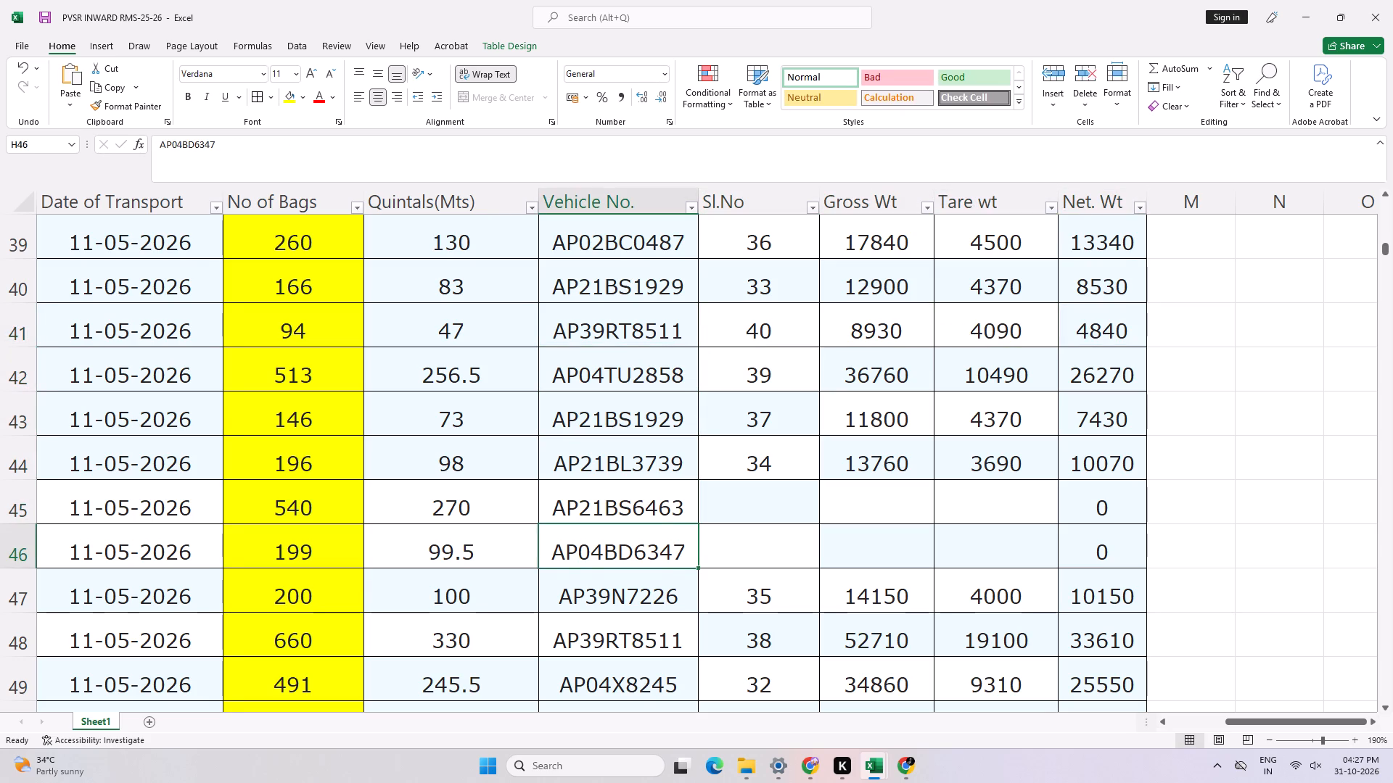
{"action": "key", "text": "Right"}
{"action": "key", "text": "Up"}
{"action": "key", "text": "ctrl+s"}
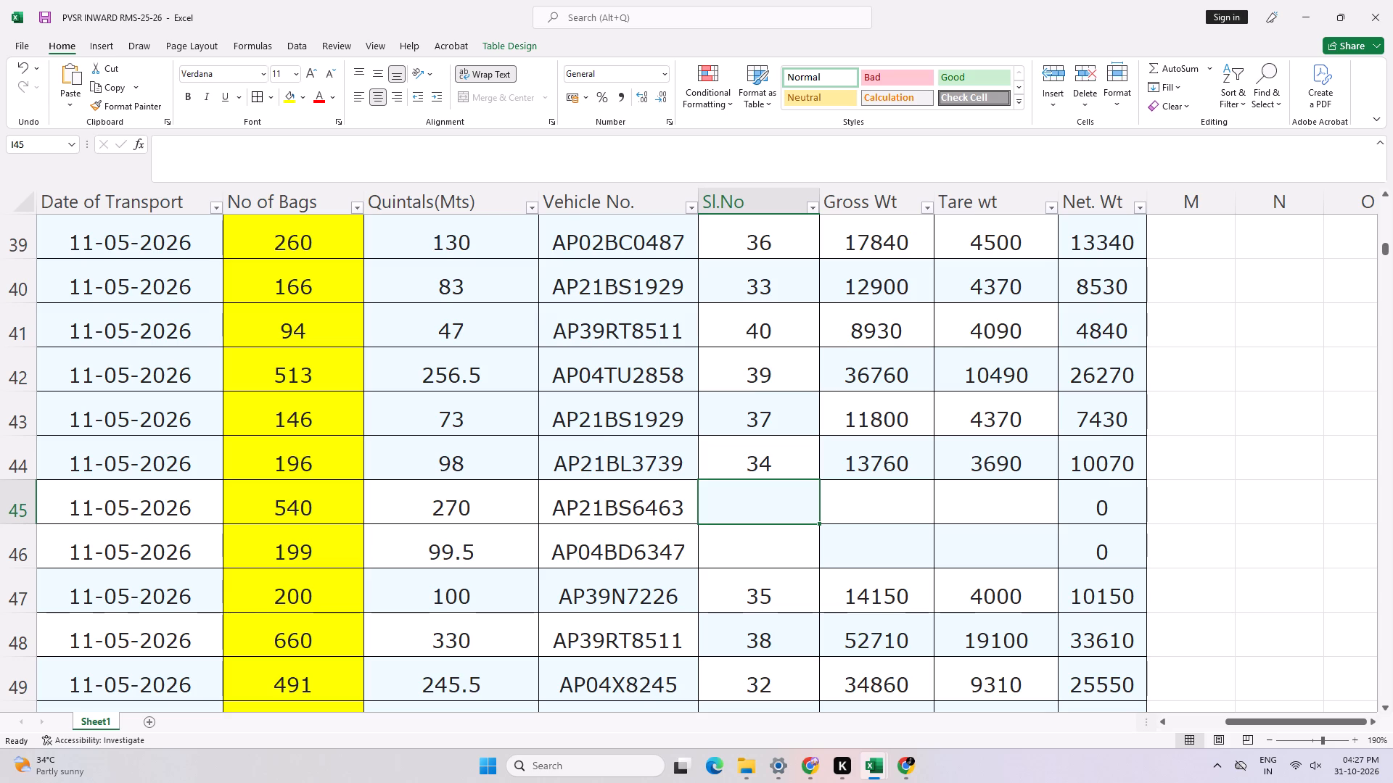
{"action": "type", "text": "41"}
{"action": "key", "text": "Right"}
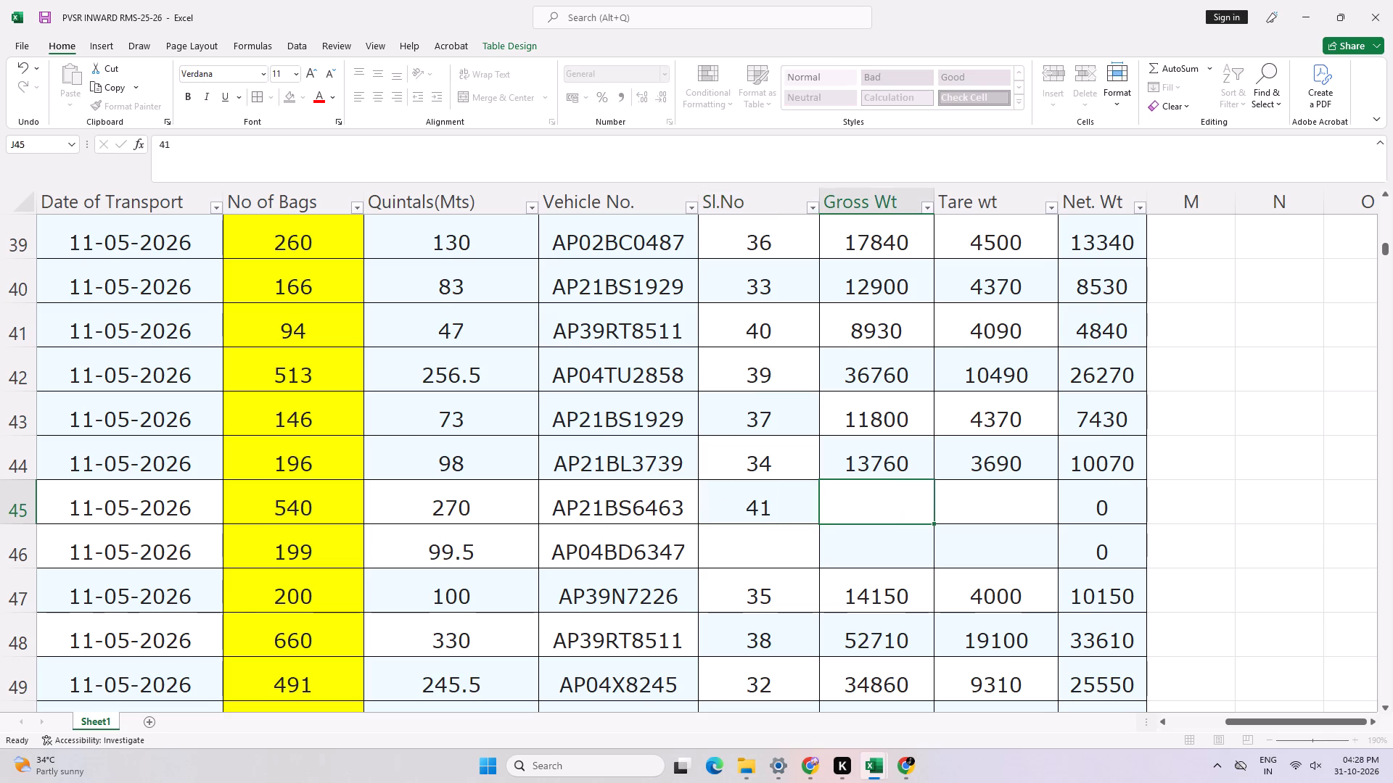
{"action": "type", "text": "38050"}
{"action": "key", "text": "Right"}
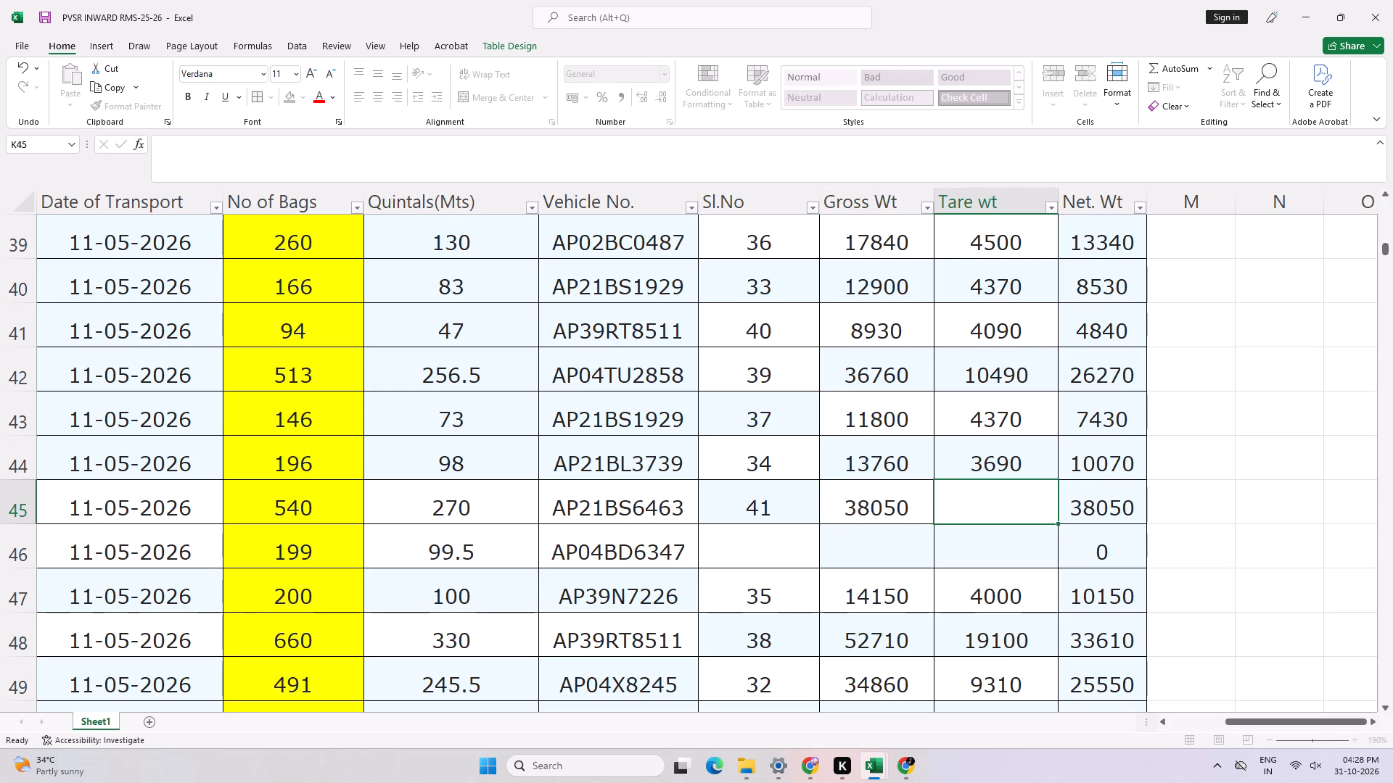
{"action": "type", "text": "10670"}
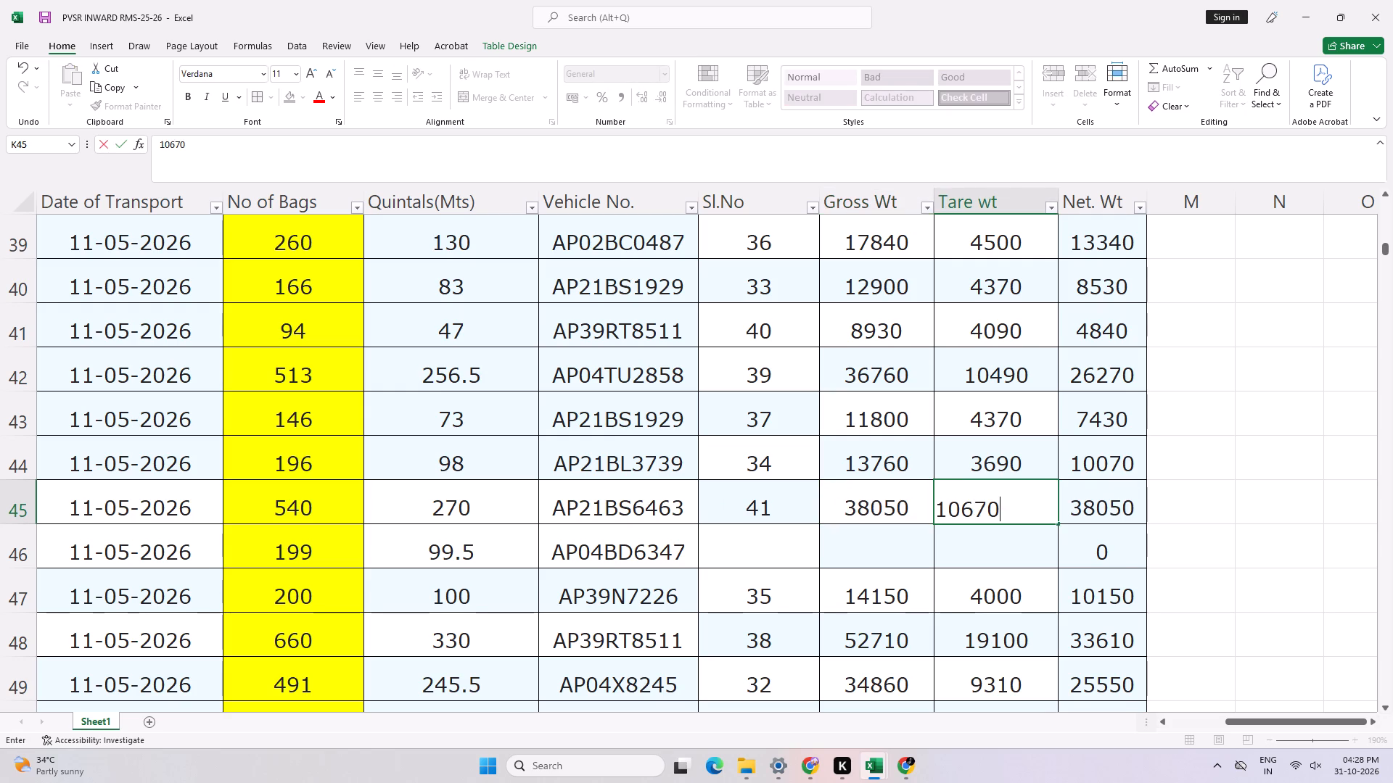
{"action": "key", "text": "Right"}
{"action": "key", "text": "Left"}
{"action": "key", "text": "Left"}
{"action": "key", "text": "Left"}
{"action": "key", "text": "Down"}
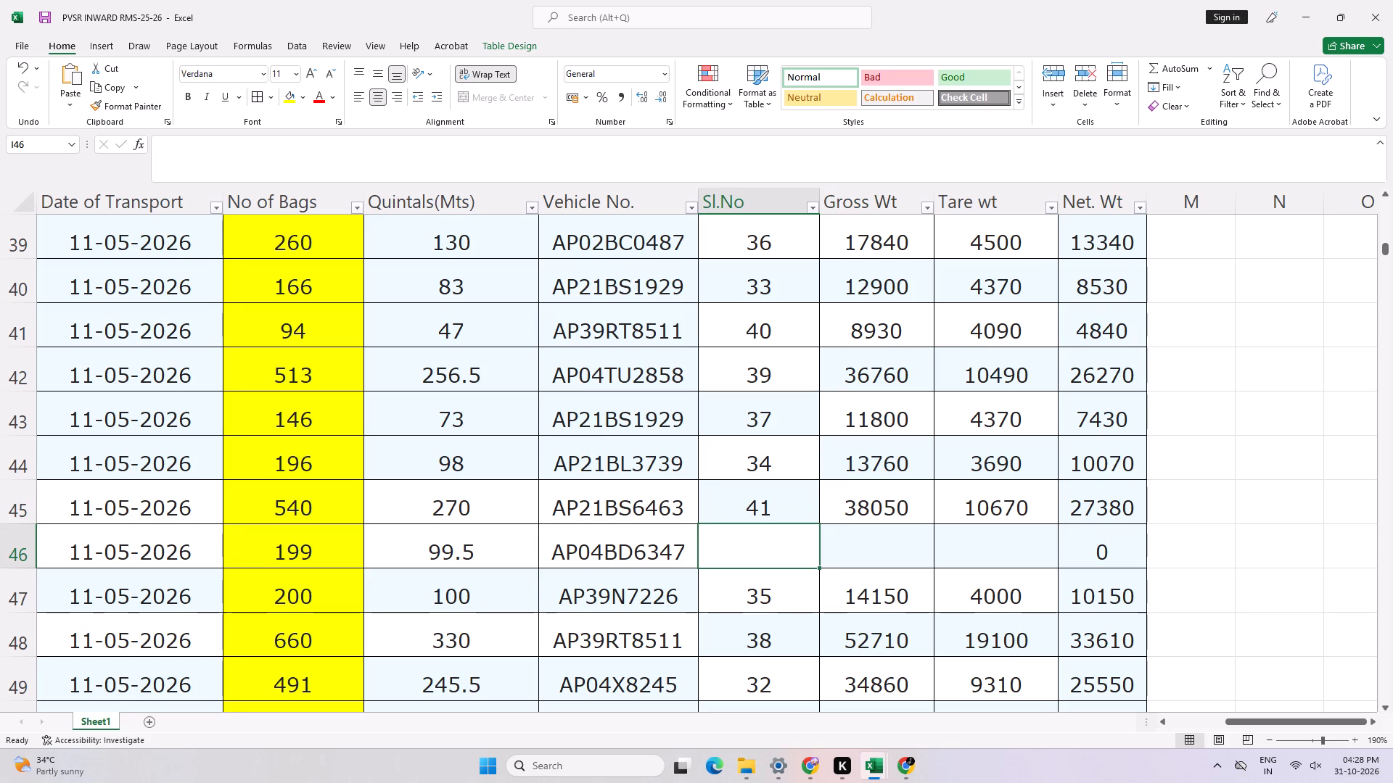
{"action": "type", "text": "42"}
{"action": "key", "text": "Right"}
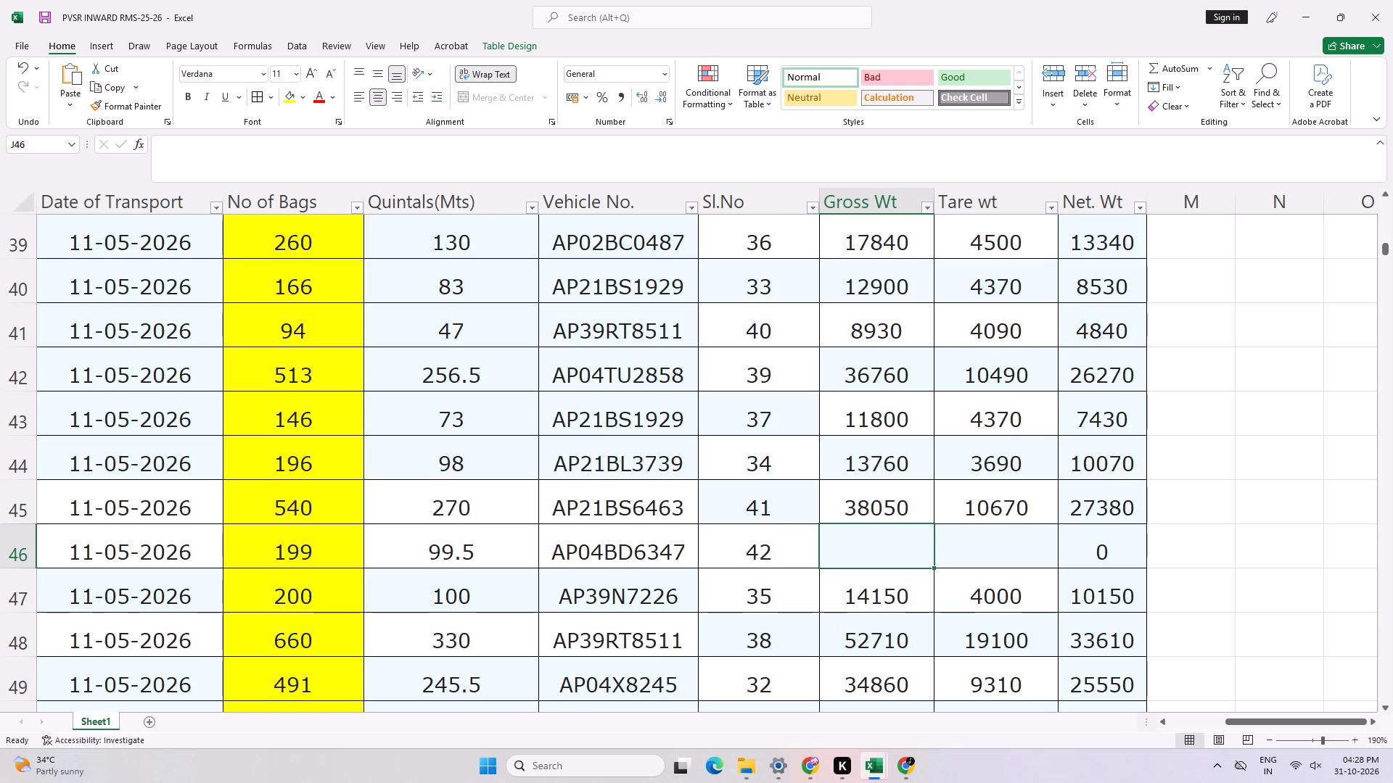
{"action": "type", "text": "14120"}
{"action": "key", "text": "Right"}
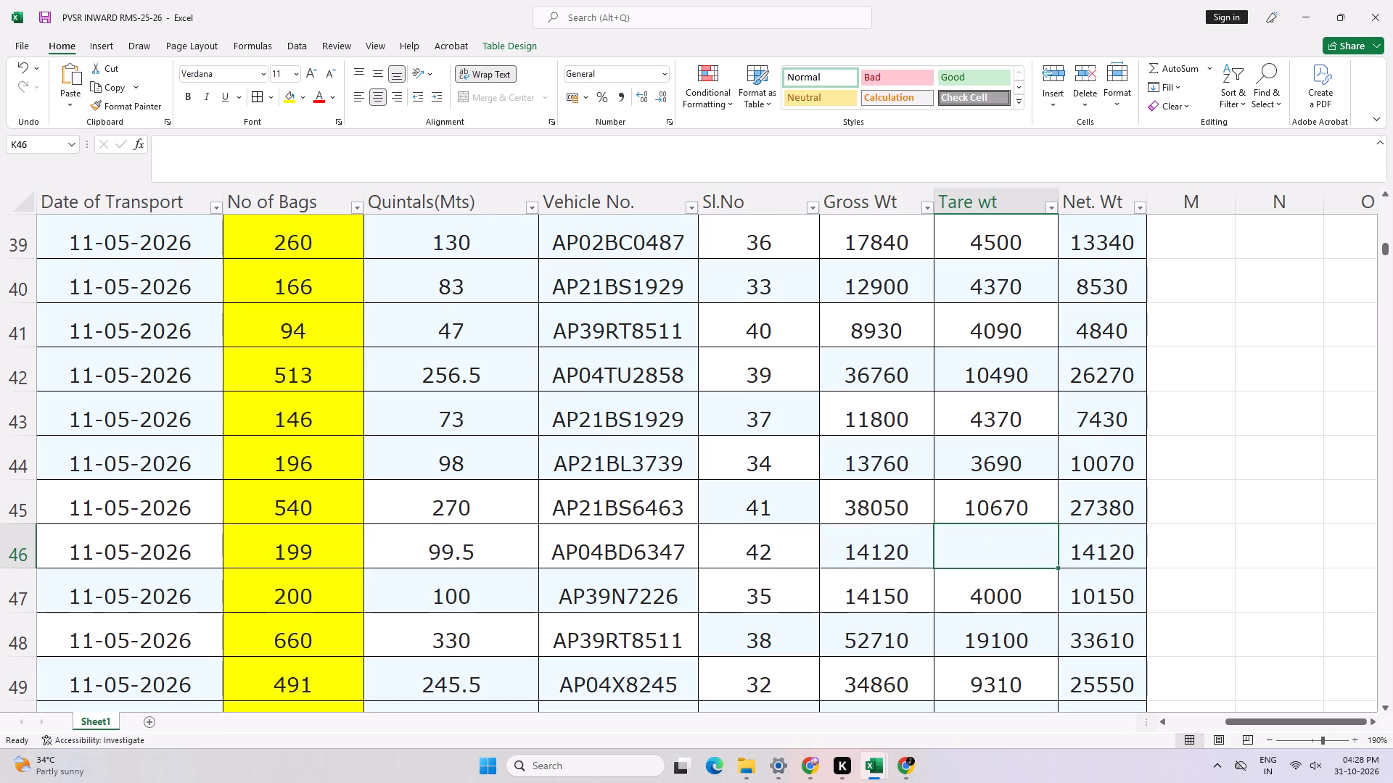
{"action": "type", "text": "3890"}
{"action": "key", "text": "Right"}
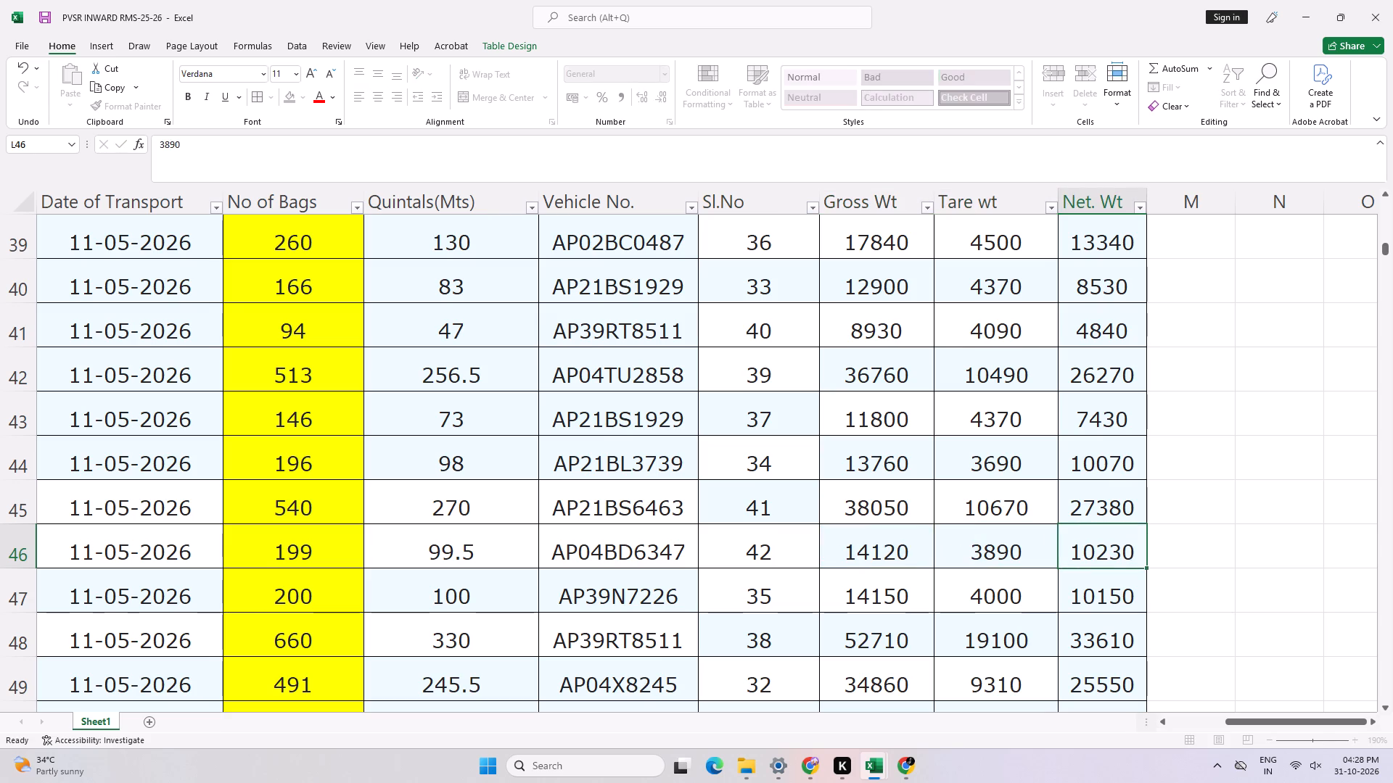
Look through the 11-05-2026 and 12-05-2026 rows for the next vehicle load that needs its serial number and weights.
{"action": "key", "text": "Left"}
{"action": "key", "text": "Left"}
{"action": "key", "text": "Left"}
{"action": "key", "text": "Down"}
{"action": "key", "text": "Down"}
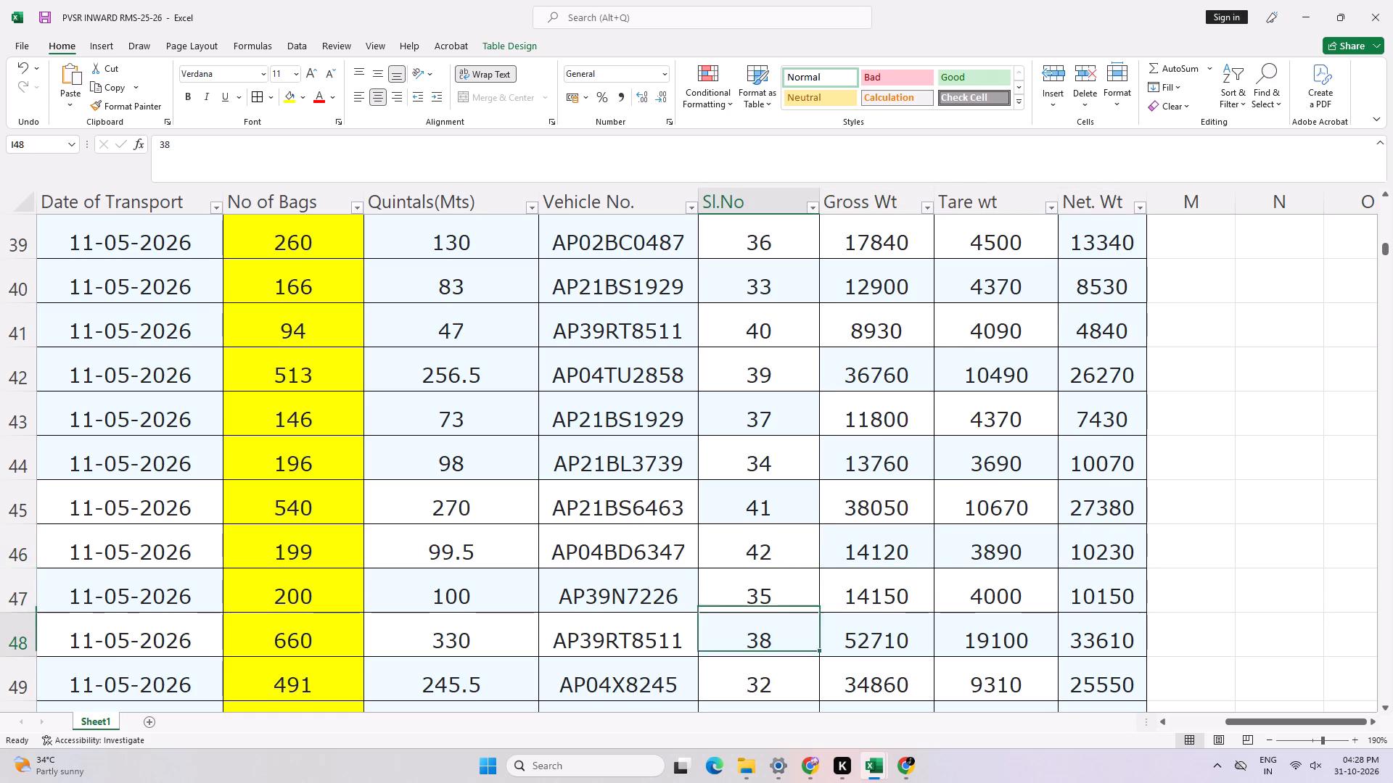
{"action": "key", "text": "Down"}
{"action": "key", "text": "Down"}
{"action": "key", "text": "Down"}
{"action": "key", "text": "Down"}
{"action": "key", "text": "Down"}
{"action": "key", "text": "Down"}
{"action": "key", "text": "Up"}
{"action": "key", "text": "Up"}
{"action": "key", "text": "Up"}
{"action": "key", "text": "Up"}
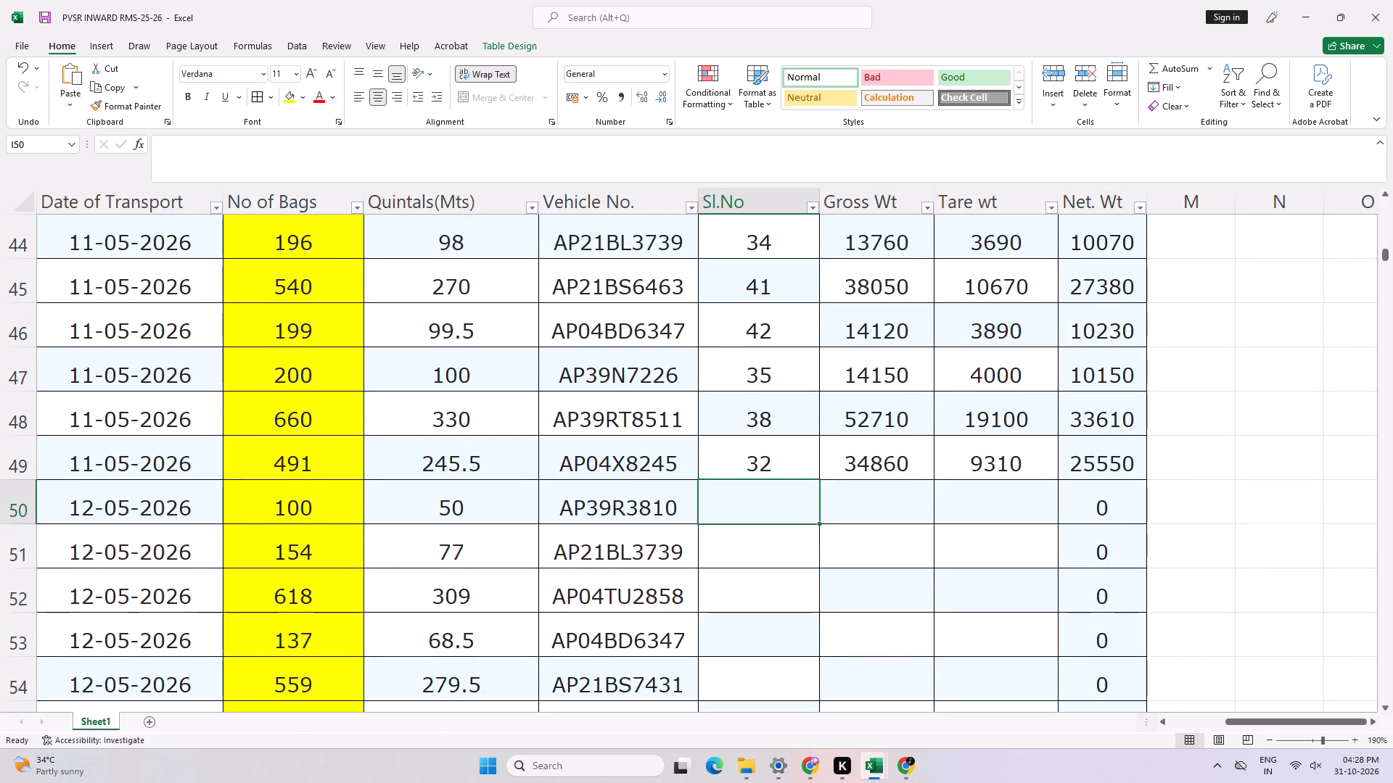
{"action": "key", "text": "Down"}
{"action": "key", "text": "Down"}
{"action": "key", "text": "Down"}
{"action": "key", "text": "Down"}
{"action": "key", "text": "Down"}
{"action": "key", "text": "Down"}
{"action": "key", "text": "Down"}
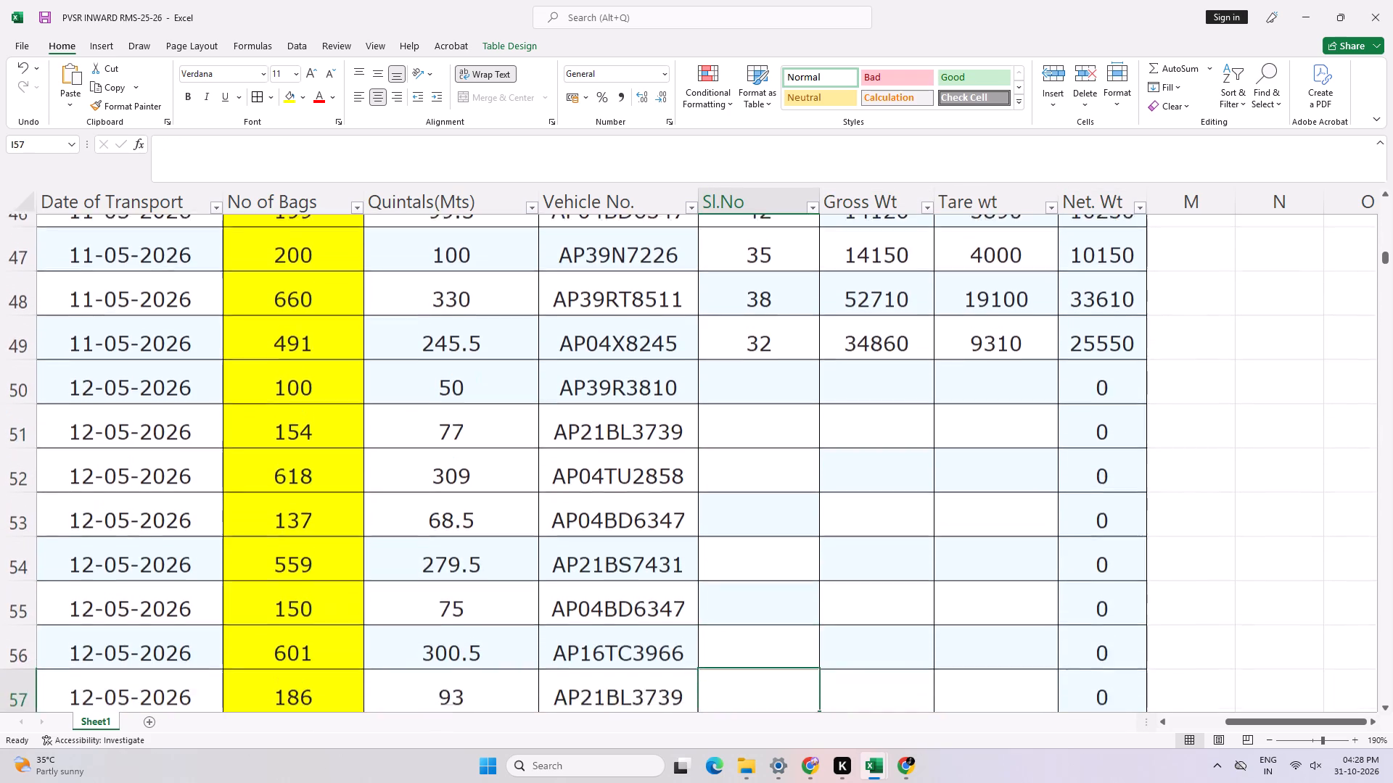
{"action": "key", "text": "Down"}
{"action": "key", "text": "Up"}
{"action": "key", "text": "Up"}
{"action": "key", "text": "Up"}
{"action": "key", "text": "Up"}
{"action": "key", "text": "Down"}
{"action": "key", "text": "Down"}
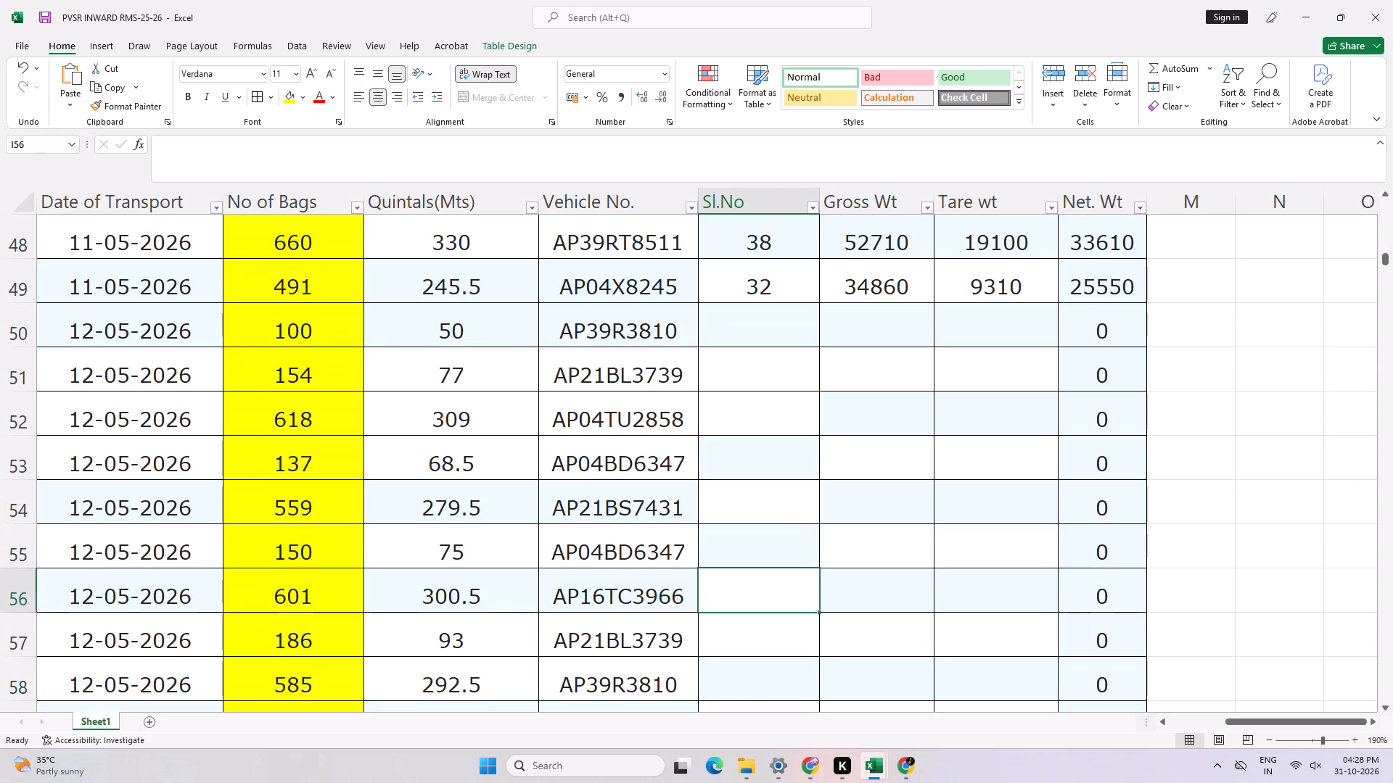
{"action": "key", "text": "Down"}
{"action": "key", "text": "Down"}
{"action": "key", "text": "Down"}
{"action": "key", "text": "Up"}
{"action": "key", "text": "Up"}
{"action": "key", "text": "Up"}
{"action": "key", "text": "Up"}
{"action": "key", "text": "Up"}
{"action": "key", "text": "Up"}
{"action": "key", "text": "Up"}
{"action": "key", "text": "Up"}
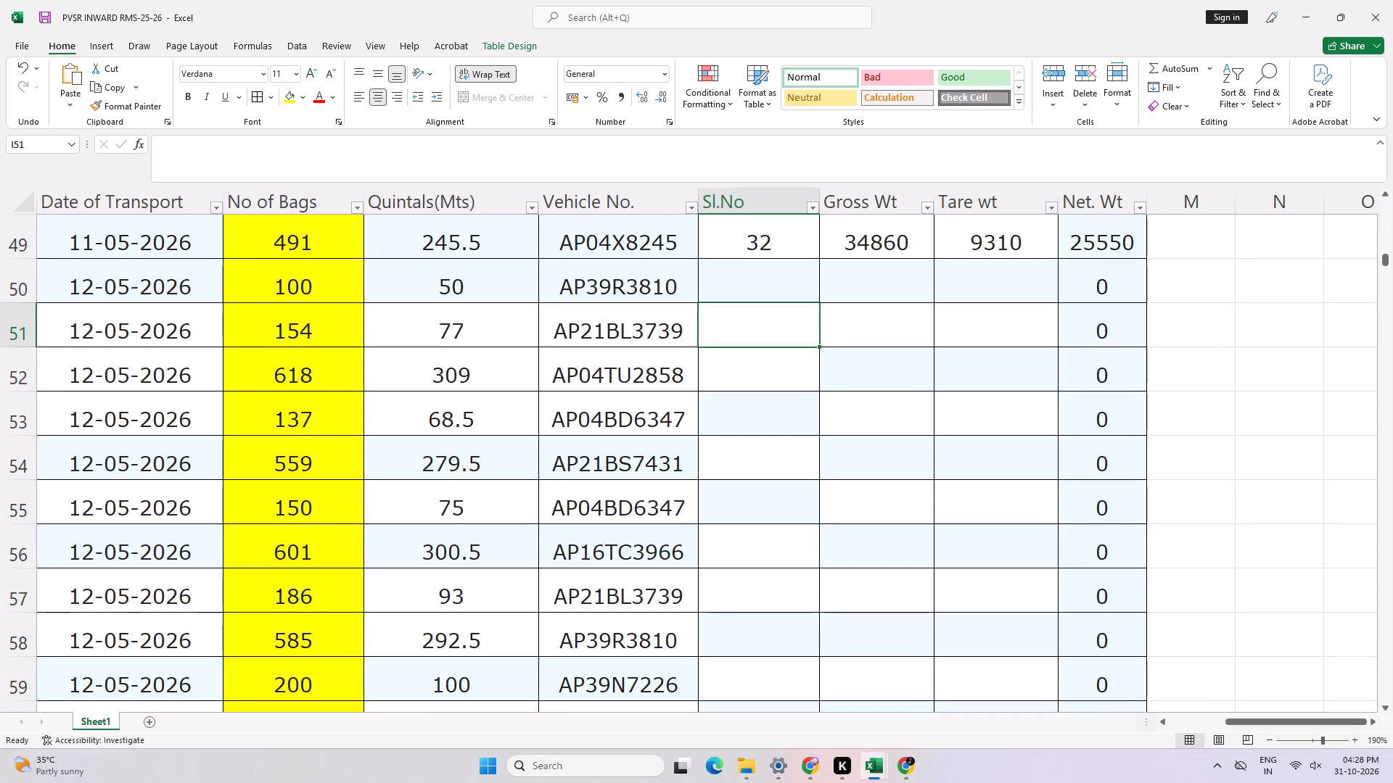
{"action": "scroll", "coordinate": [662, 320], "scroll_direction": "down", "scroll_amount": 2, "text": "ctrl"}
{"action": "scroll", "coordinate": [722, 375], "scroll_direction": "up", "scroll_amount": 6}
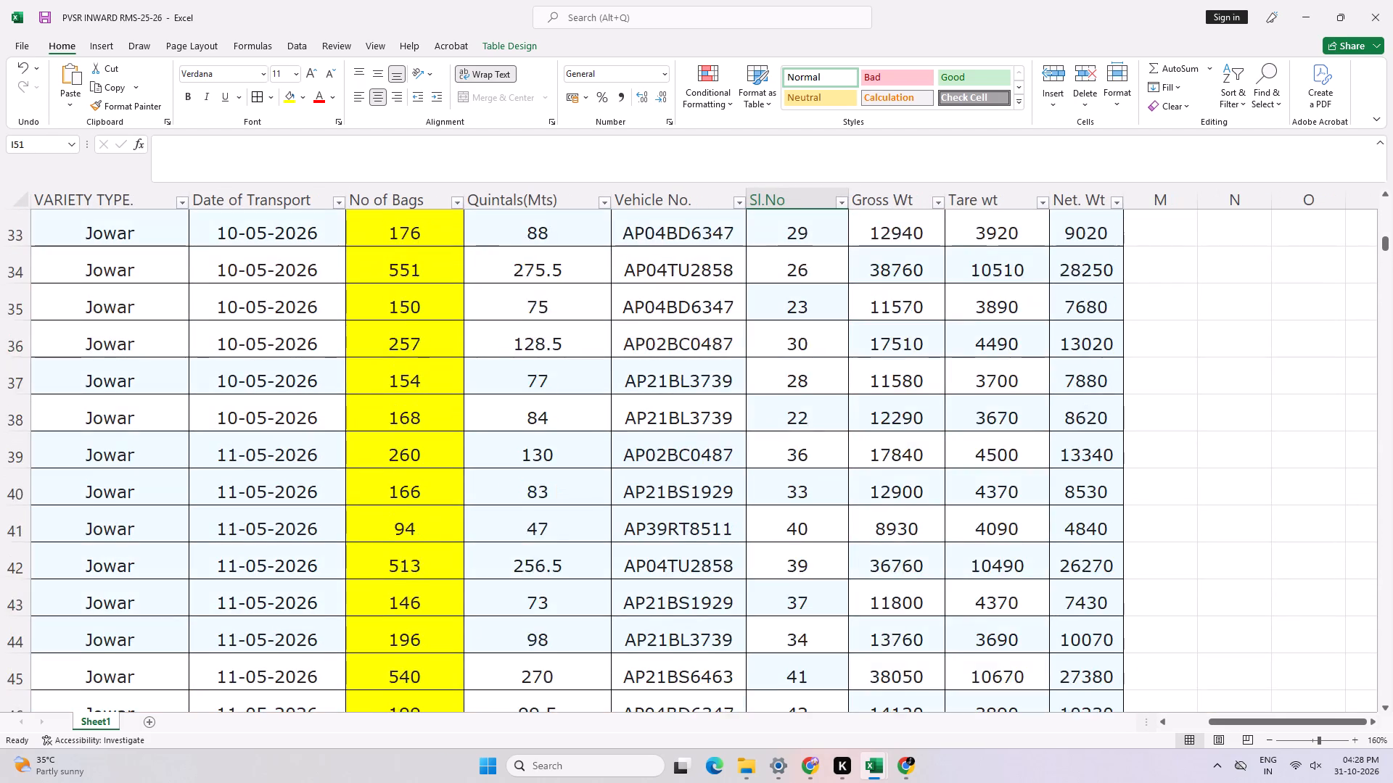
{"action": "scroll", "coordinate": [728, 403], "scroll_direction": "up", "scroll_amount": 7}
{"action": "scroll", "coordinate": [728, 407], "scroll_direction": "down", "scroll_amount": 9}
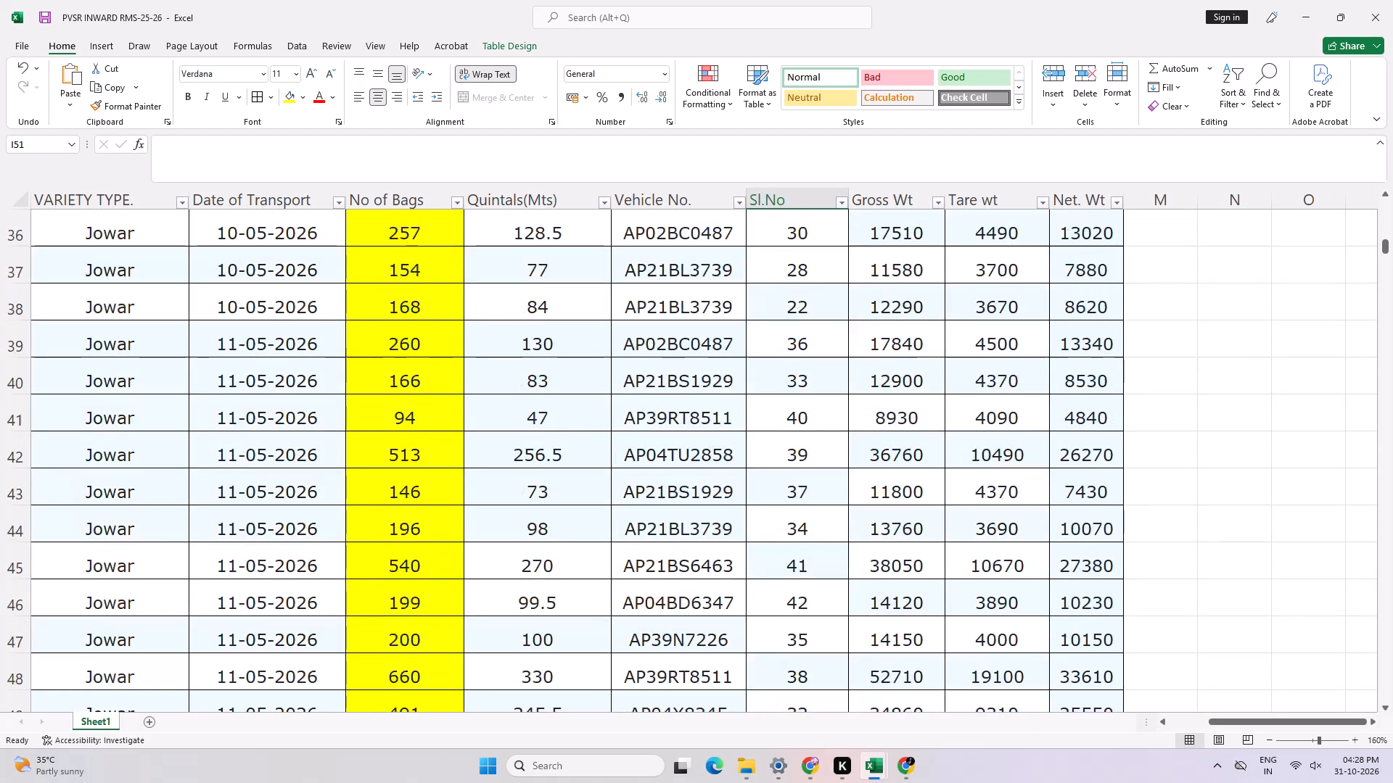
Search the sheet for the vehicle number containing 6463.
{"action": "key", "text": "ctrl+f"}
{"action": "type", "text": "6463"}
{"action": "key", "text": "Return"}
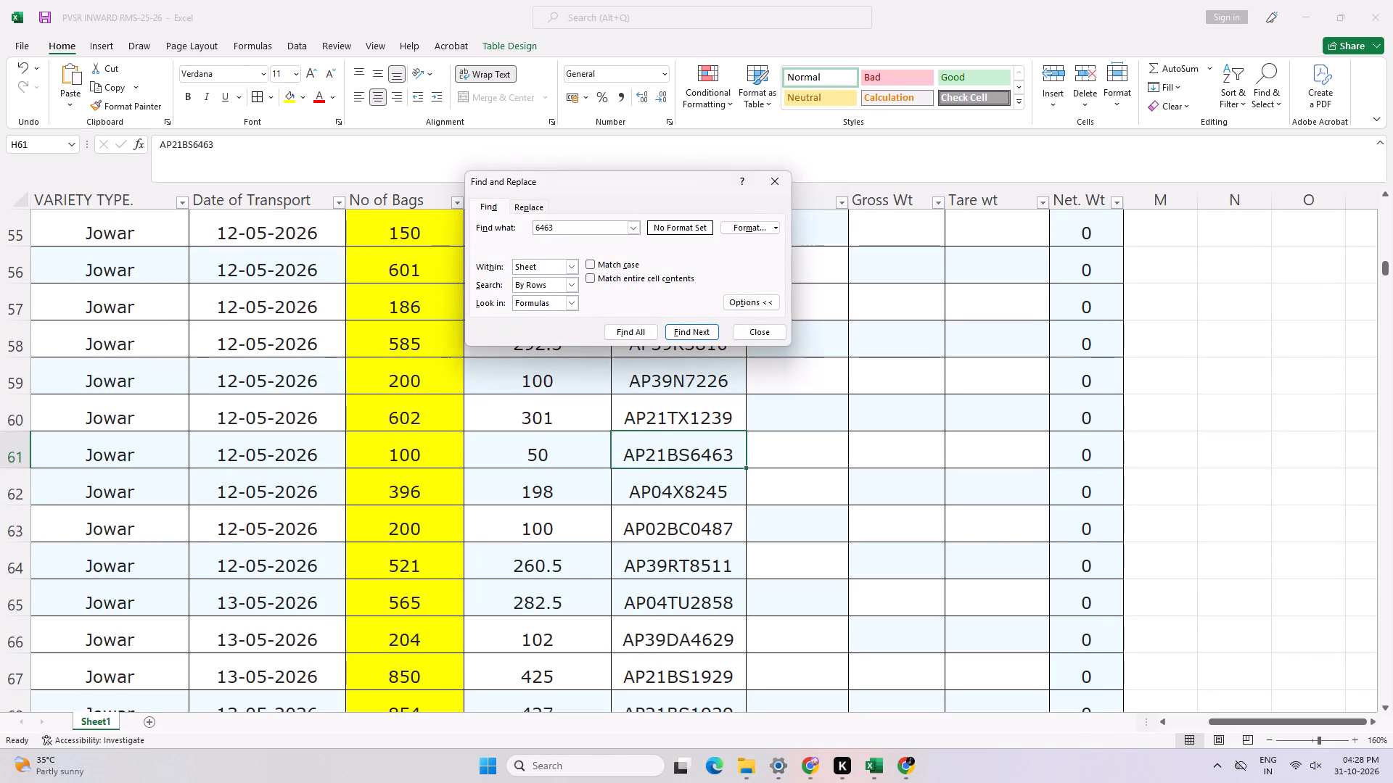
{"action": "left_click", "coordinate": [772, 186]}
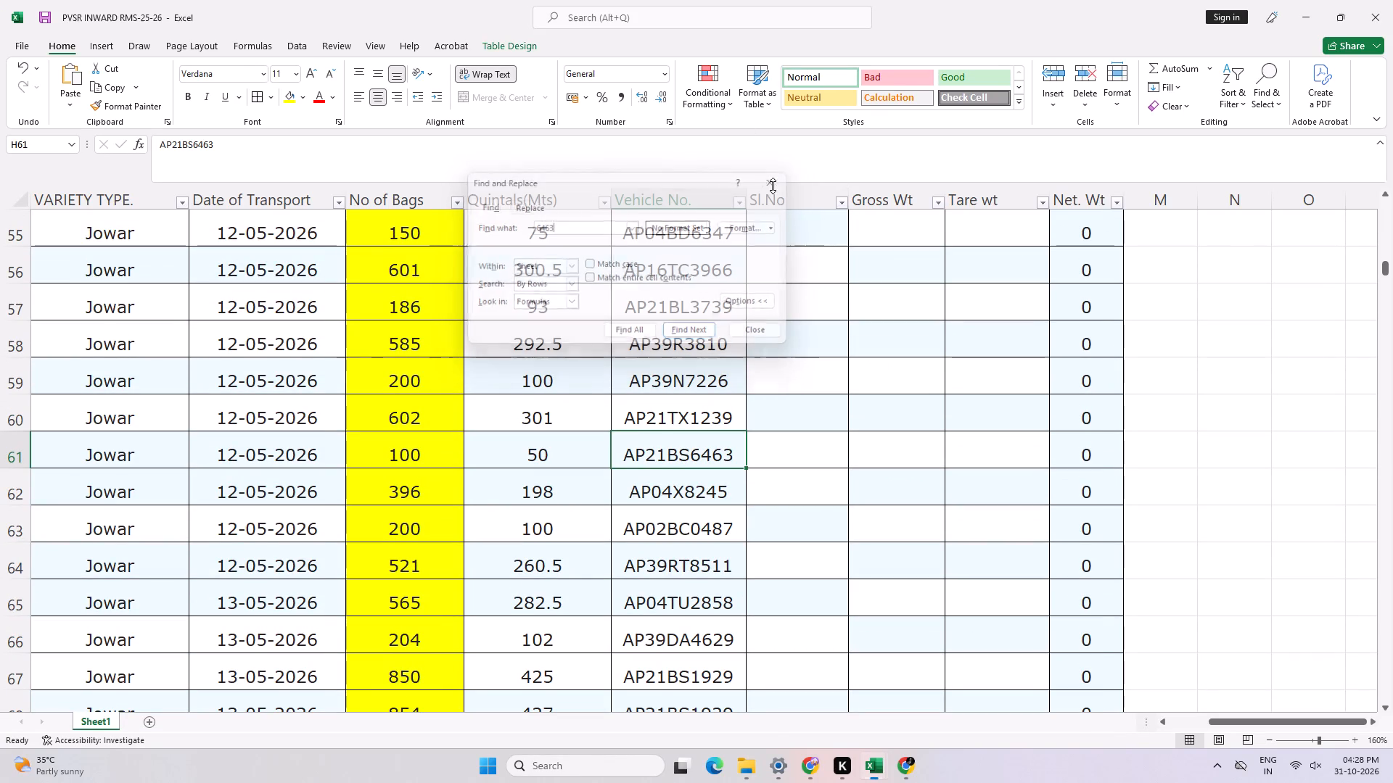
{"action": "left_click", "coordinate": [778, 457]}
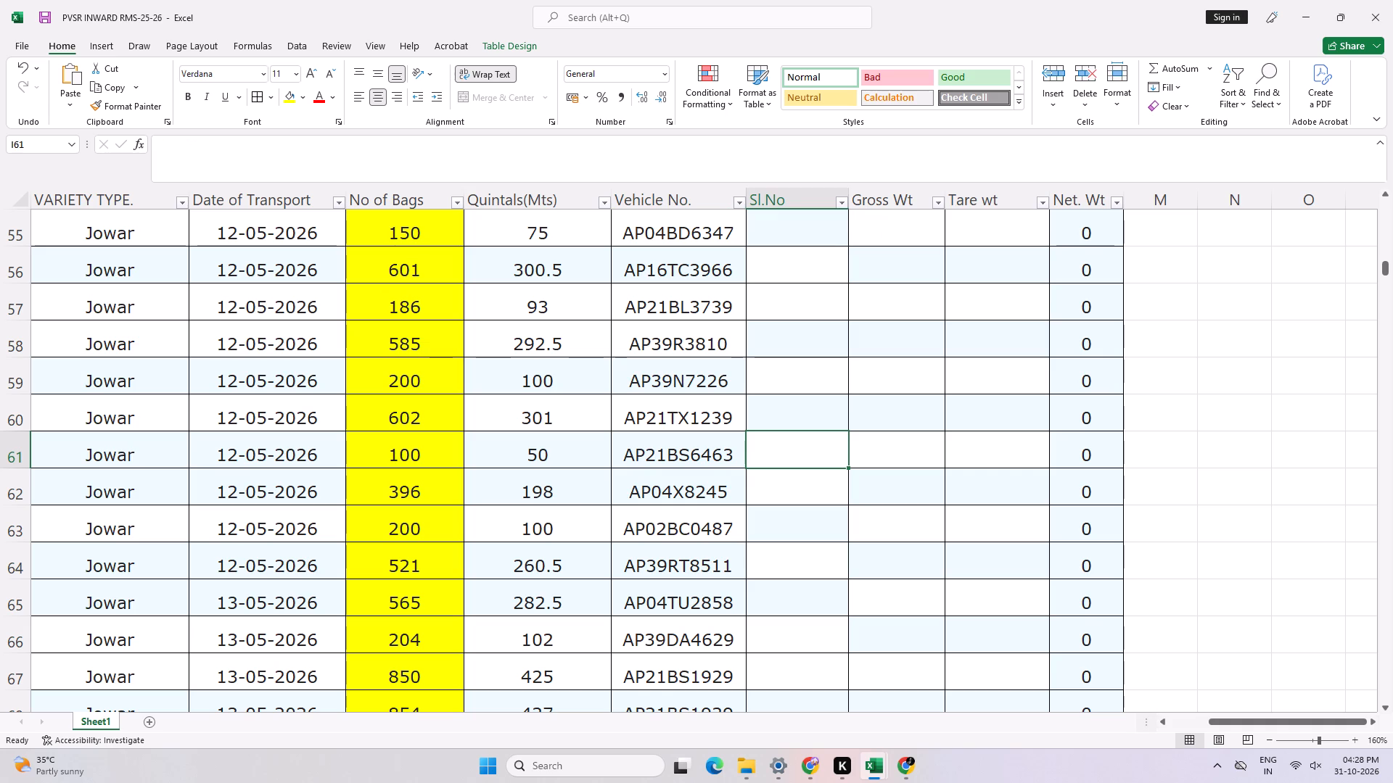
{"action": "type", "text": "43"}
{"action": "key", "text": "Right"}
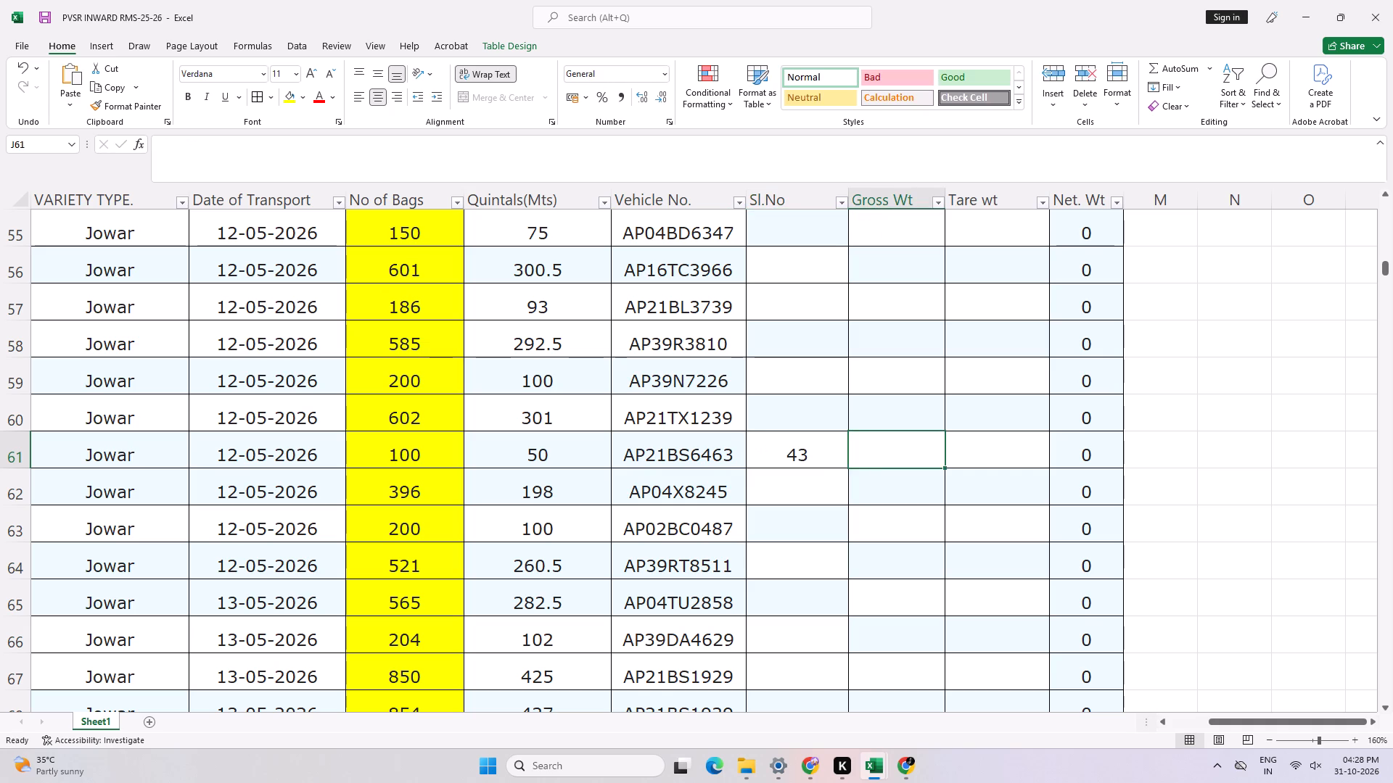
{"action": "scroll", "coordinate": [783, 458], "scroll_direction": "up", "scroll_amount": 4}
{"action": "scroll", "coordinate": [785, 458], "scroll_direction": "down", "scroll_amount": 3}
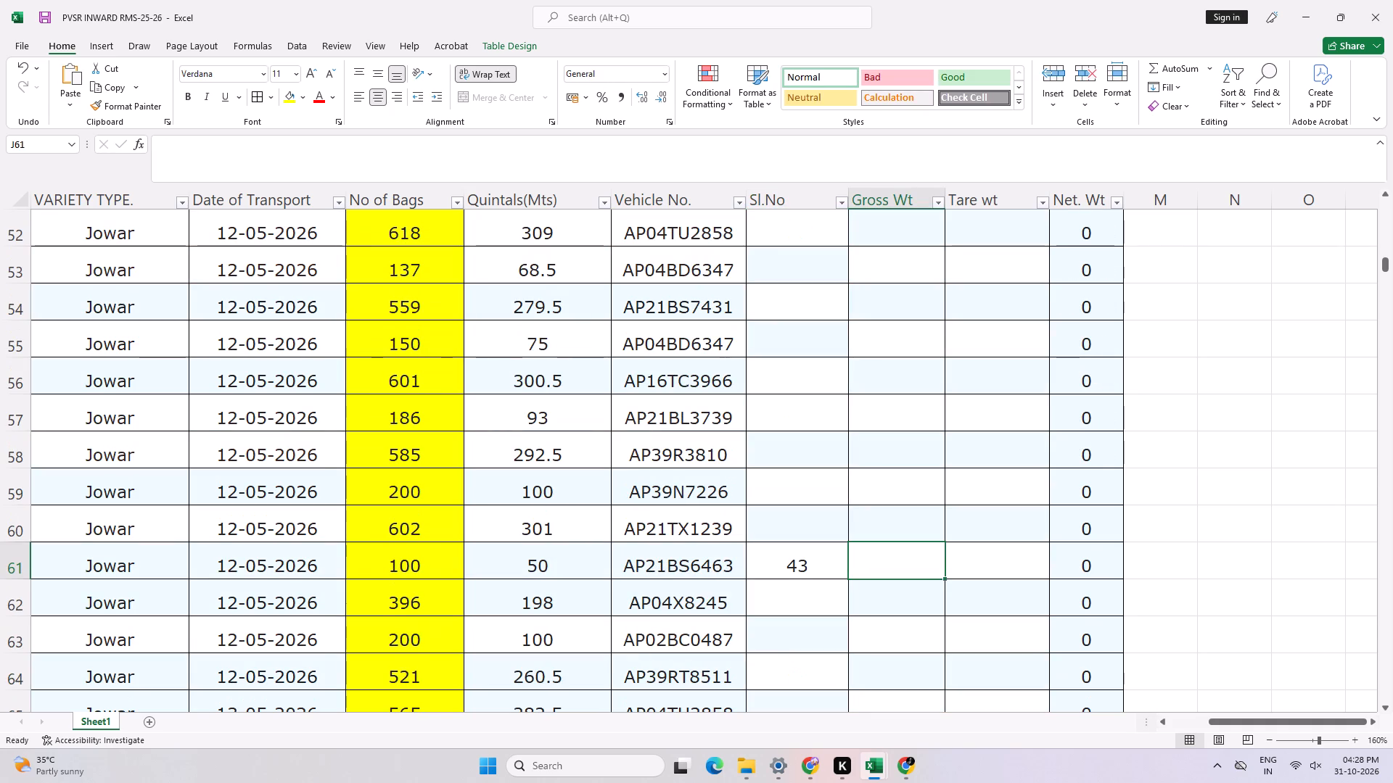
{"action": "type", "text": "90"}
{"action": "type", "text": "80"}
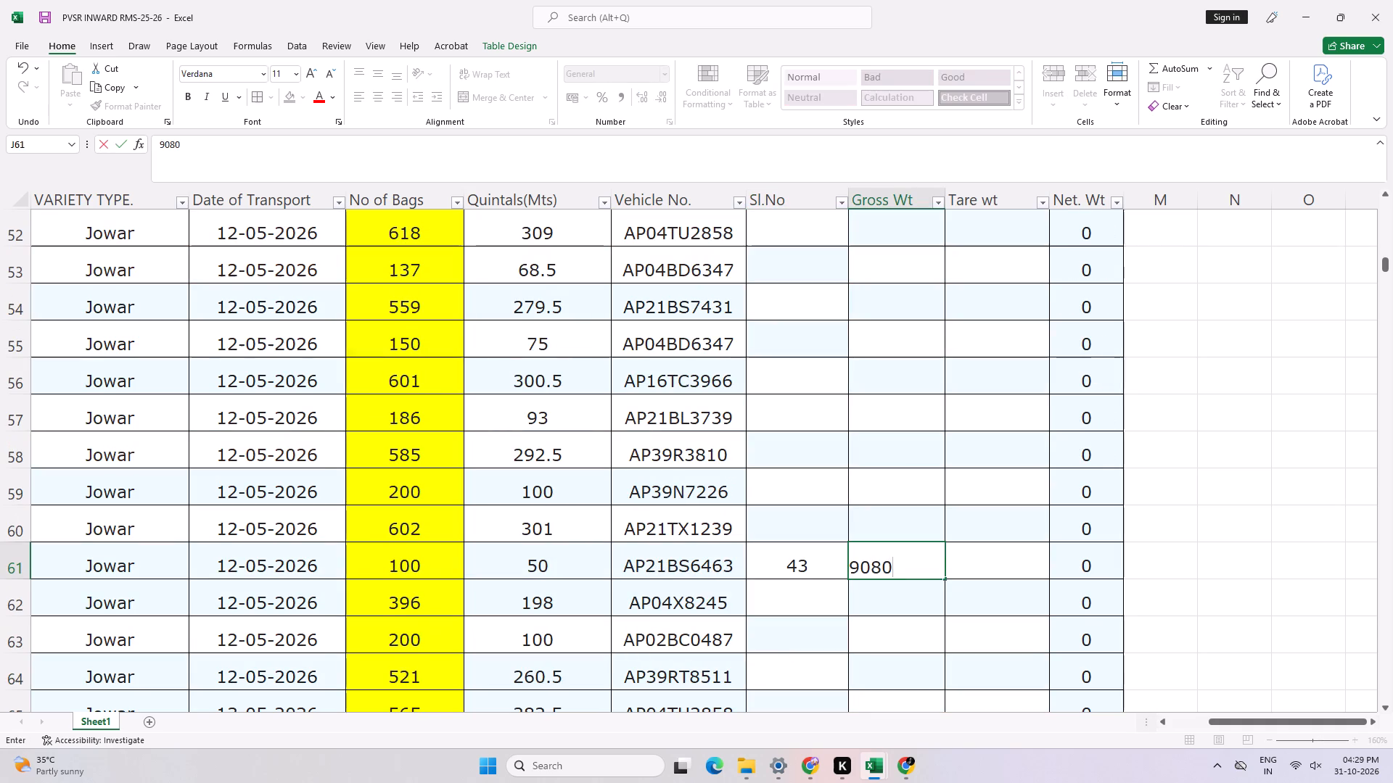
{"action": "key", "text": "Tab"}
{"action": "type", "text": "3990"}
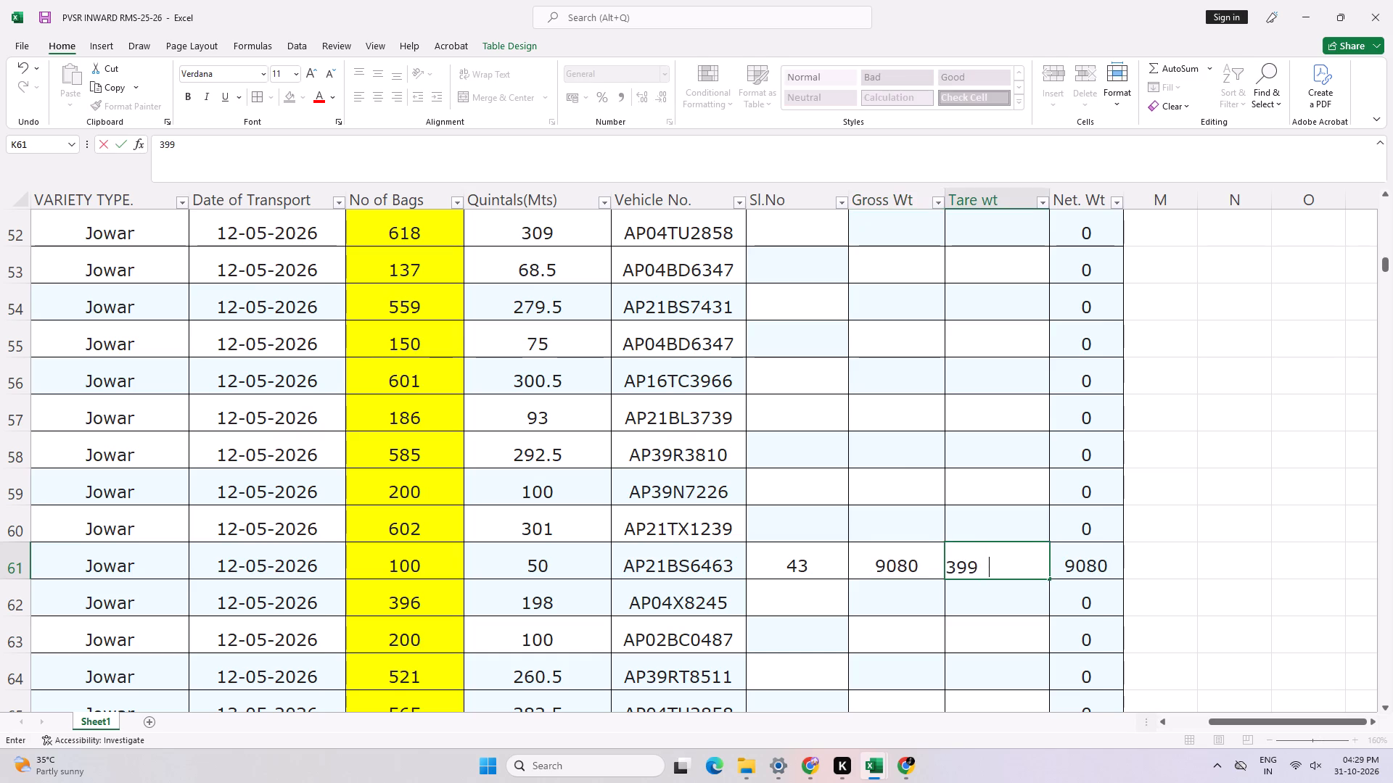
{"action": "key", "text": "Right"}
{"action": "key", "text": "Left"}
{"action": "key", "text": "Left"}
{"action": "key", "text": "Left"}
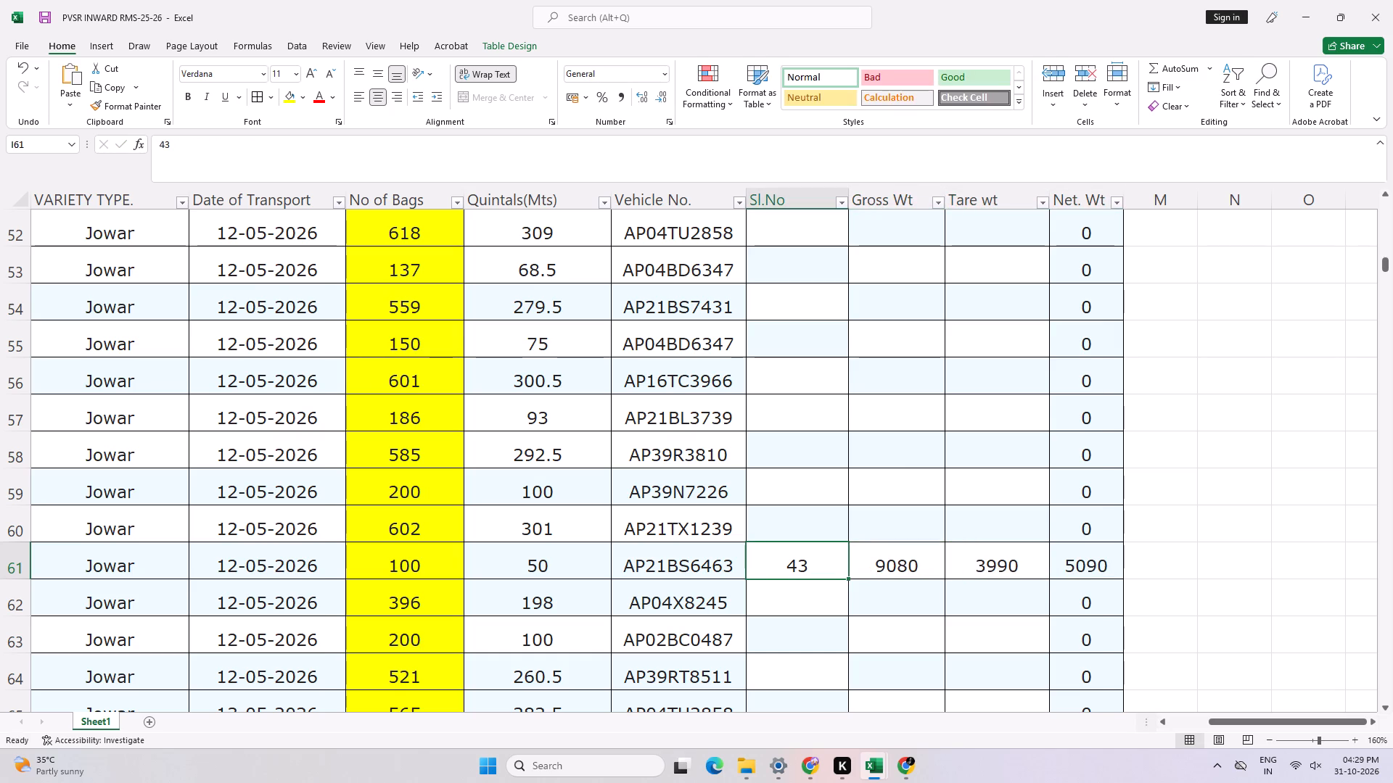
{"action": "key", "text": "ctrl+s"}
{"action": "key", "text": "Up"}
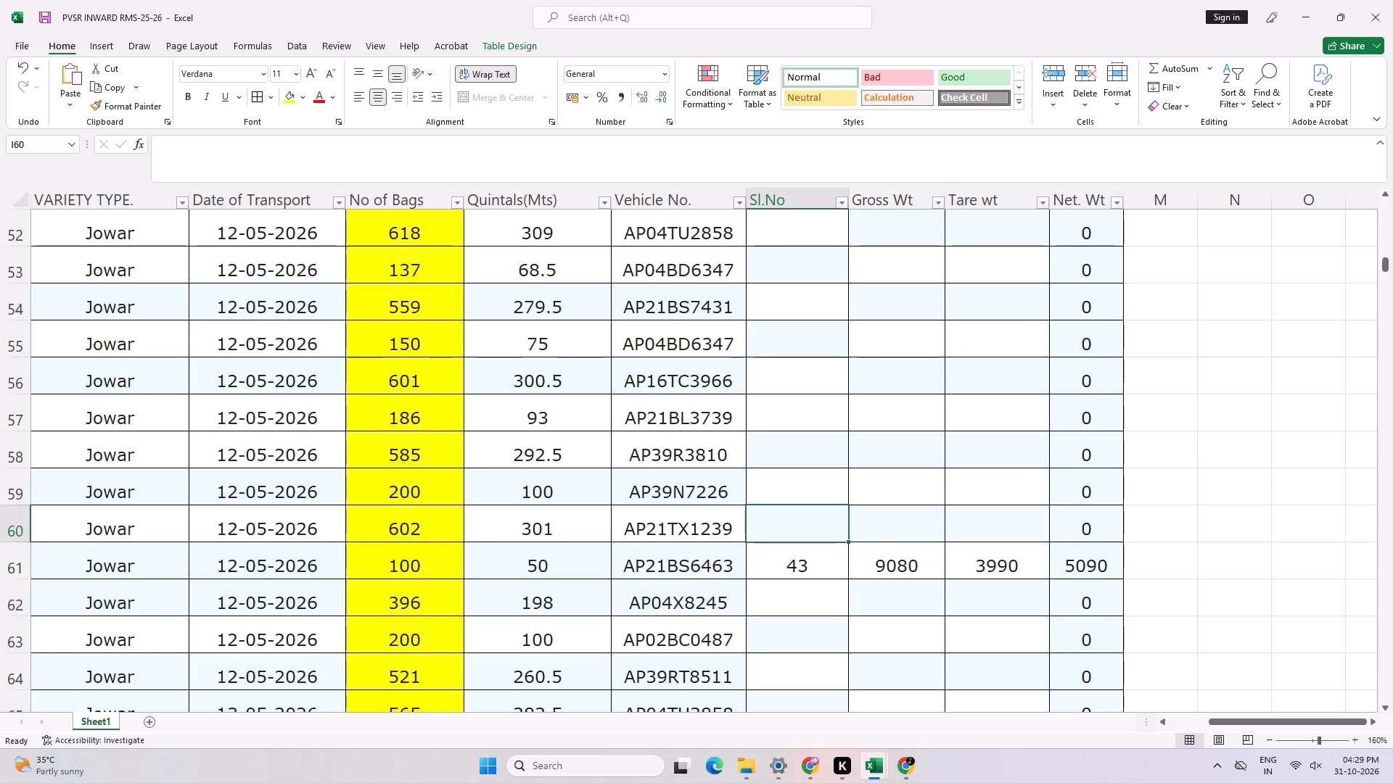
{"action": "scroll", "coordinate": [883, 564], "scroll_direction": "up", "scroll_amount": 2, "text": "ctrl"}
{"action": "scroll", "coordinate": [918, 558], "scroll_direction": "up", "scroll_amount": 1}
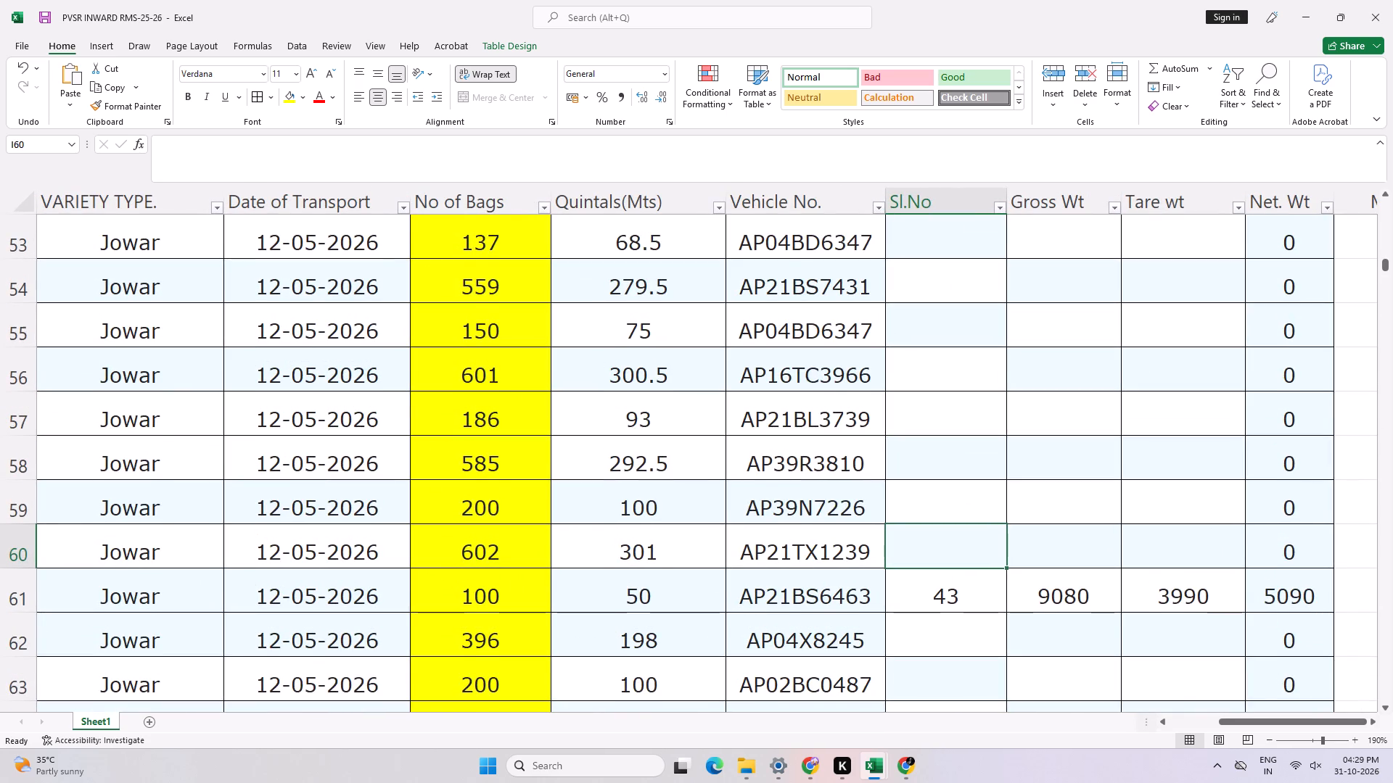
{"action": "scroll", "coordinate": [887, 369], "scroll_direction": "up", "scroll_amount": 2}
{"action": "scroll", "coordinate": [923, 543], "scroll_direction": "down", "scroll_amount": 1}
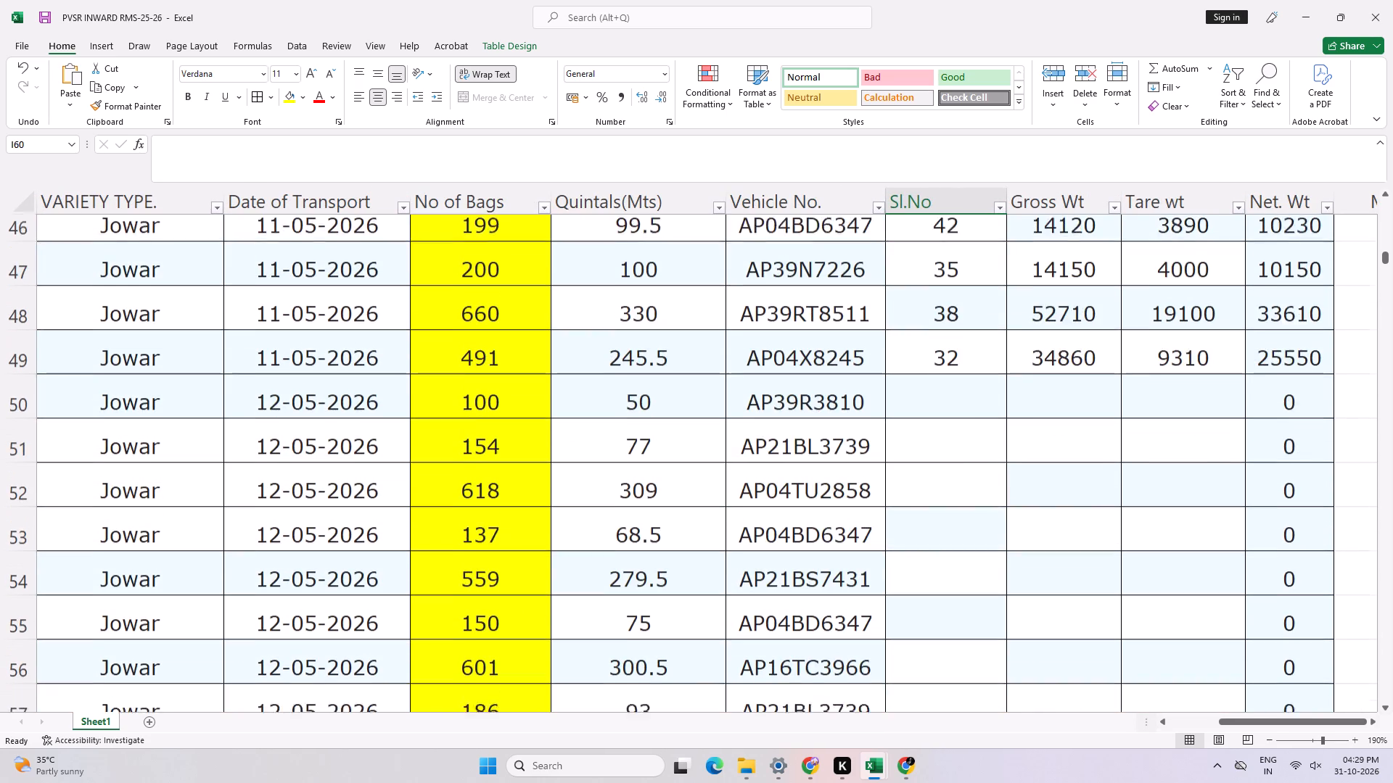
{"action": "scroll", "coordinate": [863, 610], "scroll_direction": "down", "scroll_amount": 2}
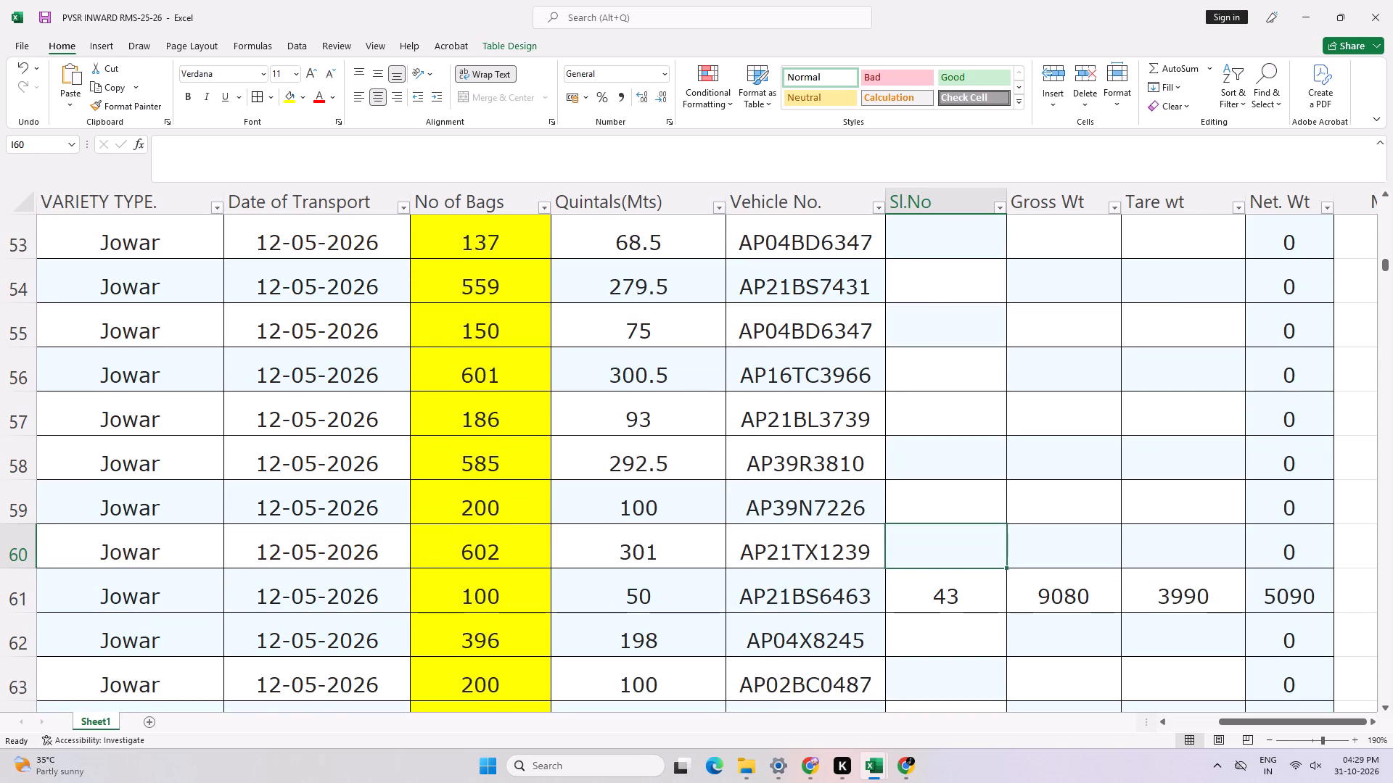
{"action": "scroll", "coordinate": [860, 509], "scroll_direction": "down", "scroll_amount": 2}
{"action": "left_click", "coordinate": [912, 431]}
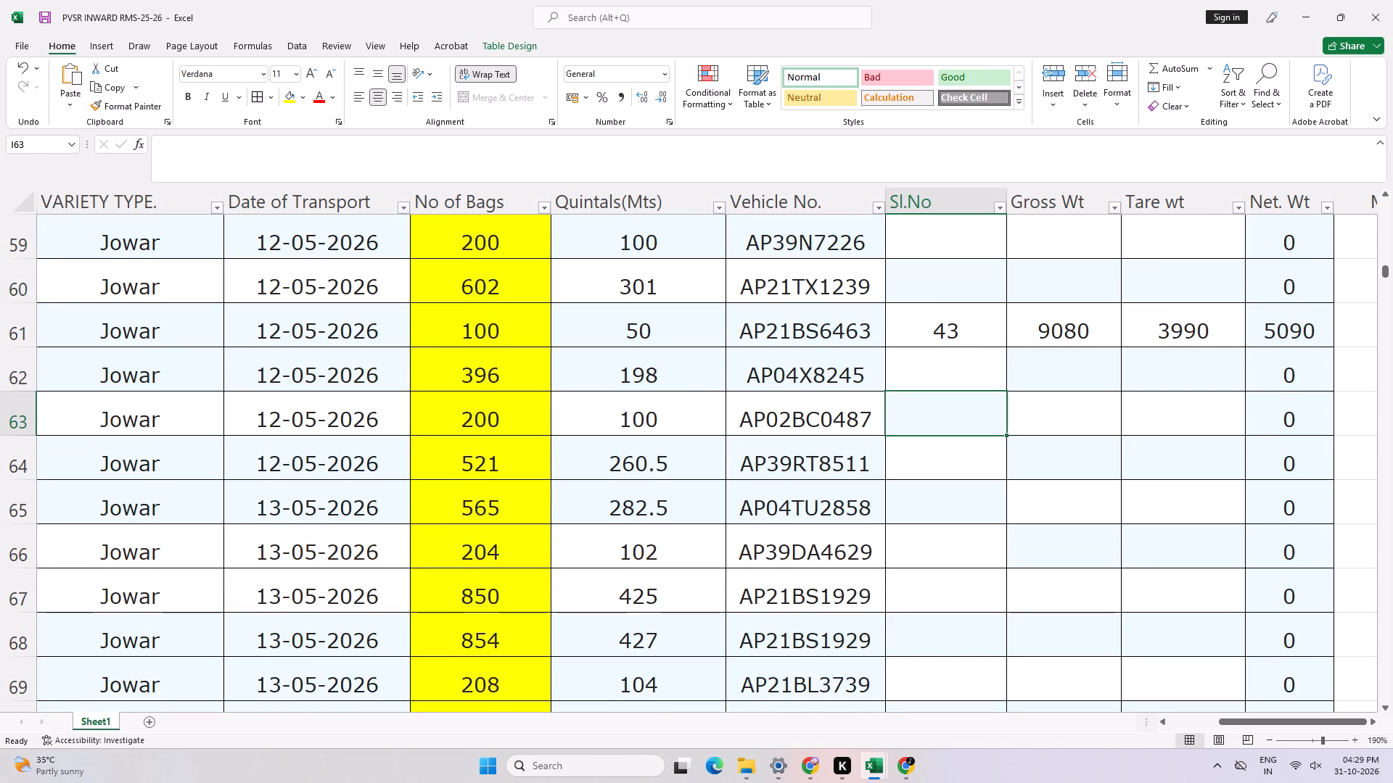
{"action": "type", "text": "44"}
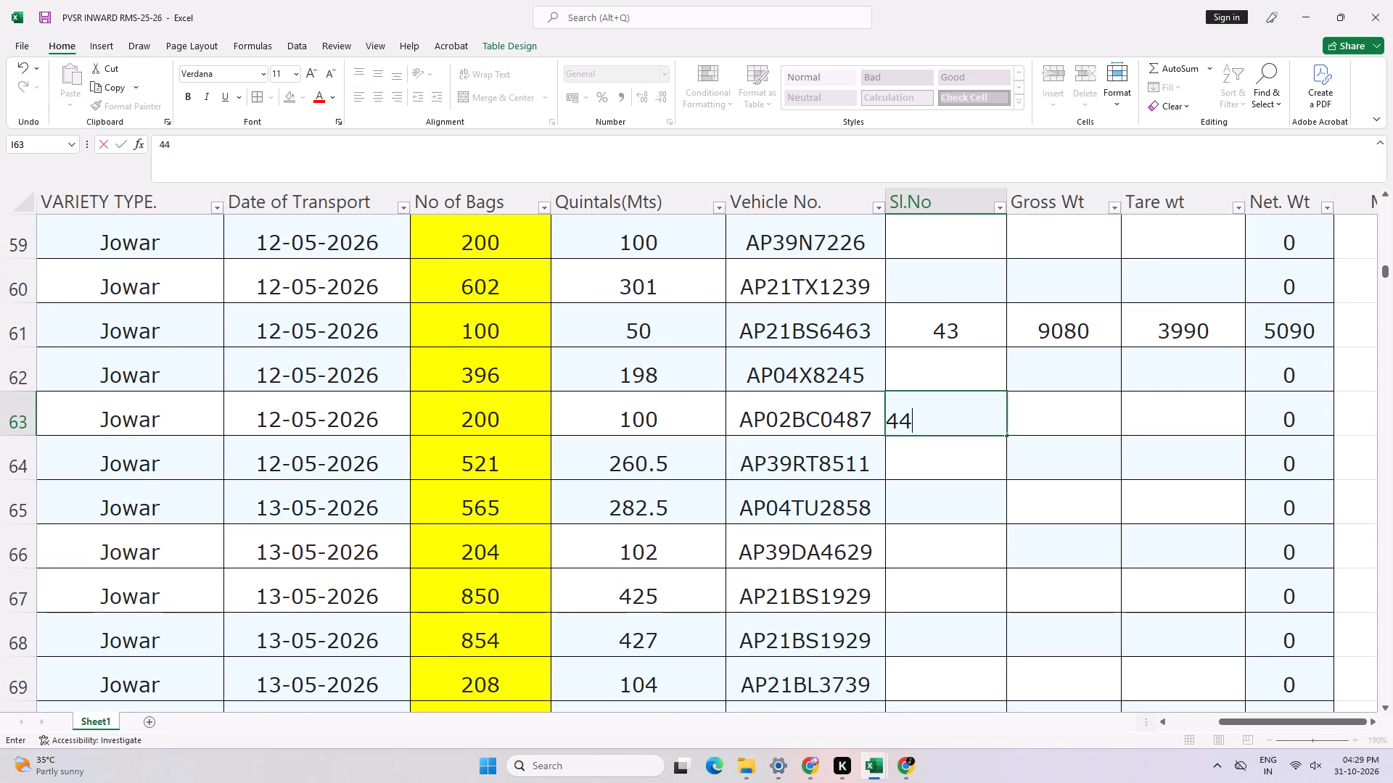
{"action": "key", "text": "Right"}
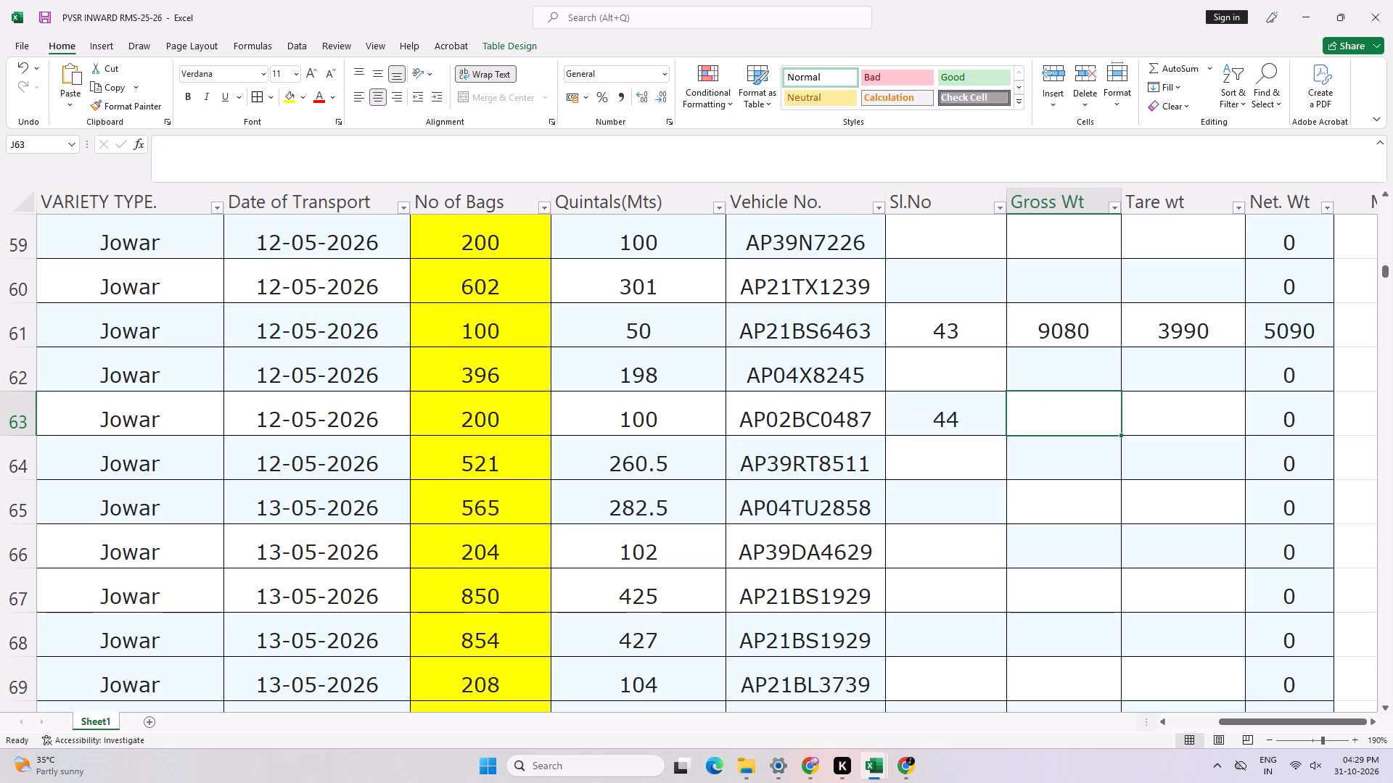
{"action": "type", "text": "14"}
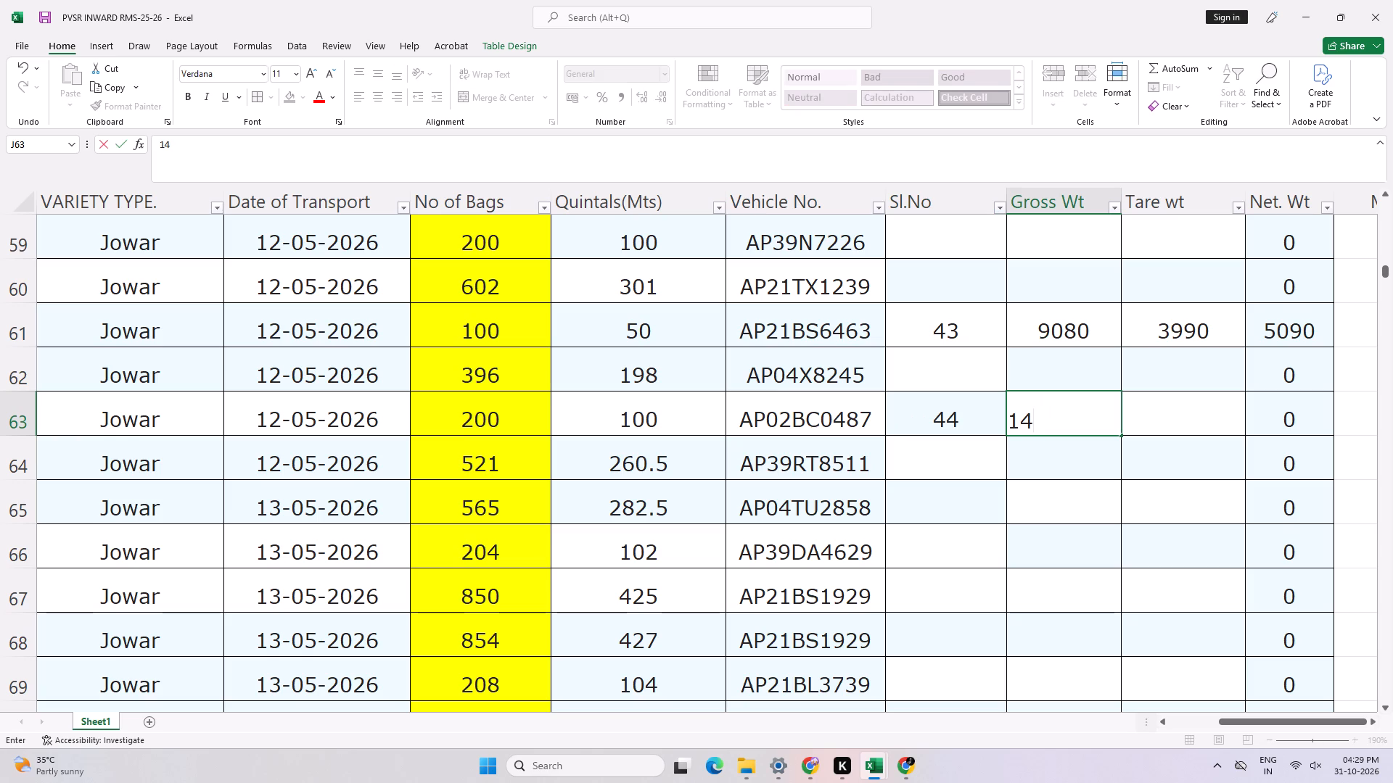
{"action": "type", "text": "610"}
{"action": "key", "text": "Right"}
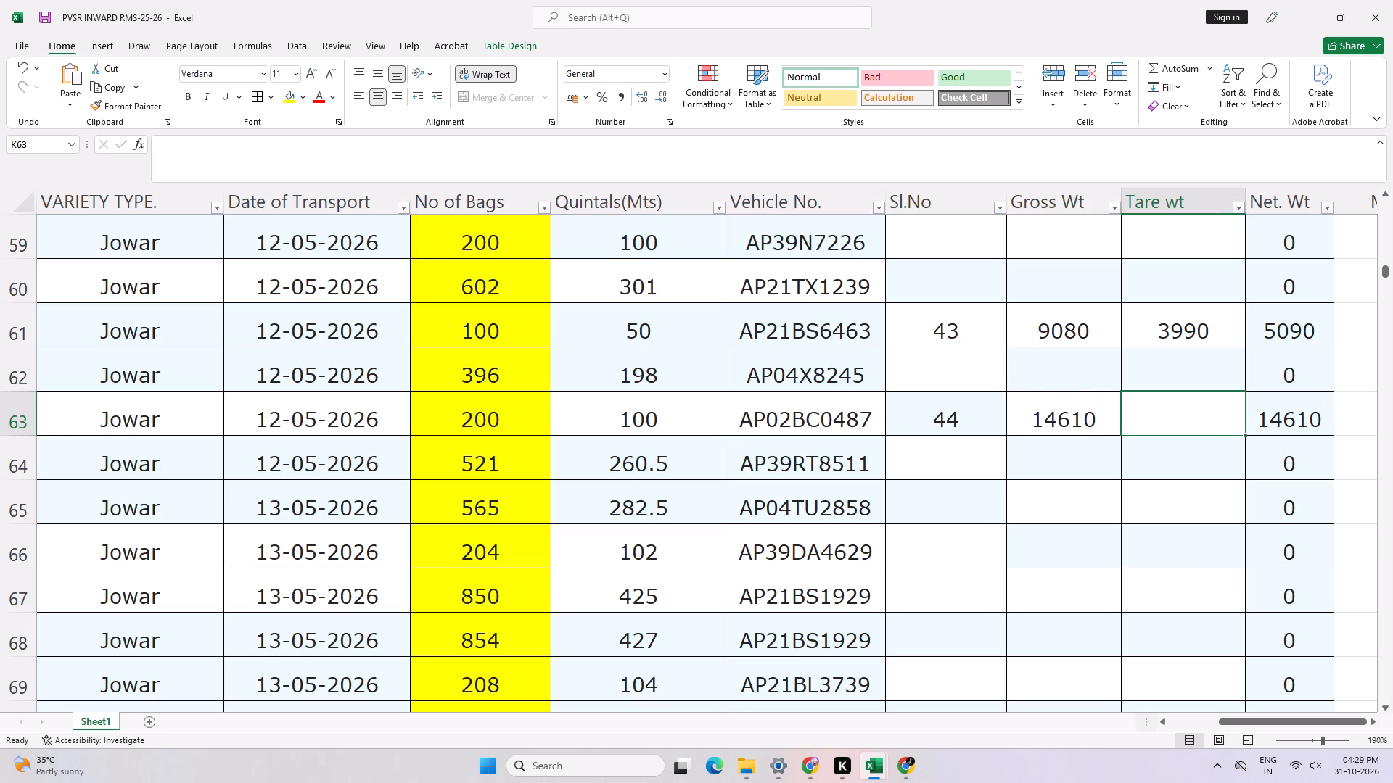
{"action": "type", "text": "4390"}
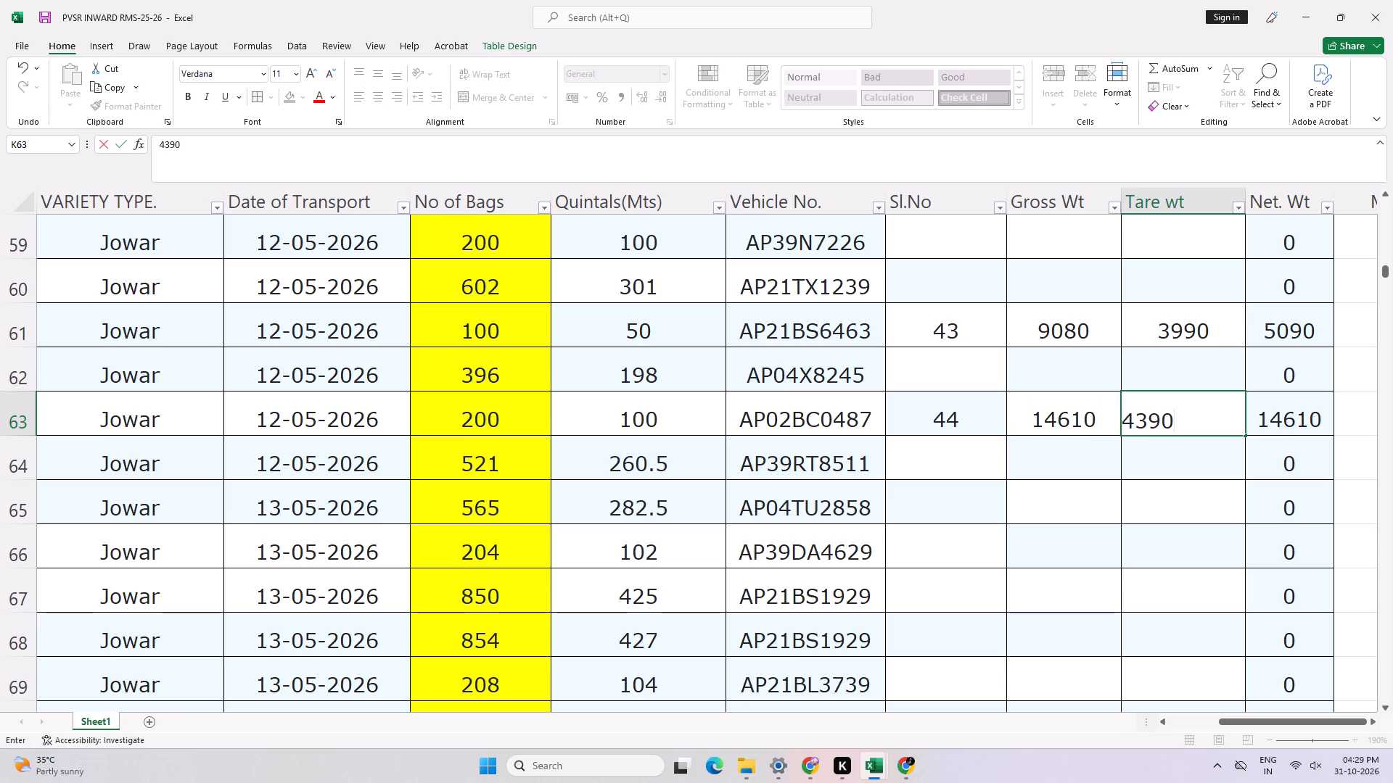
{"action": "key", "text": "Right"}
{"action": "key", "text": "Left"}
{"action": "key", "text": "Left"}
{"action": "key", "text": "Left"}
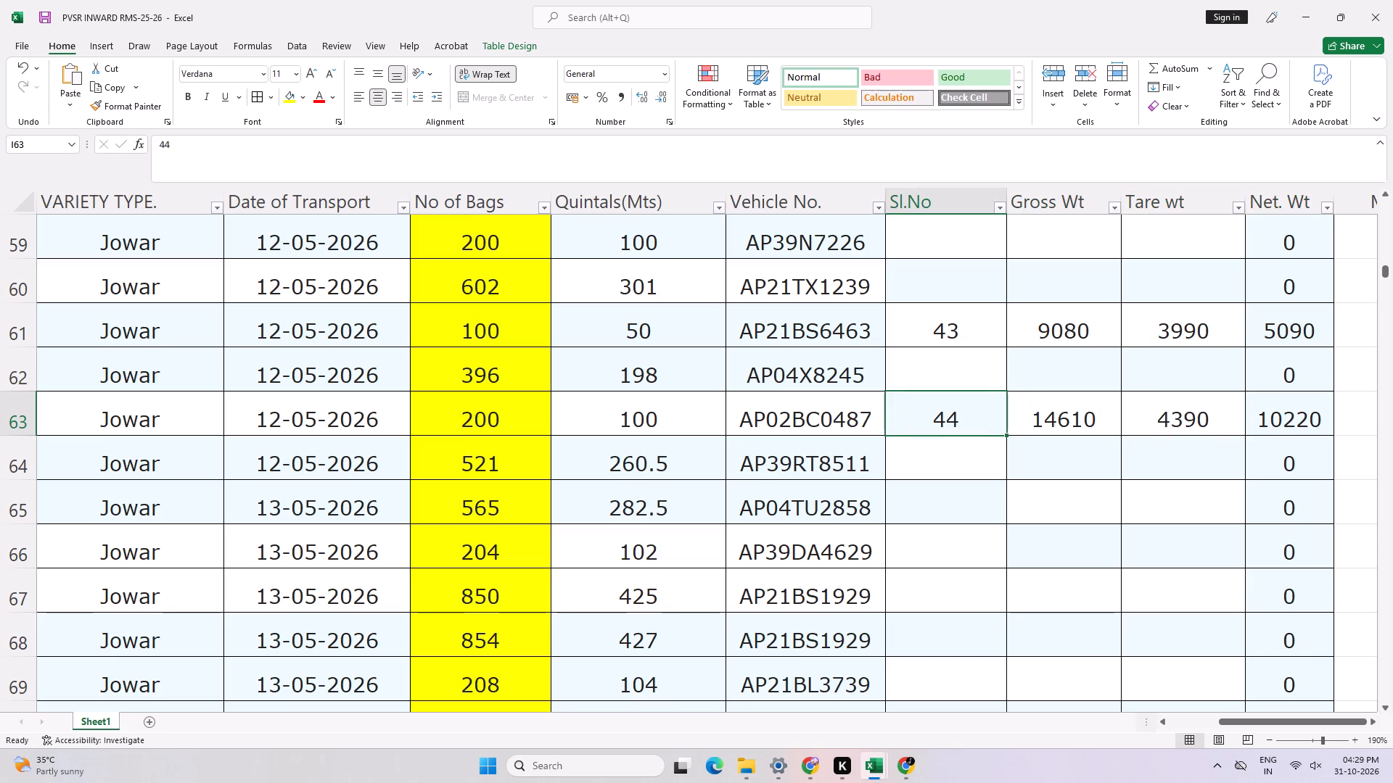
{"action": "key", "text": "ctrl+s"}
{"action": "key", "text": "Up"}
{"action": "key", "text": "Up"}
{"action": "key", "text": "Up"}
{"action": "key", "text": "Up"}
{"action": "key", "text": "Up"}
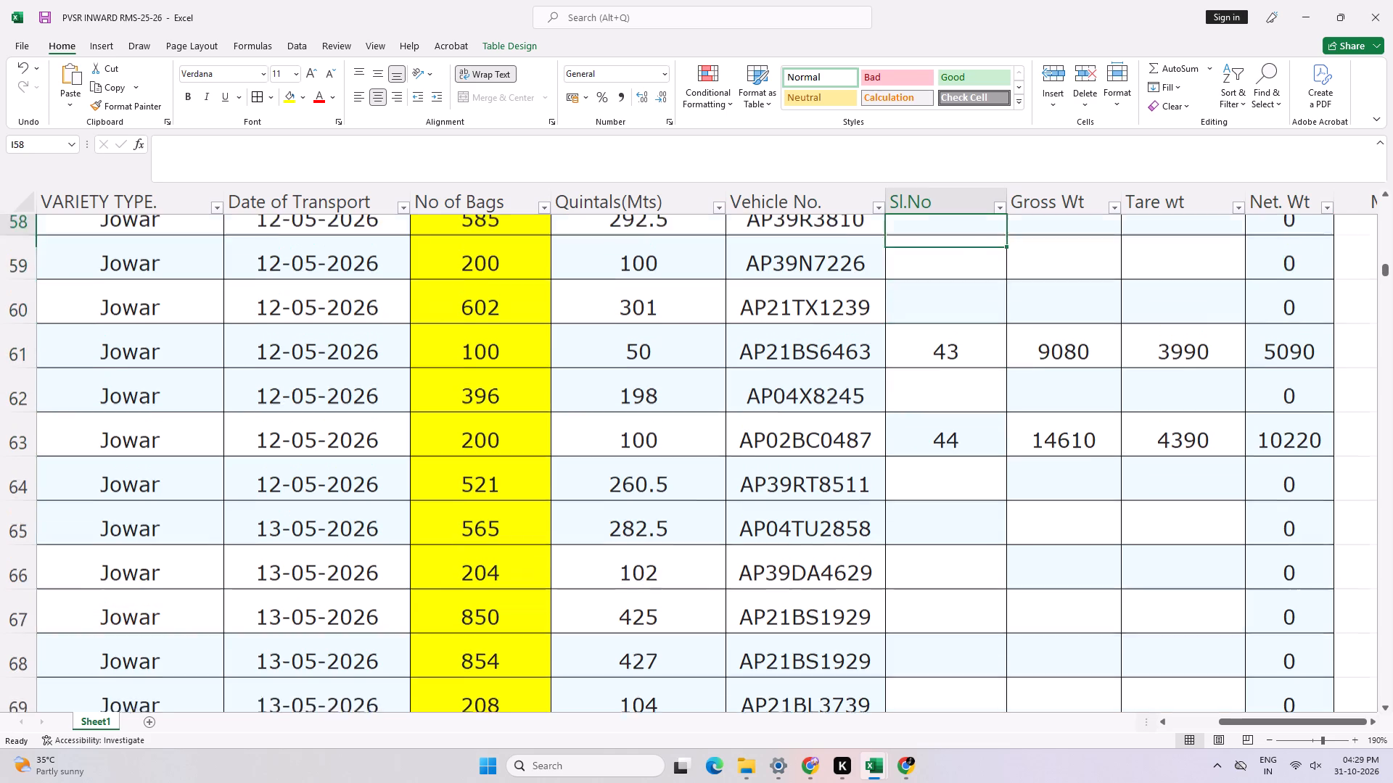
{"action": "key", "text": "Up"}
{"action": "key", "text": "Up"}
{"action": "key", "text": "Up"}
{"action": "key", "text": "Down"}
{"action": "key", "text": "Down"}
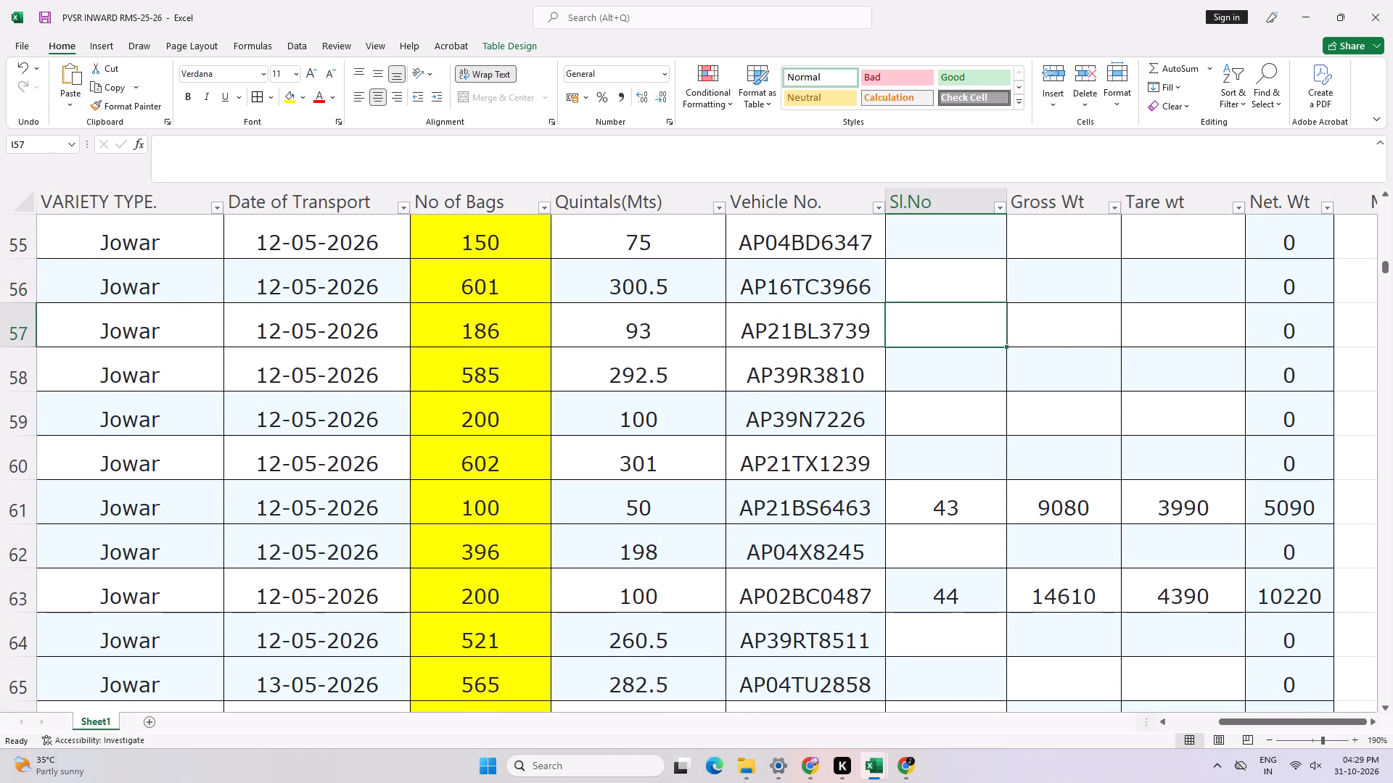
{"action": "key", "text": "Up"}
{"action": "key", "text": "Up"}
{"action": "key", "text": "Up"}
{"action": "key", "text": "Up"}
{"action": "key", "text": "Up"}
{"action": "key", "text": "Up"}
{"action": "key", "text": "Up"}
{"action": "key", "text": "Down"}
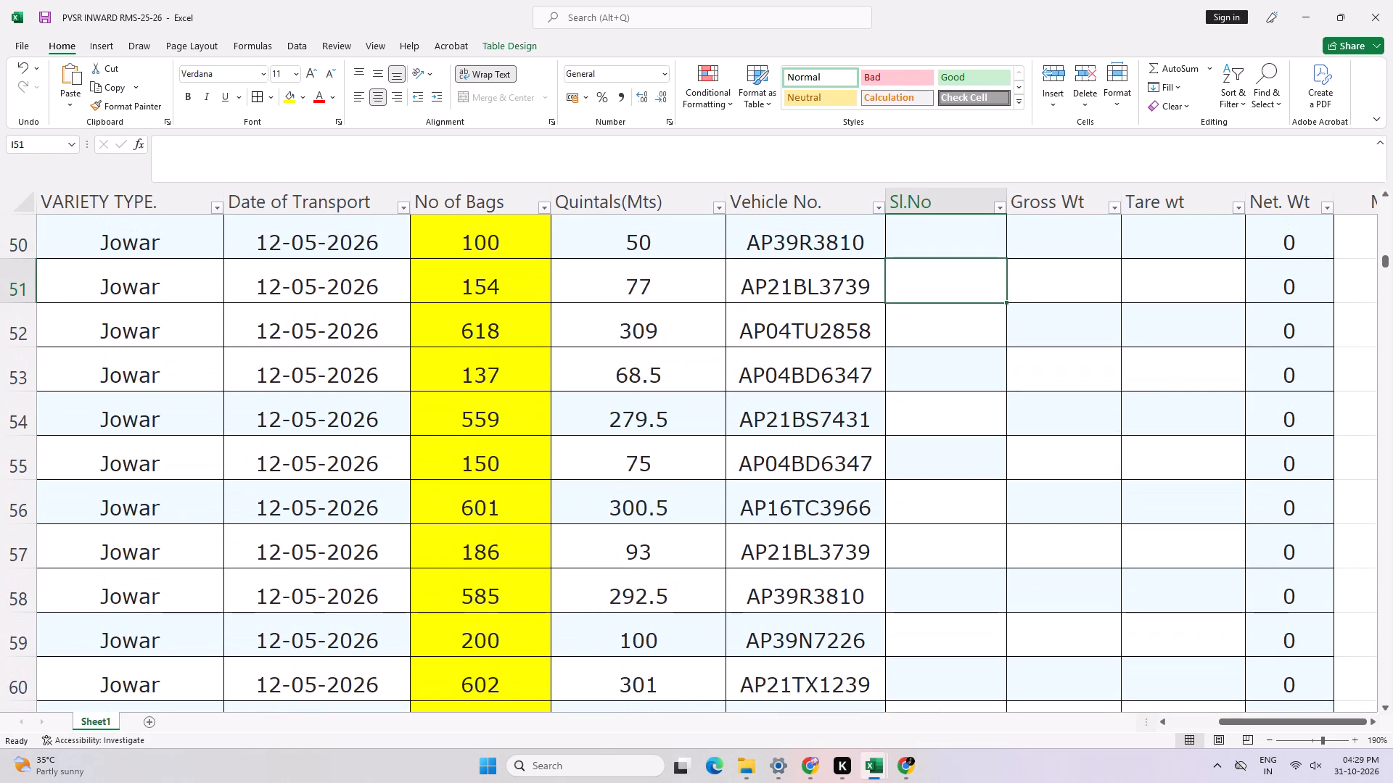
{"action": "type", "text": "45"}
{"action": "key", "text": "Right"}
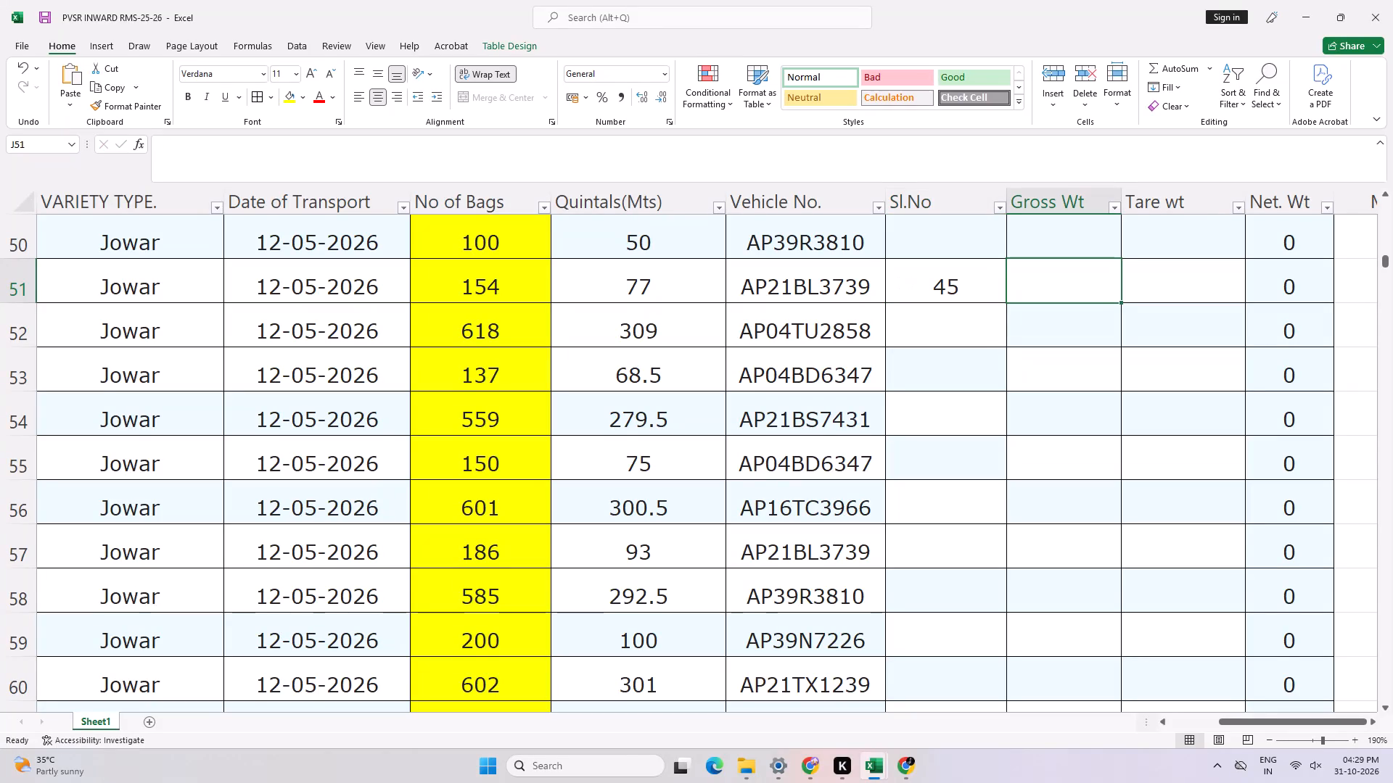
{"action": "type", "text": "11550"}
{"action": "key", "text": "Right"}
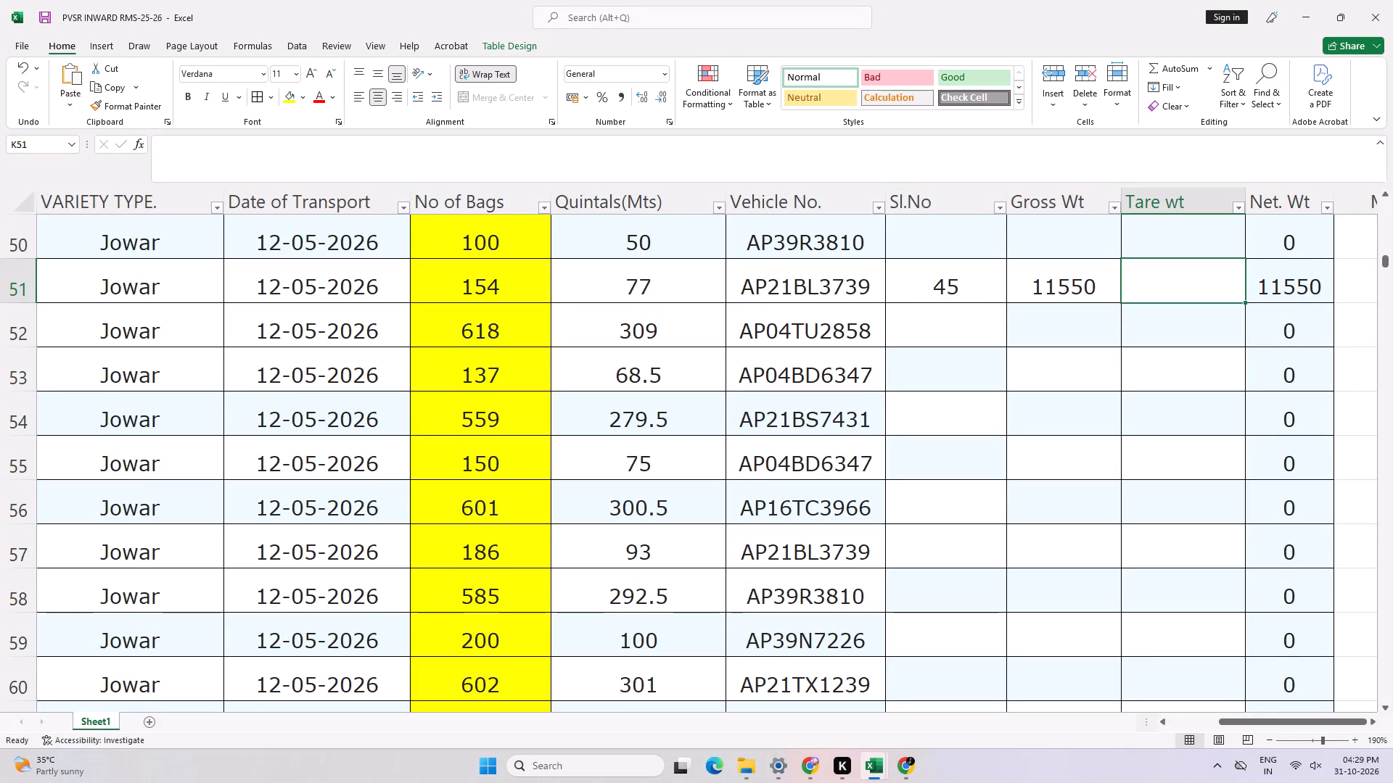
{"action": "type", "text": "372"}
{"action": "key", "text": "Right"}
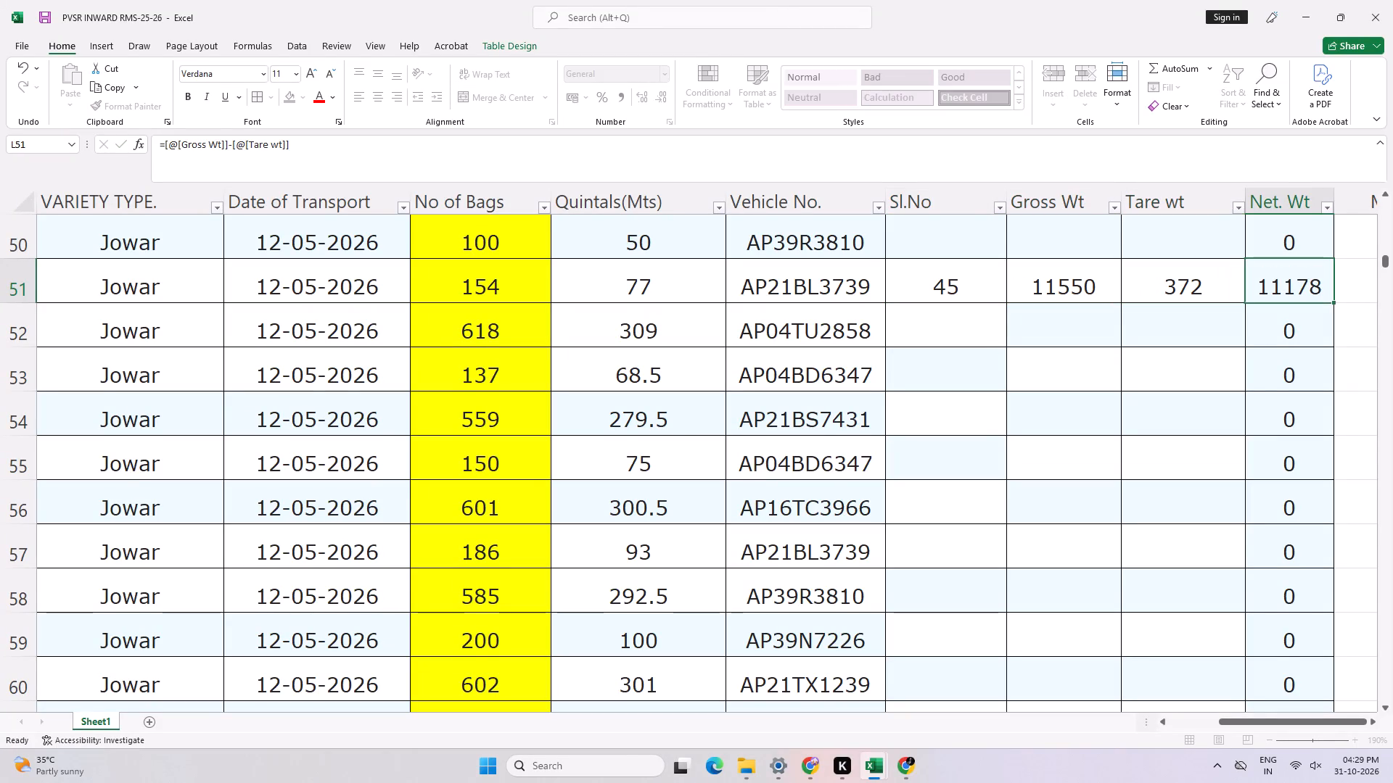
{"action": "key", "text": "Left"}
{"action": "type", "text": "3720"}
{"action": "key", "text": "Right"}
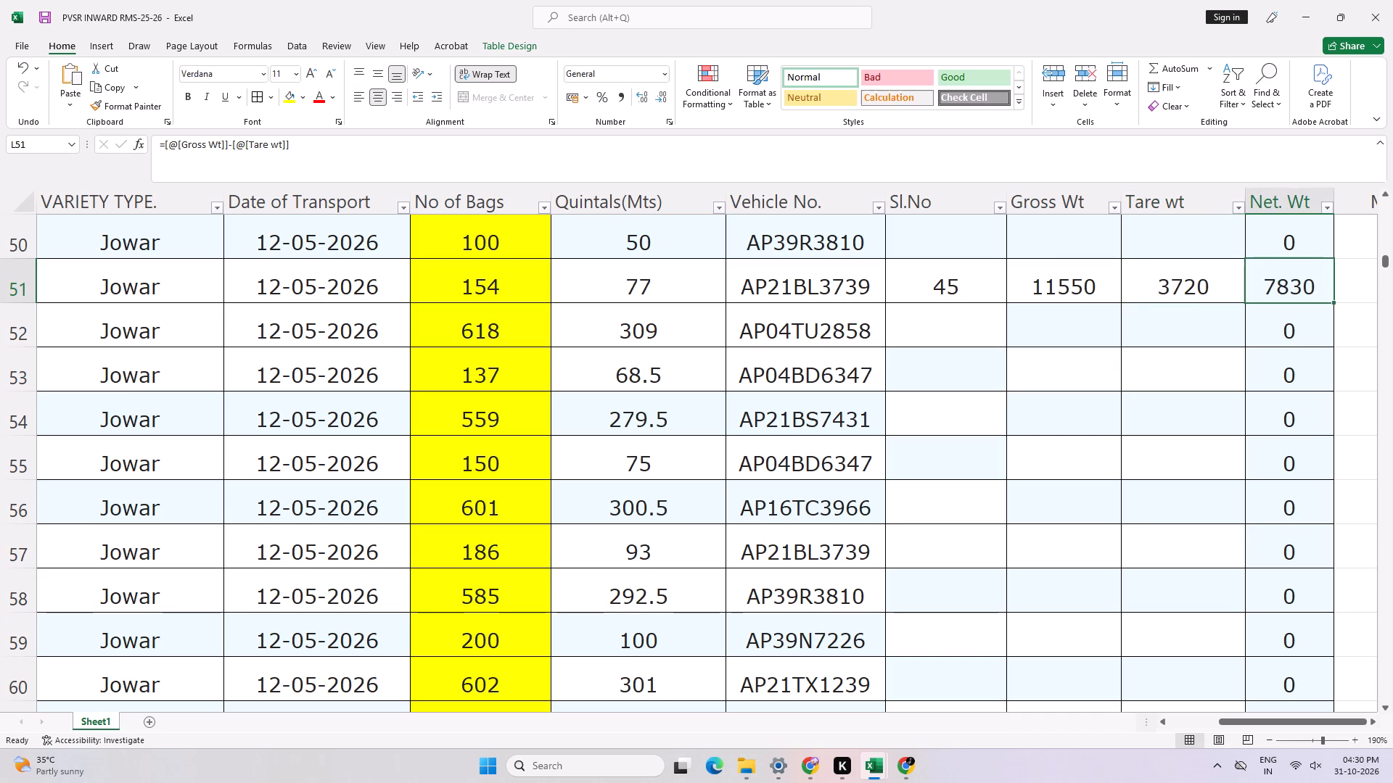
{"action": "key", "text": "Left"}
{"action": "key", "text": "Left"}
{"action": "key", "text": "ctrl+s"}
{"action": "key", "text": "Up"}
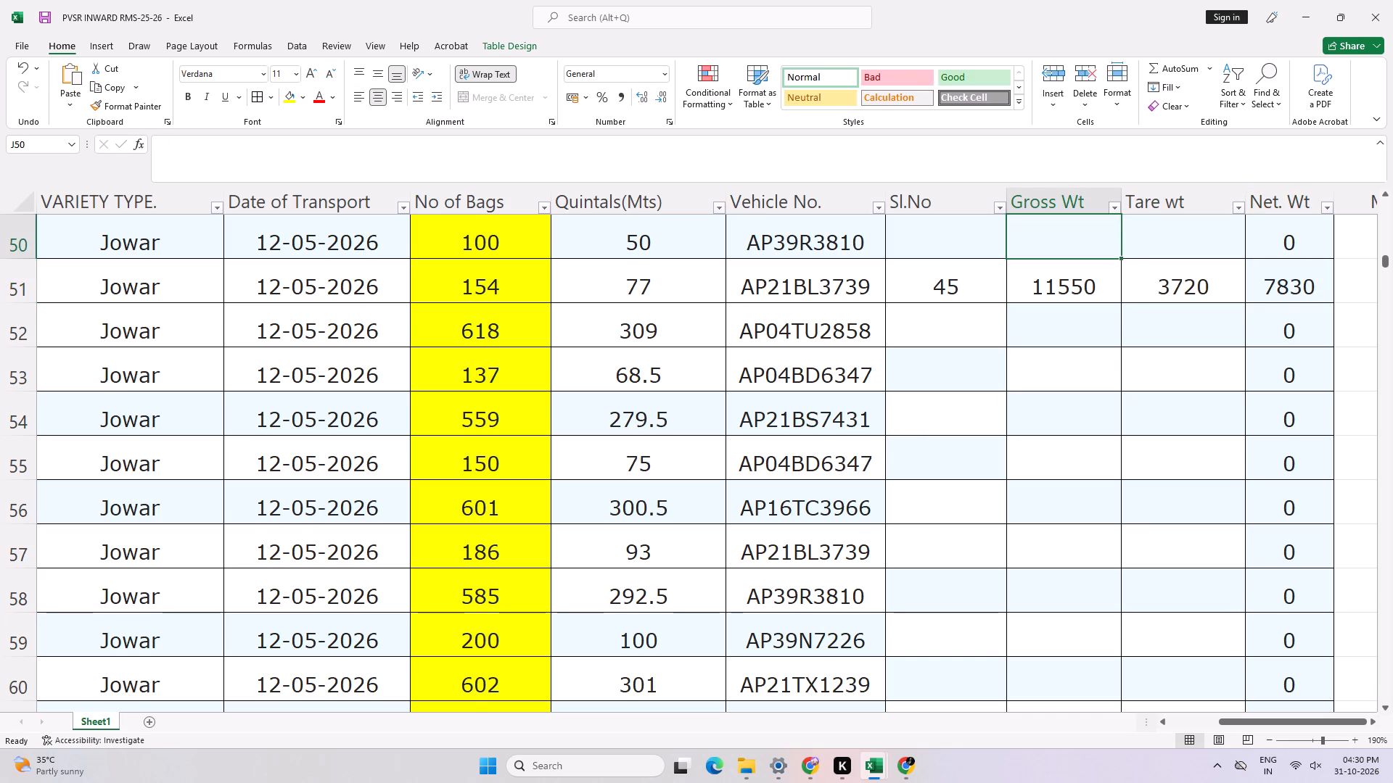
{"action": "key", "text": "Up"}
{"action": "key", "text": "Down"}
{"action": "key", "text": "Left"}
{"action": "key", "text": "Left"}
{"action": "key", "text": "Down"}
{"action": "key", "text": "Down"}
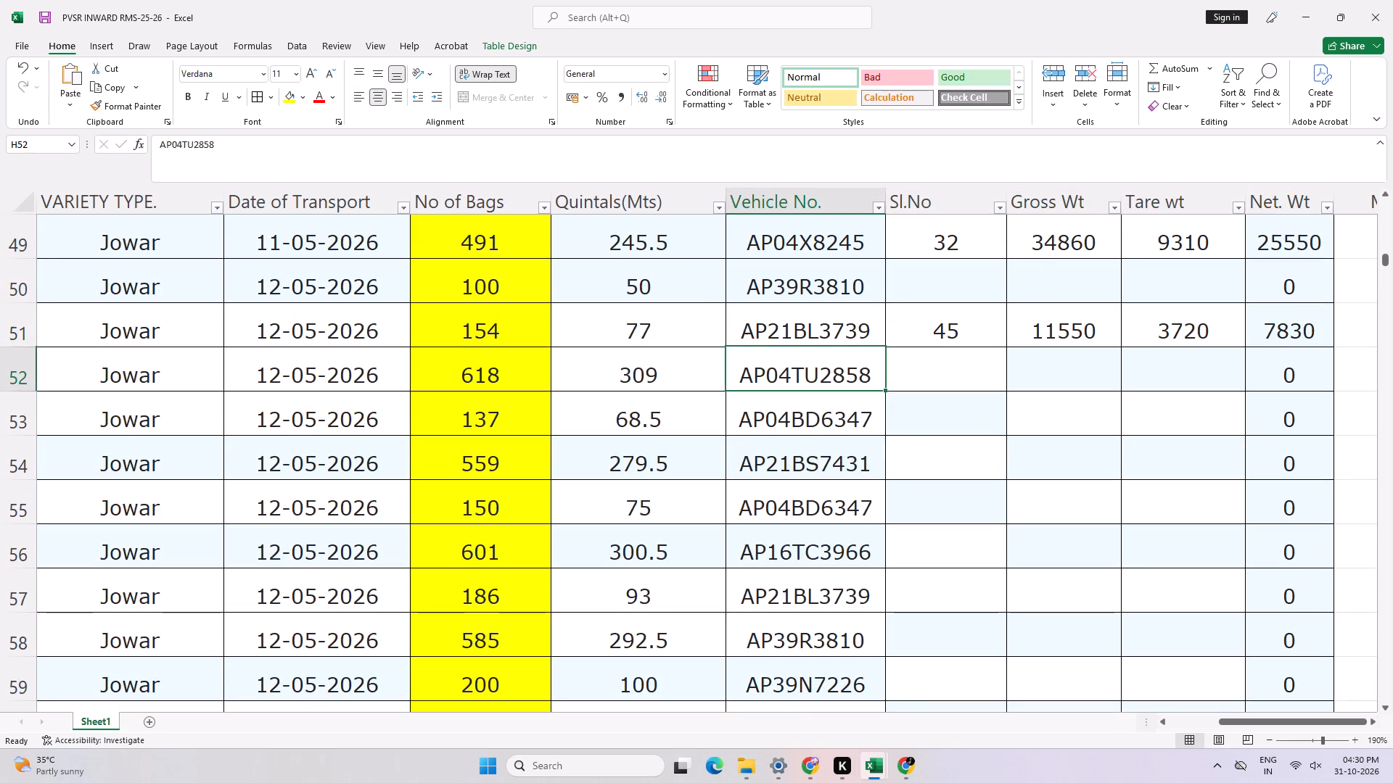
{"action": "key", "text": "Down"}
{"action": "key", "text": "Down"}
{"action": "key", "text": "Down"}
{"action": "key", "text": "Down"}
{"action": "key", "text": "Down"}
{"action": "key", "text": "Down"}
{"action": "key", "text": "Down"}
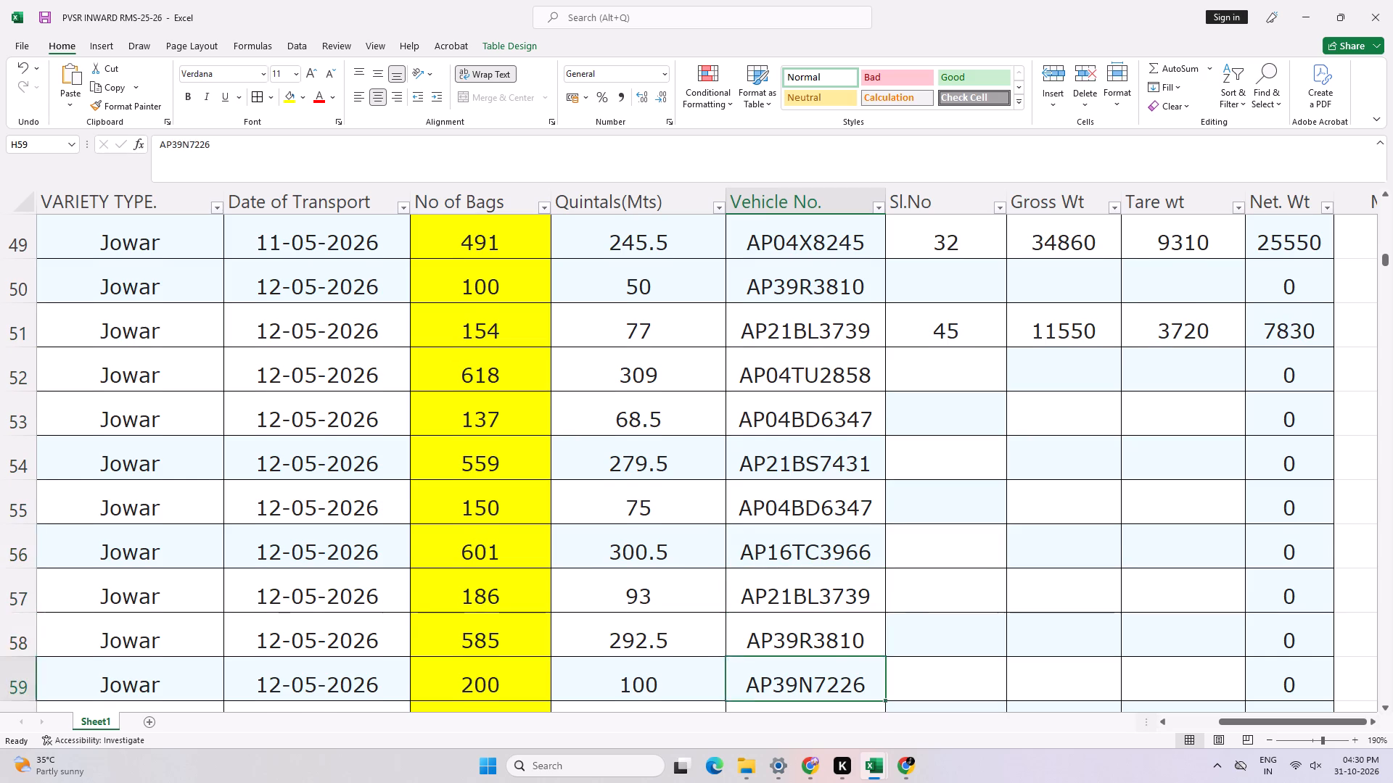
{"action": "key", "text": "Down"}
{"action": "key", "text": "Down"}
{"action": "key", "text": "Up"}
{"action": "key", "text": "Up"}
{"action": "key", "text": "Right"}
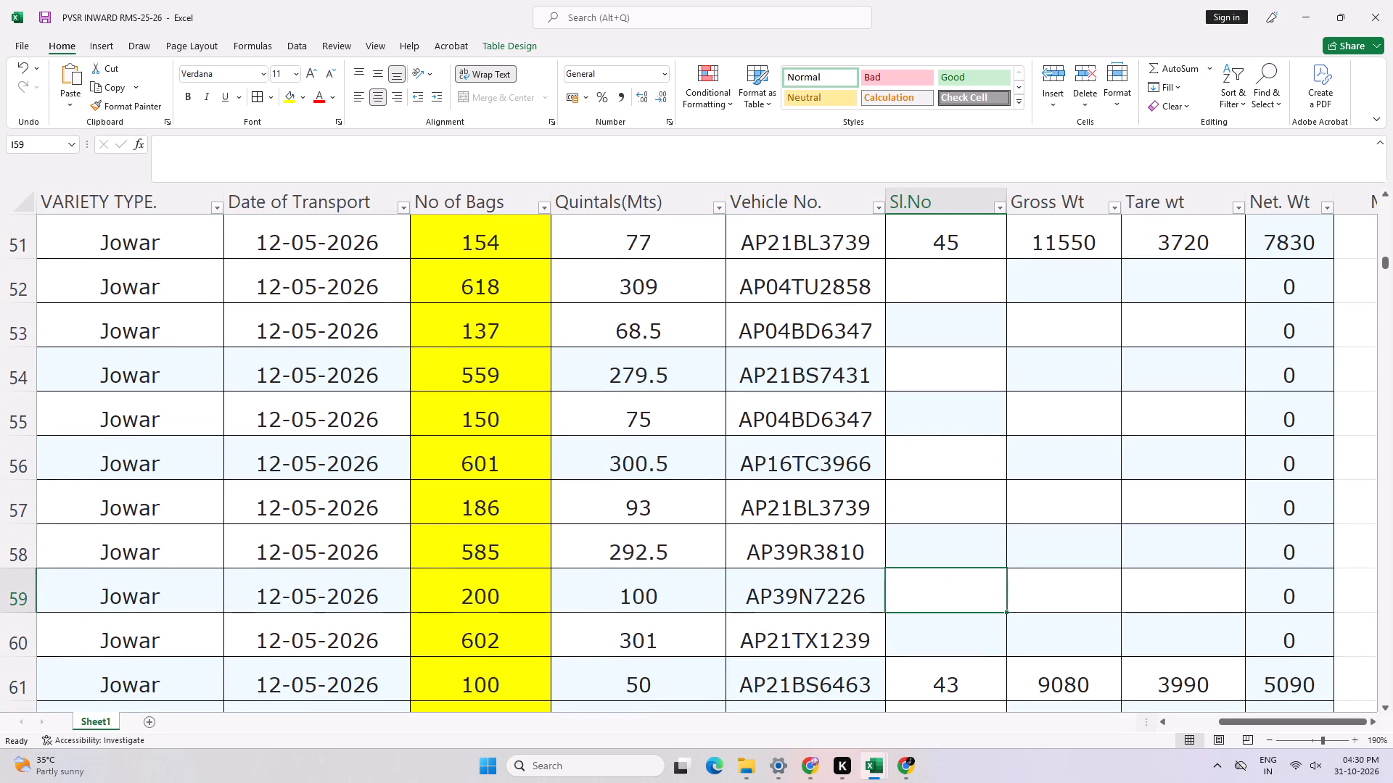
{"action": "type", "text": "46"}
{"action": "key", "text": "Right"}
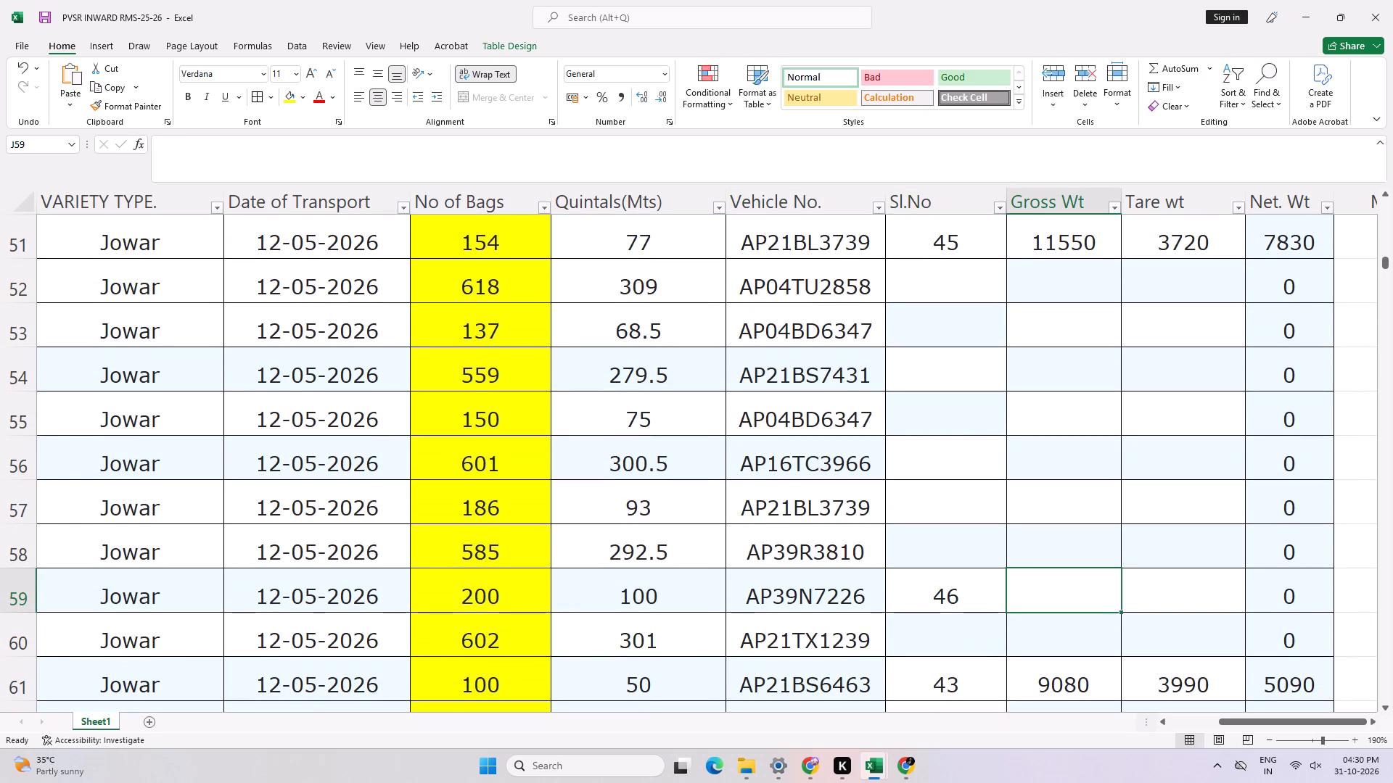
{"action": "type", "text": "1421"}
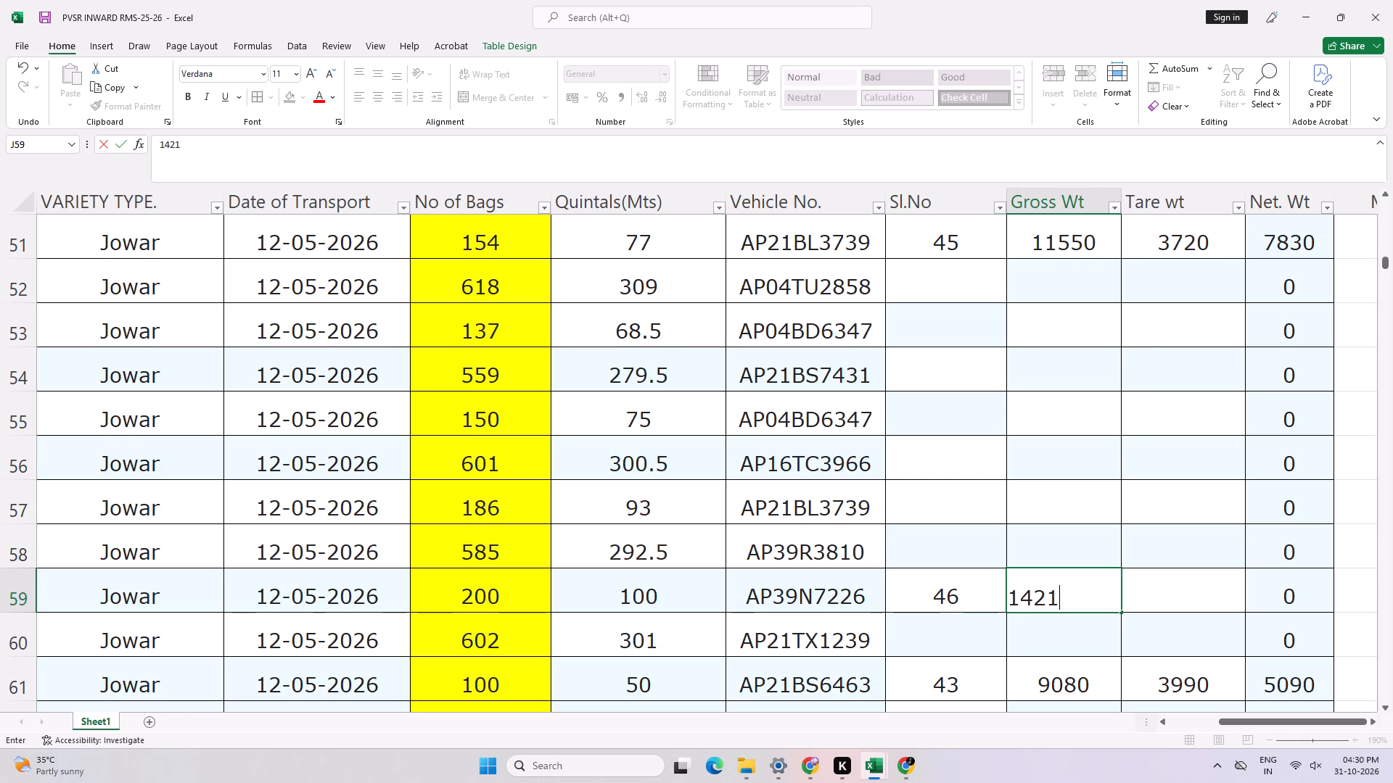
{"action": "key", "text": "BackSpace"}
{"action": "type", "text": "90"}
{"action": "key", "text": "Right"}
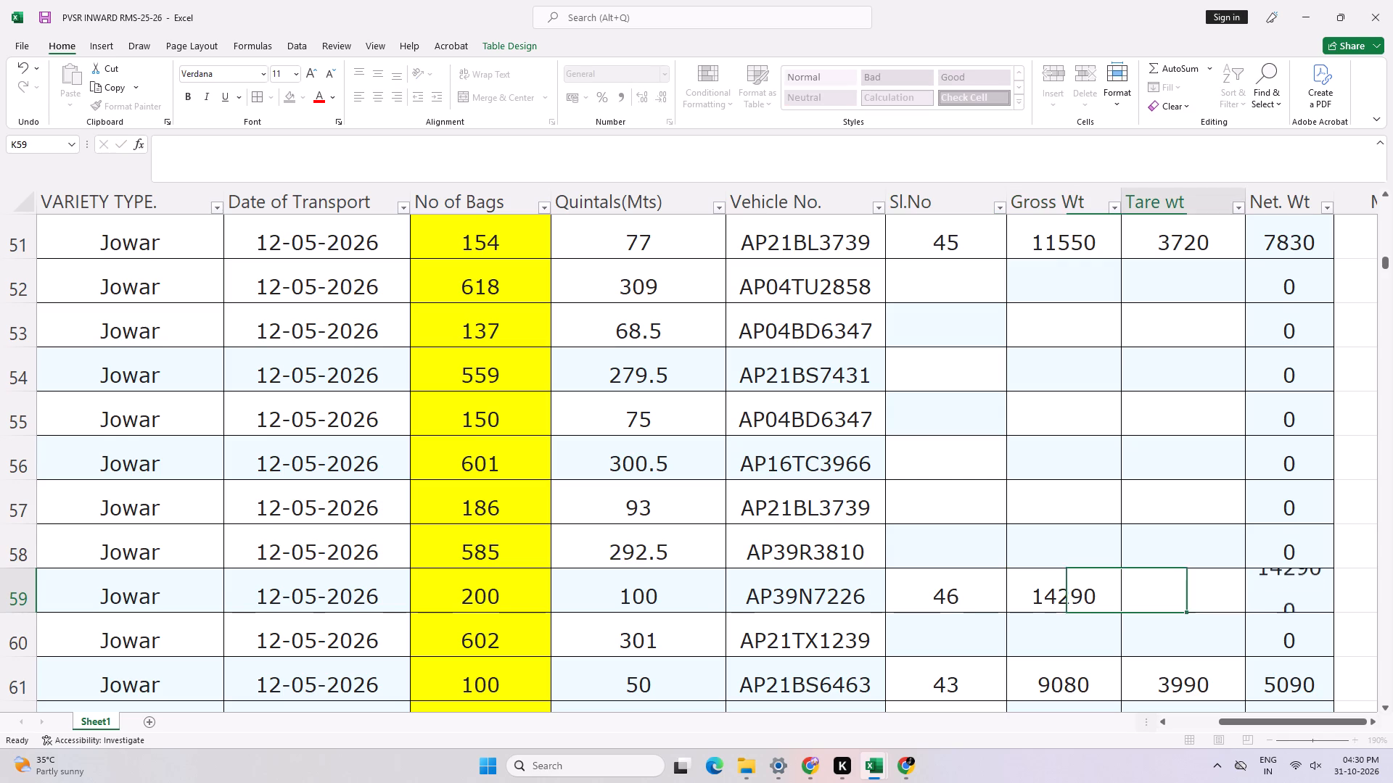
{"action": "key", "text": "4"}
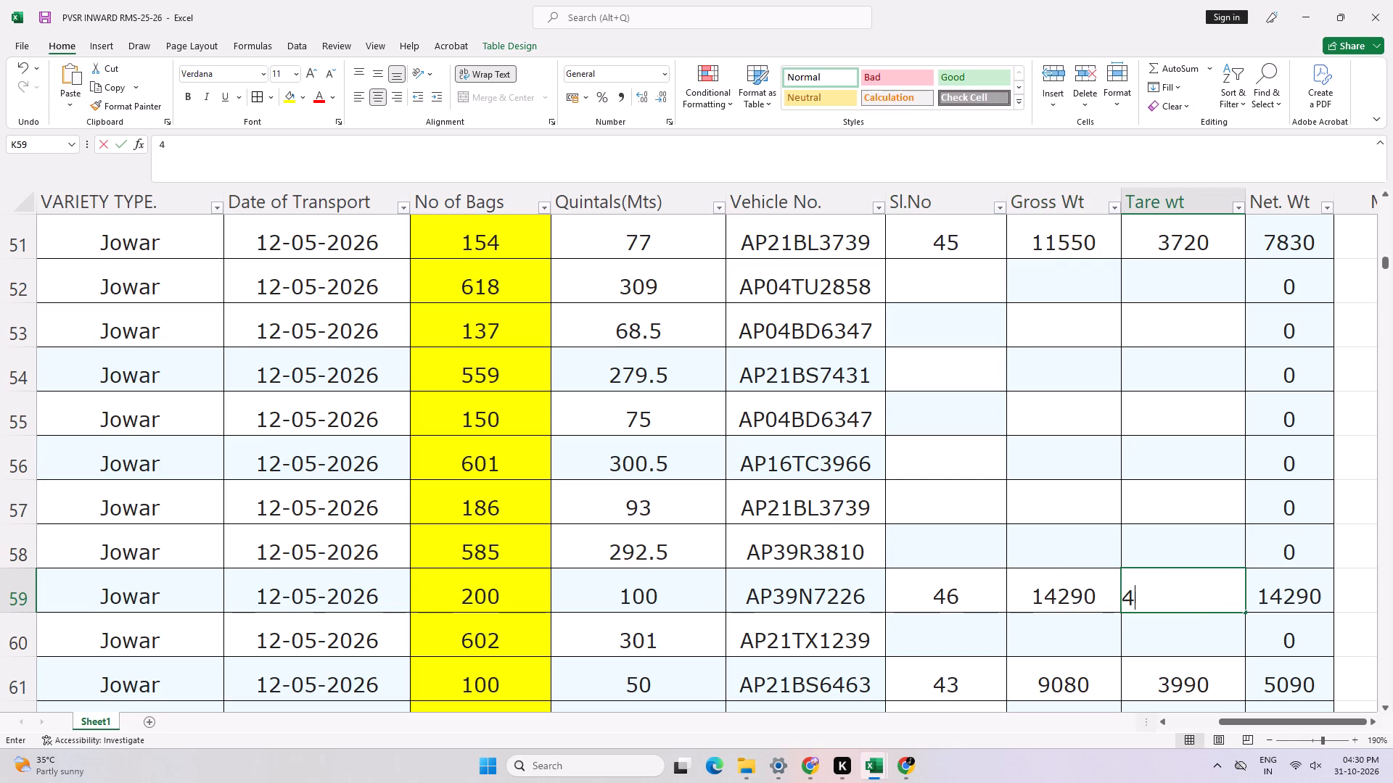
{"action": "type", "text": "100"}
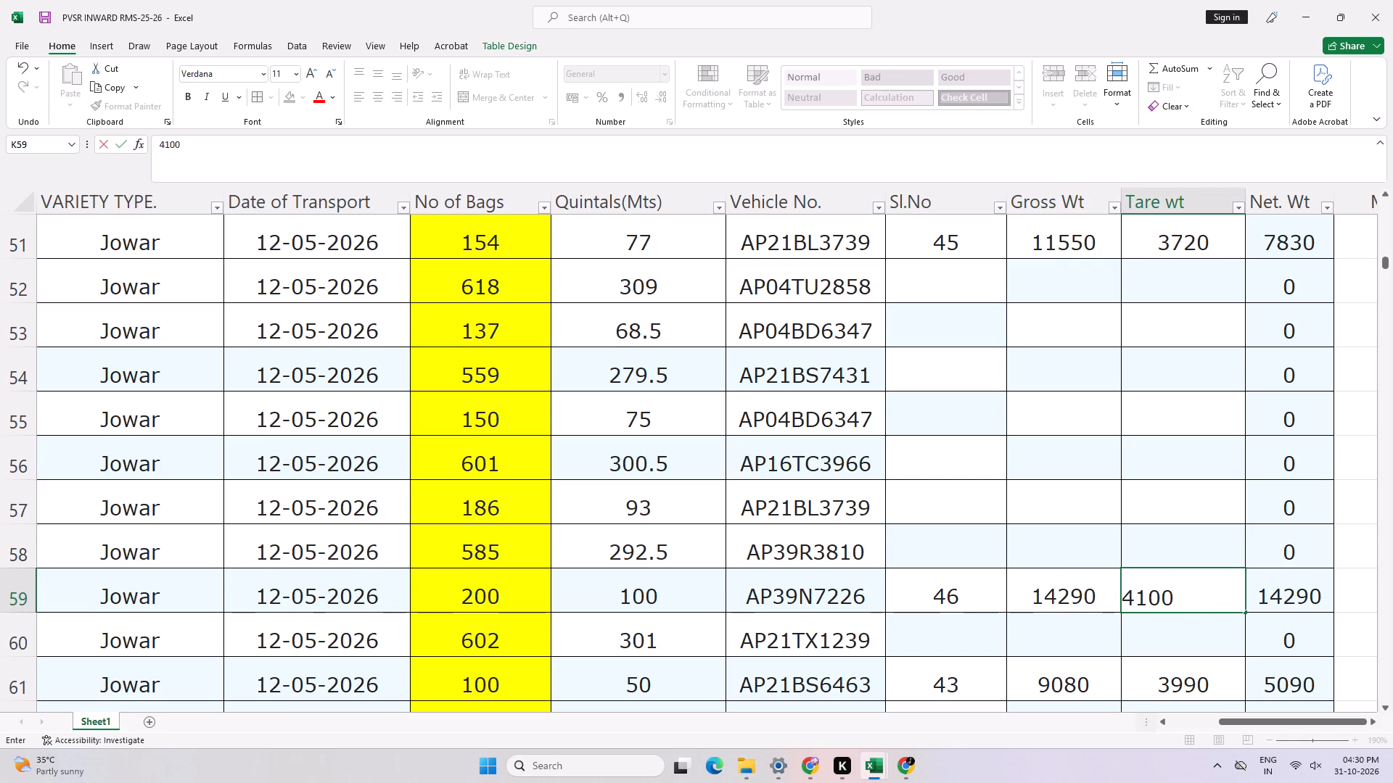
{"action": "key", "text": "Right"}
{"action": "key", "text": "Left"}
{"action": "key", "text": "Left"}
{"action": "key", "text": "Left"}
{"action": "key", "text": "Left"}
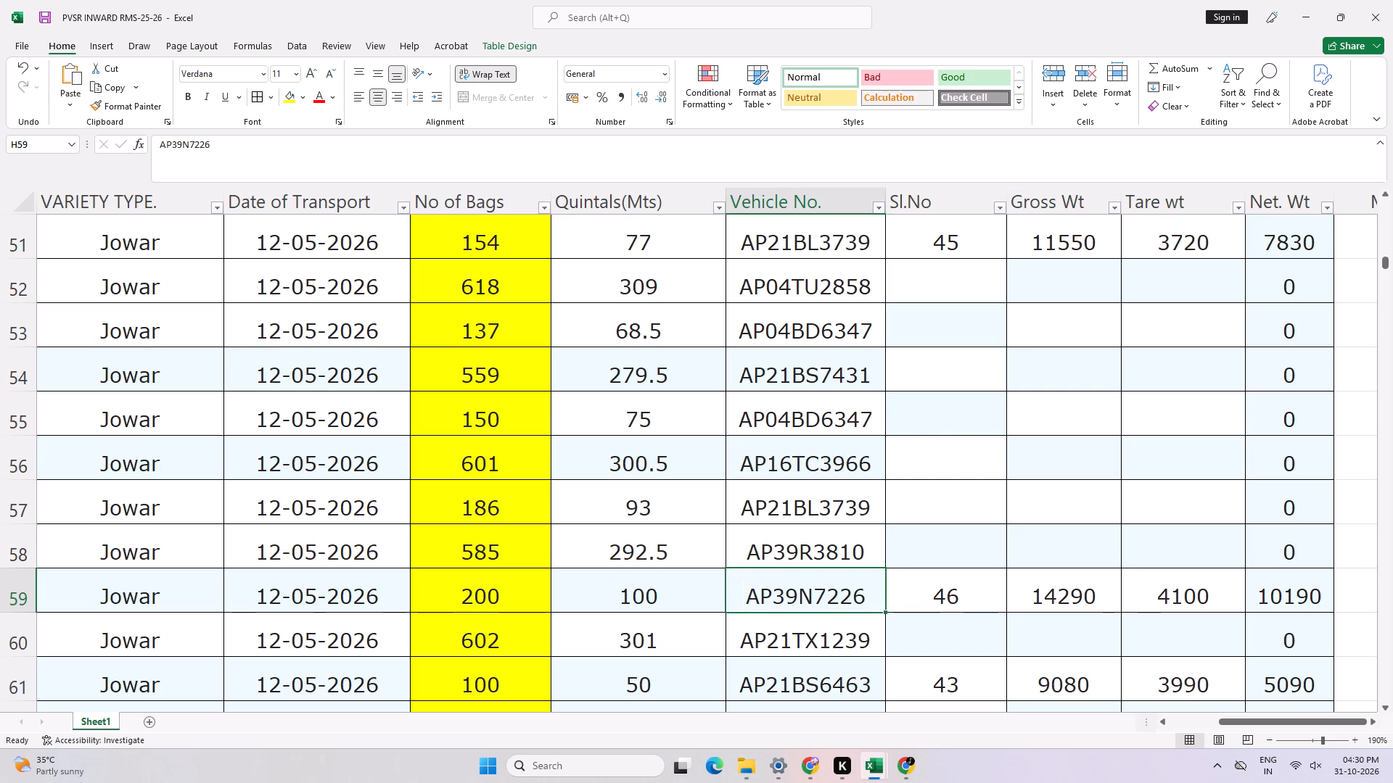
{"action": "key", "text": "Right"}
{"action": "key", "text": "ctrl+s"}
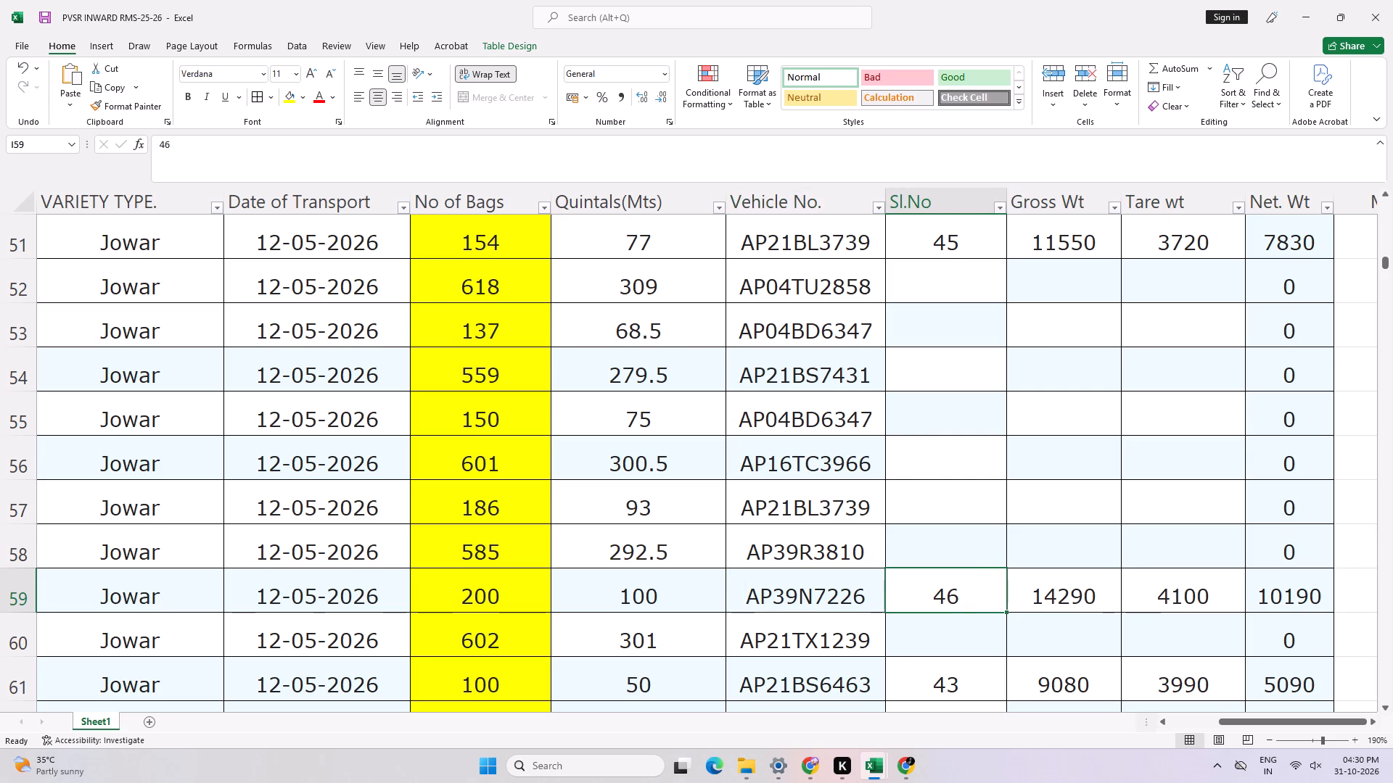
{"action": "key", "text": "Up"}
{"action": "key", "text": "Up"}
{"action": "key", "text": "Up"}
{"action": "key", "text": "Up"}
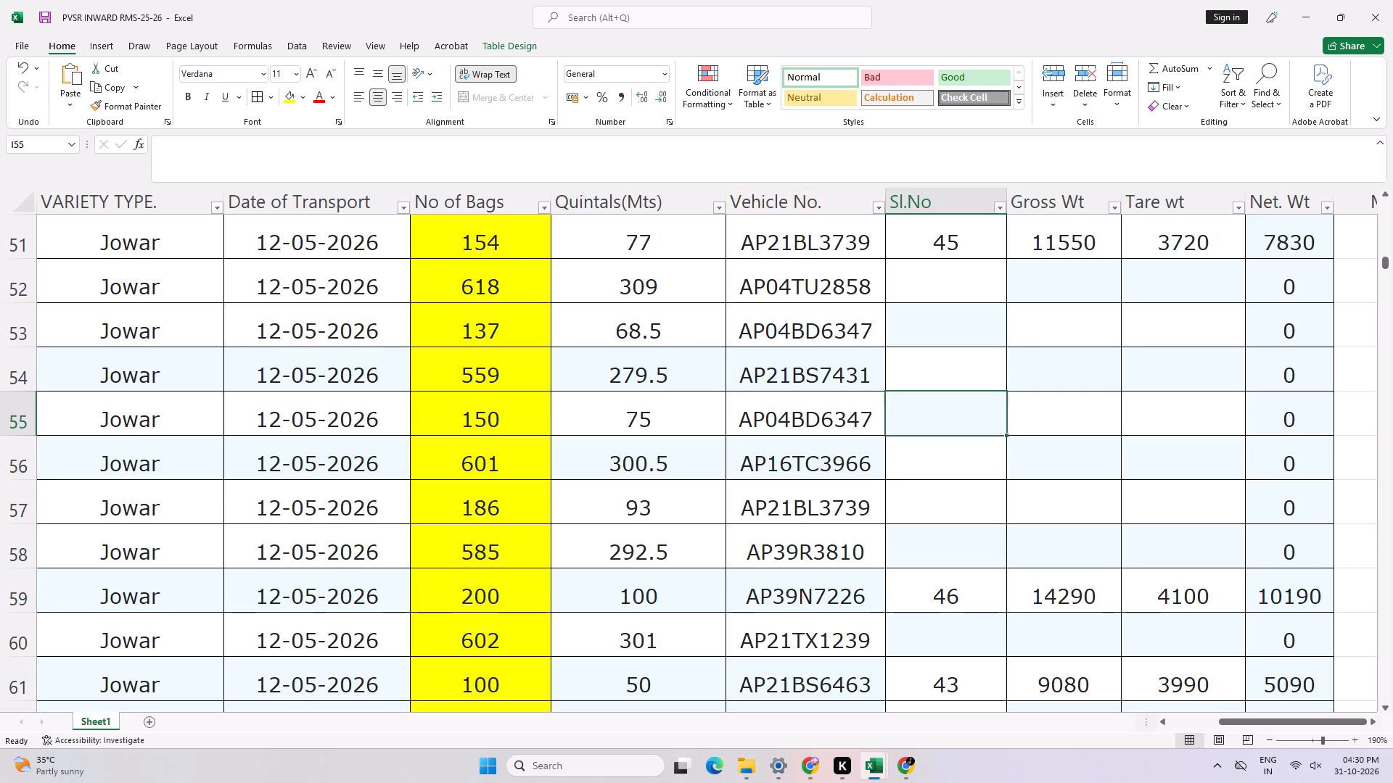
{"action": "key", "text": "Up"}
{"action": "key", "text": "Up"}
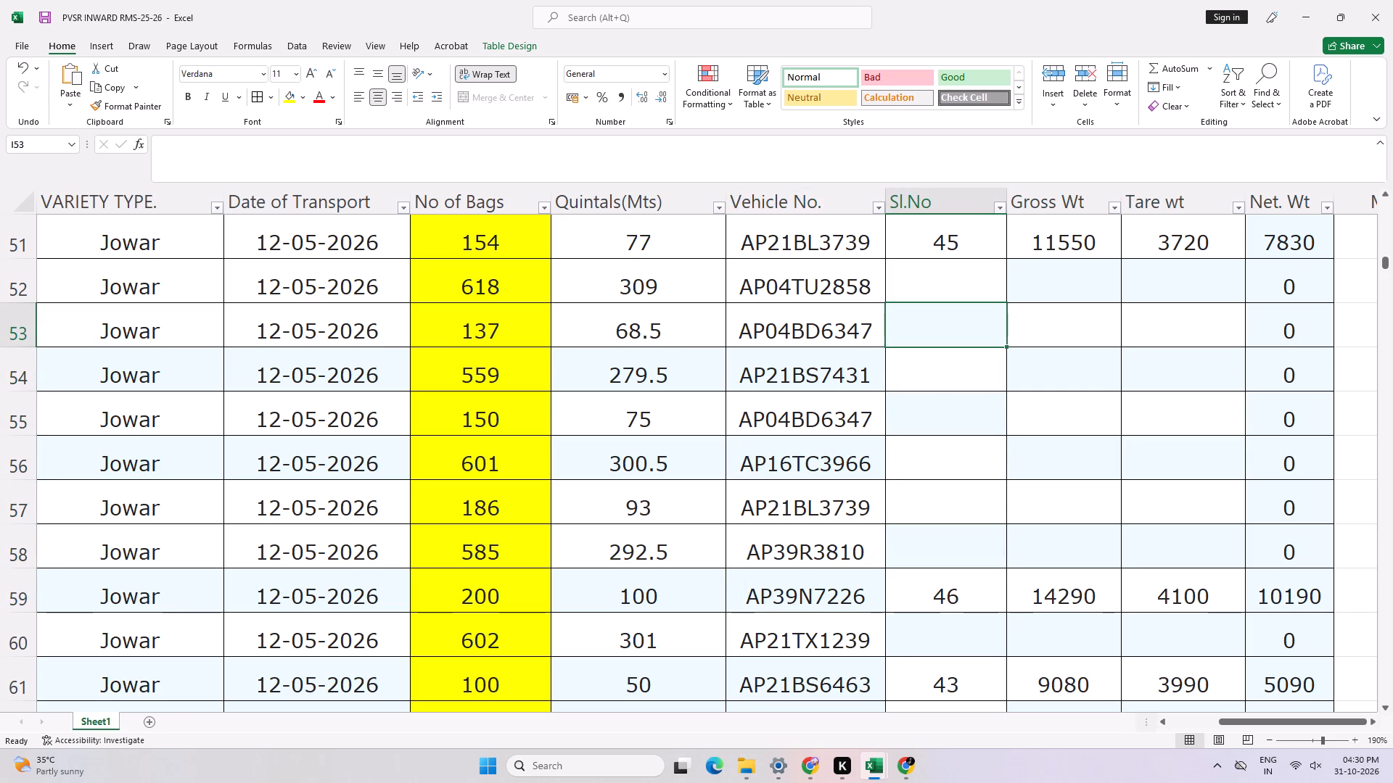
{"action": "type", "text": "47"}
{"action": "key", "text": "Right"}
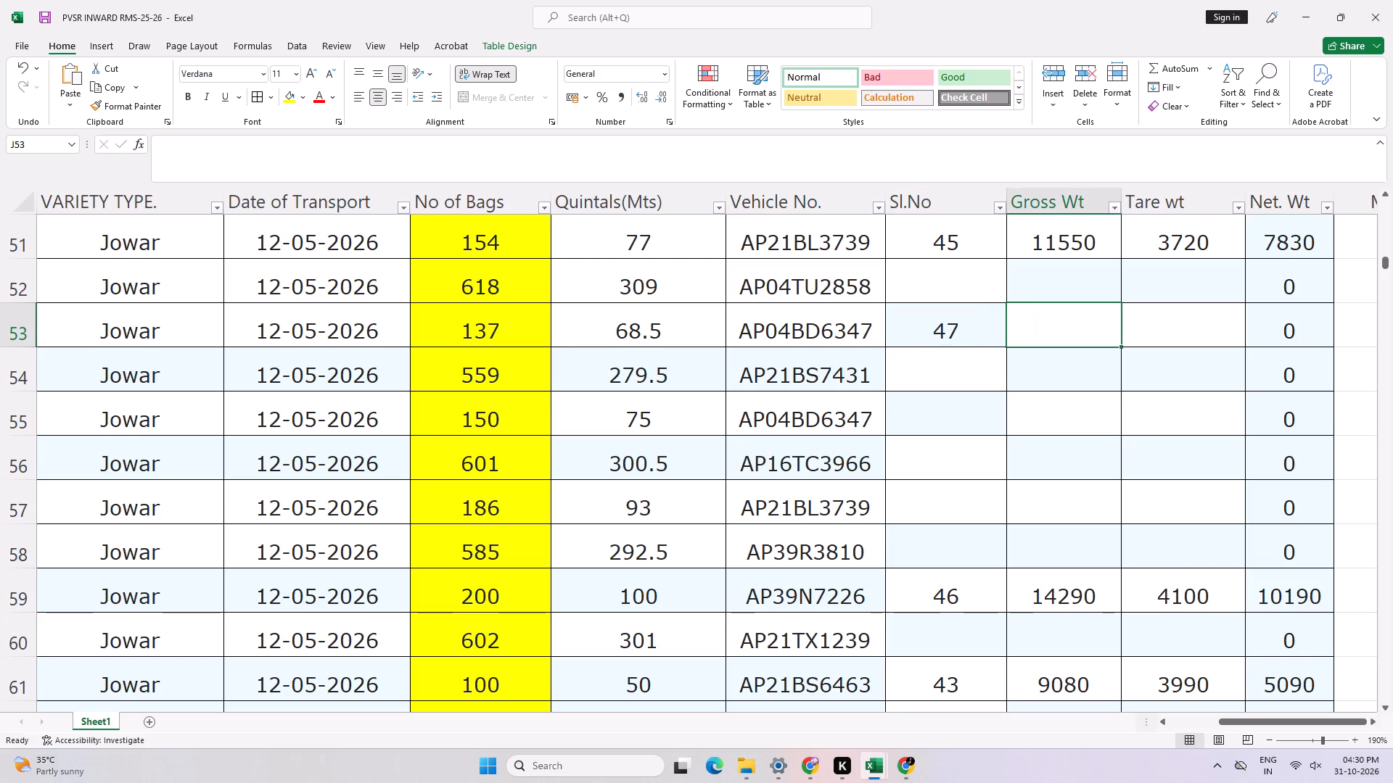
{"action": "type", "text": "109"}
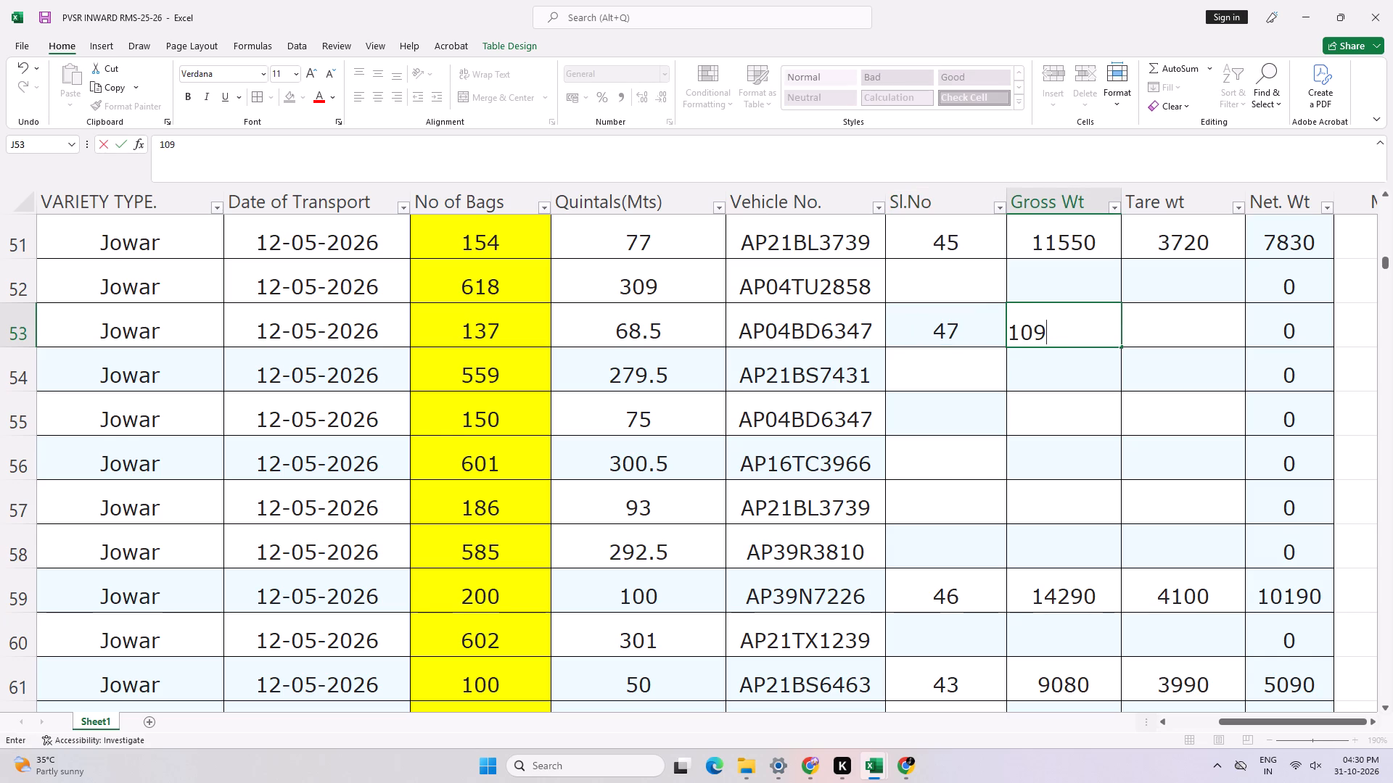
{"action": "type", "text": "40"}
{"action": "key", "text": "Right"}
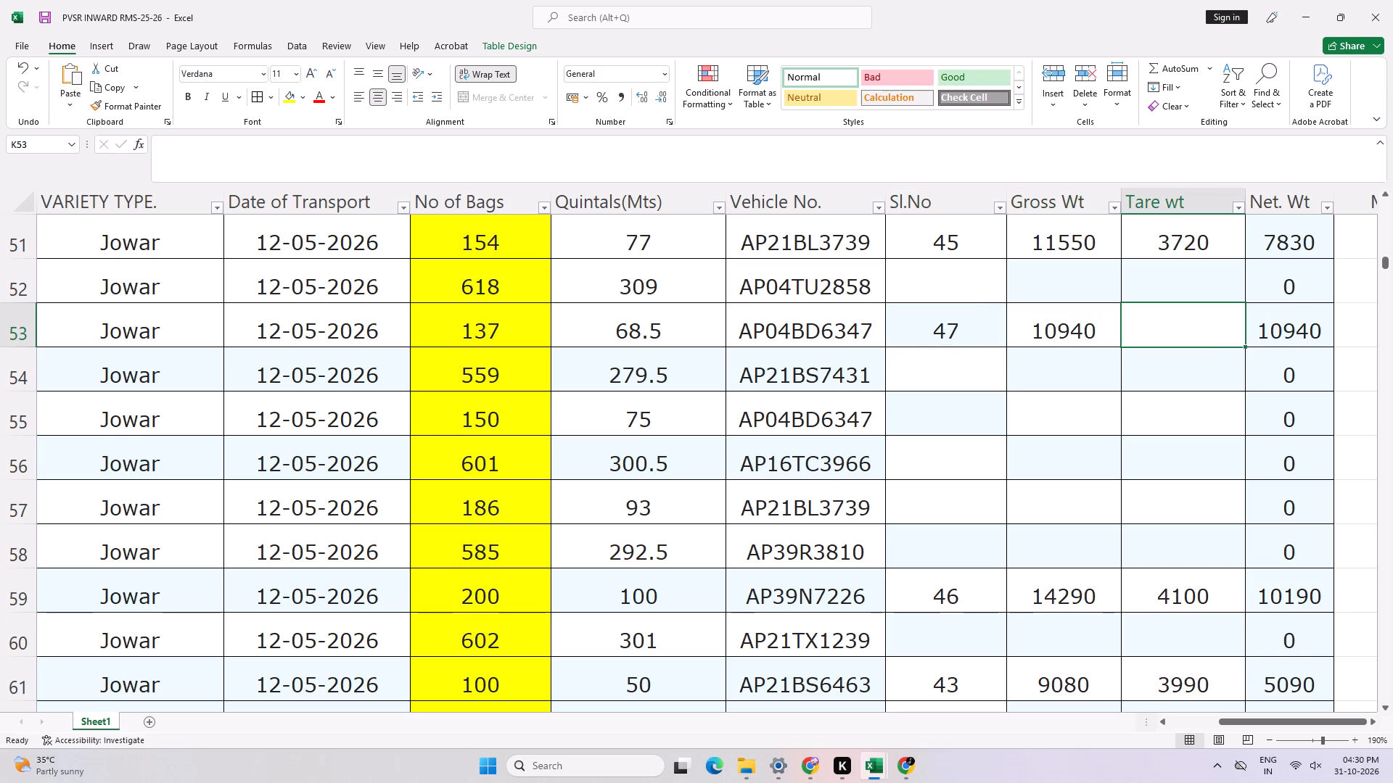
{"action": "type", "text": "3900"}
{"action": "key", "text": "Right"}
{"action": "key", "text": "Left"}
{"action": "key", "text": "Left"}
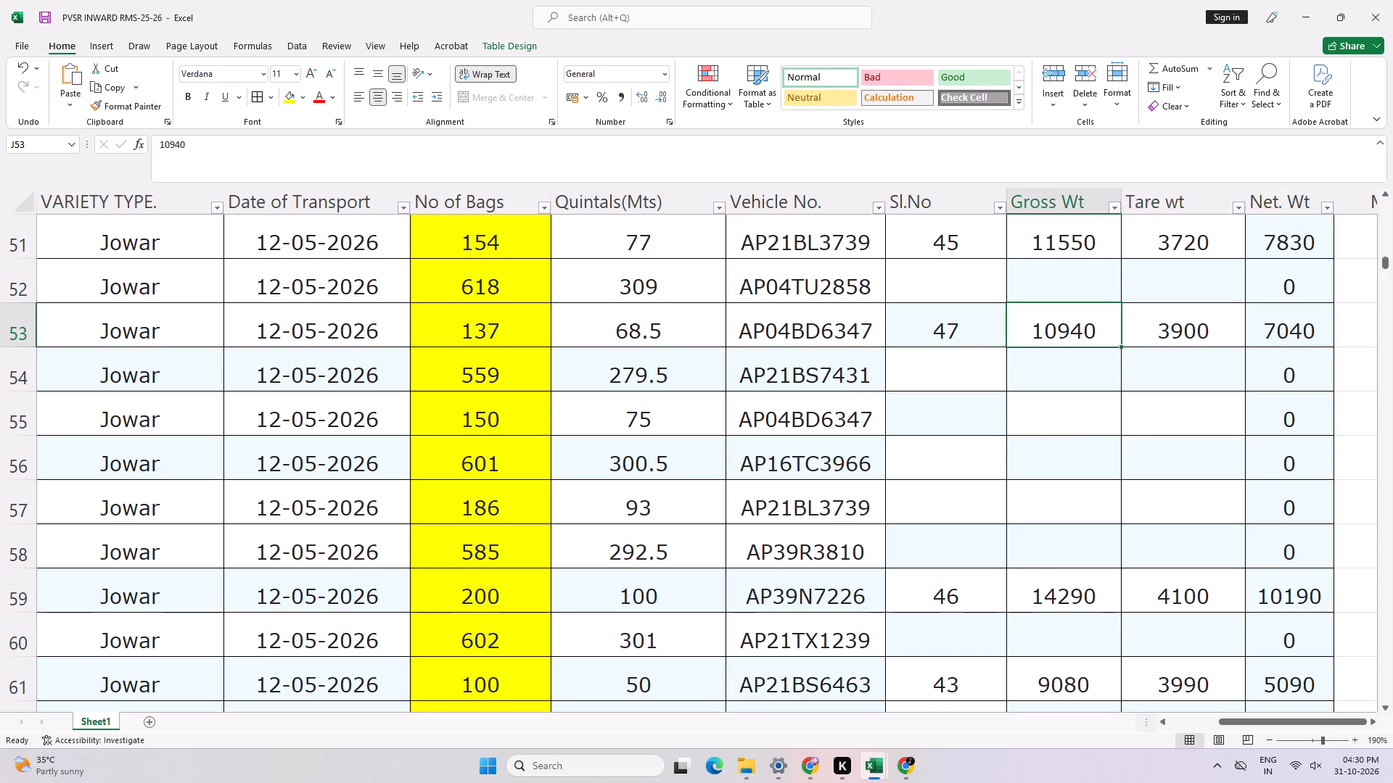
{"action": "key", "text": "Up"}
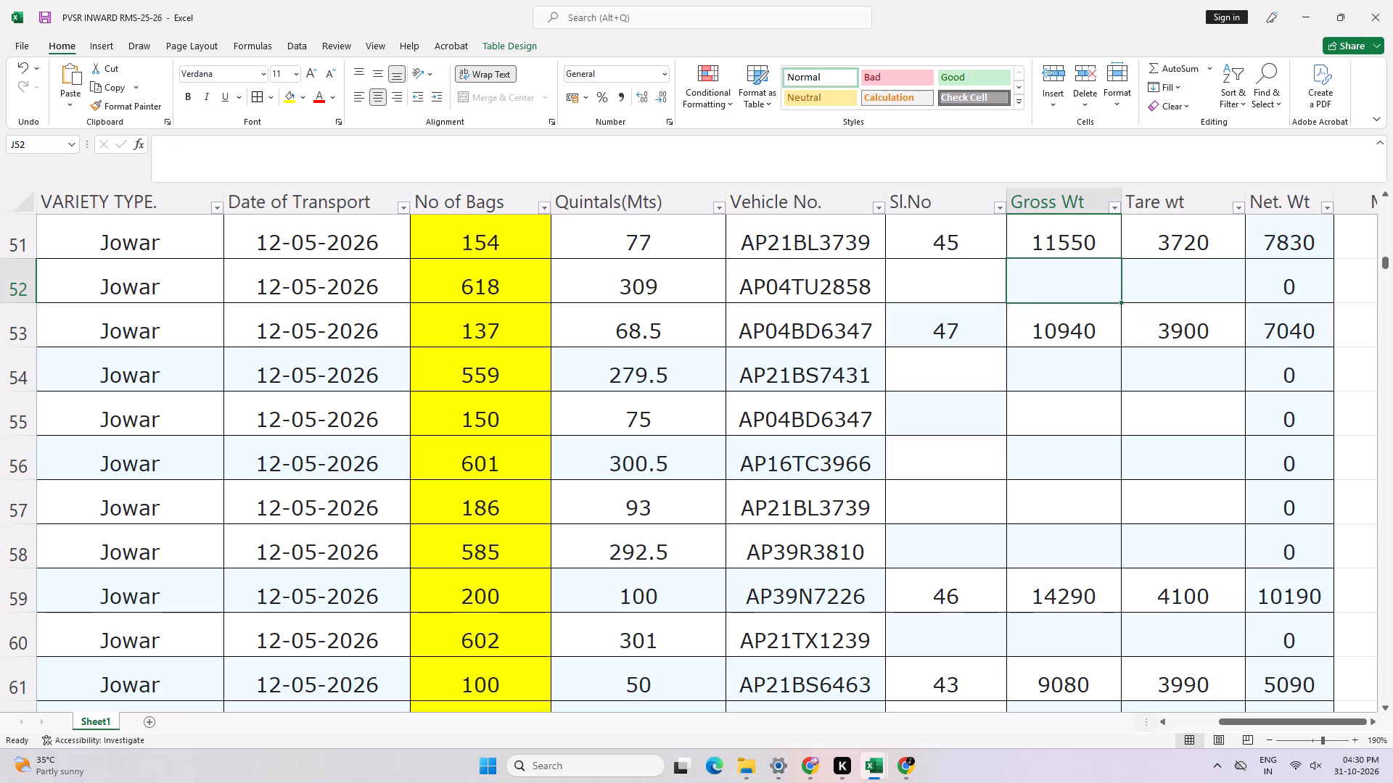
{"action": "key", "text": "Left"}
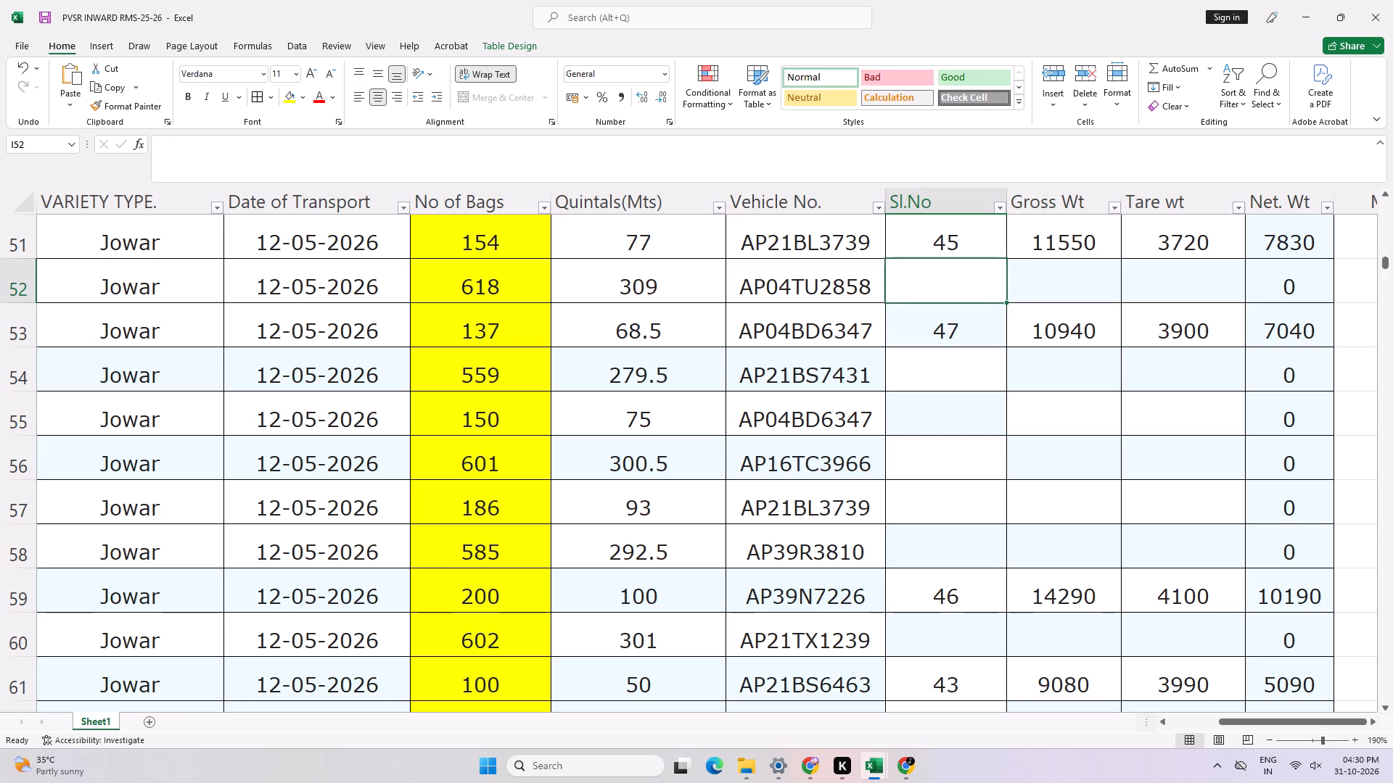
{"action": "key", "text": "Down"}
{"action": "key", "text": "Down"}
{"action": "key", "text": "Down"}
{"action": "key", "text": "Down"}
{"action": "key", "text": "Down"}
{"action": "key", "text": "Down"}
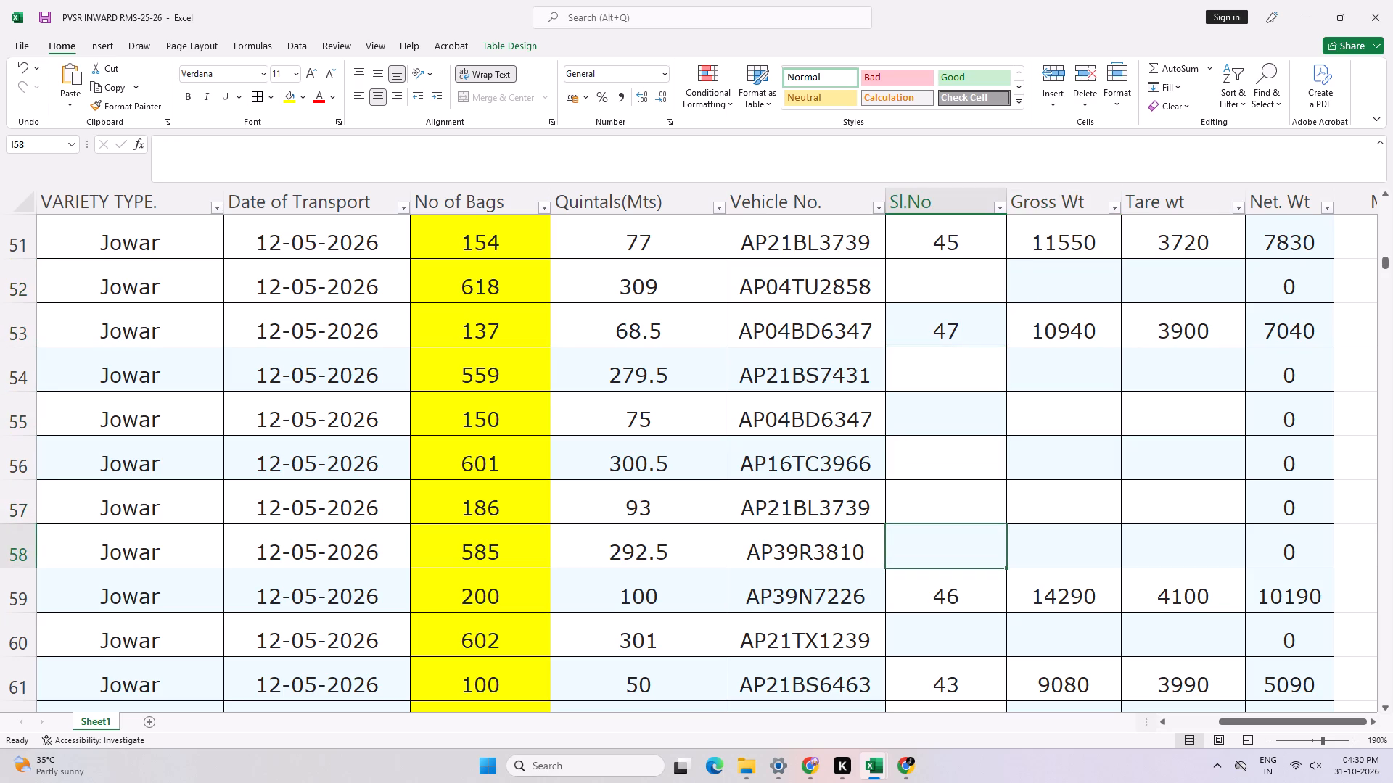
{"action": "type", "text": "489"}
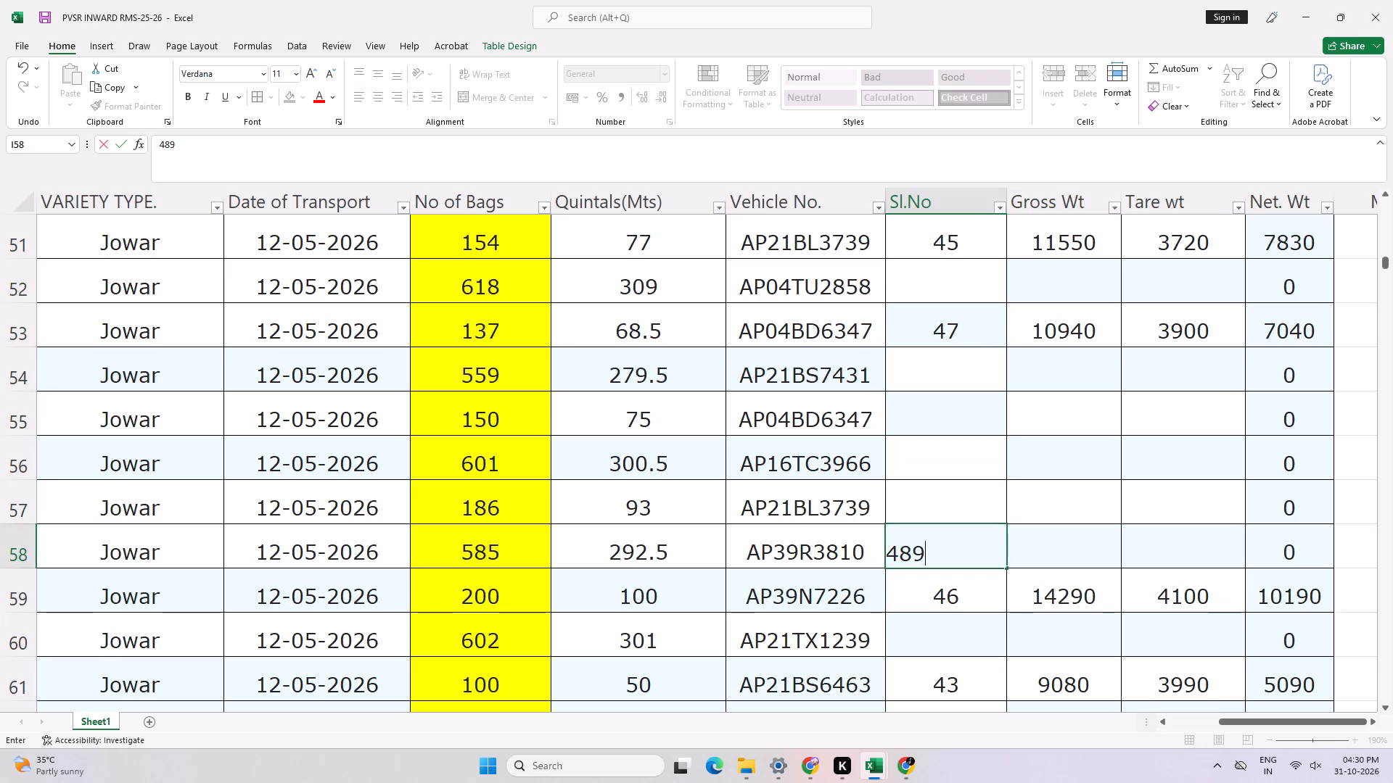
{"action": "key", "text": "BackSpace"}
{"action": "key", "text": "Right"}
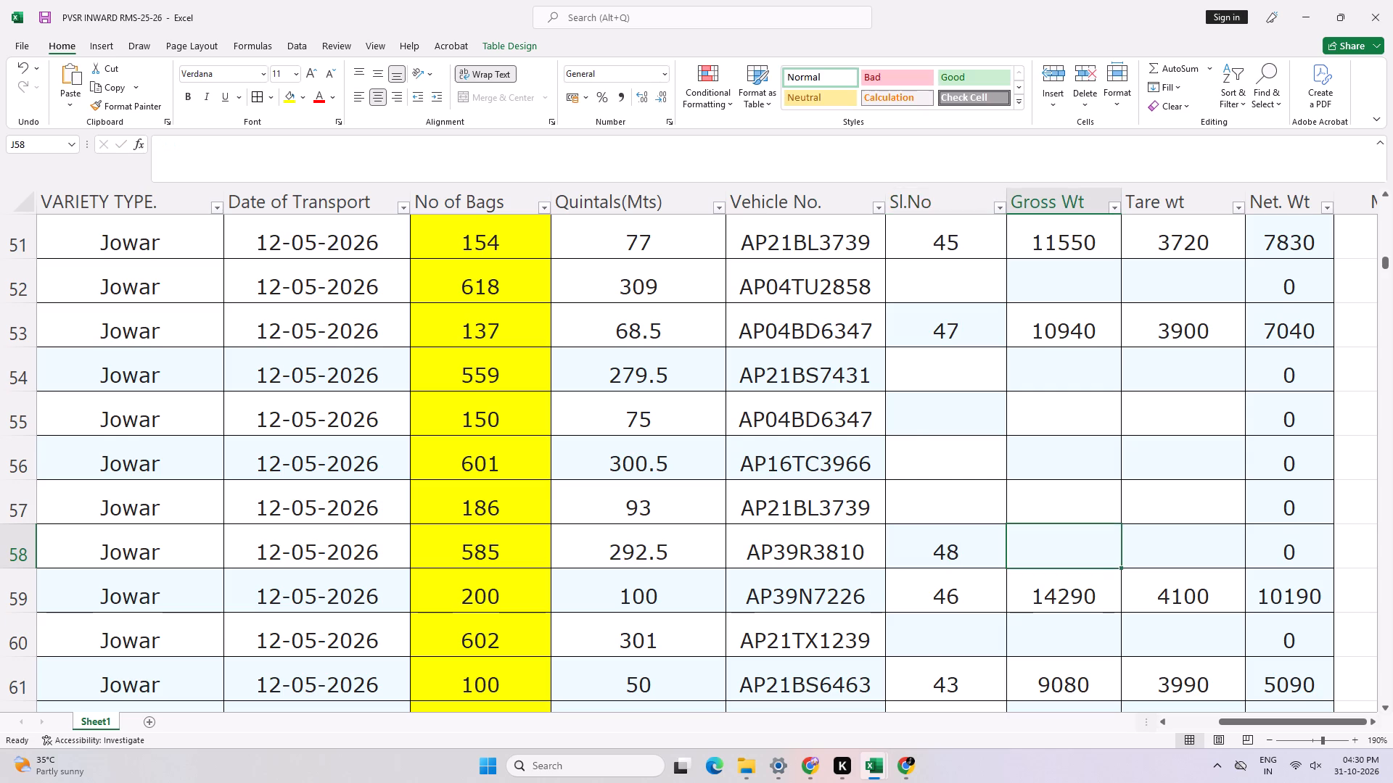
{"action": "key", "text": "ctrl+s"}
{"action": "type", "text": "4024"}
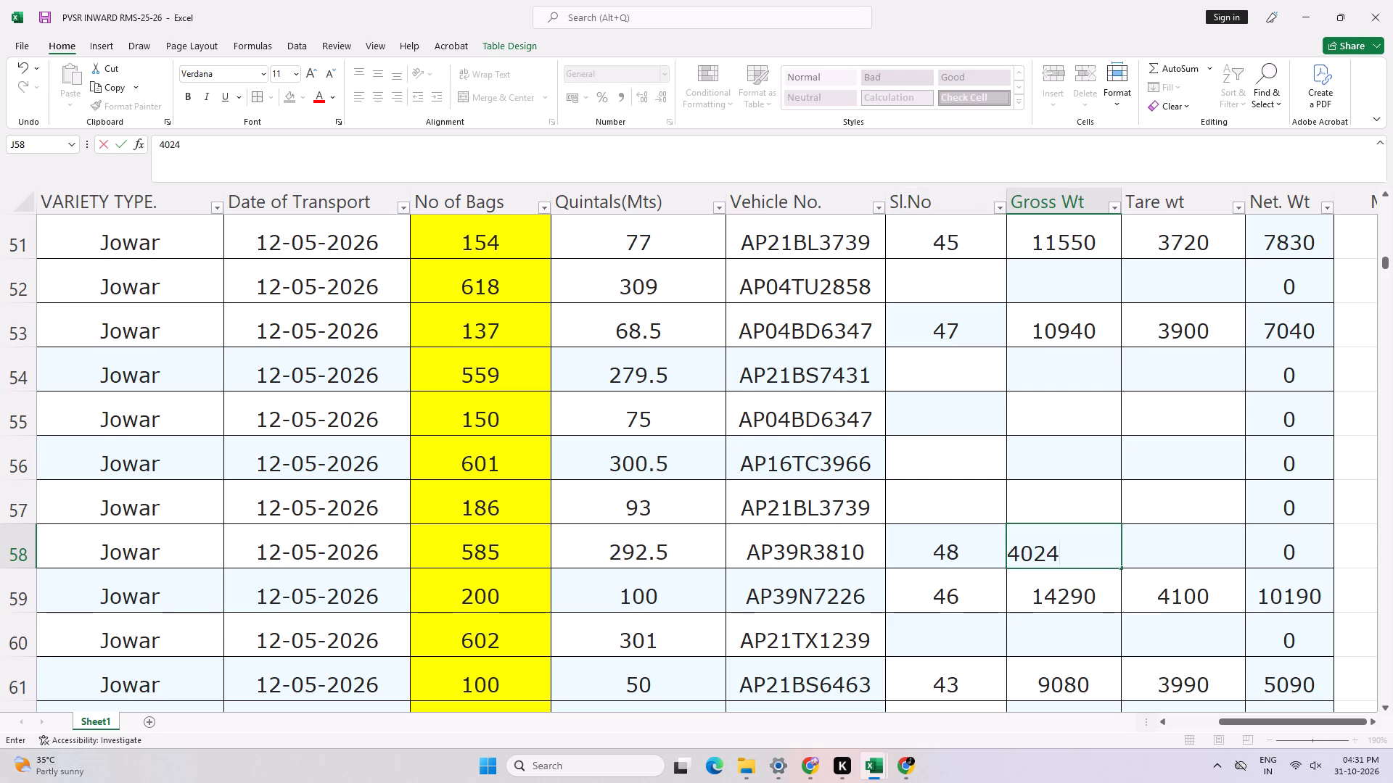
{"action": "key", "text": "BackSpace"}
{"action": "type", "text": "80"}
{"action": "key", "text": "Right"}
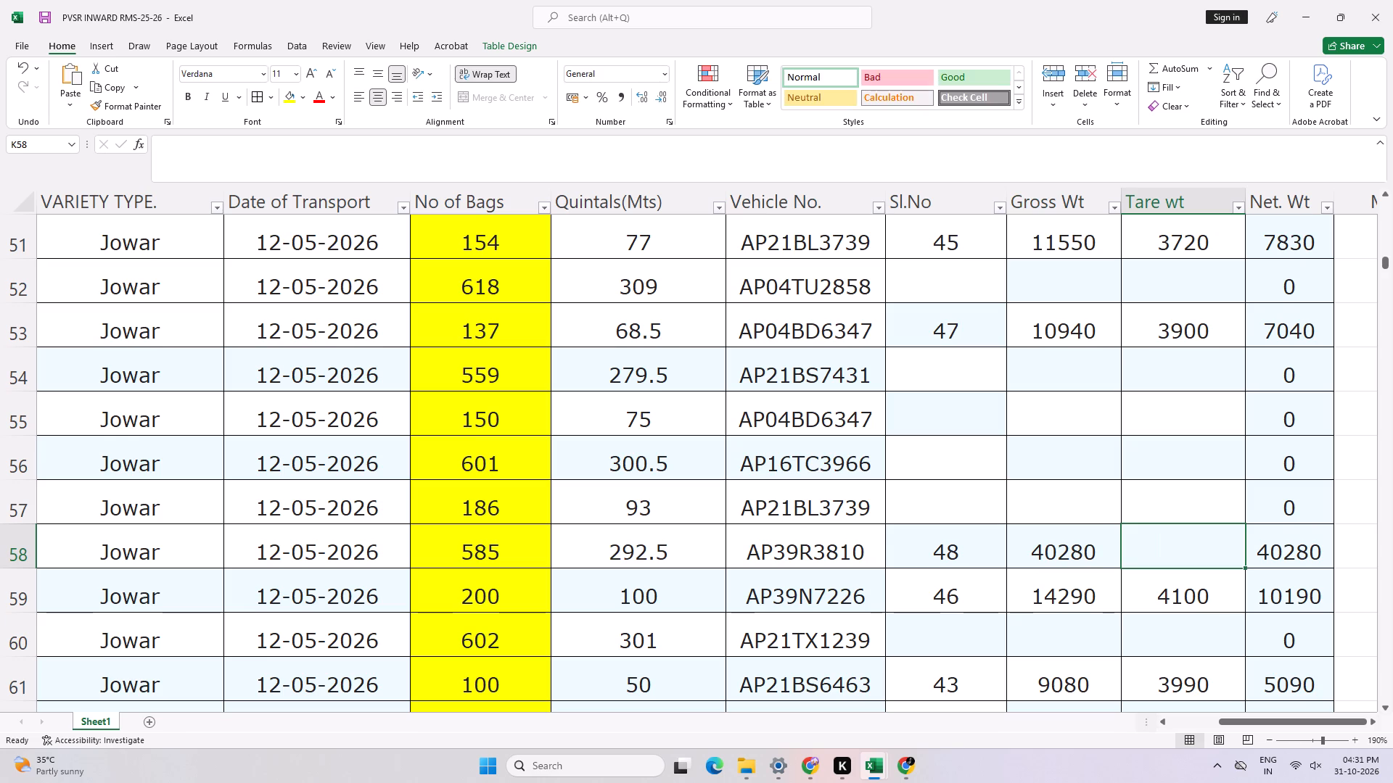
{"action": "type", "text": "10550"}
{"action": "key", "text": "Right"}
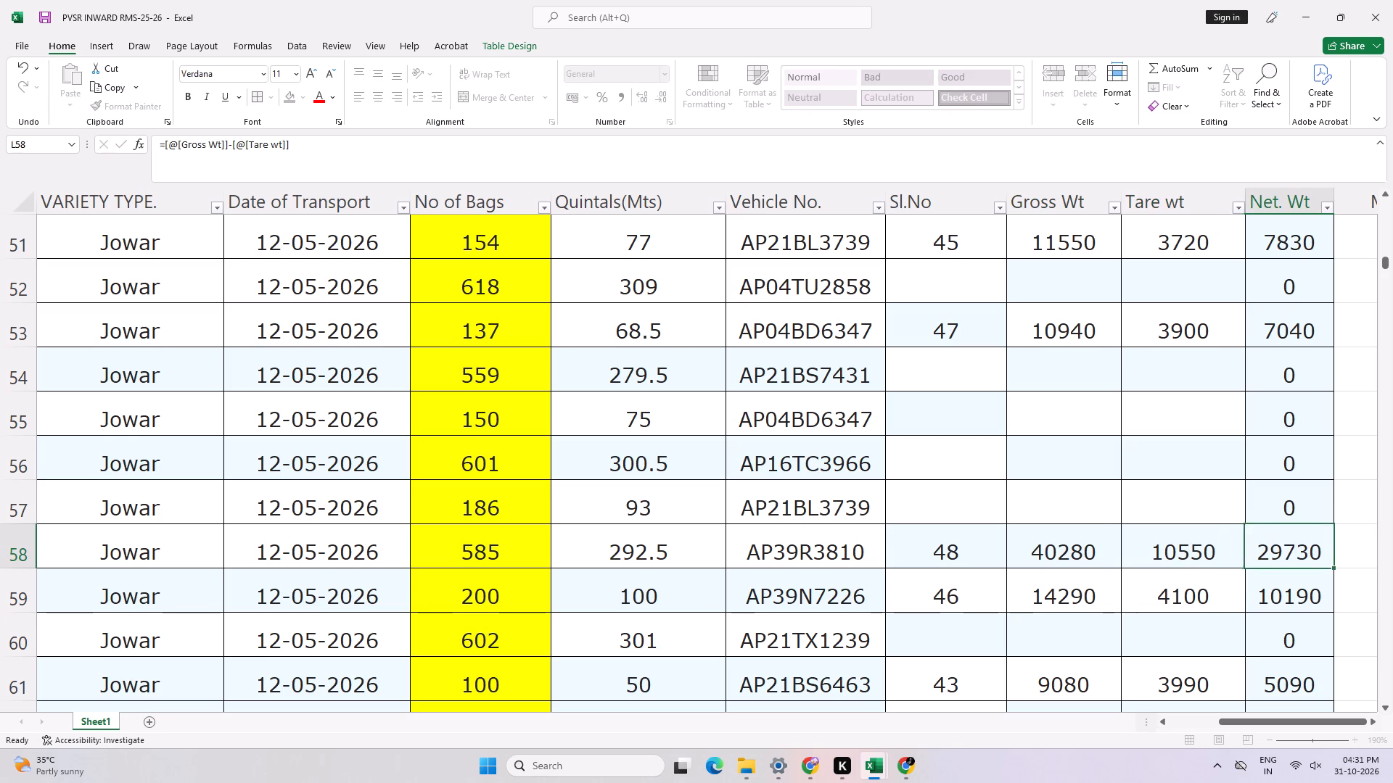
{"action": "key", "text": "Left"}
{"action": "key", "text": "Left"}
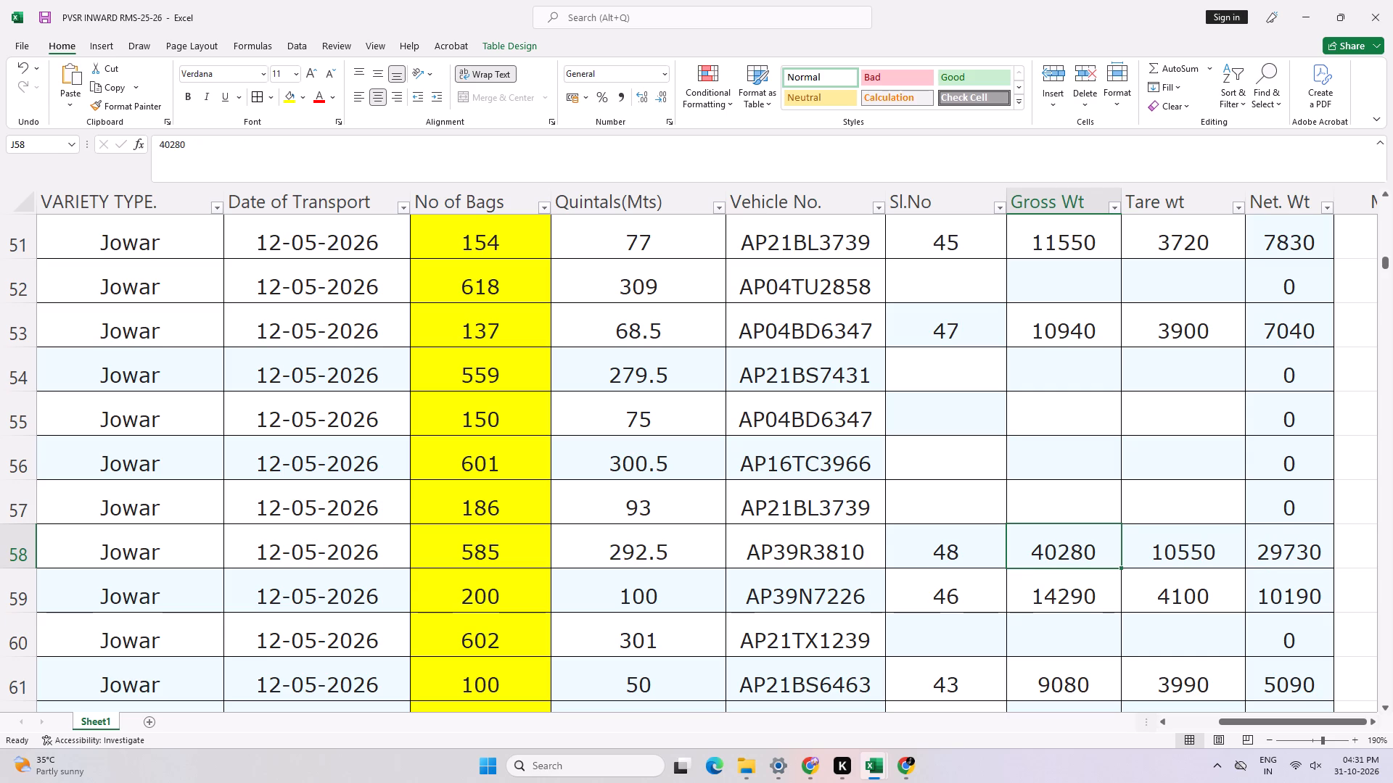
{"action": "key", "text": "Up"}
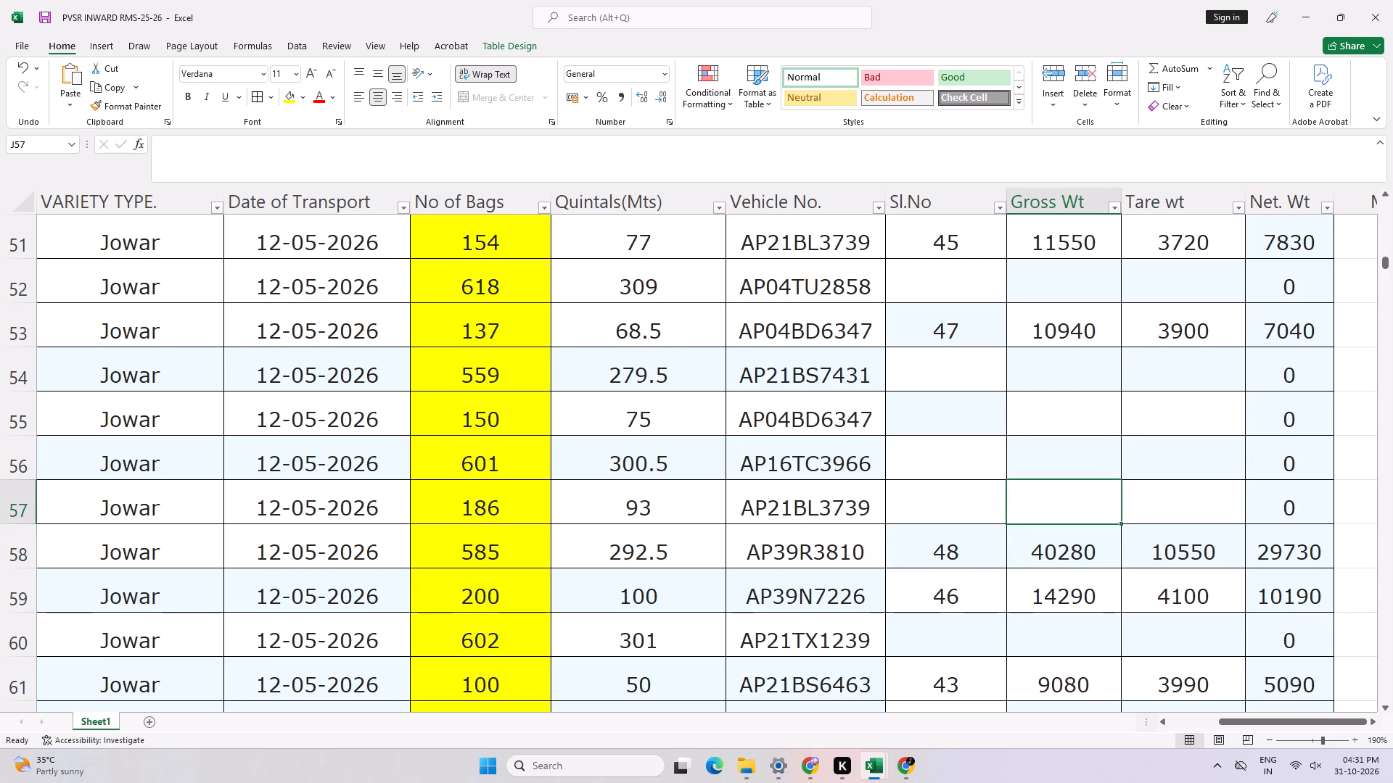
{"action": "key", "text": "Left"}
{"action": "key", "text": "Left"}
{"action": "key", "text": "Up"}
{"action": "key", "text": "Up"}
{"action": "key", "text": "Up"}
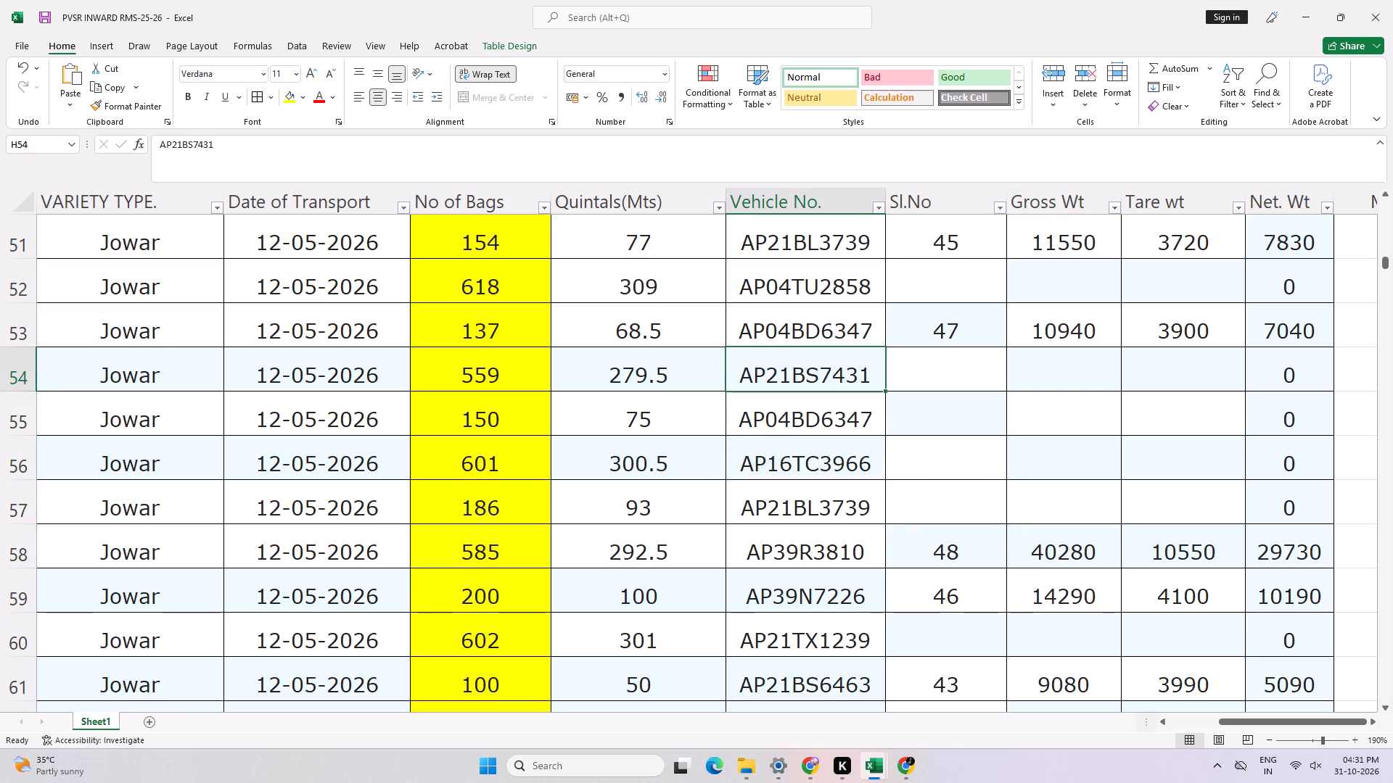
{"action": "key", "text": "Up"}
{"action": "key", "text": "Up"}
{"action": "key", "text": "Right"}
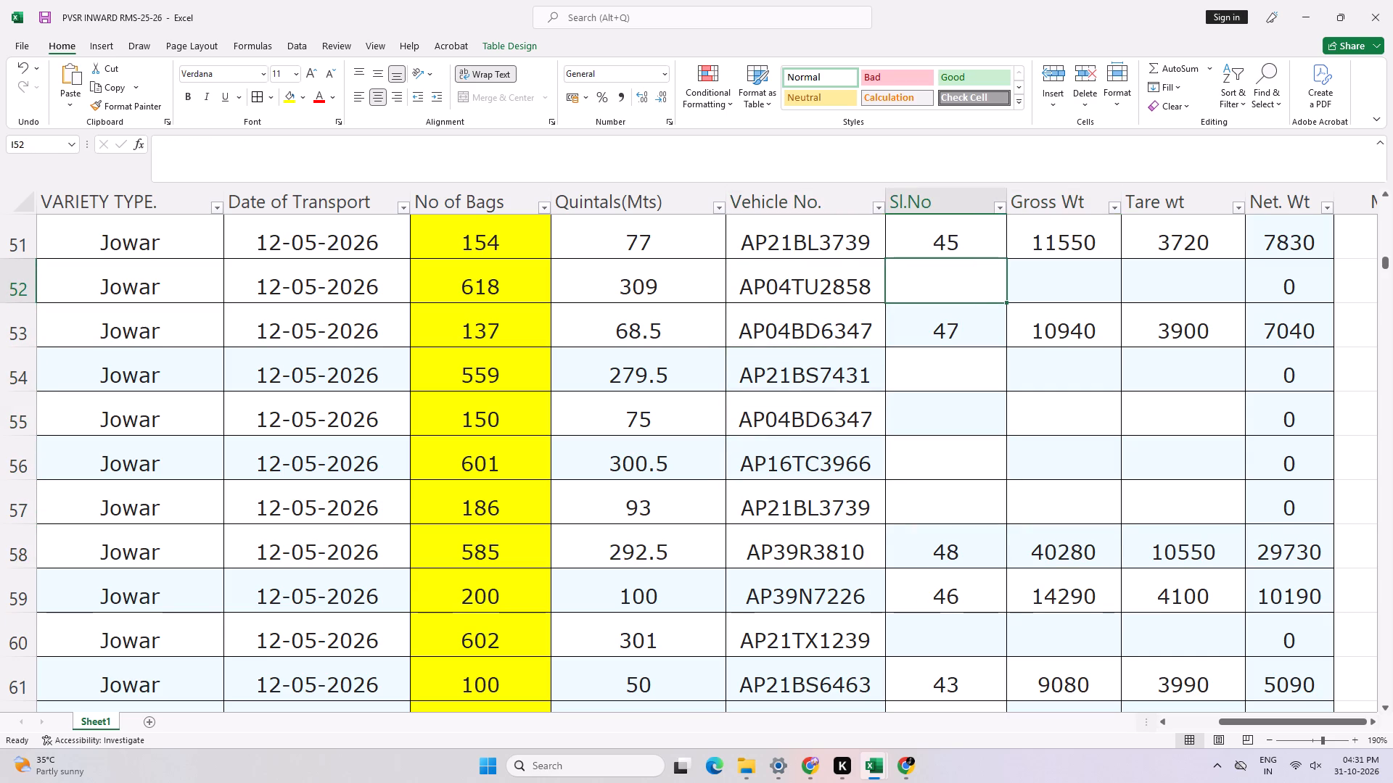
{"action": "type", "text": "49"}
{"action": "key", "text": "Right"}
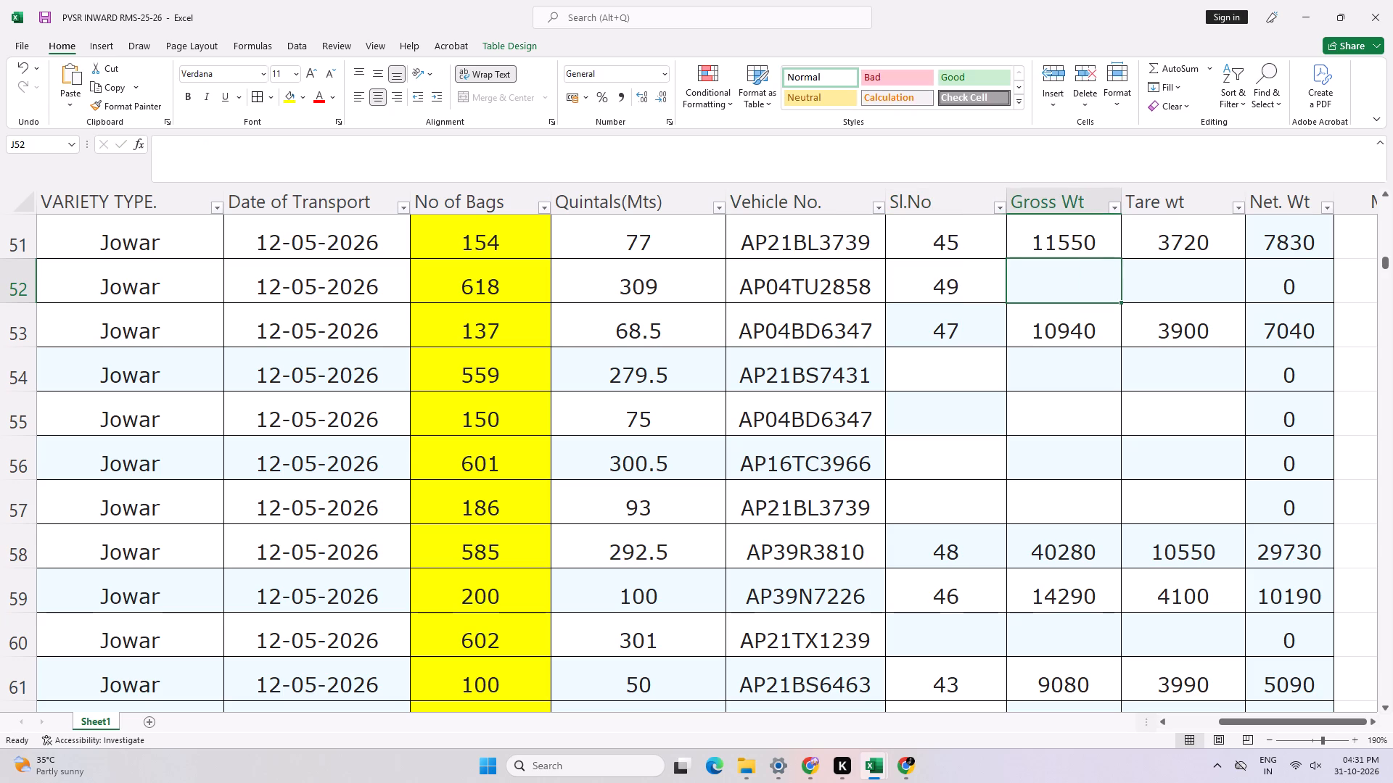
{"action": "type", "text": "41940"}
{"action": "key", "text": "Right"}
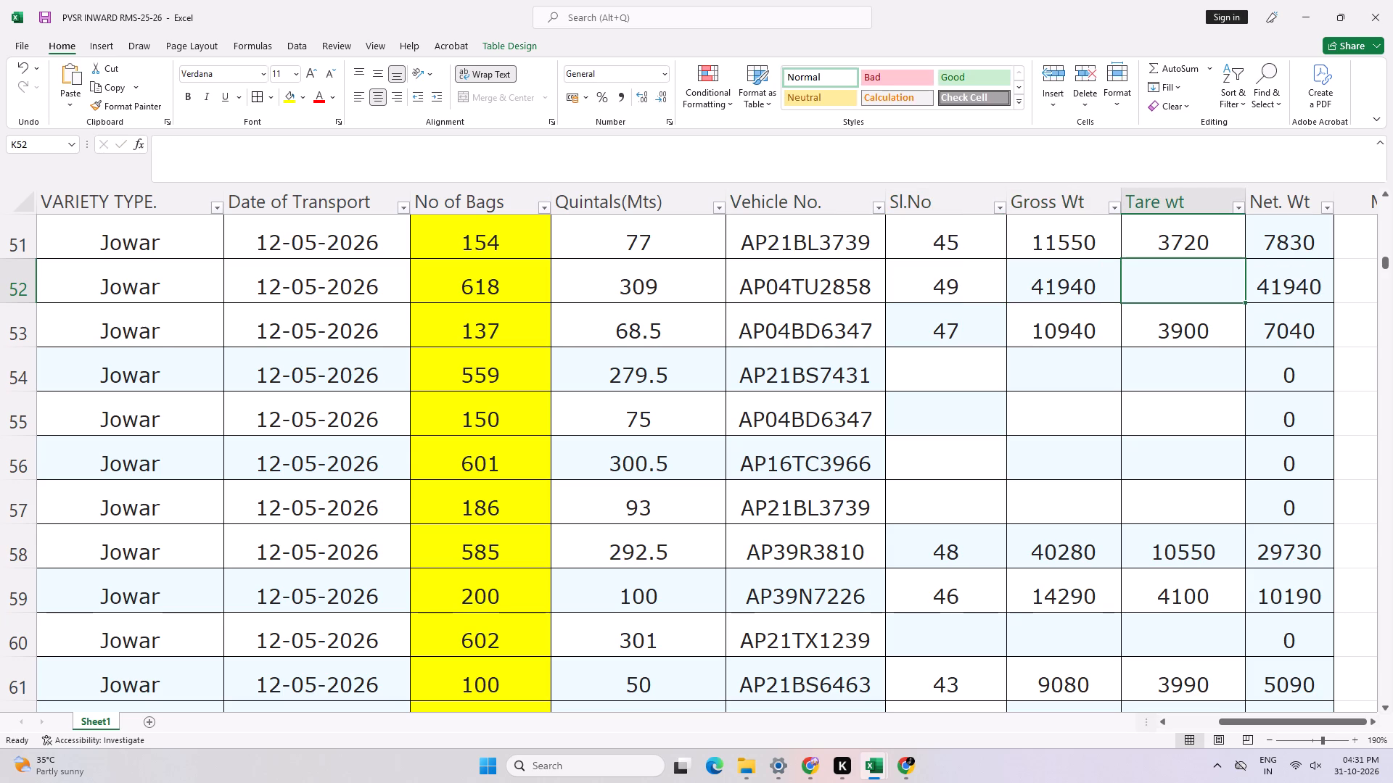
{"action": "type", "text": "10470"}
{"action": "key", "text": "Right"}
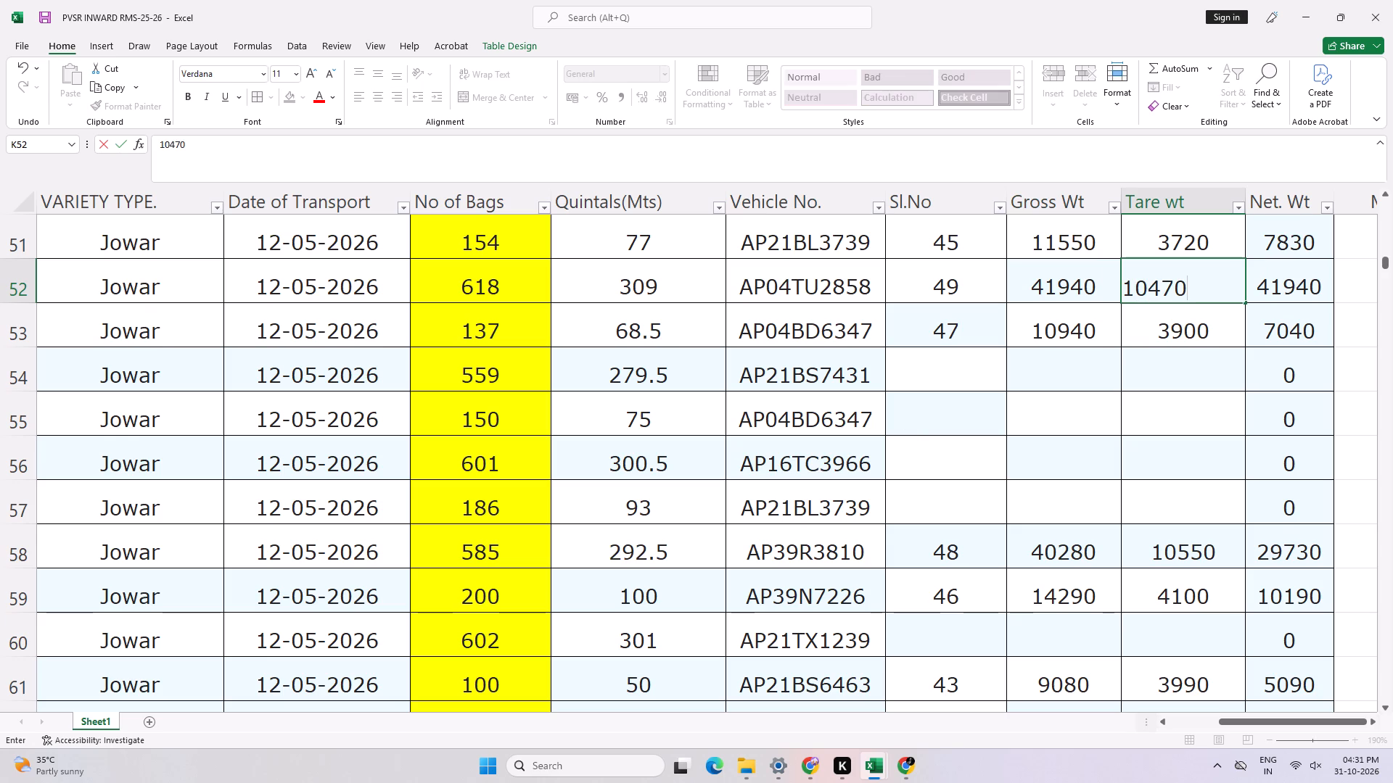
{"action": "key", "text": "Down"}
{"action": "key", "text": "Down"}
{"action": "key", "text": "Left"}
{"action": "key", "text": "Left"}
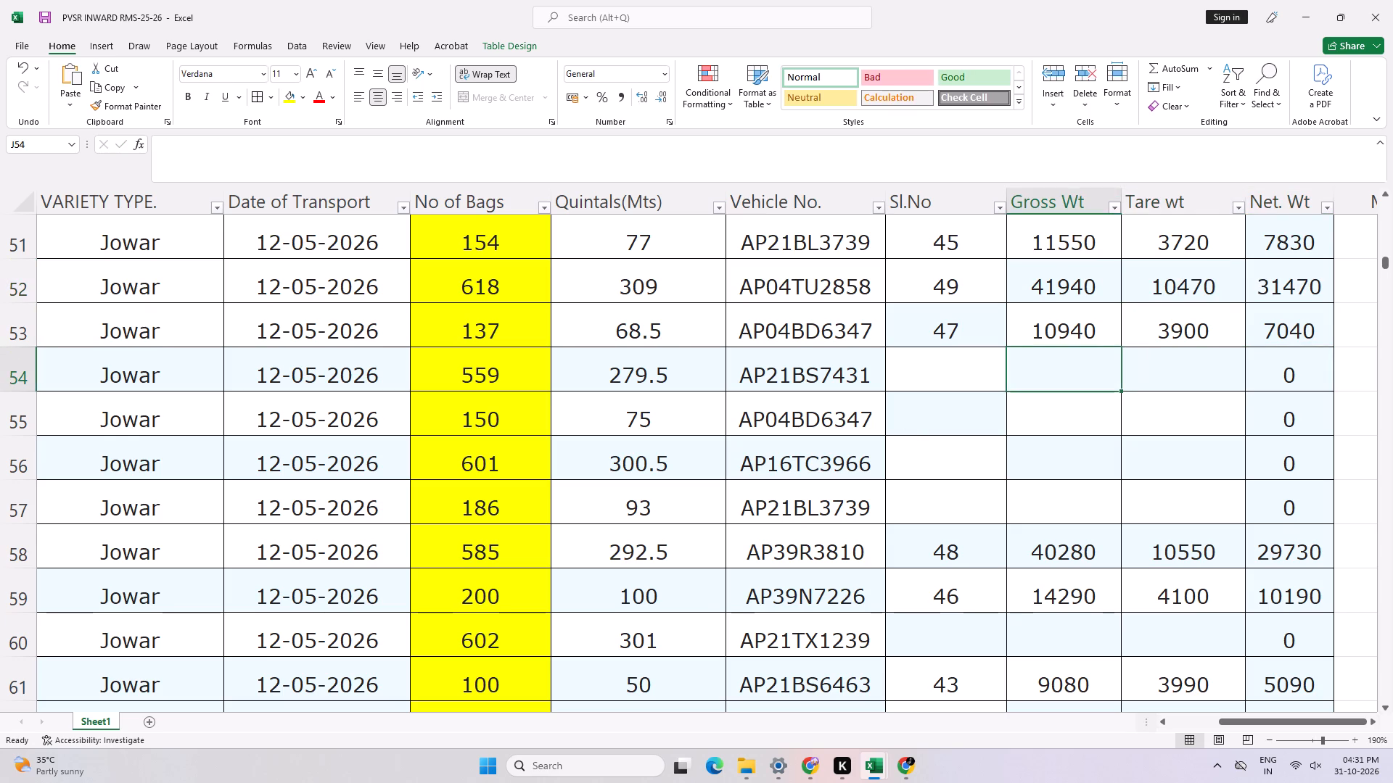
{"action": "key", "text": "Left"}
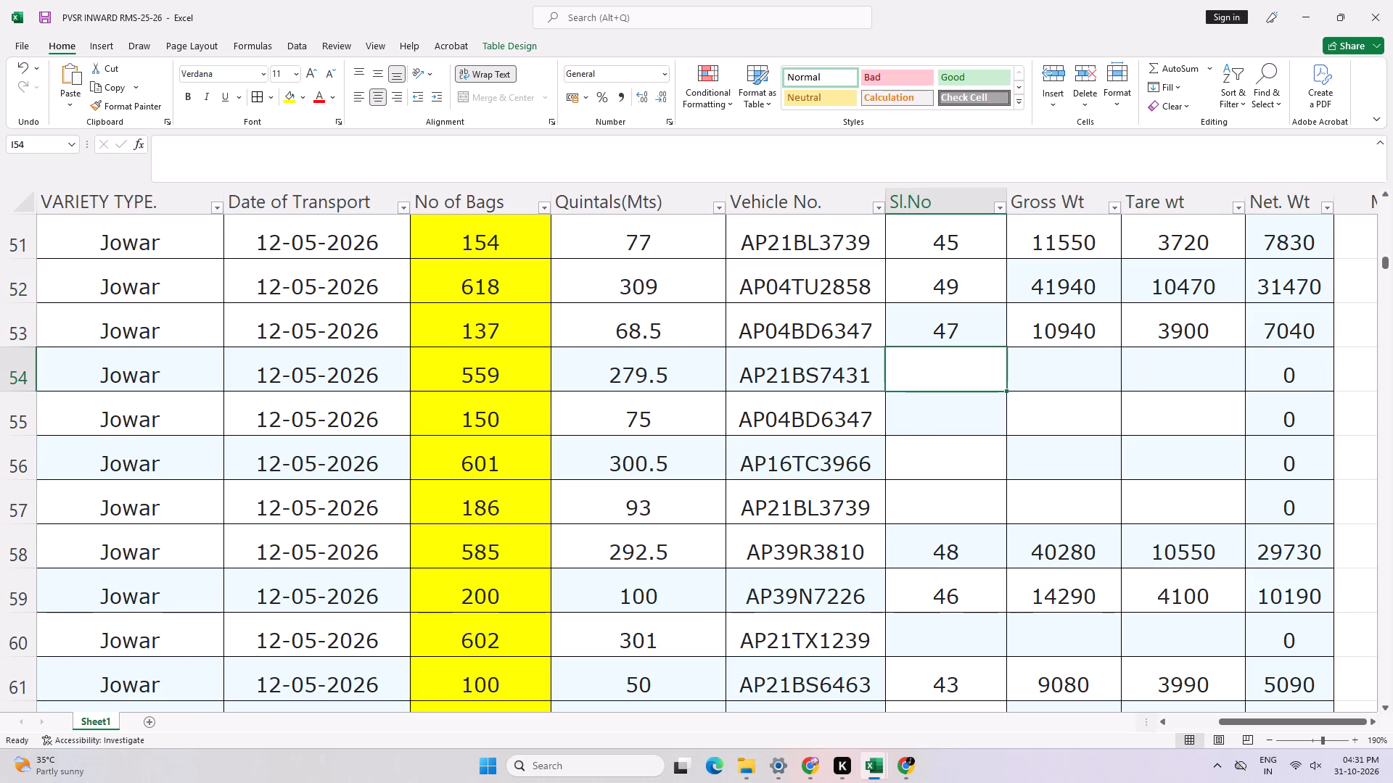
{"action": "key", "text": "ctrl+s"}
Look through the vehicle numbers of the unfilled 12-05-2026 and 13-05-2026 loads for the next entry's row.
{"action": "key", "text": "Down"}
{"action": "key", "text": "Down"}
{"action": "key", "text": "Down"}
{"action": "key", "text": "Down"}
{"action": "key", "text": "Down"}
{"action": "key", "text": "Down"}
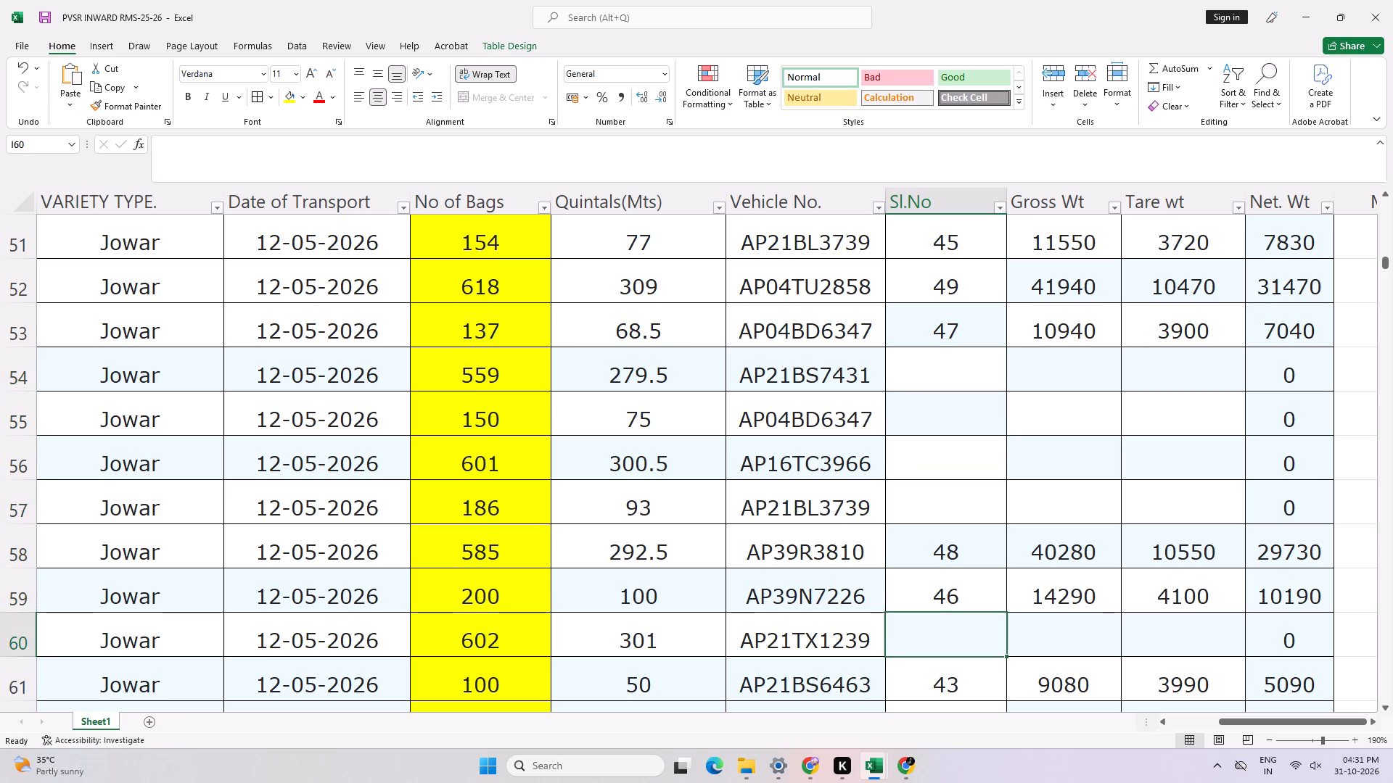
{"action": "key", "text": "Up"}
{"action": "key", "text": "Down"}
{"action": "key", "text": "Down"}
{"action": "key", "text": "Down"}
{"action": "key", "text": "Down"}
{"action": "key", "text": "Up"}
{"action": "key", "text": "Up"}
{"action": "key", "text": "Down"}
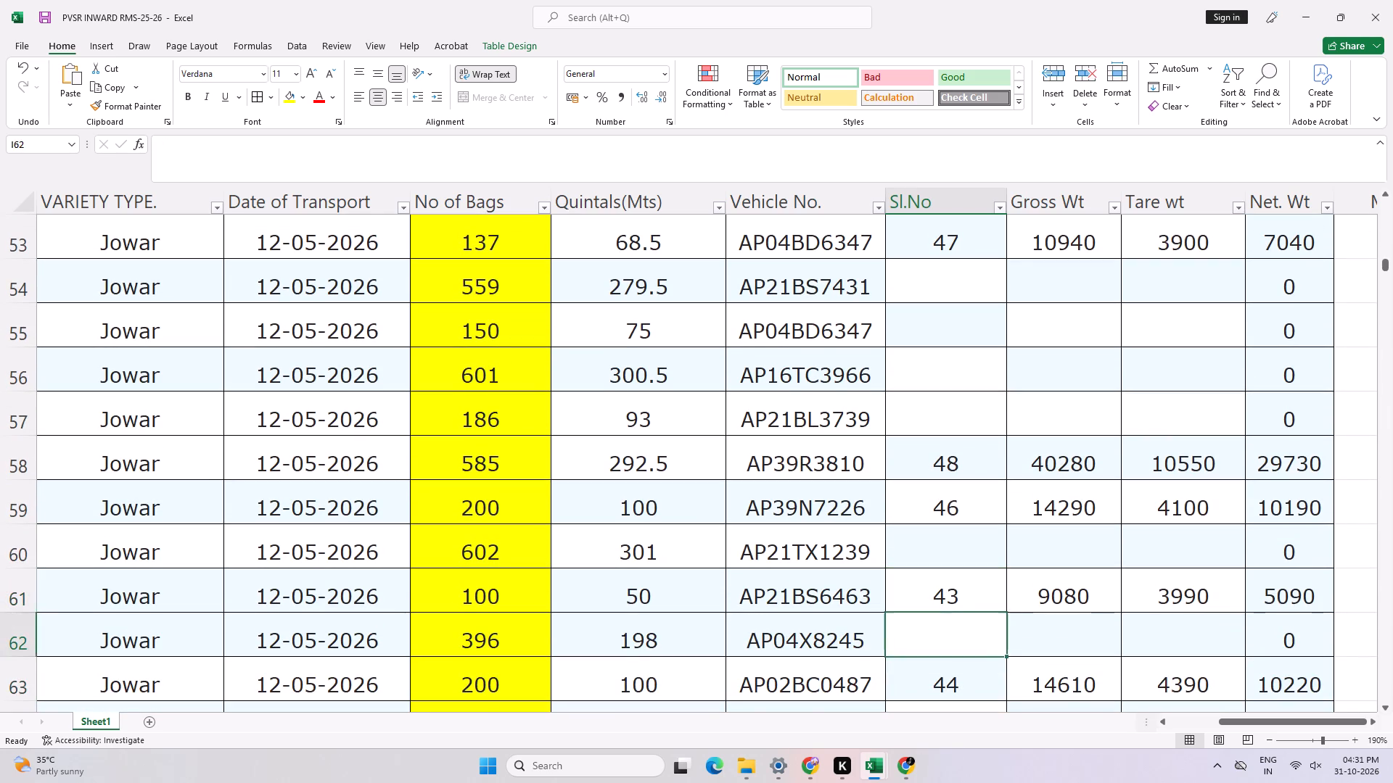
{"action": "key", "text": "Down"}
{"action": "key", "text": "Down"}
{"action": "key", "text": "Down"}
{"action": "key", "text": "Down"}
{"action": "key", "text": "Down"}
{"action": "key", "text": "Down"}
{"action": "key", "text": "Down"}
{"action": "key", "text": "Down"}
{"action": "key", "text": "Down"}
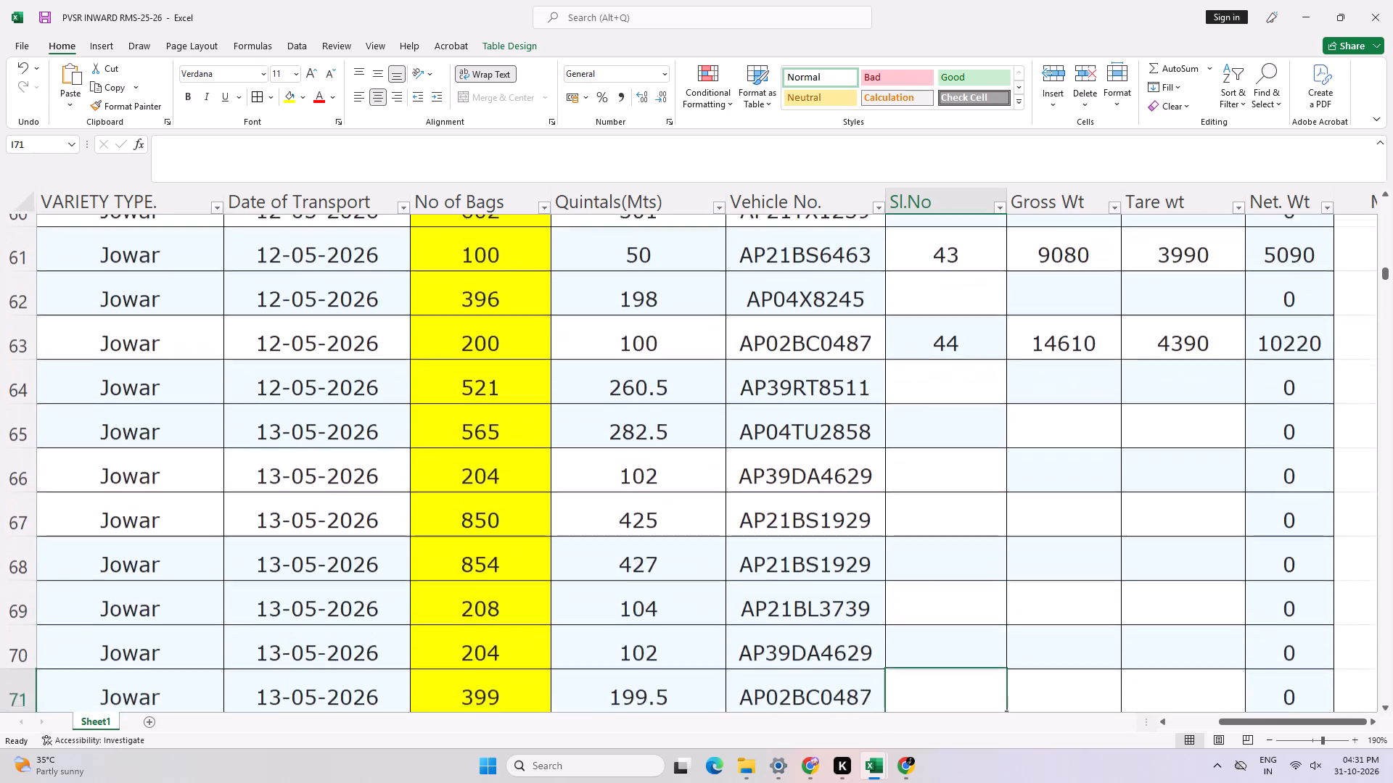
{"action": "key", "text": "Down"}
{"action": "key", "text": "Up"}
{"action": "key", "text": "Up"}
{"action": "key", "text": "Up"}
{"action": "key", "text": "Up"}
{"action": "key", "text": "Up"}
{"action": "key", "text": "Up"}
{"action": "key", "text": "Up"}
{"action": "key", "text": "Up"}
{"action": "key", "text": "Up"}
{"action": "key", "text": "Up"}
{"action": "key", "text": "Up"}
{"action": "key", "text": "Up"}
{"action": "key", "text": "Up"}
{"action": "key", "text": "Up"}
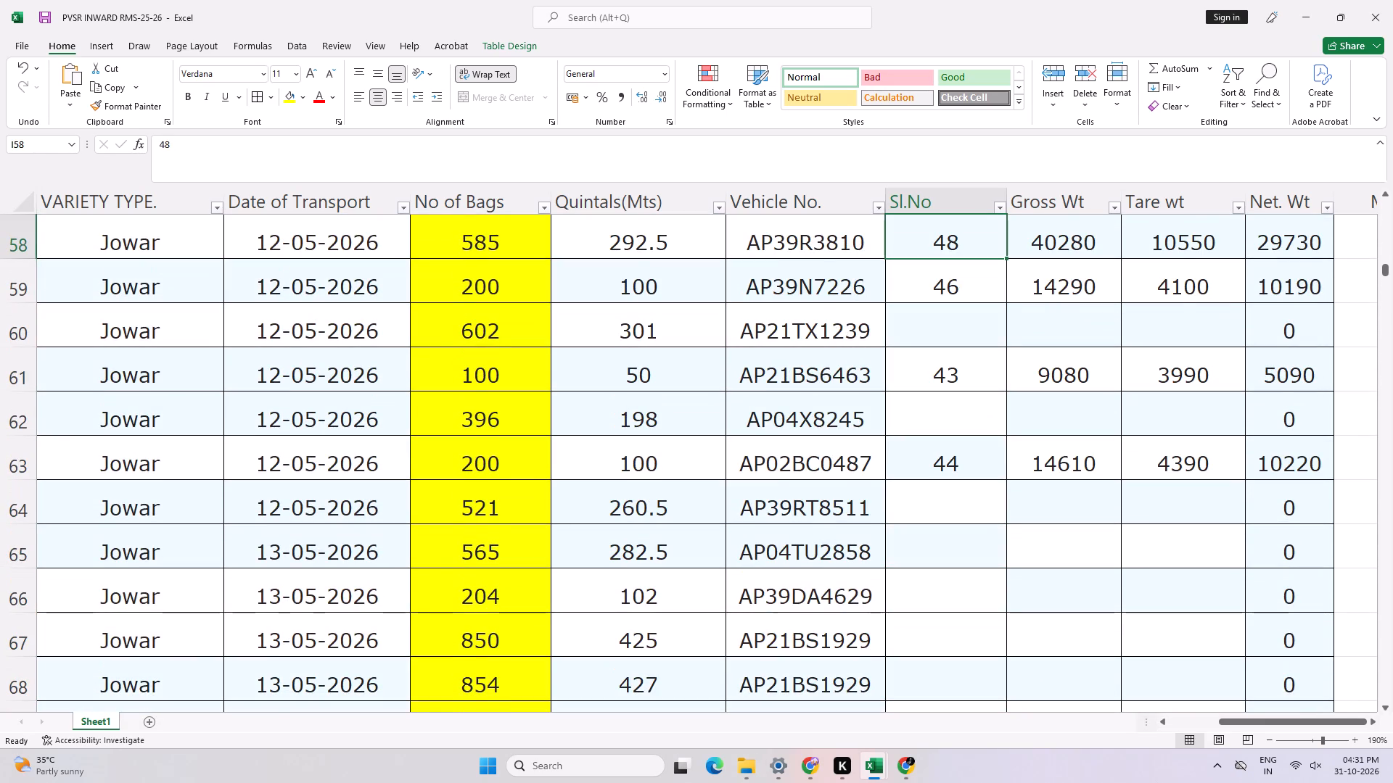
{"action": "key", "text": "Up"}
{"action": "key", "text": "Up"}
{"action": "key", "text": "Up"}
{"action": "key", "text": "Up"}
{"action": "key", "text": "Up"}
{"action": "key", "text": "Up"}
{"action": "key", "text": "Up"}
{"action": "key", "text": "Up"}
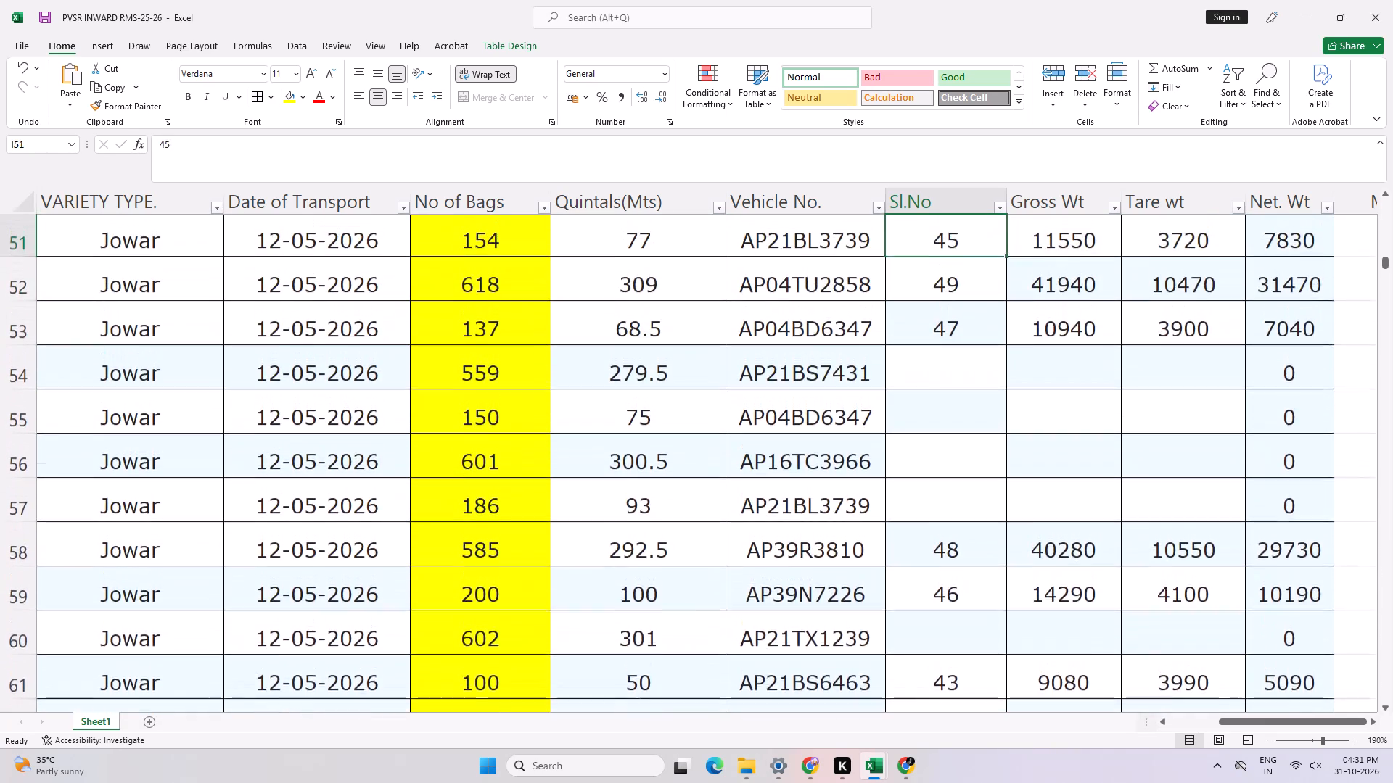
{"action": "key", "text": "Up"}
{"action": "key", "text": "Down"}
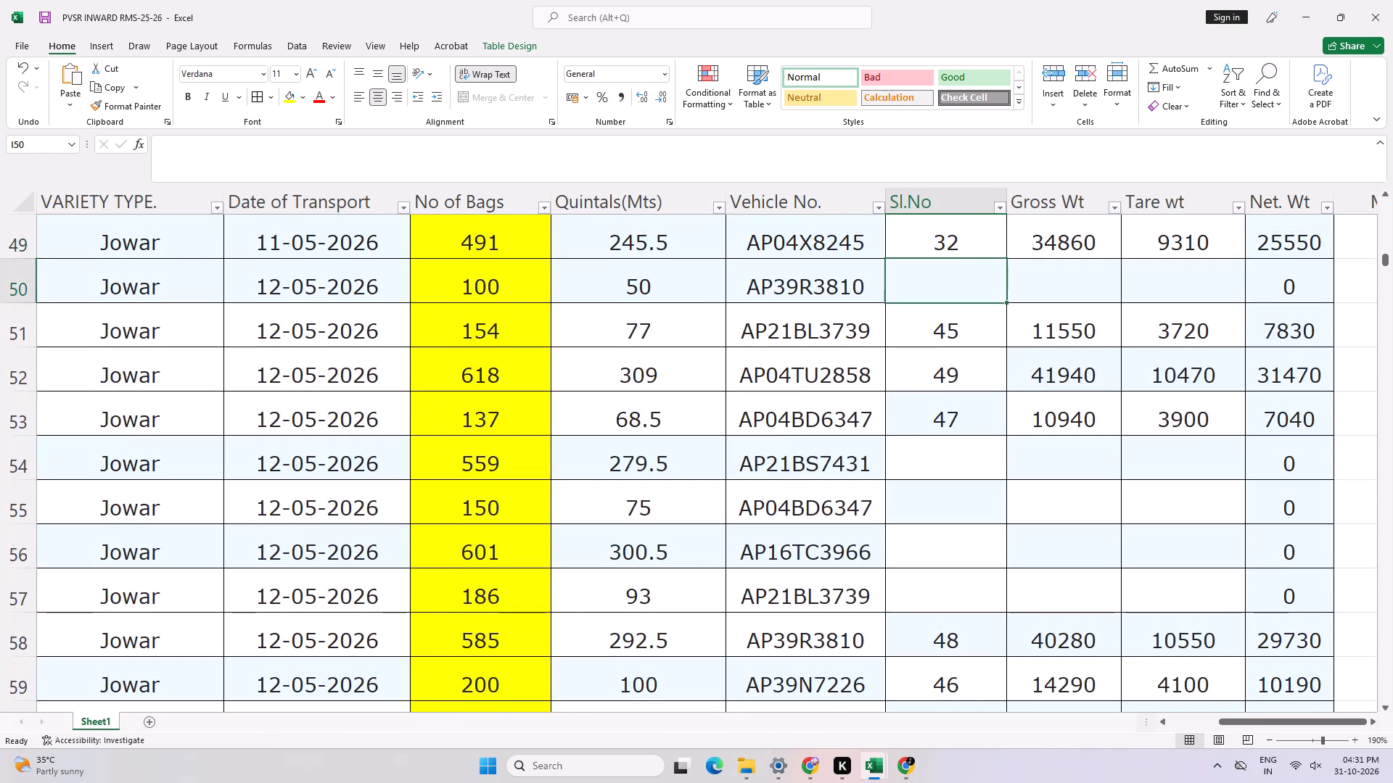
{"action": "type", "text": "50"}
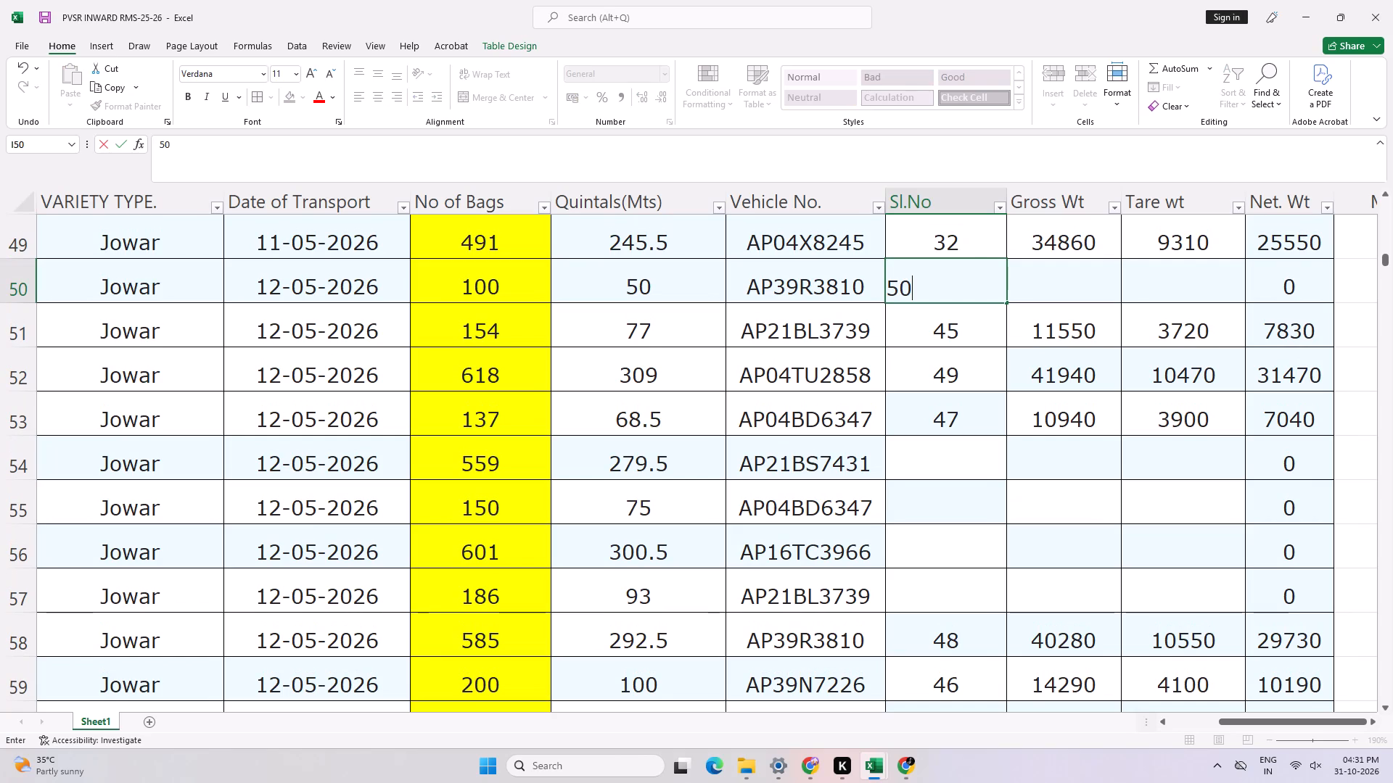
{"action": "key", "text": "Right"}
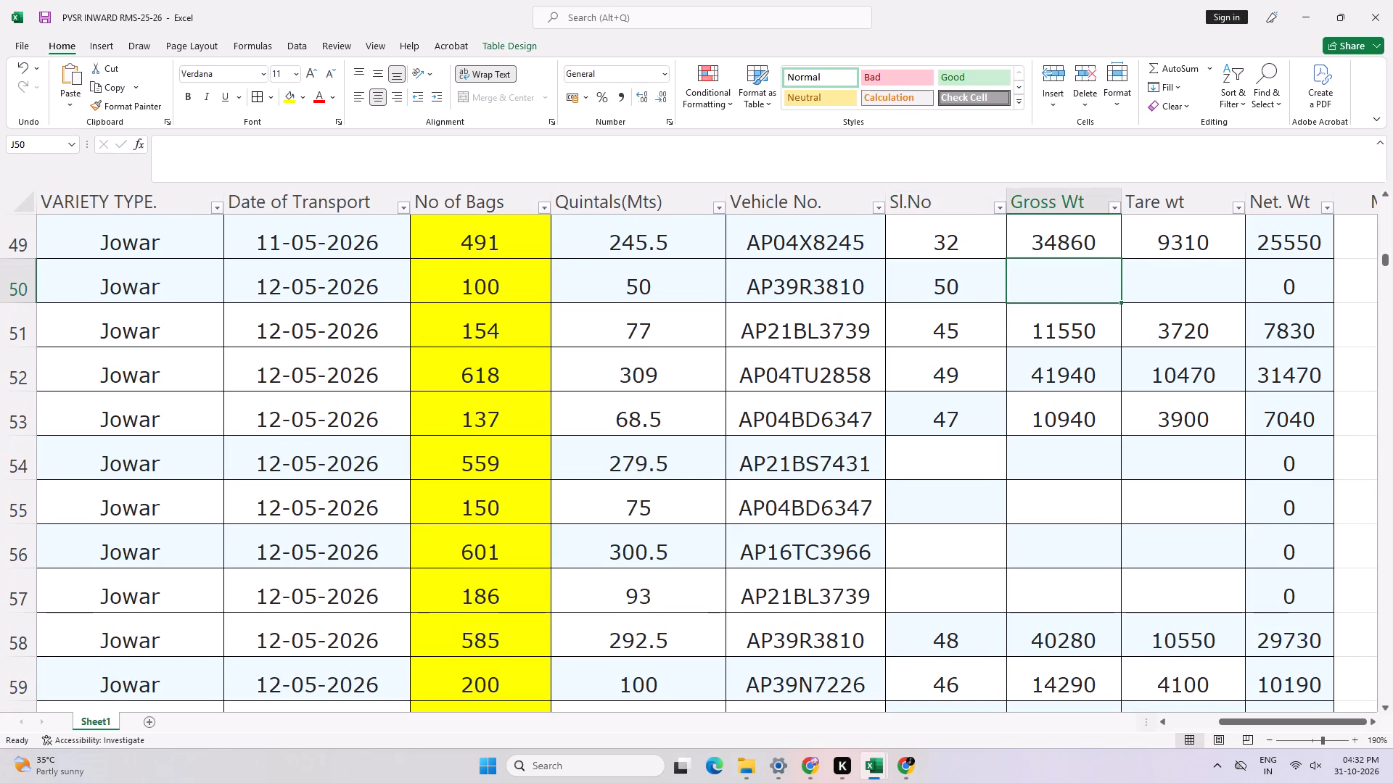
{"action": "type", "text": "8840"}
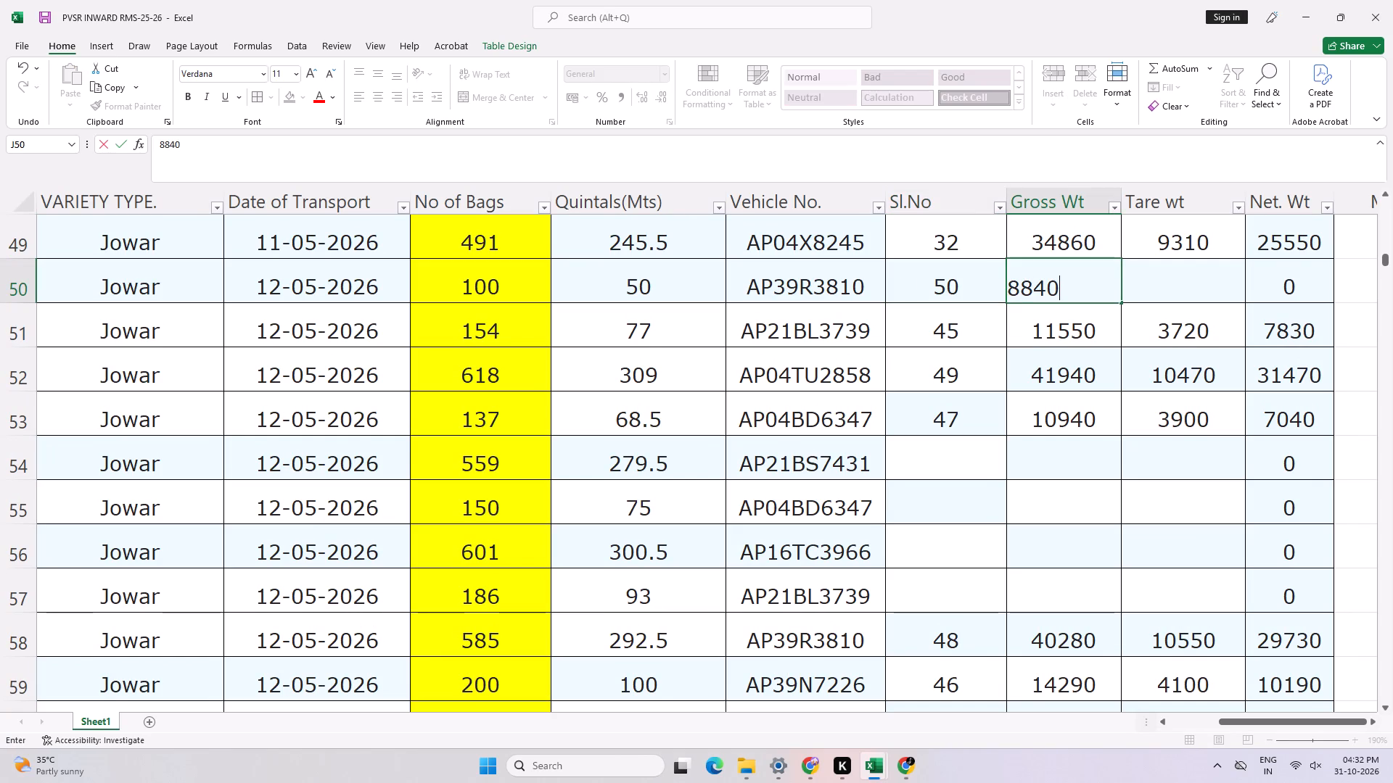
{"action": "key", "text": "Right"}
{"action": "type", "text": "3750"}
{"action": "key", "text": "Right"}
{"action": "key", "text": "Down"}
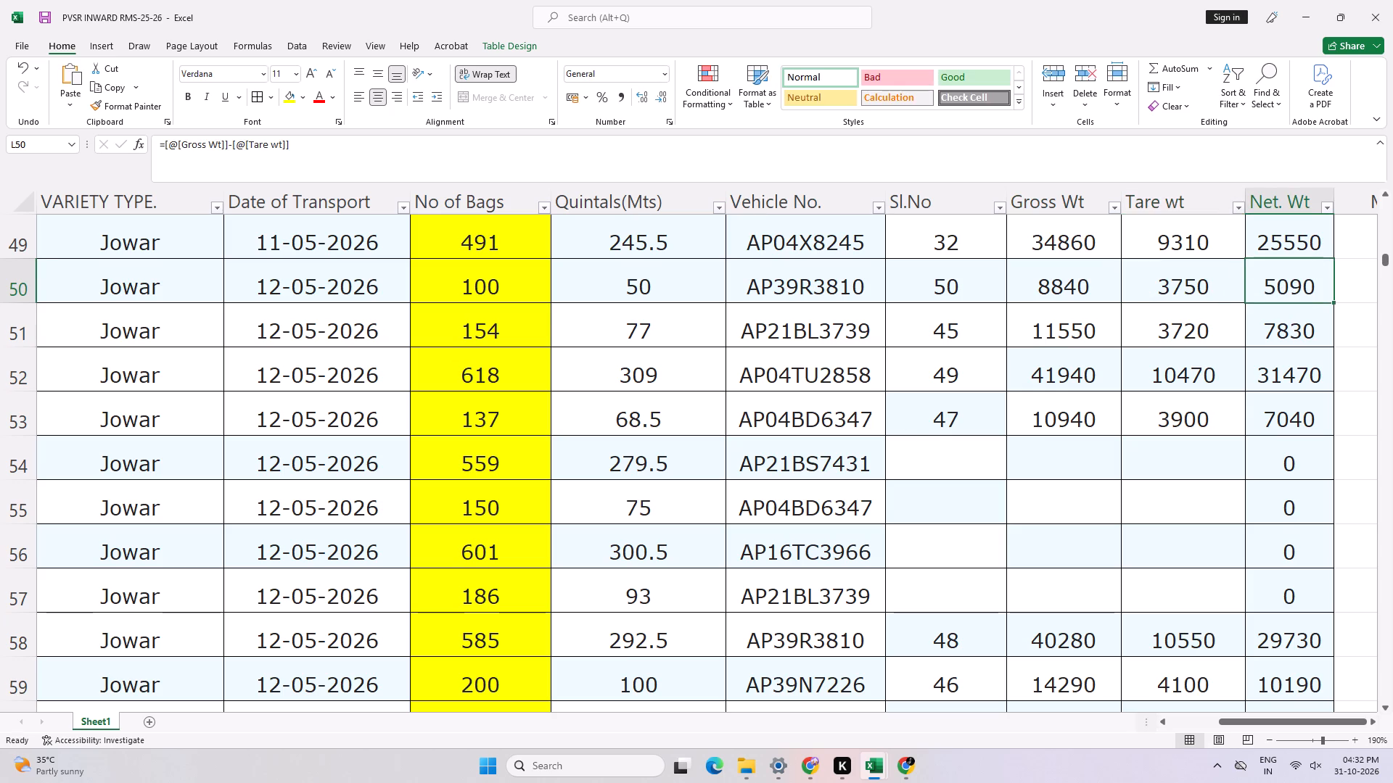
{"action": "key", "text": "Down"}
{"action": "key", "text": "Down"}
{"action": "key", "text": "Down"}
{"action": "key", "text": "Down"}
{"action": "key", "text": "Left"}
{"action": "key", "text": "Left"}
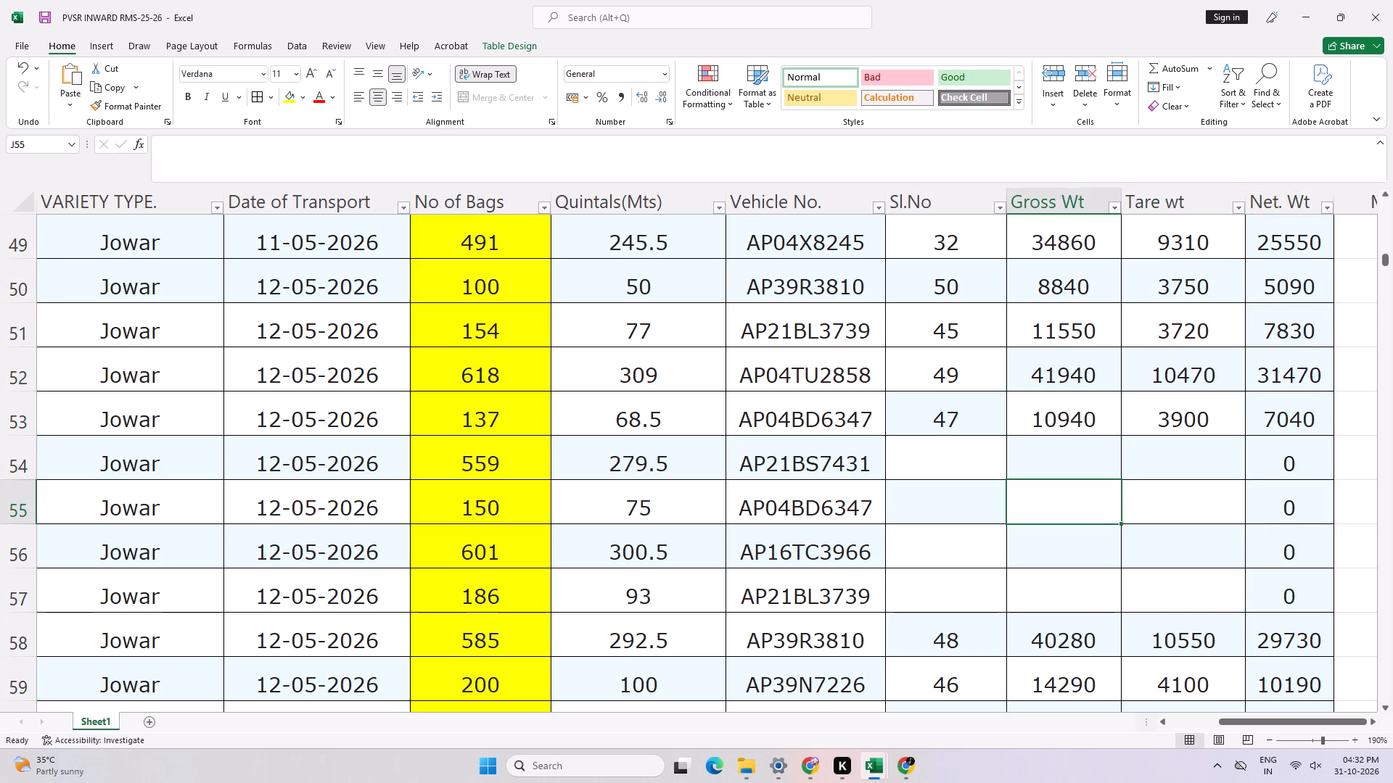
{"action": "key", "text": "Up"}
{"action": "key", "text": "Left"}
{"action": "key", "text": "ctrl+s"}
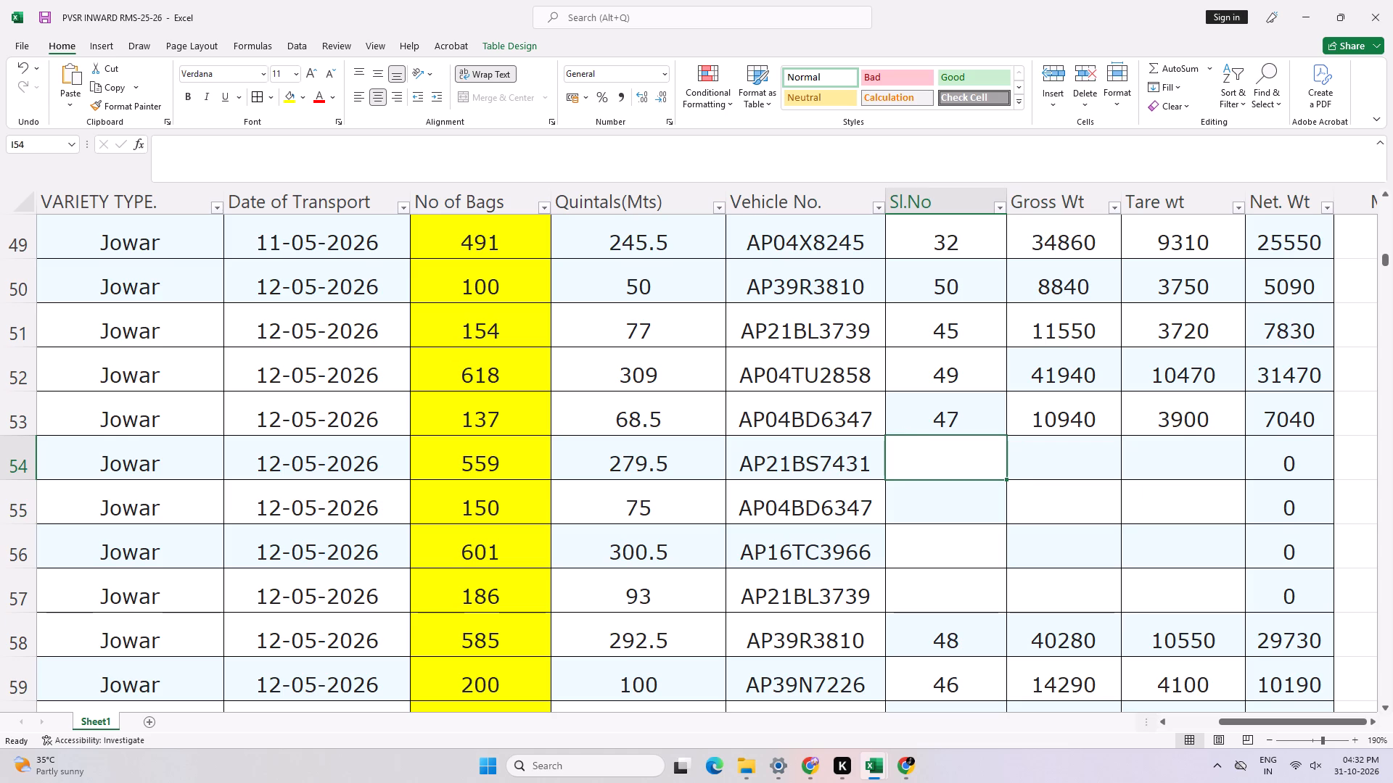
{"action": "key", "text": "Down"}
{"action": "key", "text": "Down"}
{"action": "key", "text": "Down"}
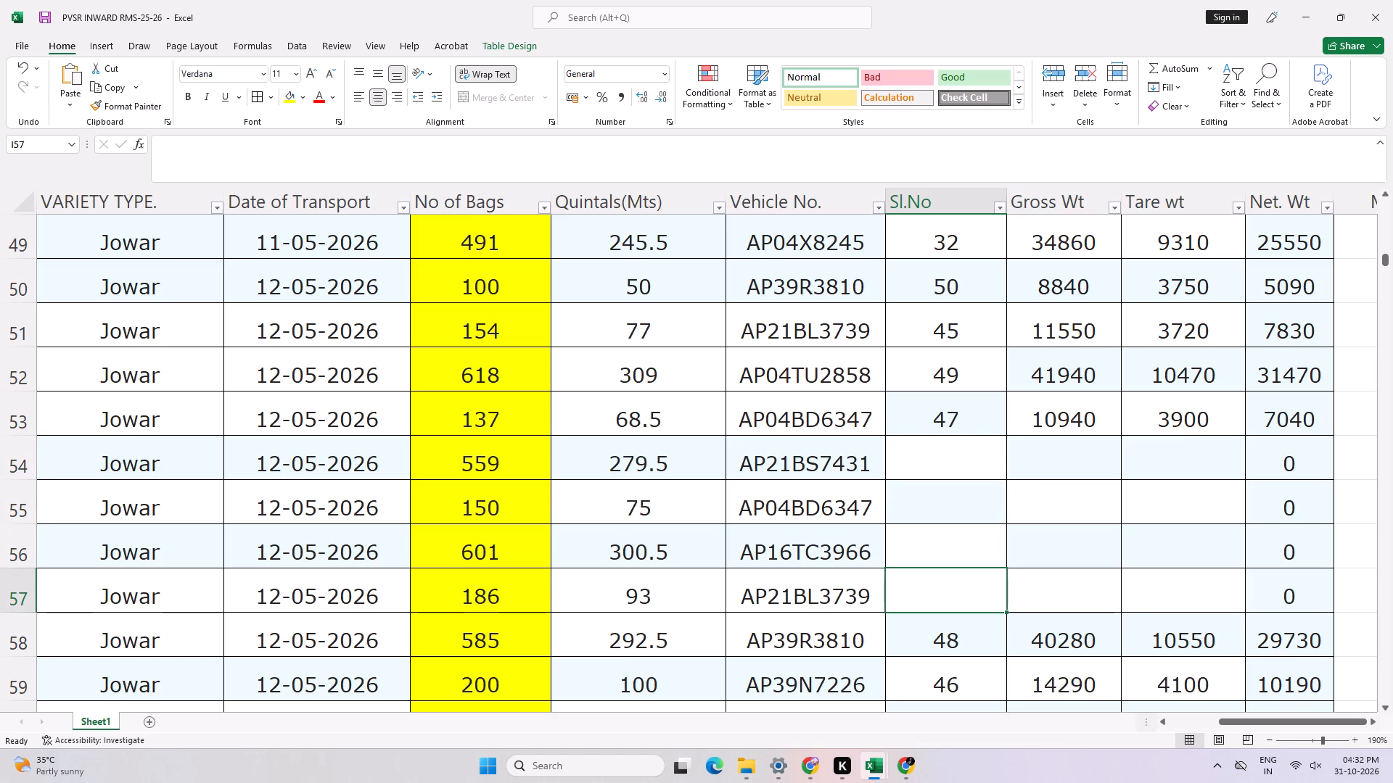
{"action": "type", "text": "51"}
{"action": "key", "text": "Right"}
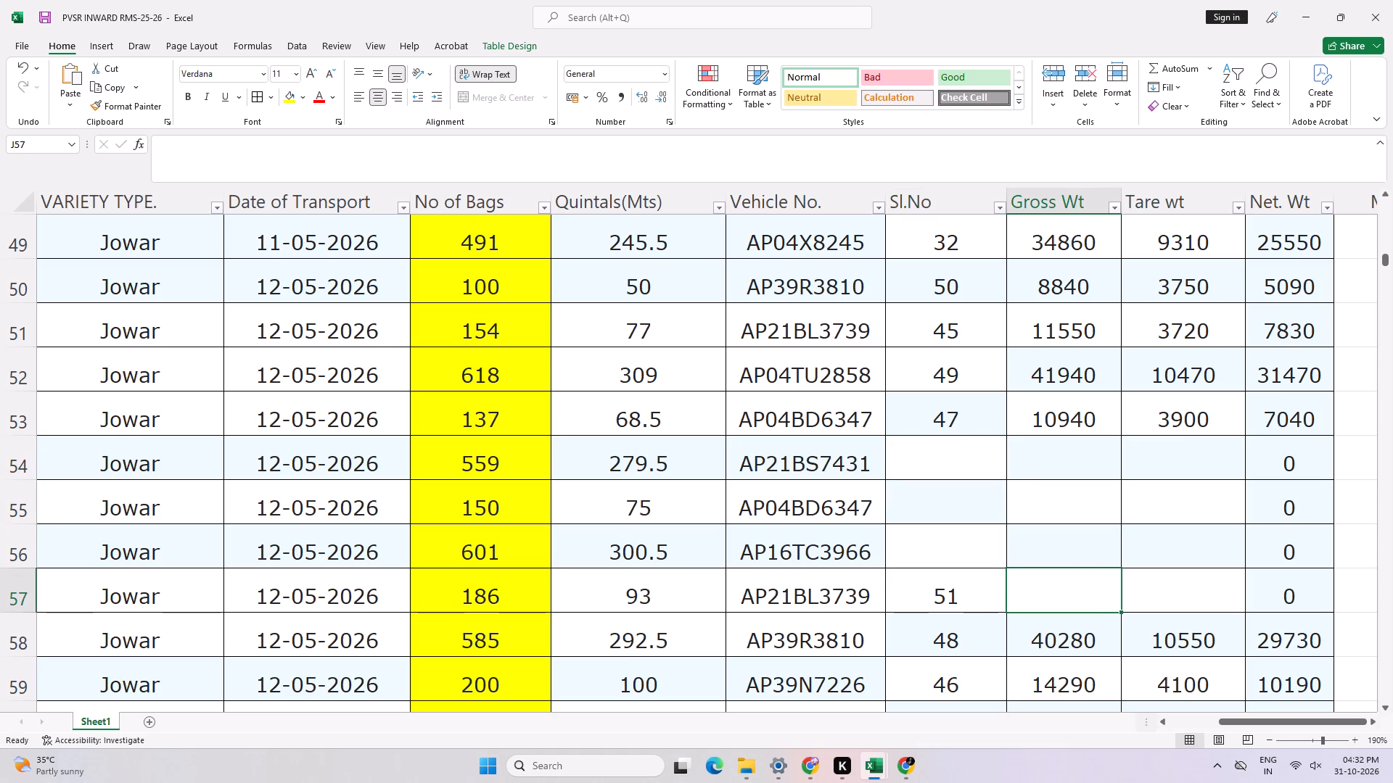
{"action": "type", "text": "13220"}
{"action": "key", "text": "Right"}
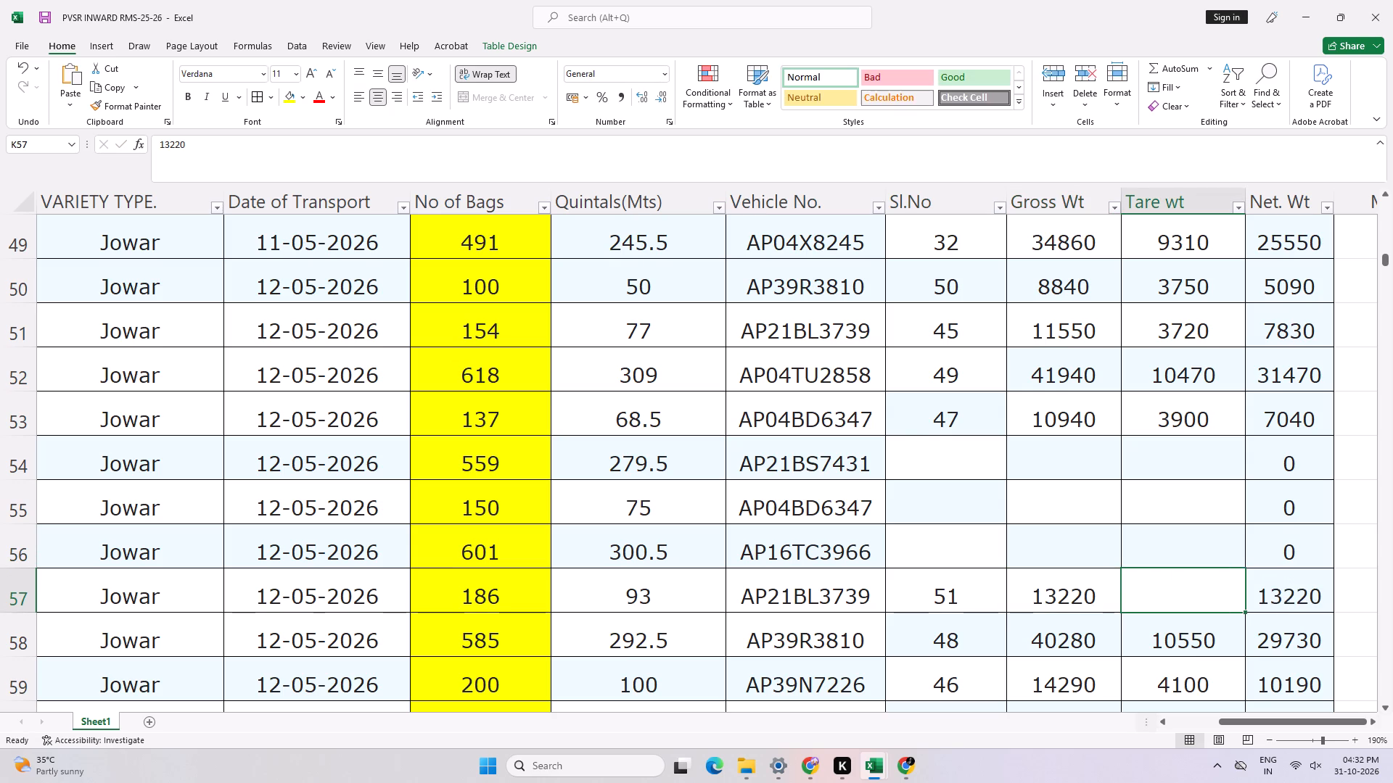
{"action": "type", "text": "3710"}
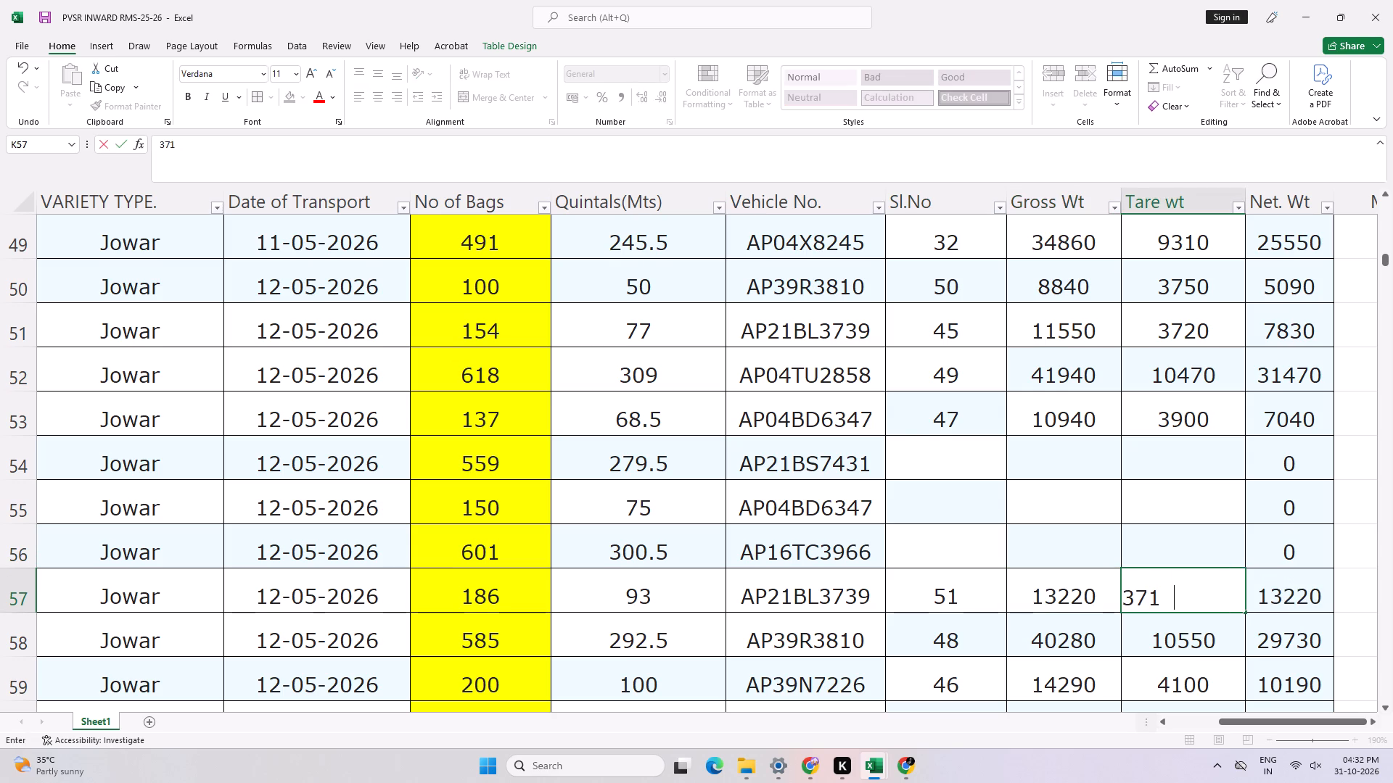
{"action": "key", "text": "Right"}
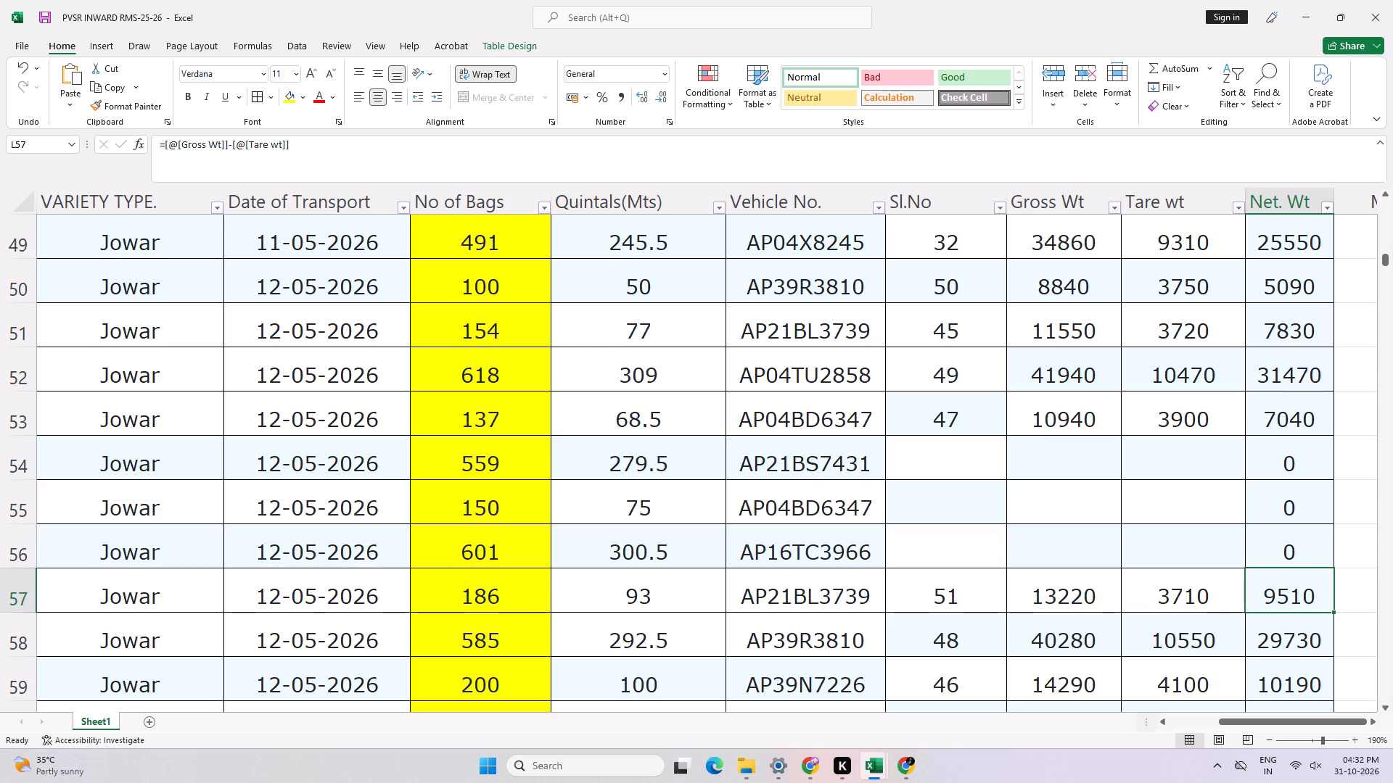
{"action": "key", "text": "Left"}
{"action": "key", "text": "Left"}
{"action": "key", "text": "Left"}
{"action": "key", "text": "Down"}
{"action": "key", "text": "Down"}
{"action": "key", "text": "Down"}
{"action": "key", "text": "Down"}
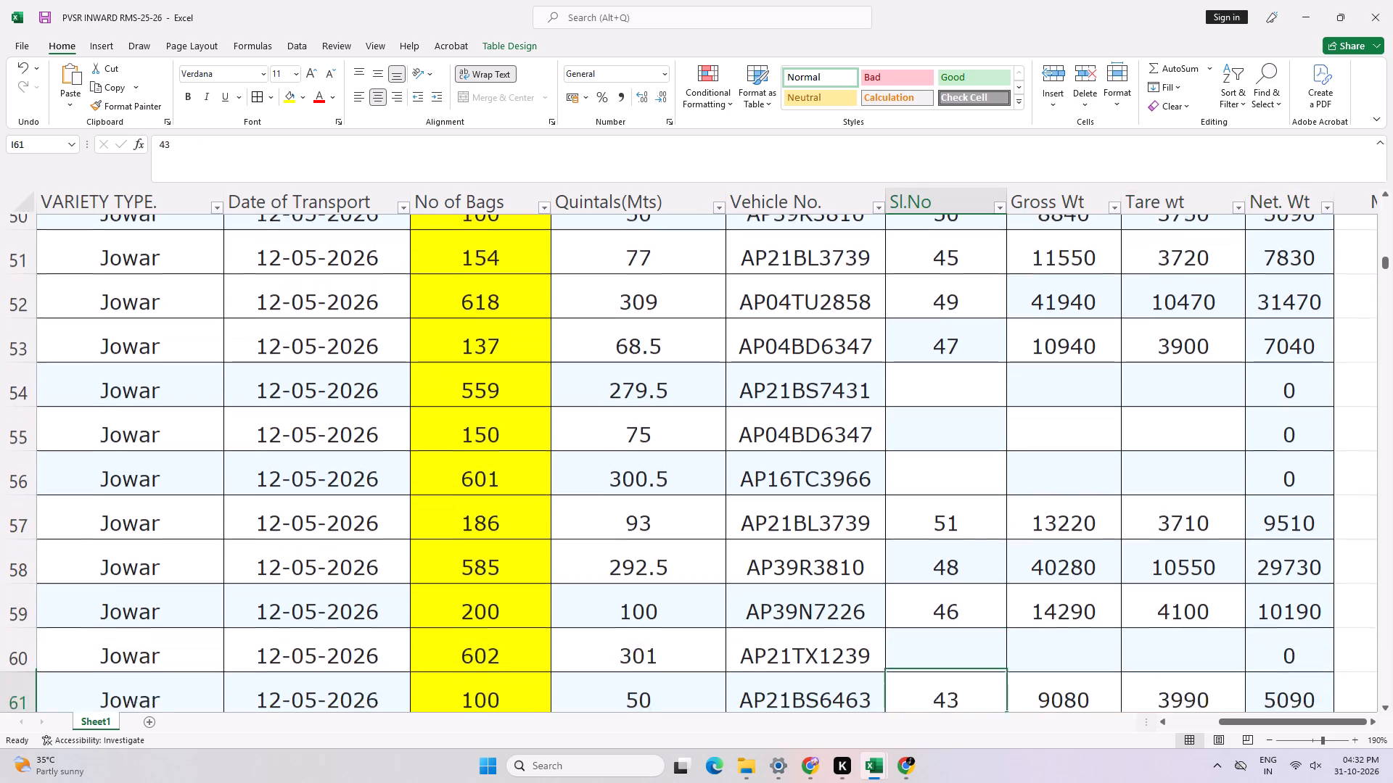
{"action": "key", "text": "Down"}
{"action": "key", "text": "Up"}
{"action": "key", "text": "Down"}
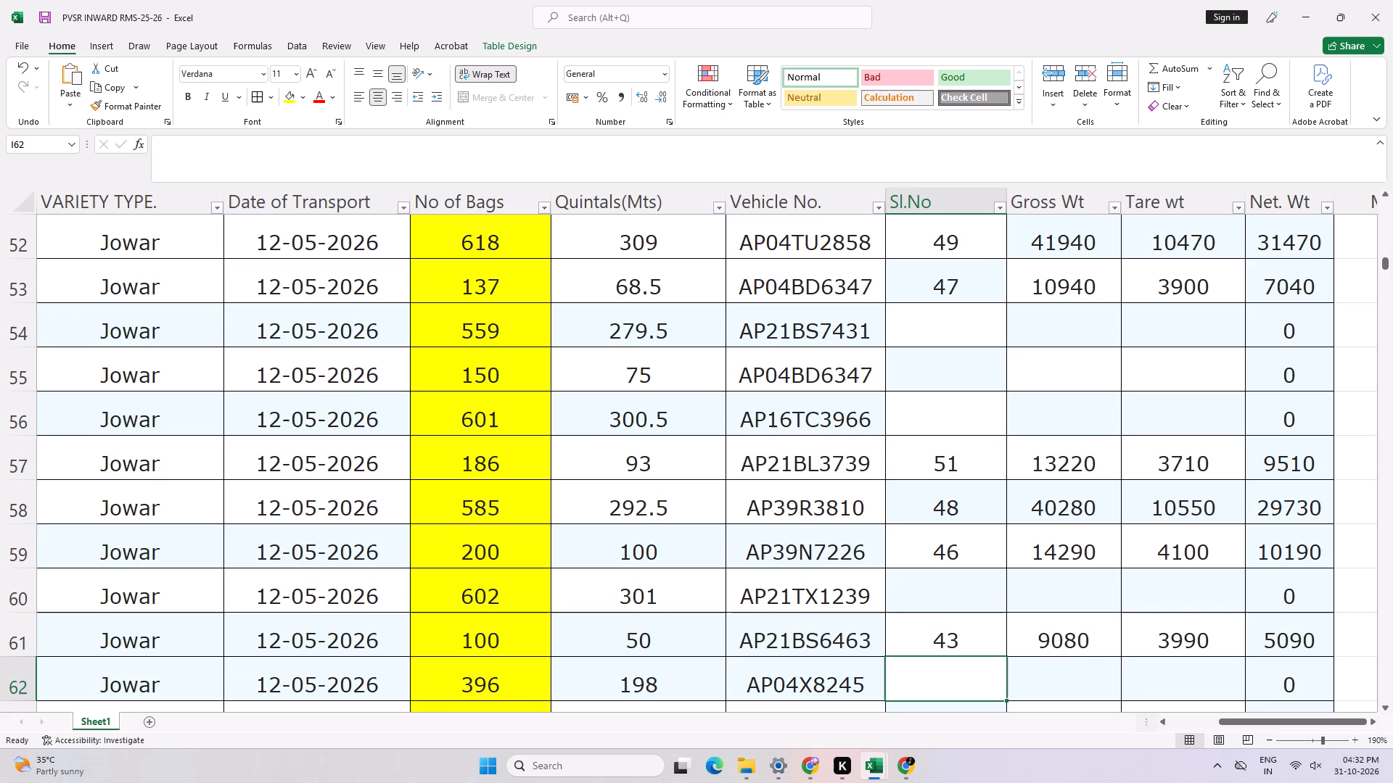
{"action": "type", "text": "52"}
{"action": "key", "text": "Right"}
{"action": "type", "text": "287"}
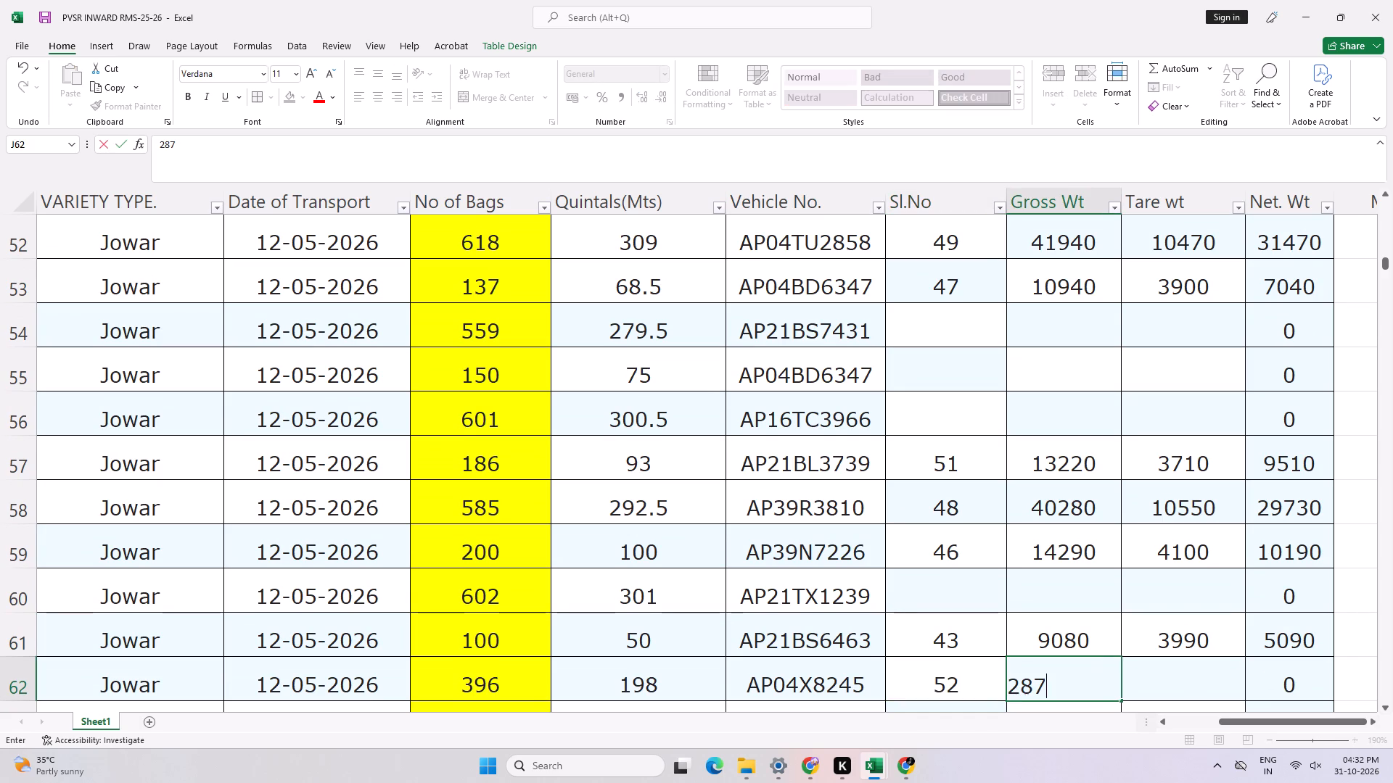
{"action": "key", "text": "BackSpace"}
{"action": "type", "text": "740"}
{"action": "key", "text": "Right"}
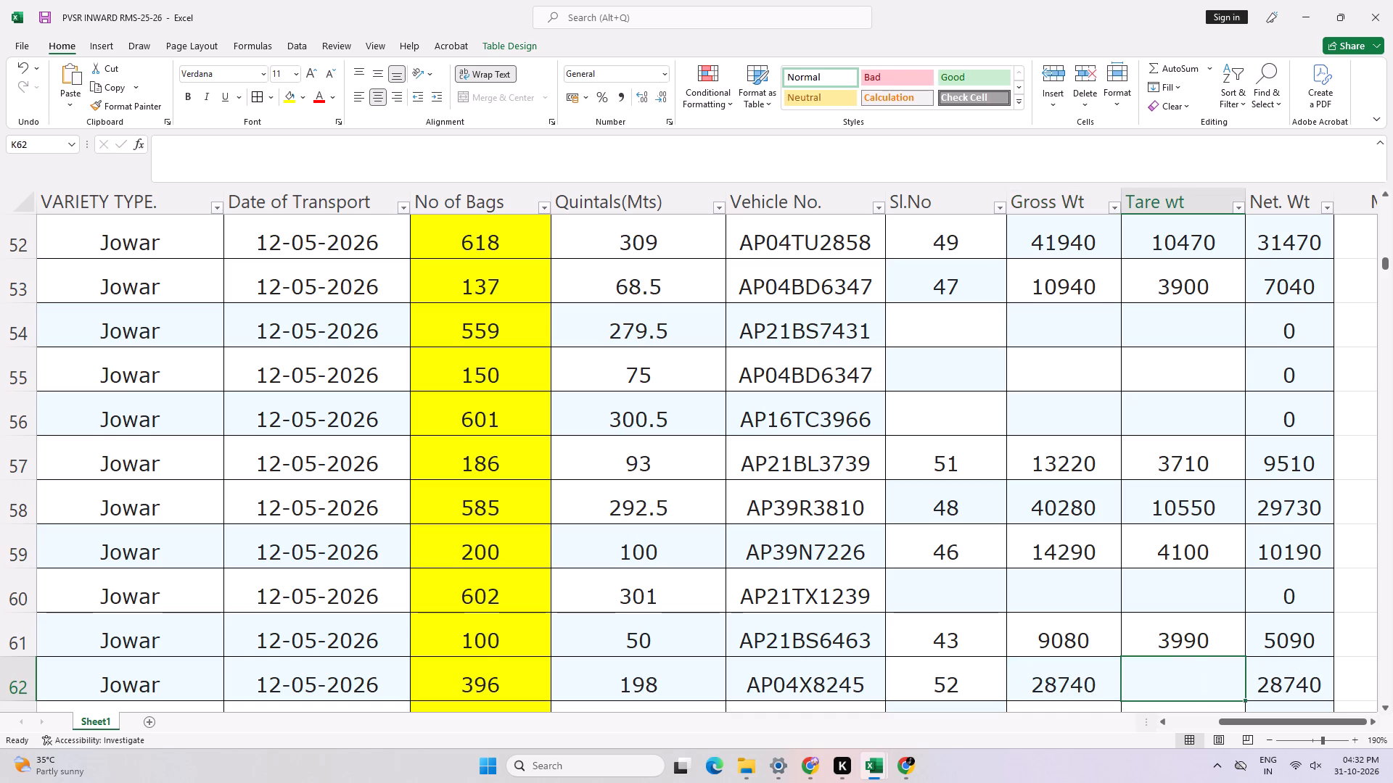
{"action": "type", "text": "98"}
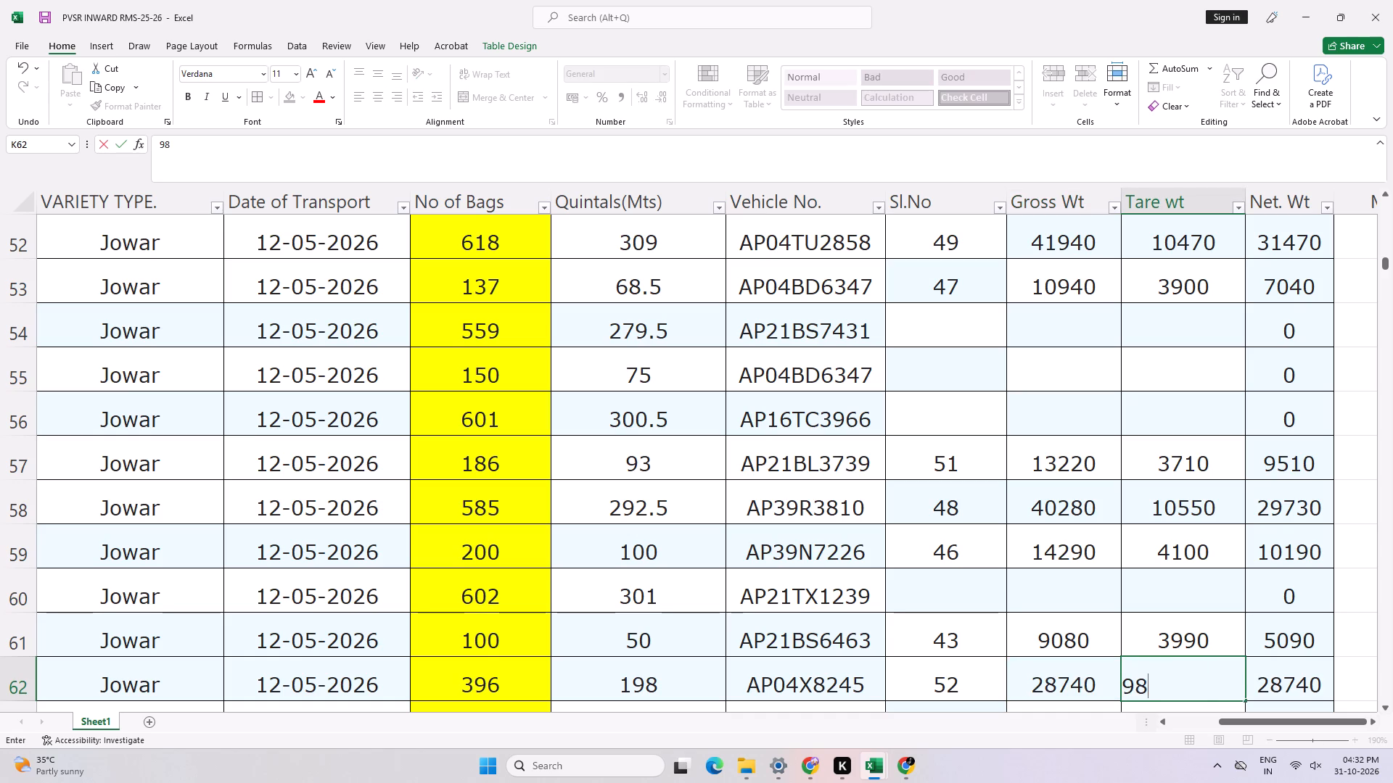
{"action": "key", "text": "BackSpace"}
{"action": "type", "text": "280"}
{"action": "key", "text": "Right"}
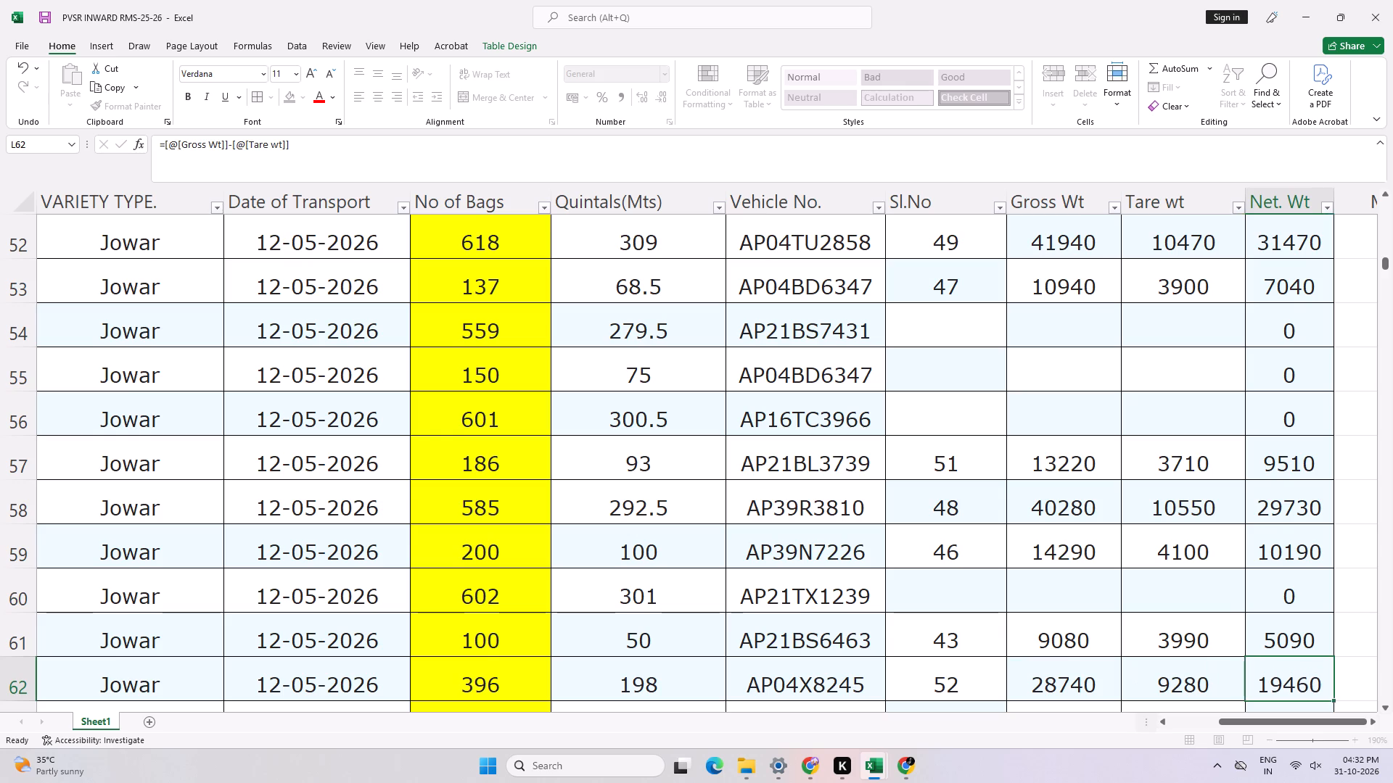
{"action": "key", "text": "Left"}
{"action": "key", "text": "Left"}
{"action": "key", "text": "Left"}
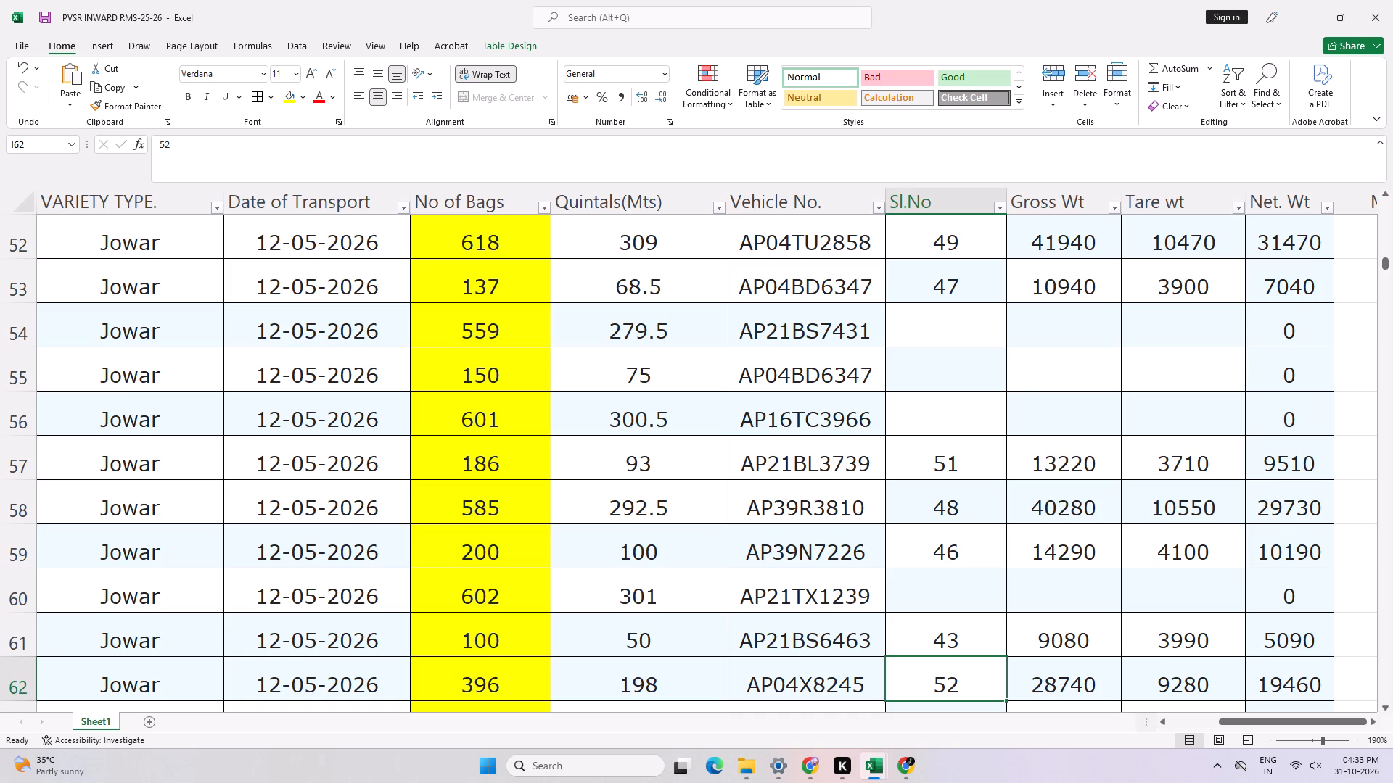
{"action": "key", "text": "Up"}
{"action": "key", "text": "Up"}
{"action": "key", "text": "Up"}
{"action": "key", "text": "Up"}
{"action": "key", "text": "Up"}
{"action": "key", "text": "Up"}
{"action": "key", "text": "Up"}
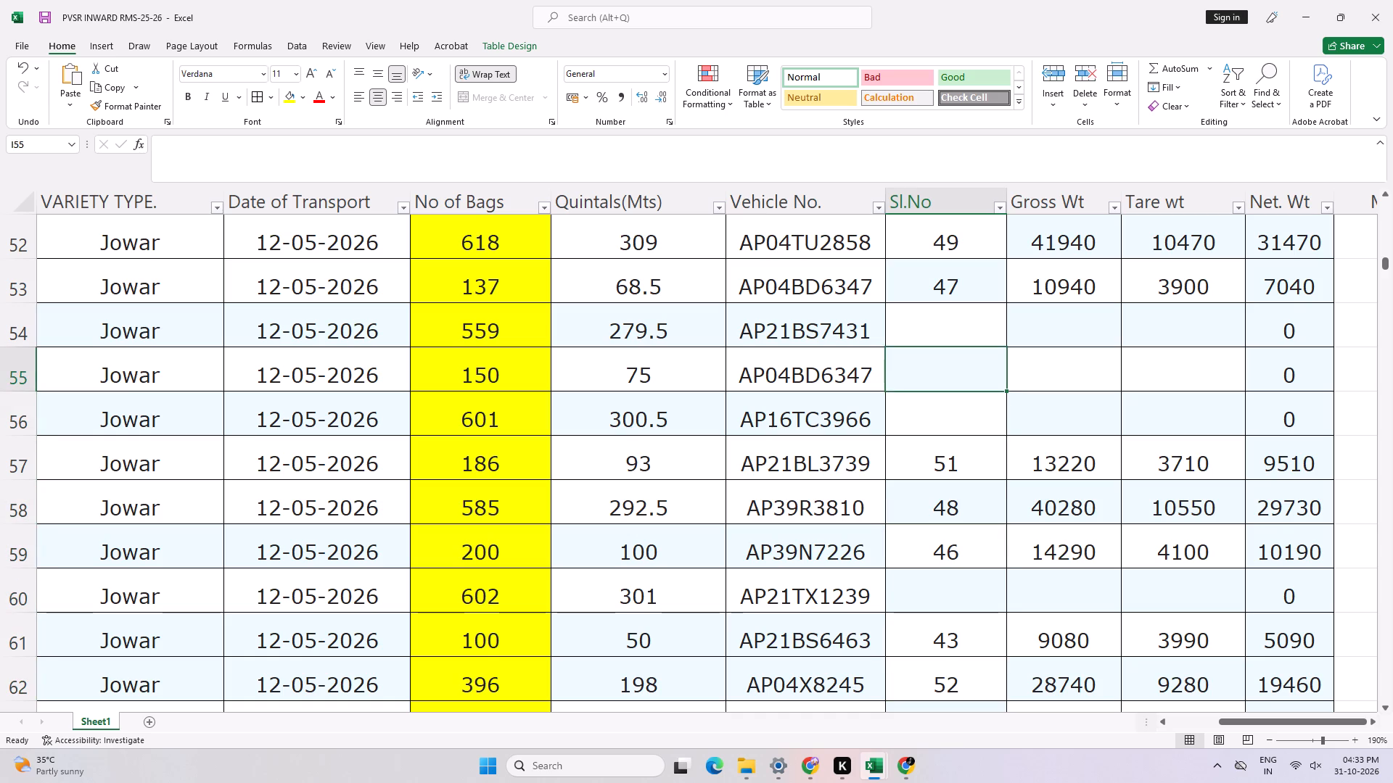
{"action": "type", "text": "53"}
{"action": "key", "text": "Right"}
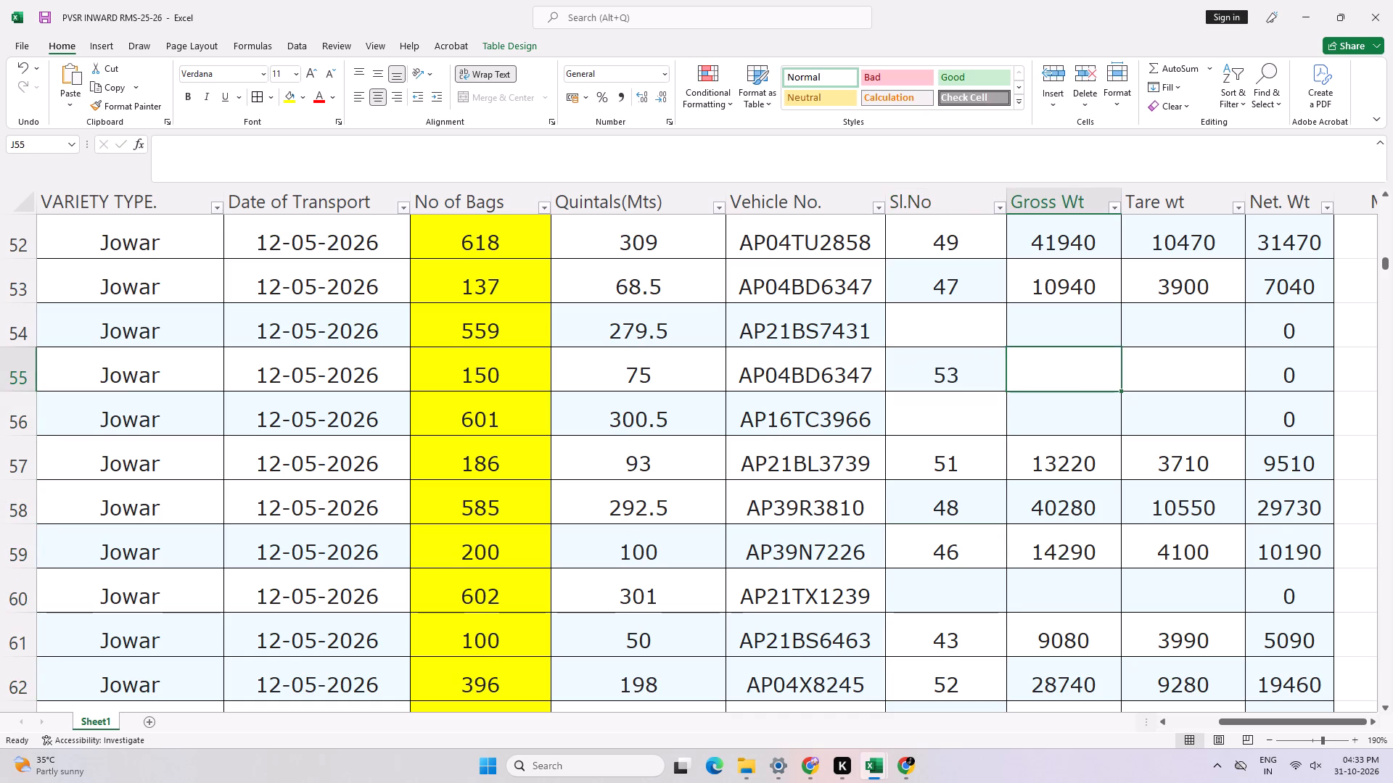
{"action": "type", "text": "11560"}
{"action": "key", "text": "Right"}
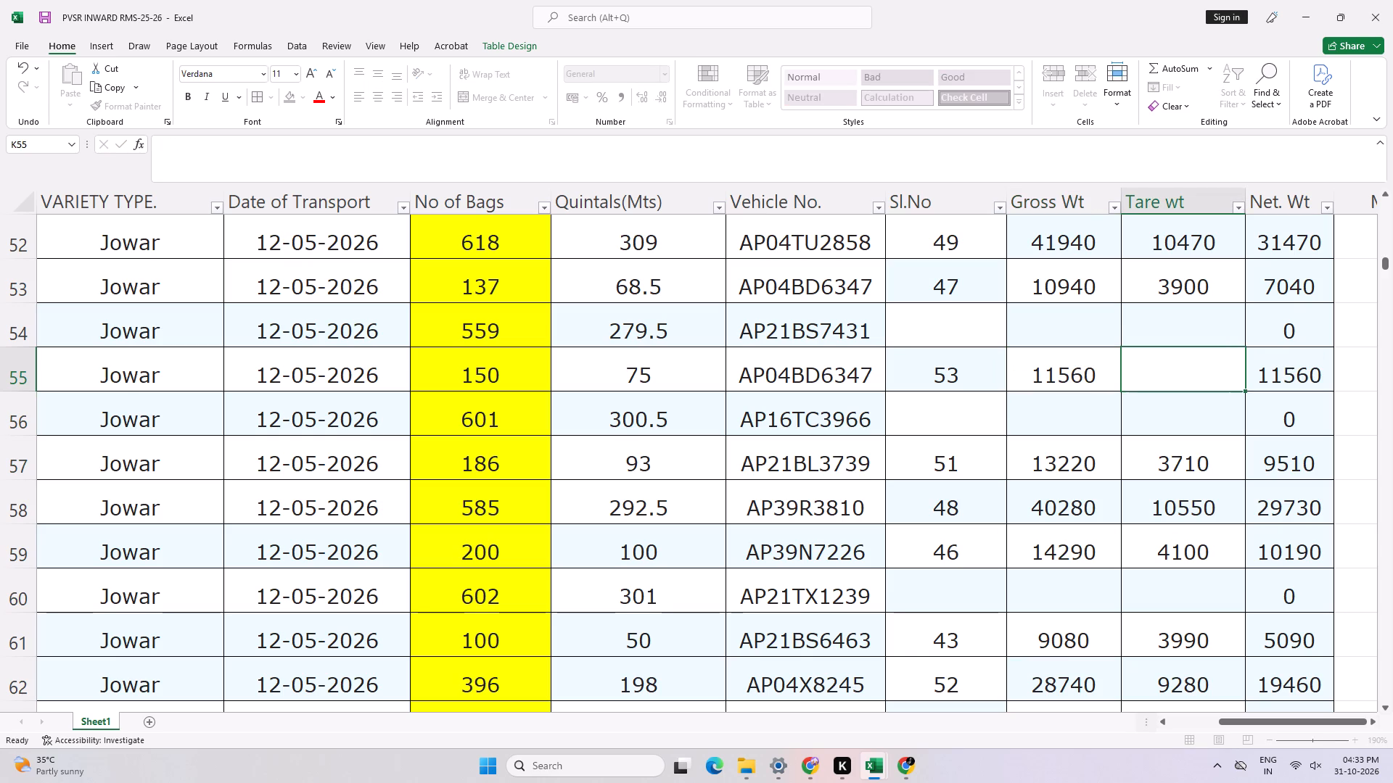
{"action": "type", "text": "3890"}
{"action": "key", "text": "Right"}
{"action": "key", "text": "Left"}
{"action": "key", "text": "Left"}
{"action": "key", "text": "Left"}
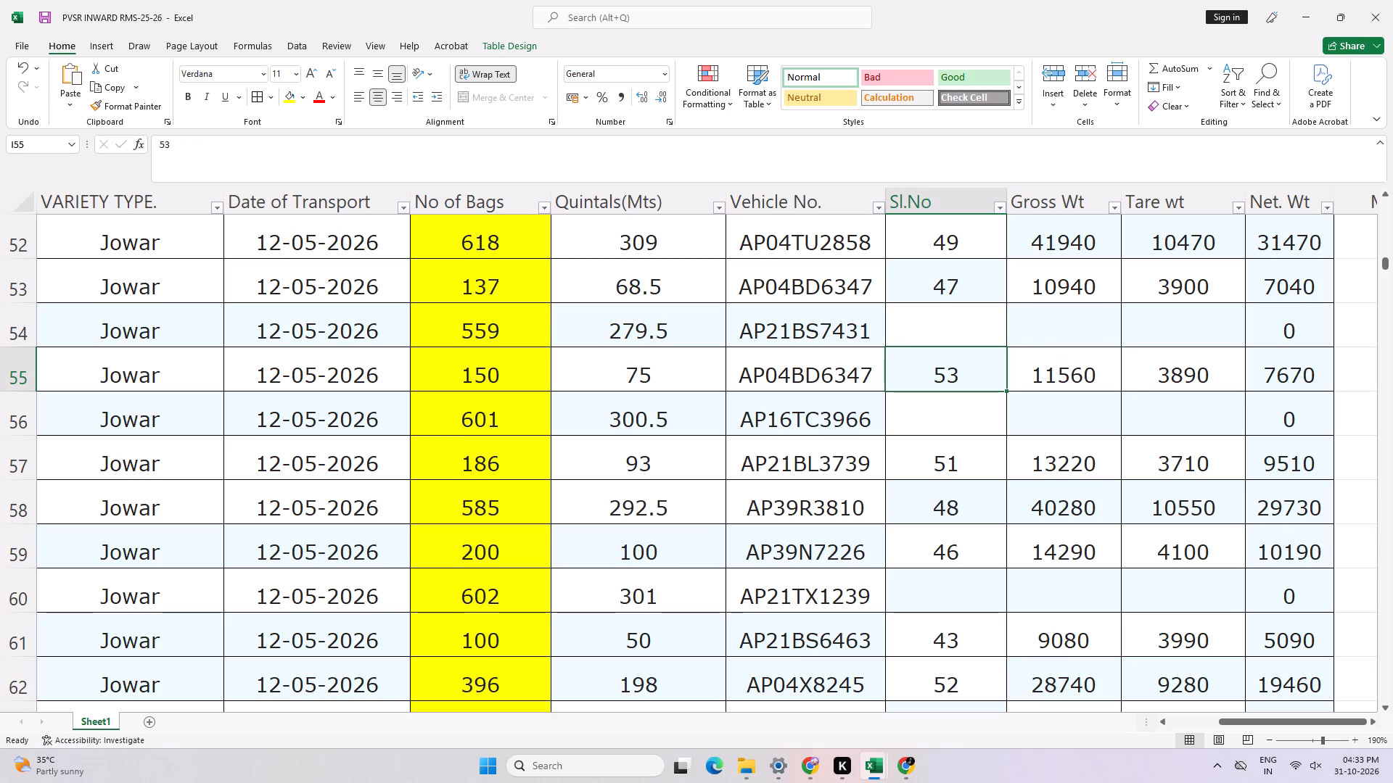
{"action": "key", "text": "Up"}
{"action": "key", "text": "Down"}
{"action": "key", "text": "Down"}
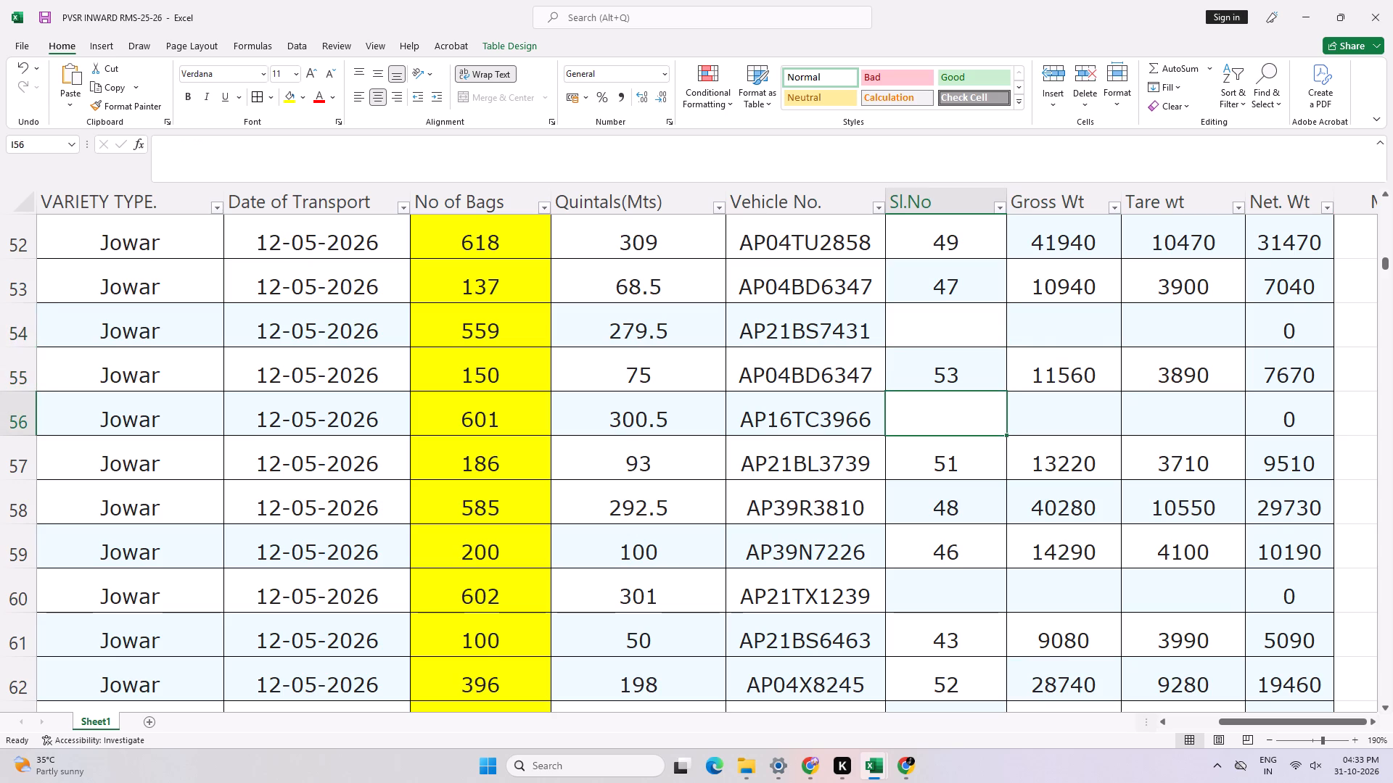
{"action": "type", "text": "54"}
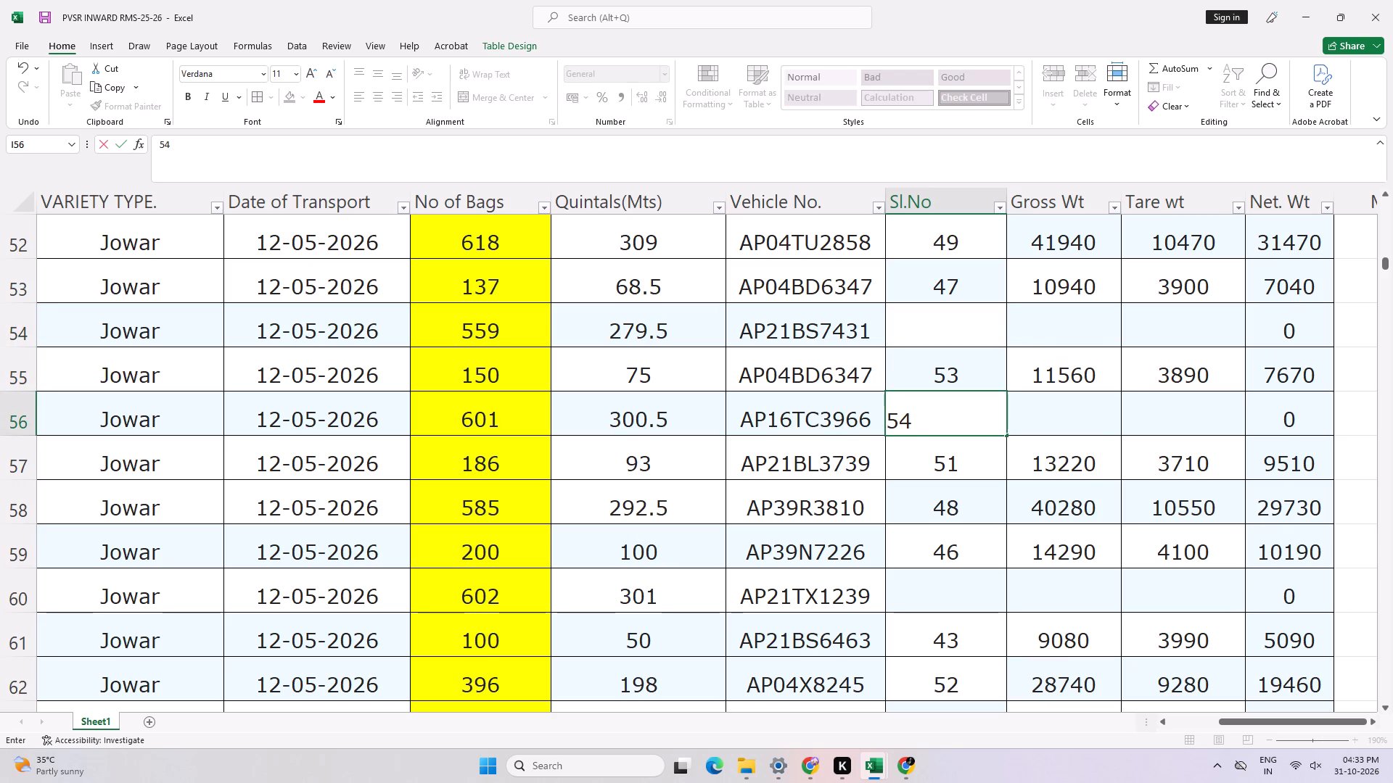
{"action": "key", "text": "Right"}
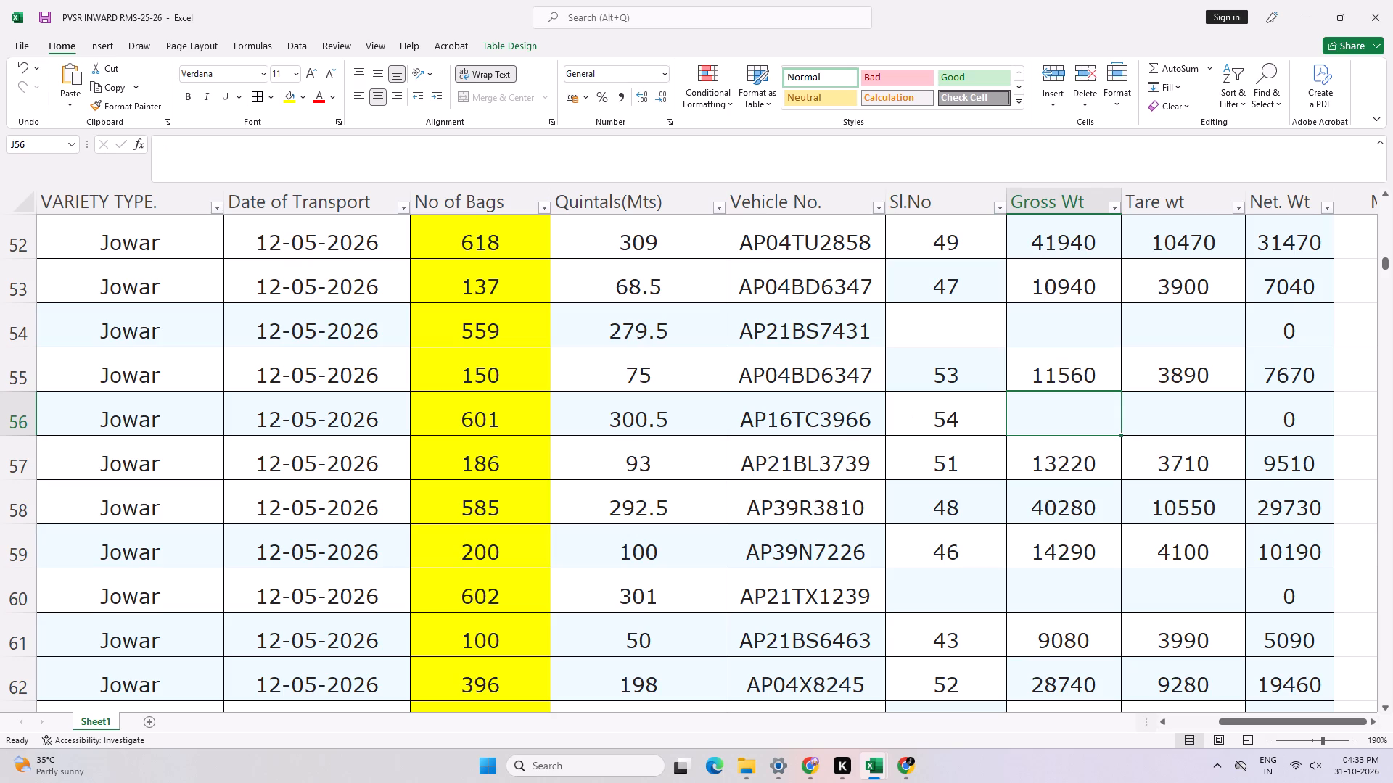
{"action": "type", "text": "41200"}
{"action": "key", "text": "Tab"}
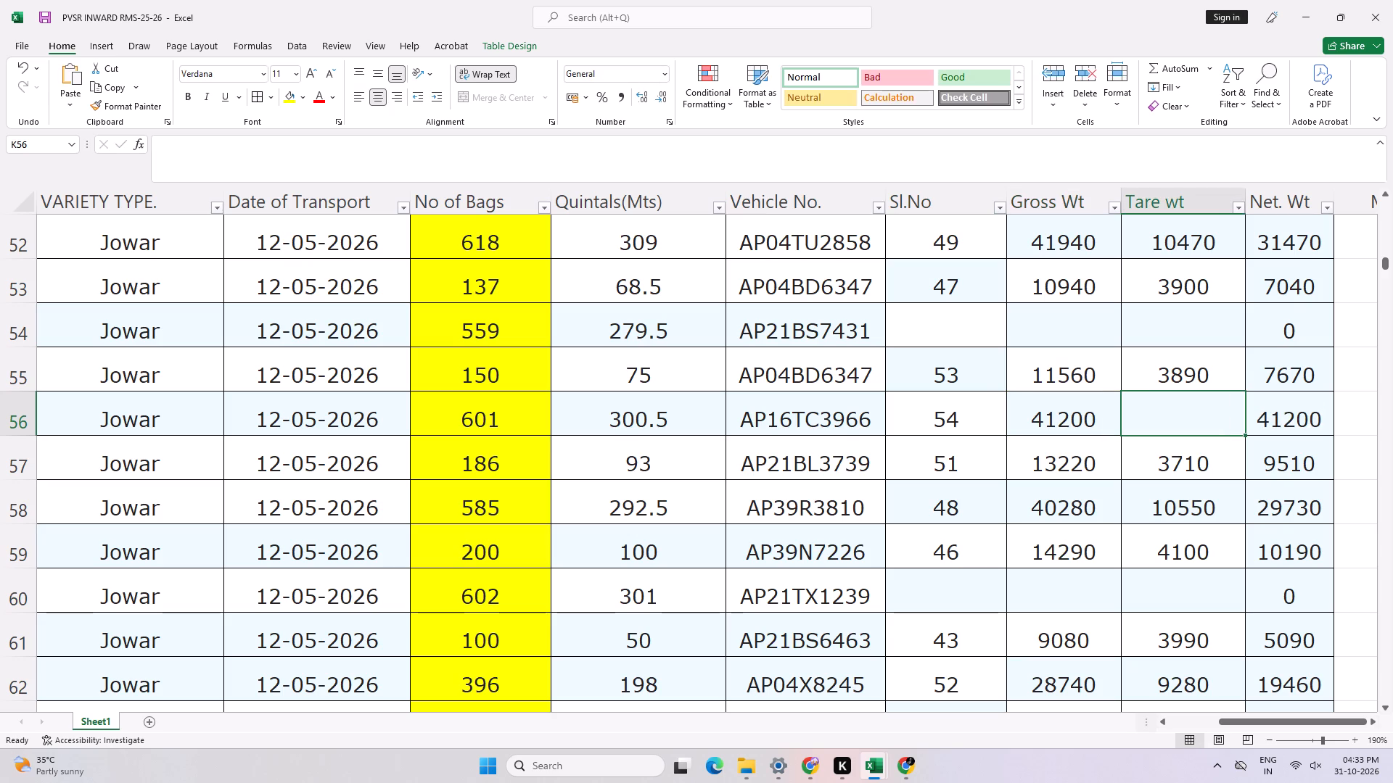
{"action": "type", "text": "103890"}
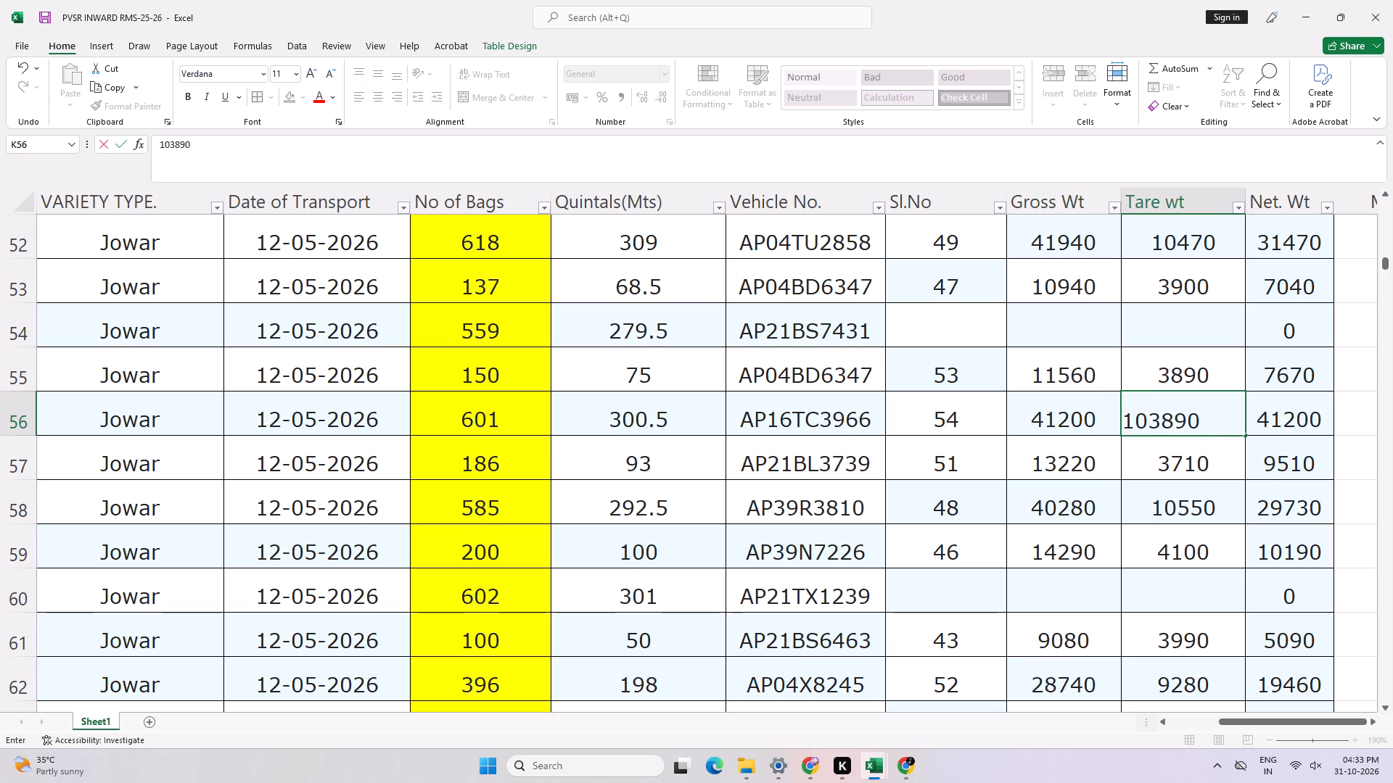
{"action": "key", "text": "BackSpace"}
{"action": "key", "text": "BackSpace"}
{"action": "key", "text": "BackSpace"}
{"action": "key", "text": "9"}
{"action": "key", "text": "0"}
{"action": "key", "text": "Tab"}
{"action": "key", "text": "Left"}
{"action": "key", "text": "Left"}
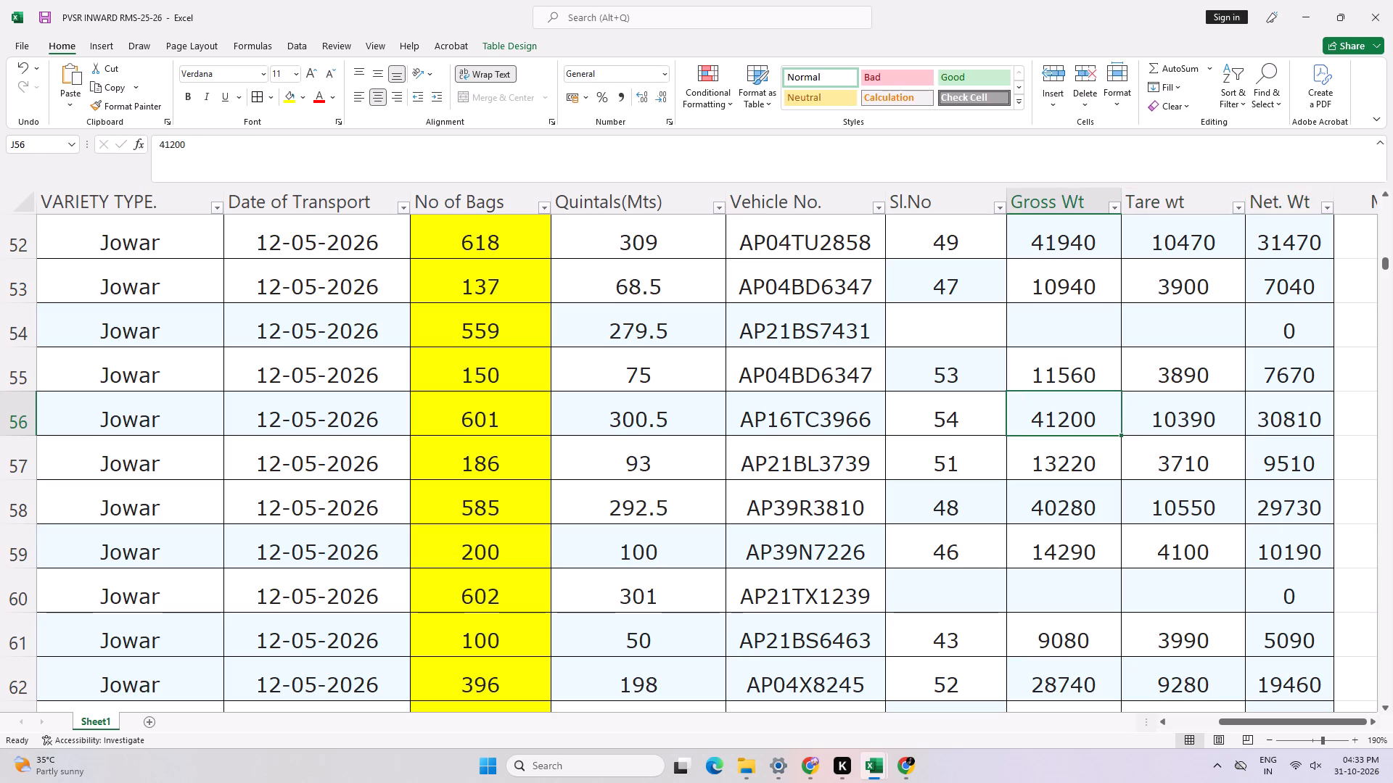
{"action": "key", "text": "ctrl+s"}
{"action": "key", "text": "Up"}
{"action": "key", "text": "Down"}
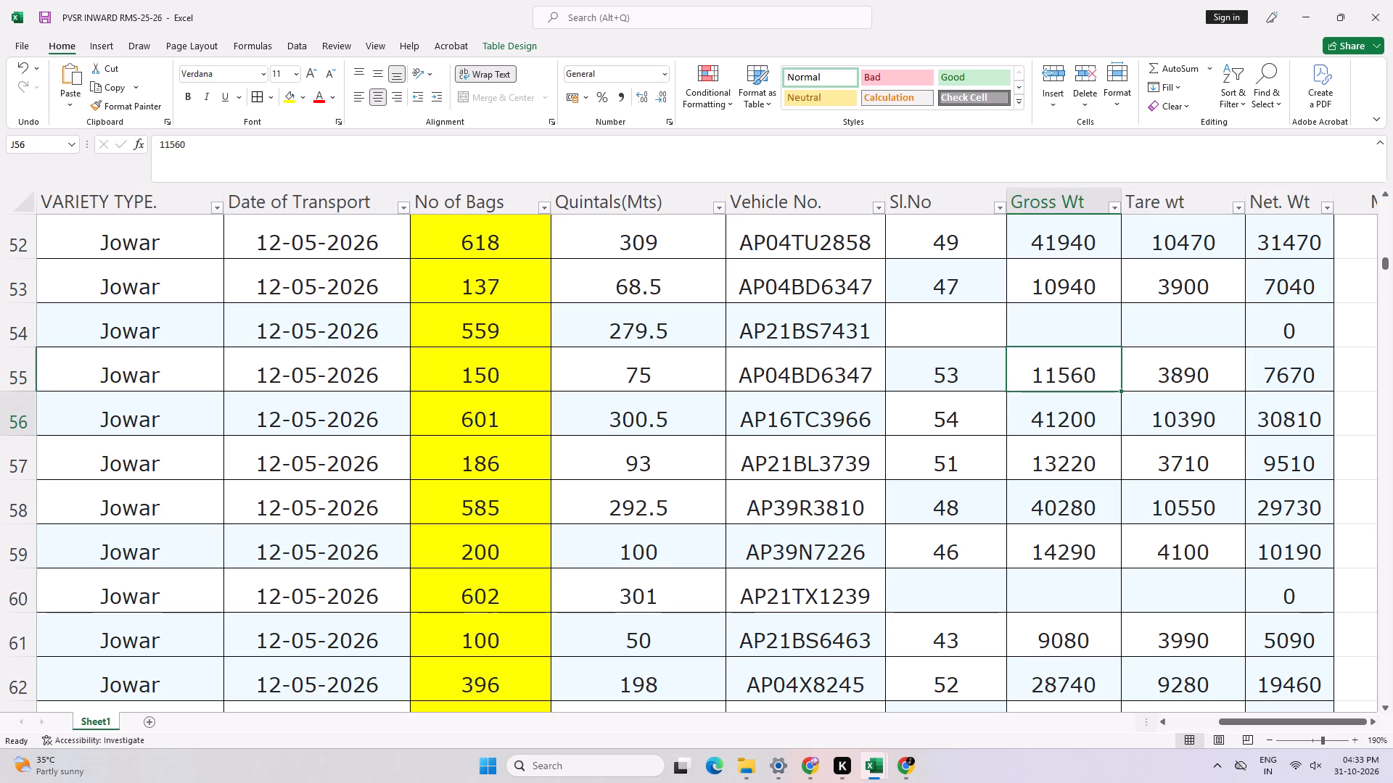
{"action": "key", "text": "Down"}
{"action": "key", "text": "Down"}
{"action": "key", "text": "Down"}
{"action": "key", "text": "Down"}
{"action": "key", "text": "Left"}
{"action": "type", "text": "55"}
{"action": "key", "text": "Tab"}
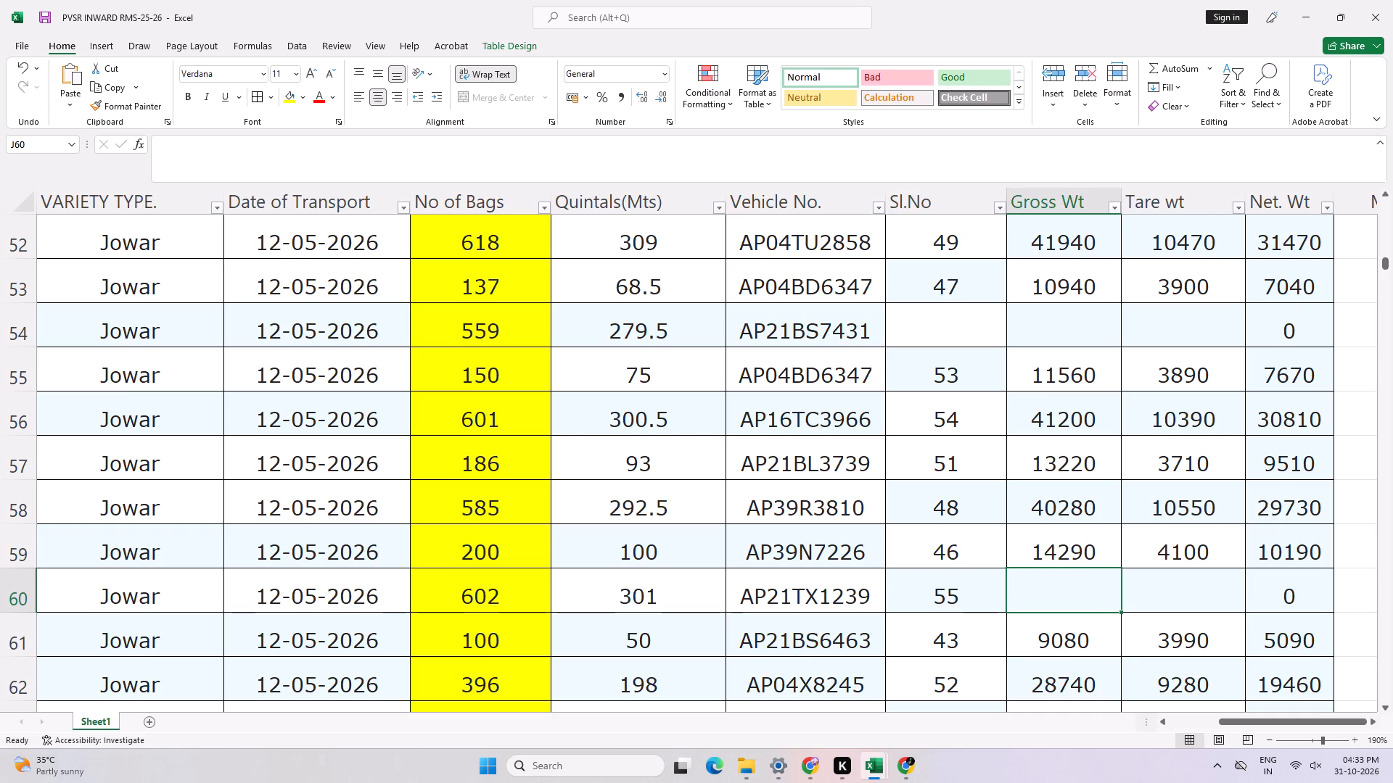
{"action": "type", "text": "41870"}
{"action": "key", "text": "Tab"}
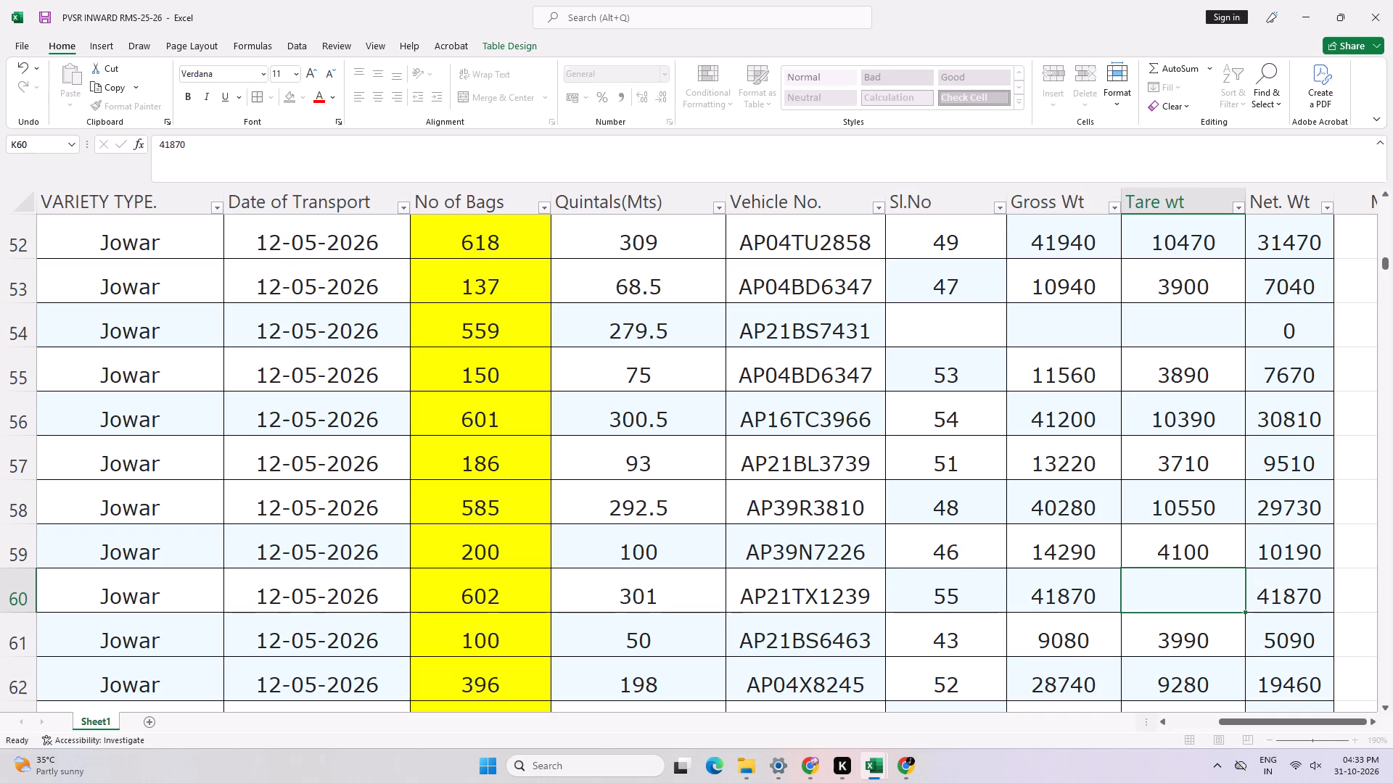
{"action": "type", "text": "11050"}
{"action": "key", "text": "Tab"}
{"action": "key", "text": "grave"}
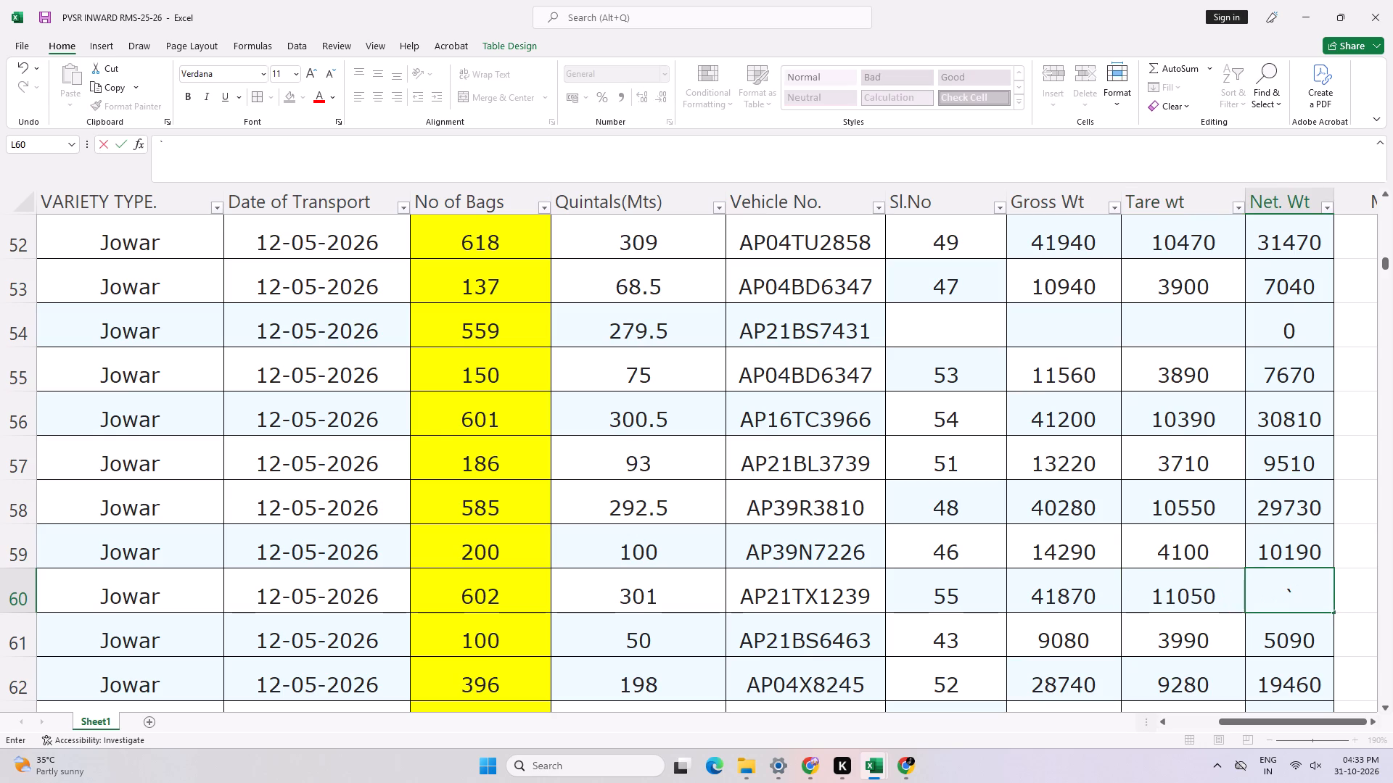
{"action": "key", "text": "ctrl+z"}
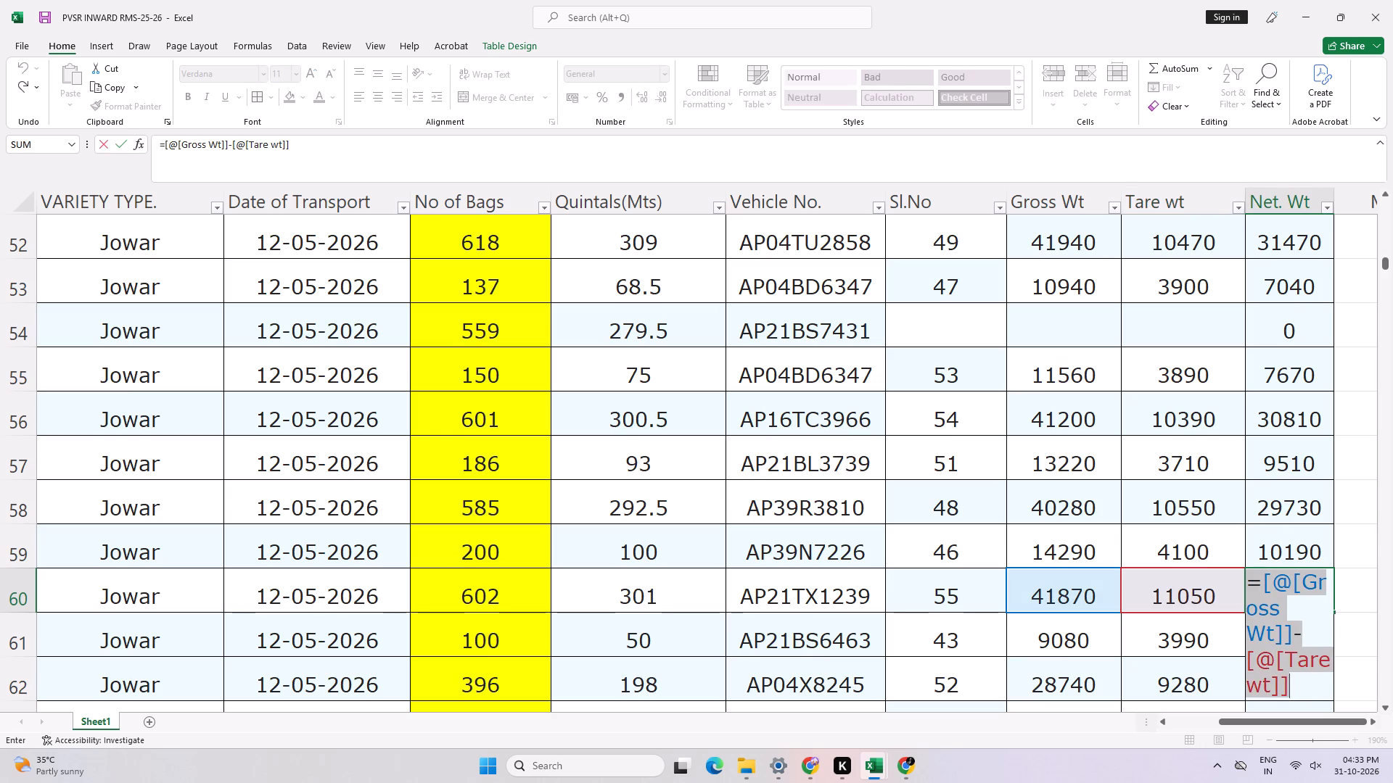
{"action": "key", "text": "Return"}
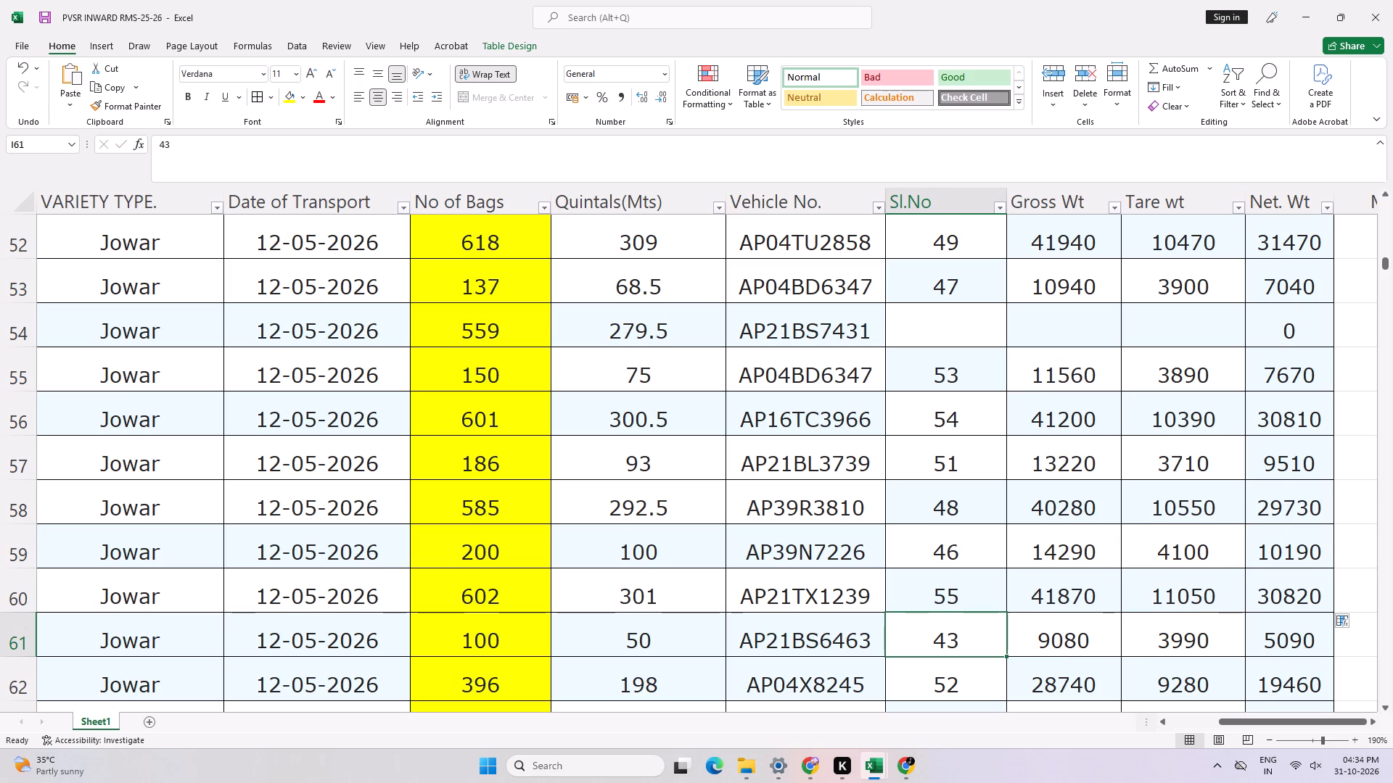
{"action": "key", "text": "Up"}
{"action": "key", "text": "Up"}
{"action": "key", "text": "Up"}
{"action": "key", "text": "Up"}
{"action": "key", "text": "Up"}
{"action": "key", "text": "Up"}
{"action": "key", "text": "Up"}
{"action": "key", "text": "Up"}
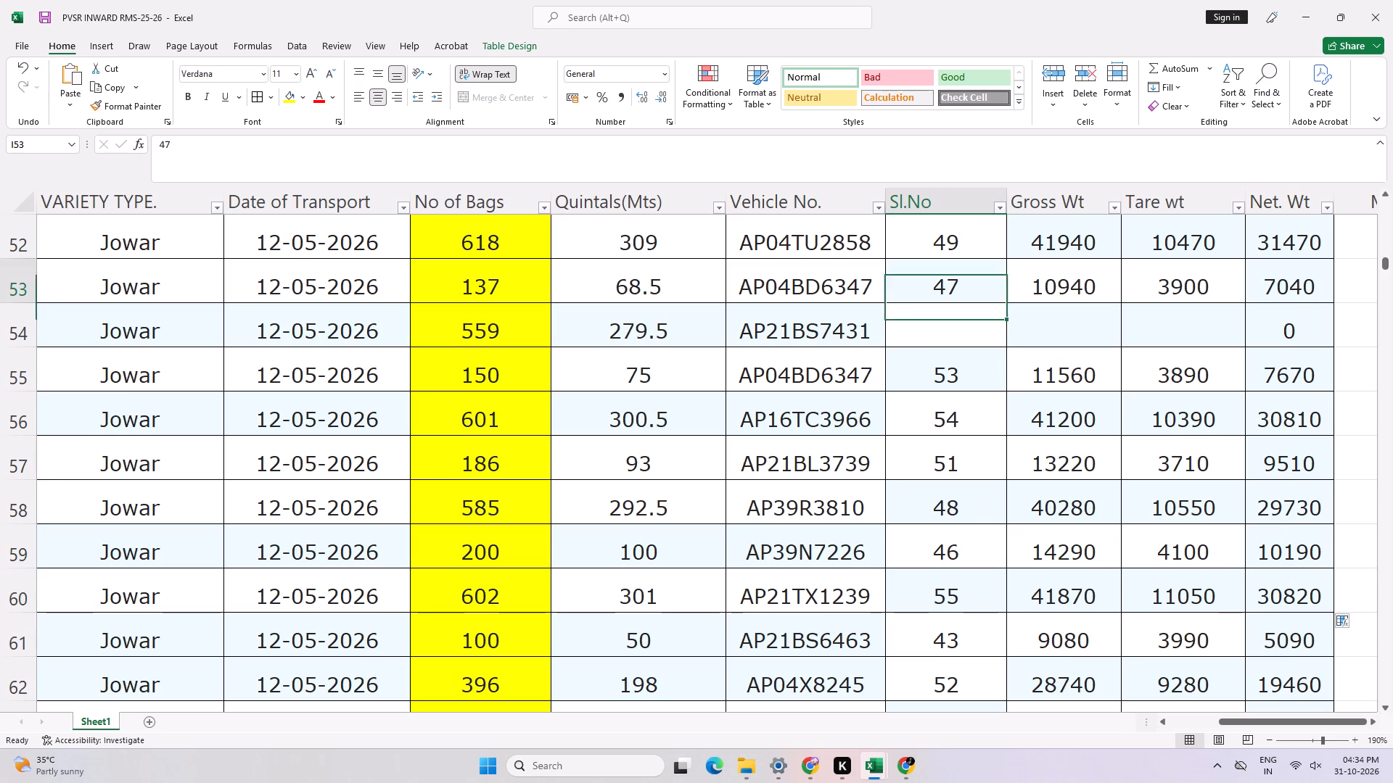
{"action": "key", "text": "Down"}
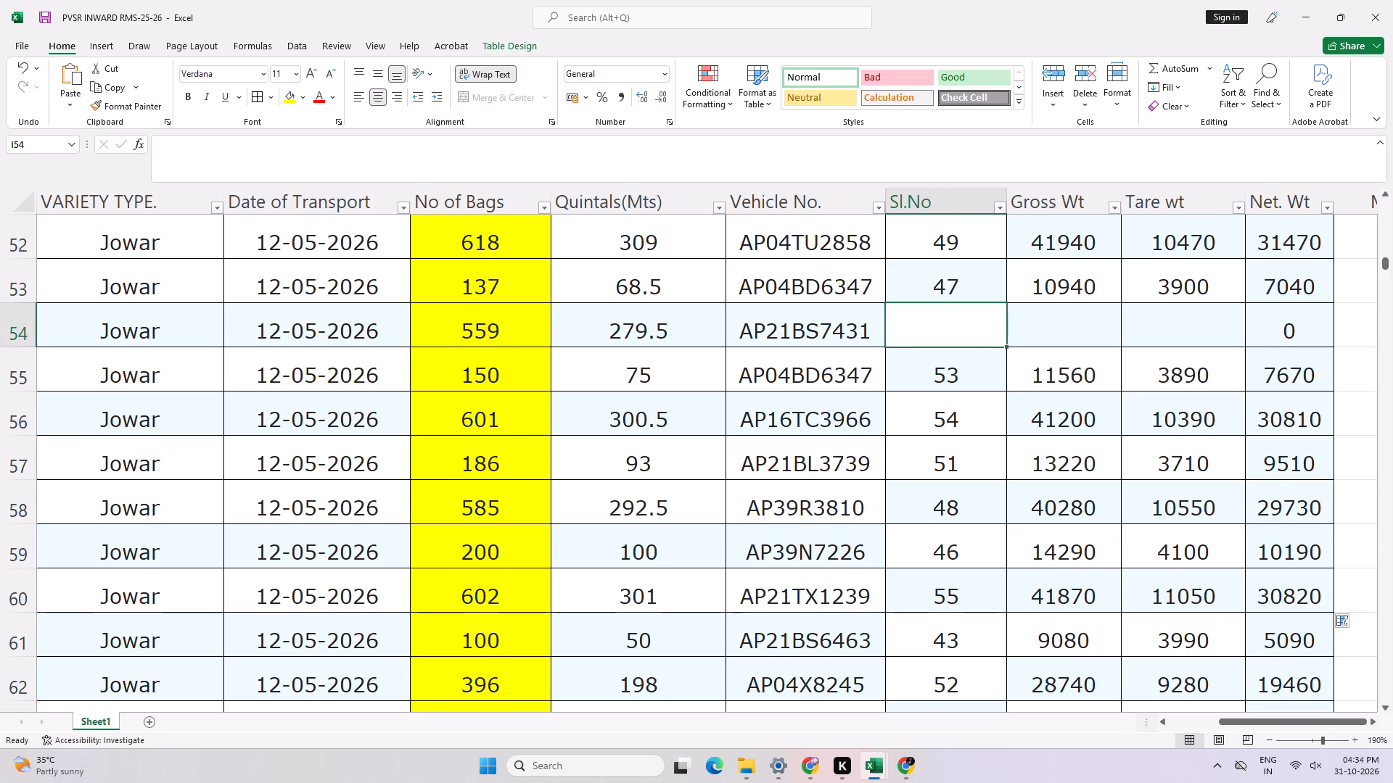
{"action": "type", "text": "56"}
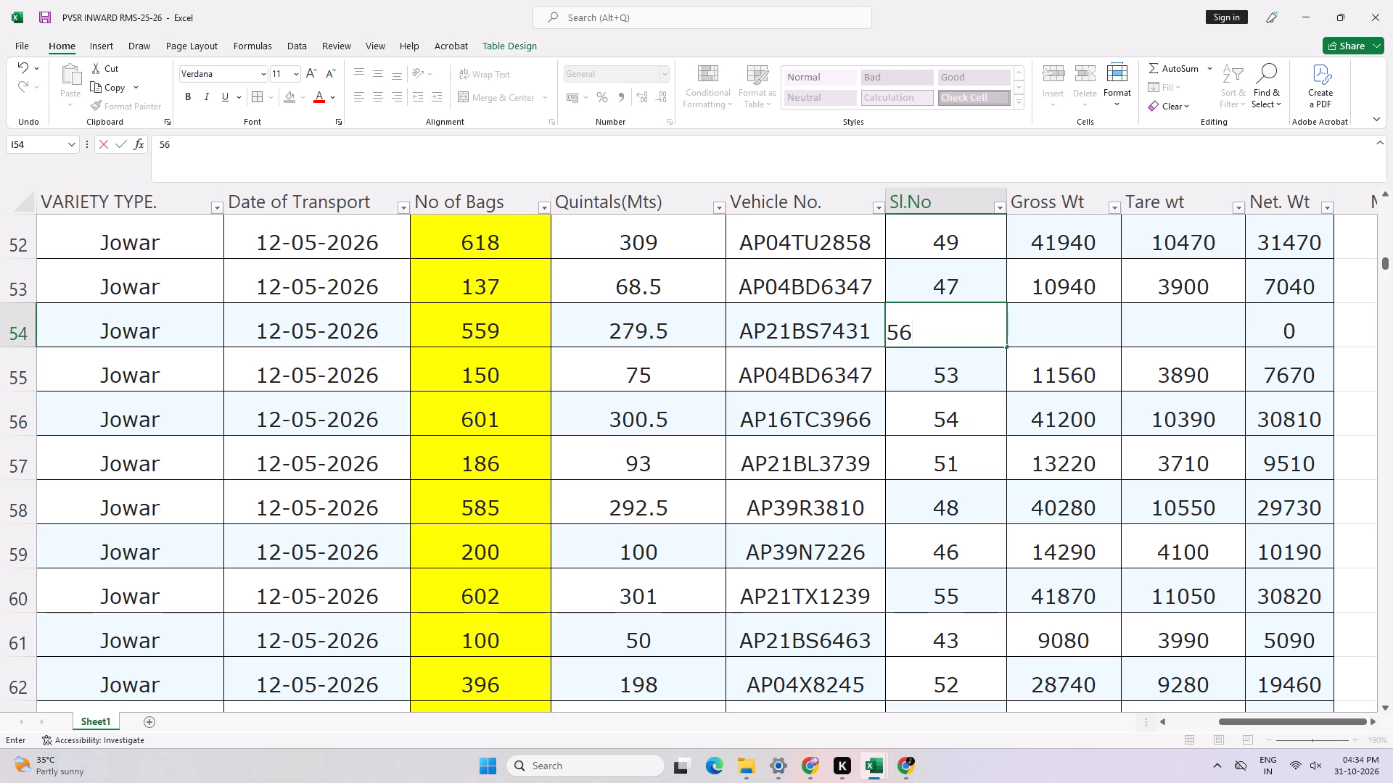
{"action": "key", "text": "Right"}
{"action": "type", "text": "39150"}
{"action": "key", "text": "Right"}
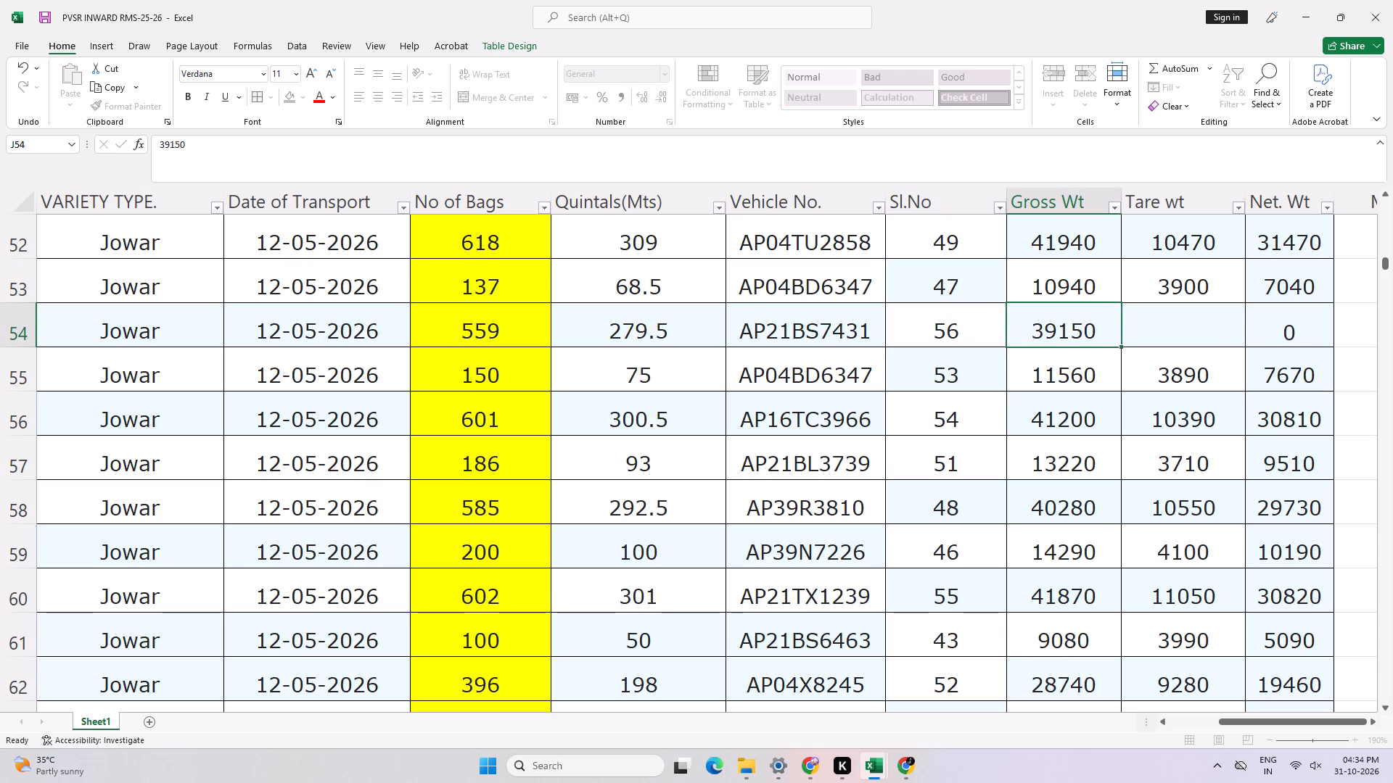
{"action": "type", "text": "10610"}
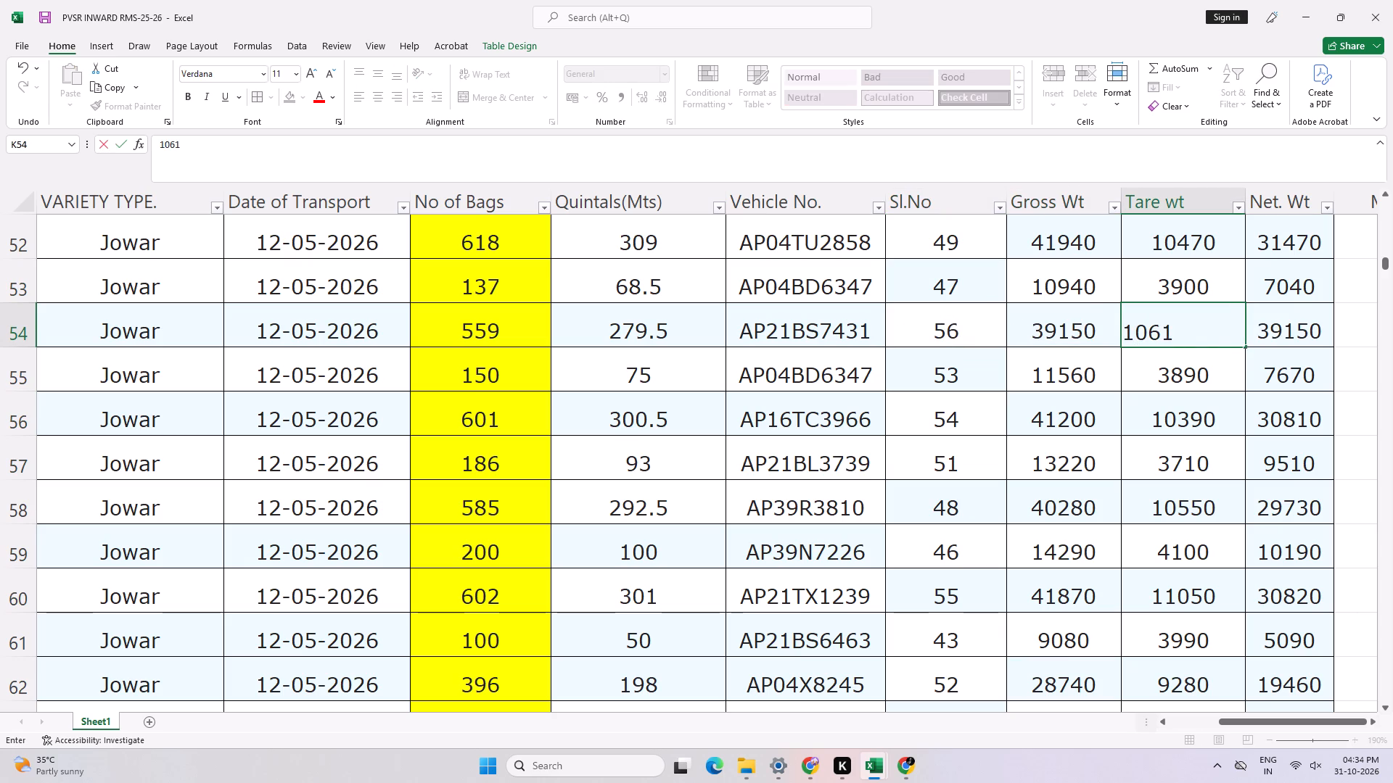
{"action": "key", "text": "Tab"}
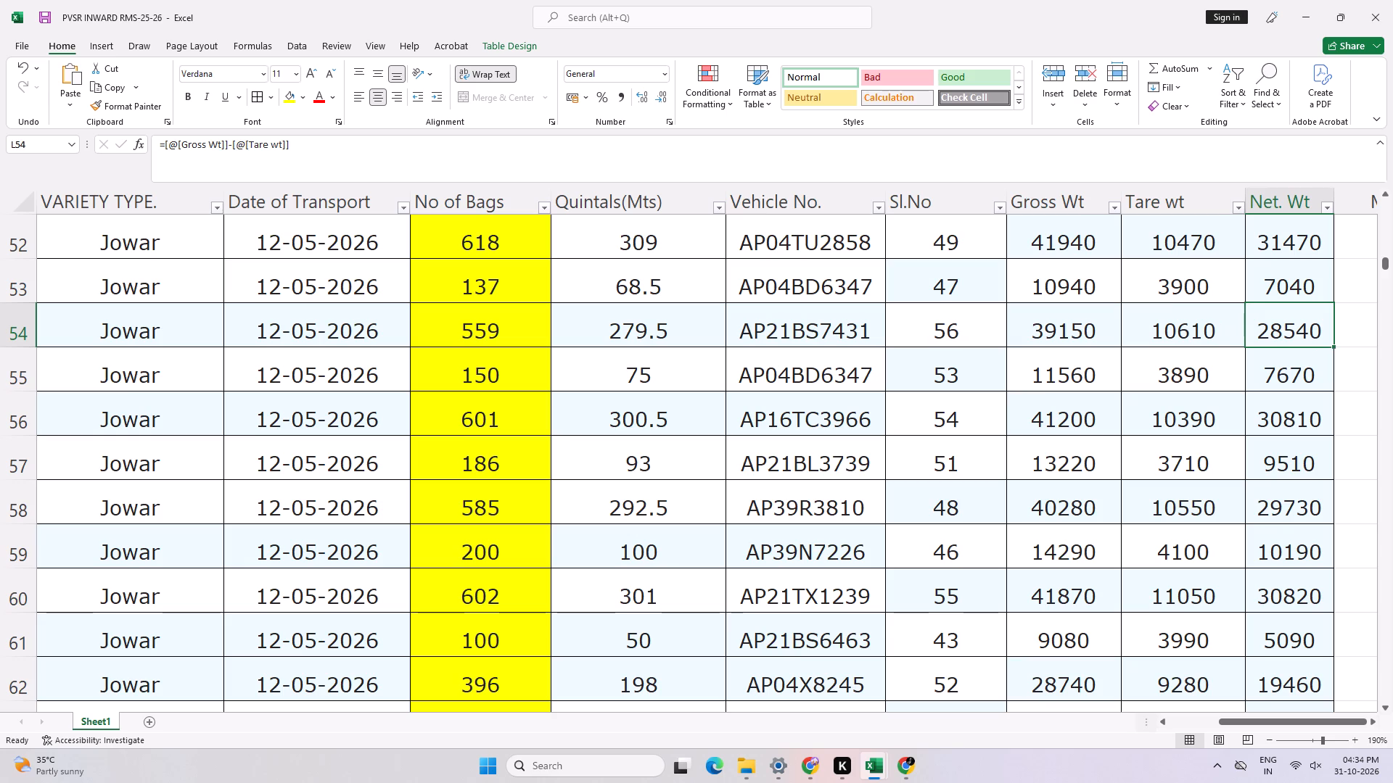
{"action": "key", "text": "ctrl+s"}
{"action": "key", "text": "Down"}
{"action": "key", "text": "Down"}
{"action": "key", "text": "Down"}
{"action": "key", "text": "Down"}
{"action": "key", "text": "Down"}
{"action": "key", "text": "Down"}
{"action": "key", "text": "Down"}
{"action": "key", "text": "Down"}
{"action": "key", "text": "Down"}
{"action": "key", "text": "Down"}
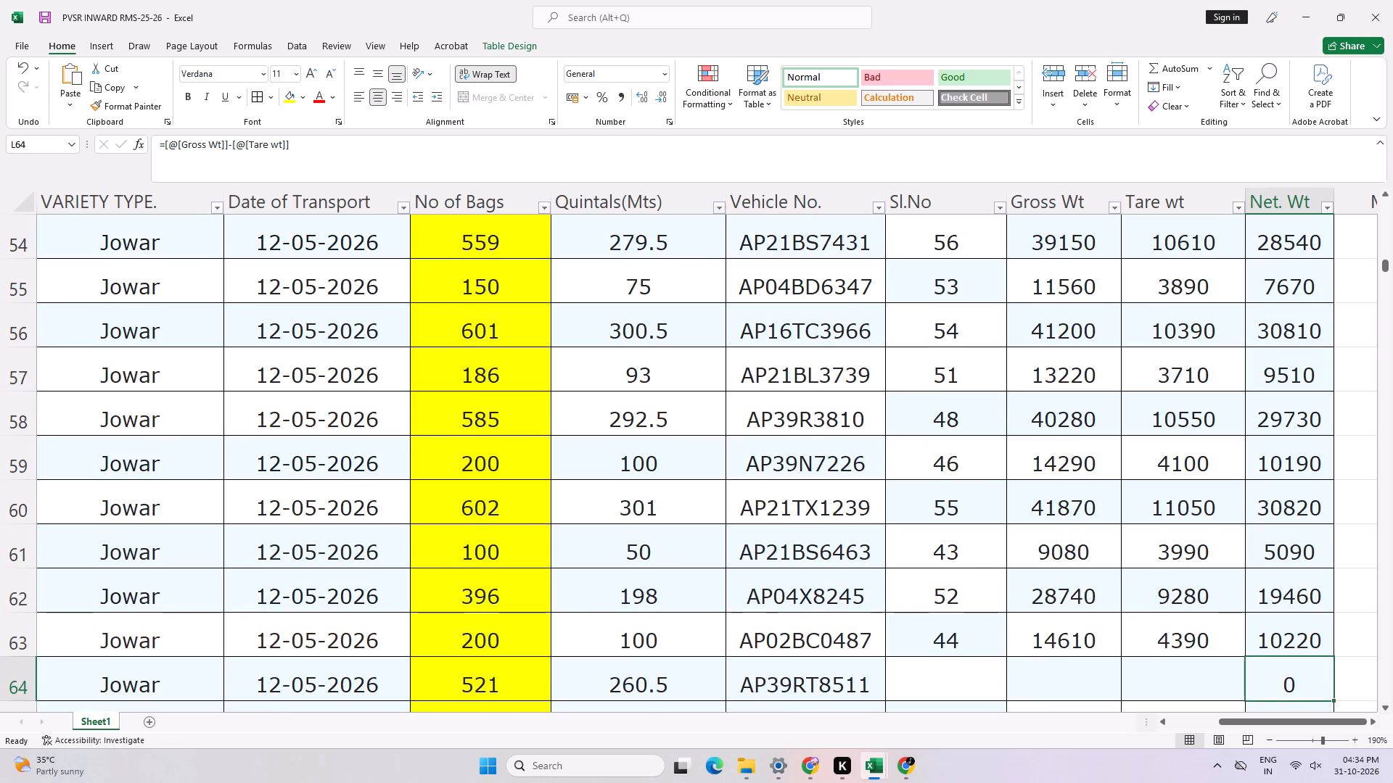
{"action": "key", "text": "Down"}
{"action": "key", "text": "Down"}
{"action": "key", "text": "Down"}
{"action": "key", "text": "Down"}
{"action": "key", "text": "Down"}
{"action": "key", "text": "Up"}
{"action": "key", "text": "Up"}
{"action": "key", "text": "Up"}
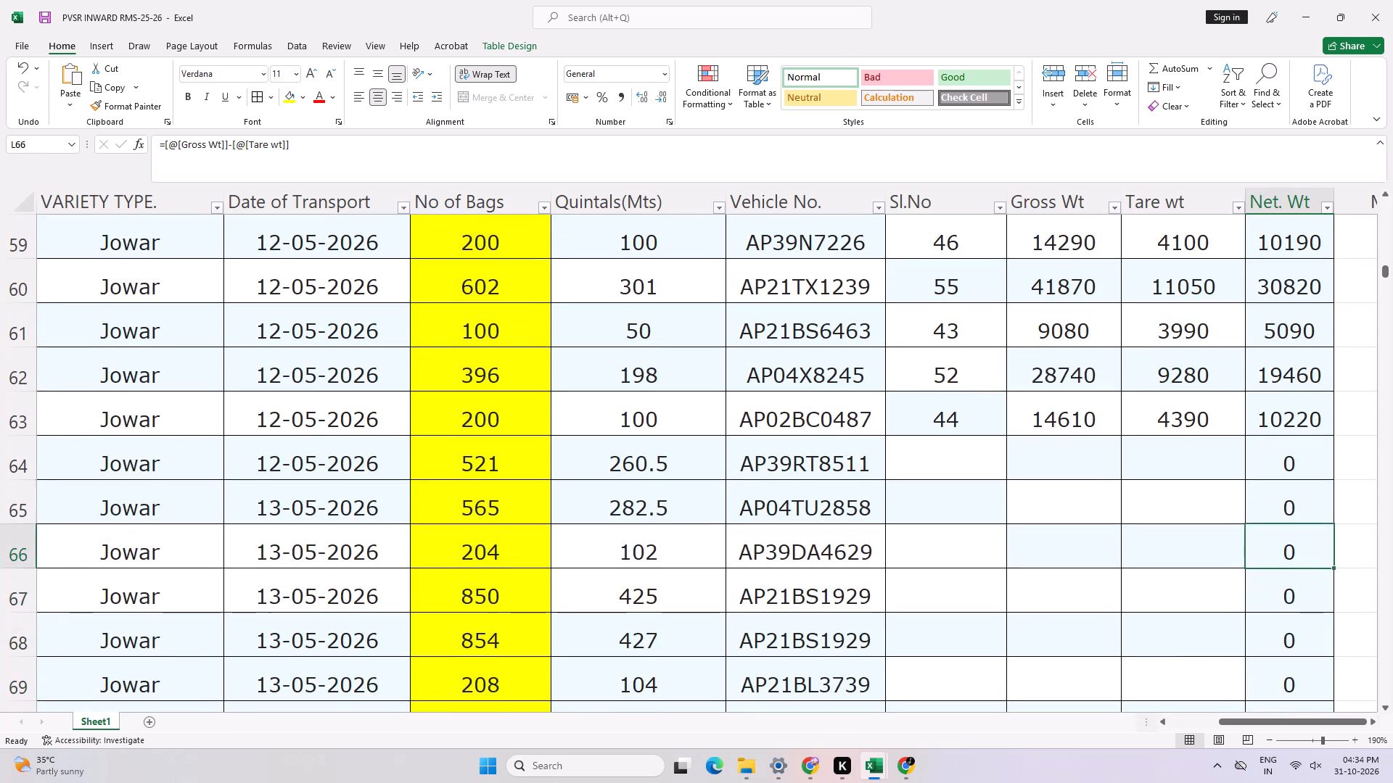
{"action": "key", "text": "Up"}
{"action": "key", "text": "Up"}
{"action": "key", "text": "Left"}
{"action": "key", "text": "Left"}
{"action": "key", "text": "Left"}
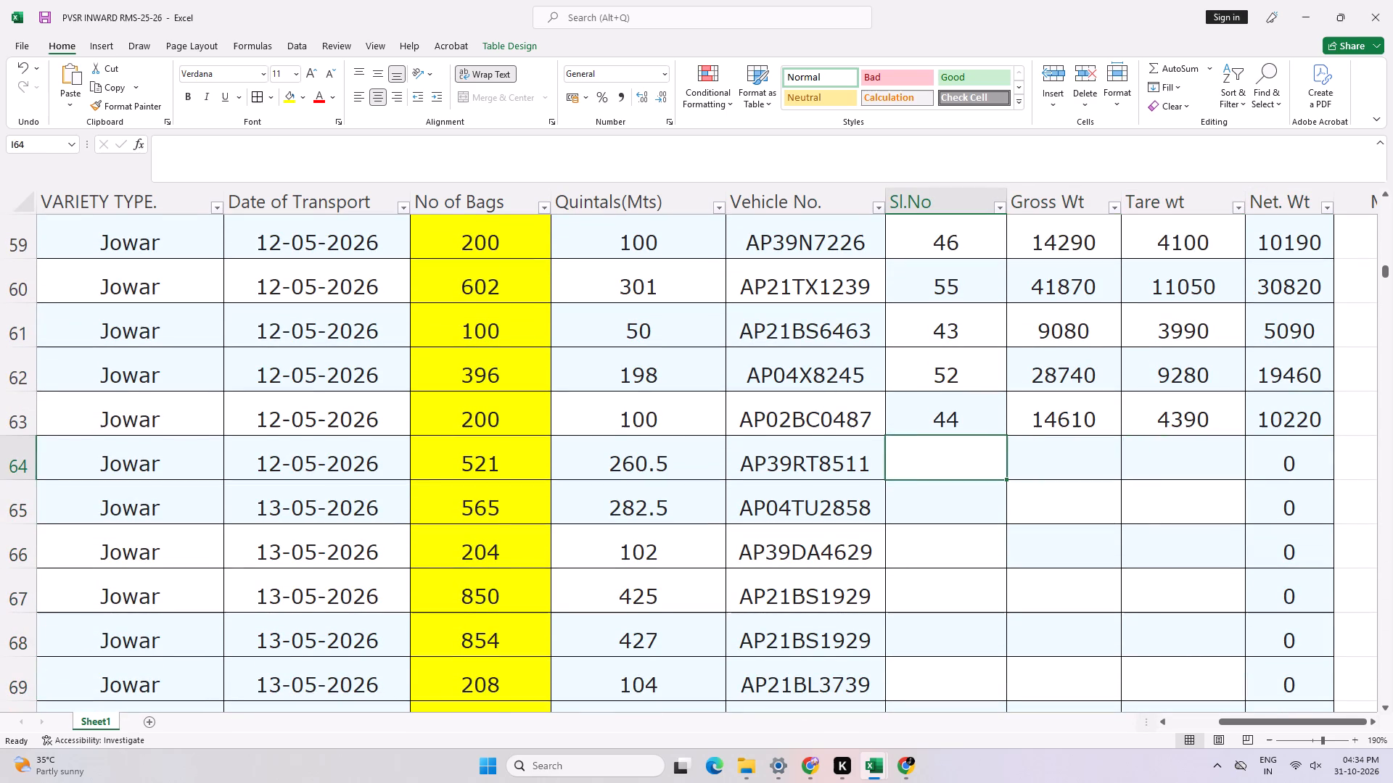
{"action": "type", "text": "57"}
{"action": "key", "text": "Right"}
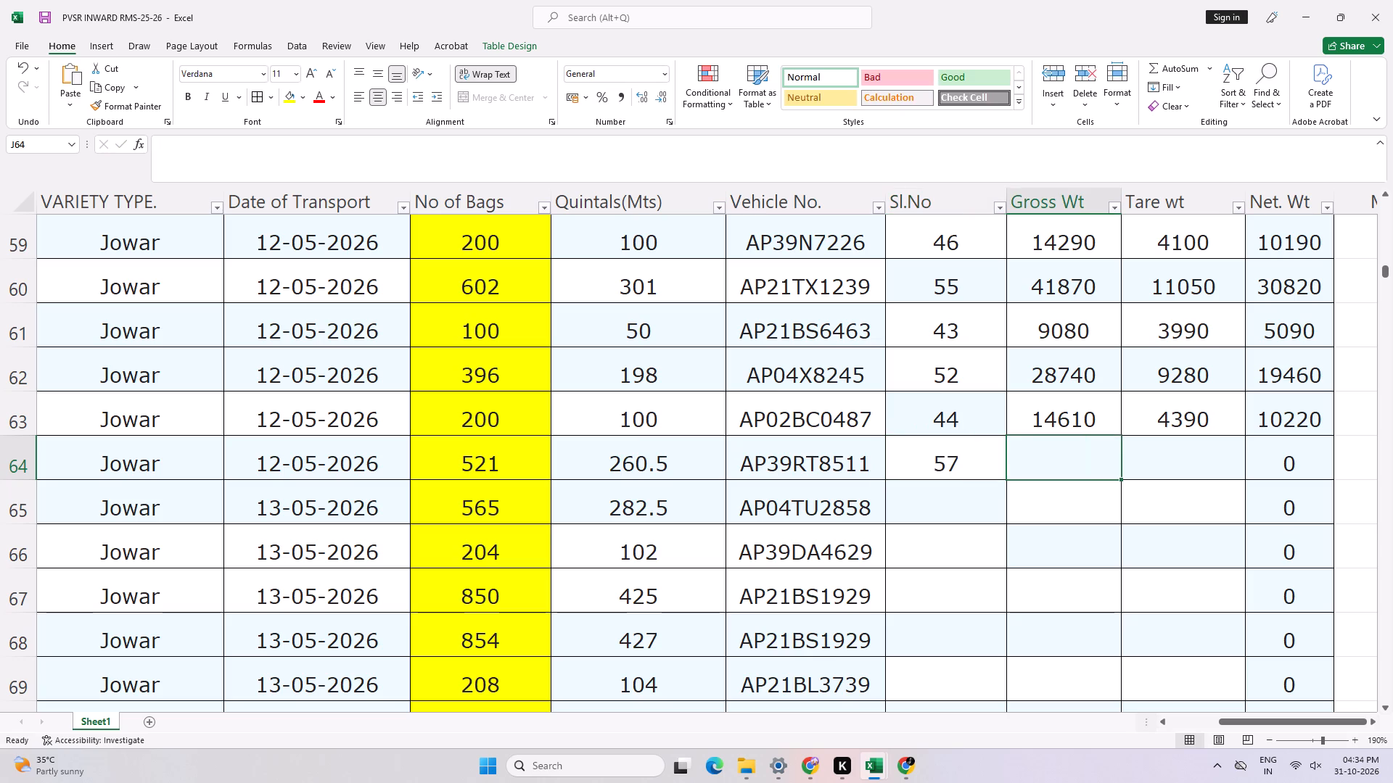
{"action": "type", "text": "37370"}
{"action": "key", "text": "Tab"}
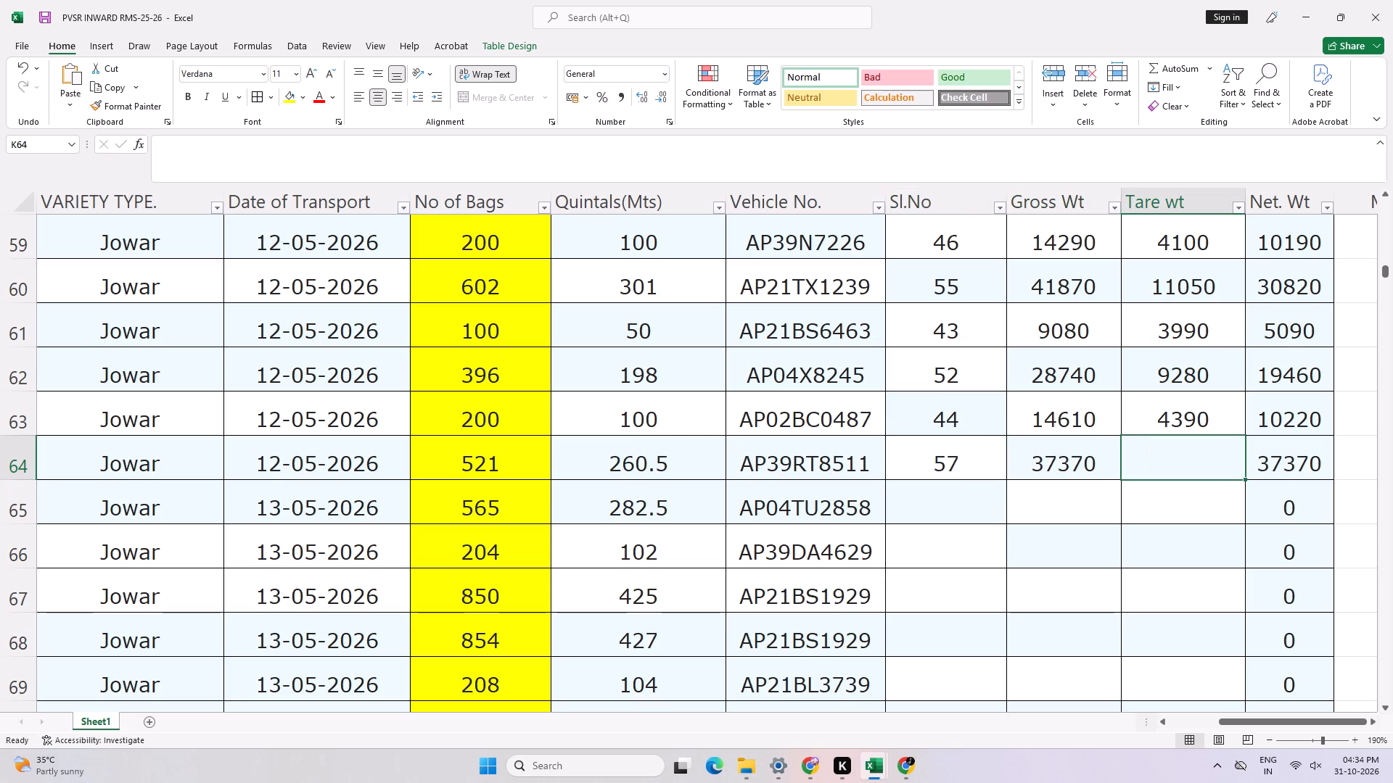
{"action": "type", "text": "10820"}
{"action": "key", "text": "Tab"}
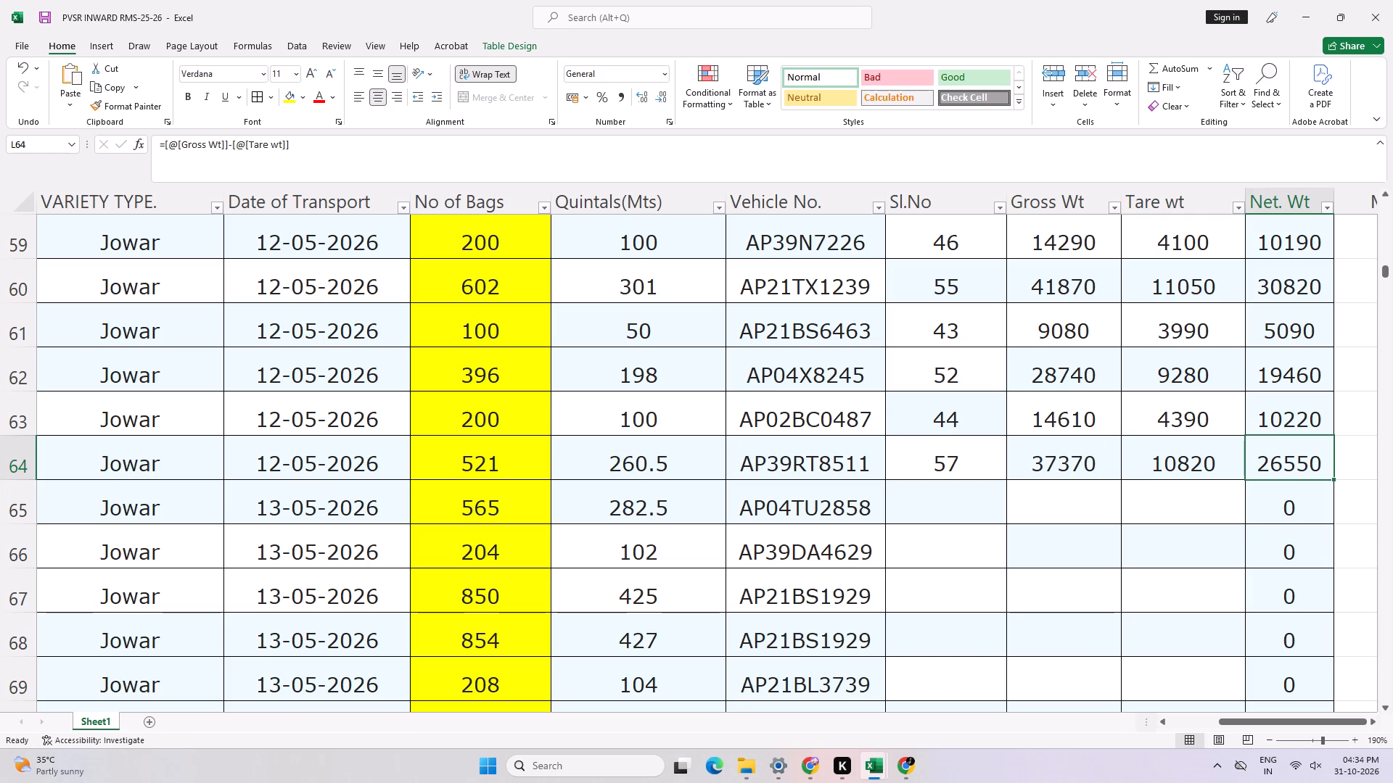
{"action": "key", "text": "Down"}
{"action": "key", "text": "Down"}
{"action": "key", "text": "Left"}
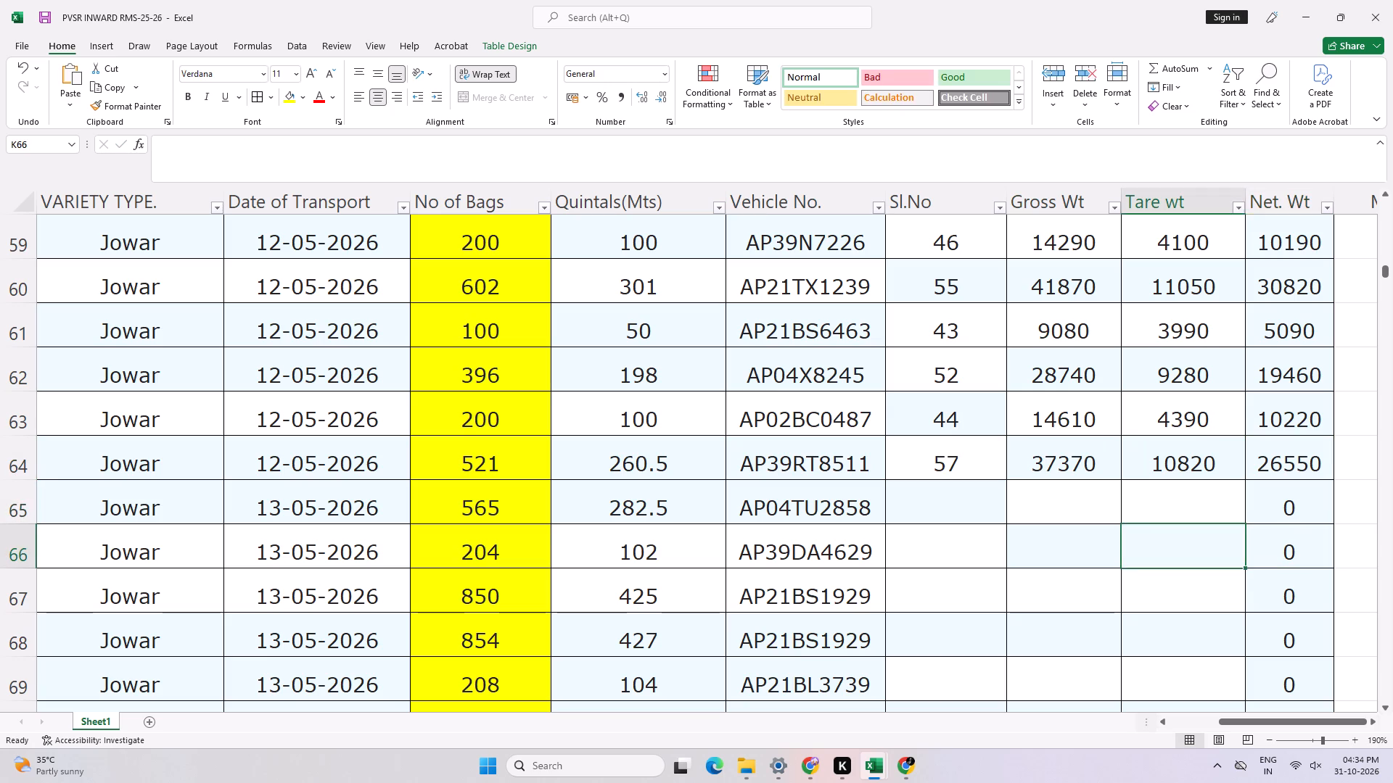
{"action": "key", "text": "Left"}
{"action": "key", "text": "Left"}
{"action": "key", "text": "Up"}
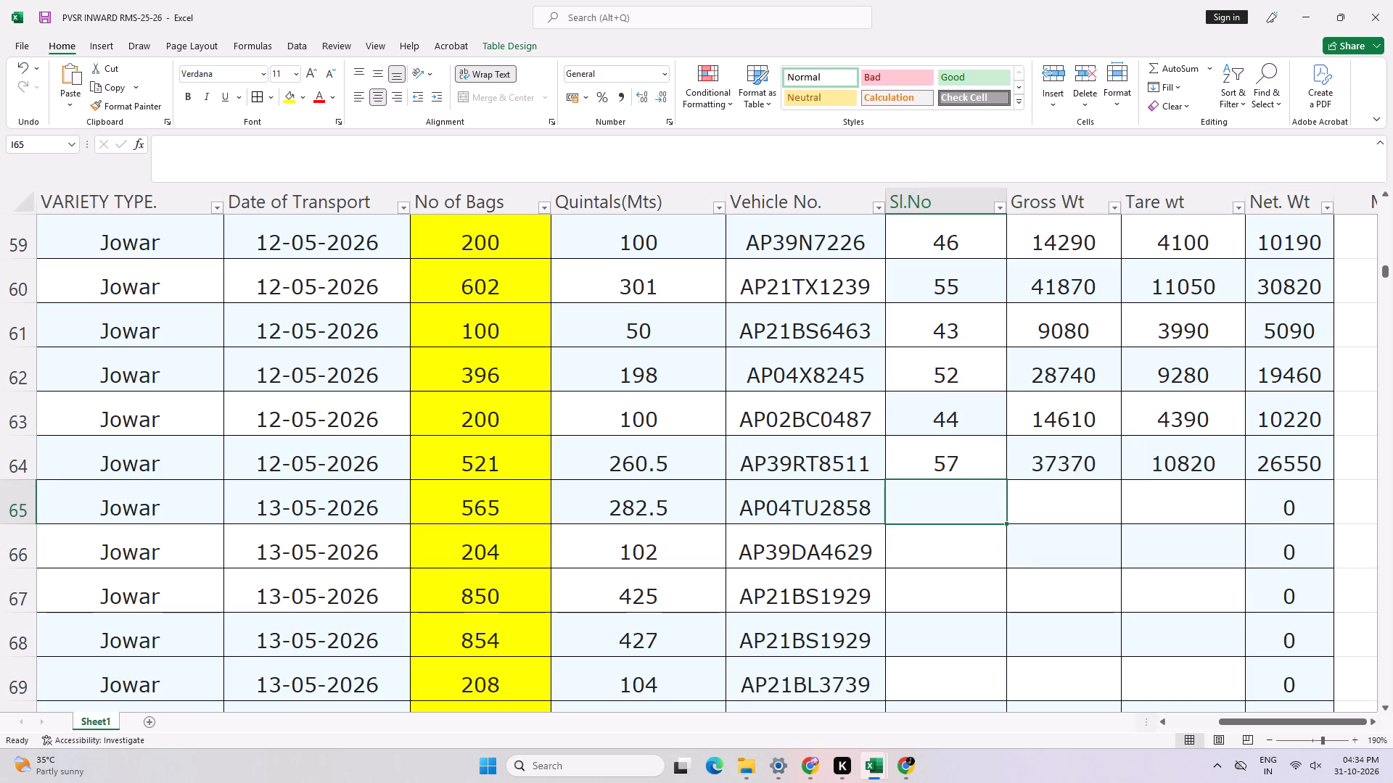
{"action": "key", "text": "Down"}
{"action": "key", "text": "Down"}
{"action": "key", "text": "Down"}
{"action": "key", "text": "Down"}
{"action": "key", "text": "Down"}
{"action": "key", "text": "Down"}
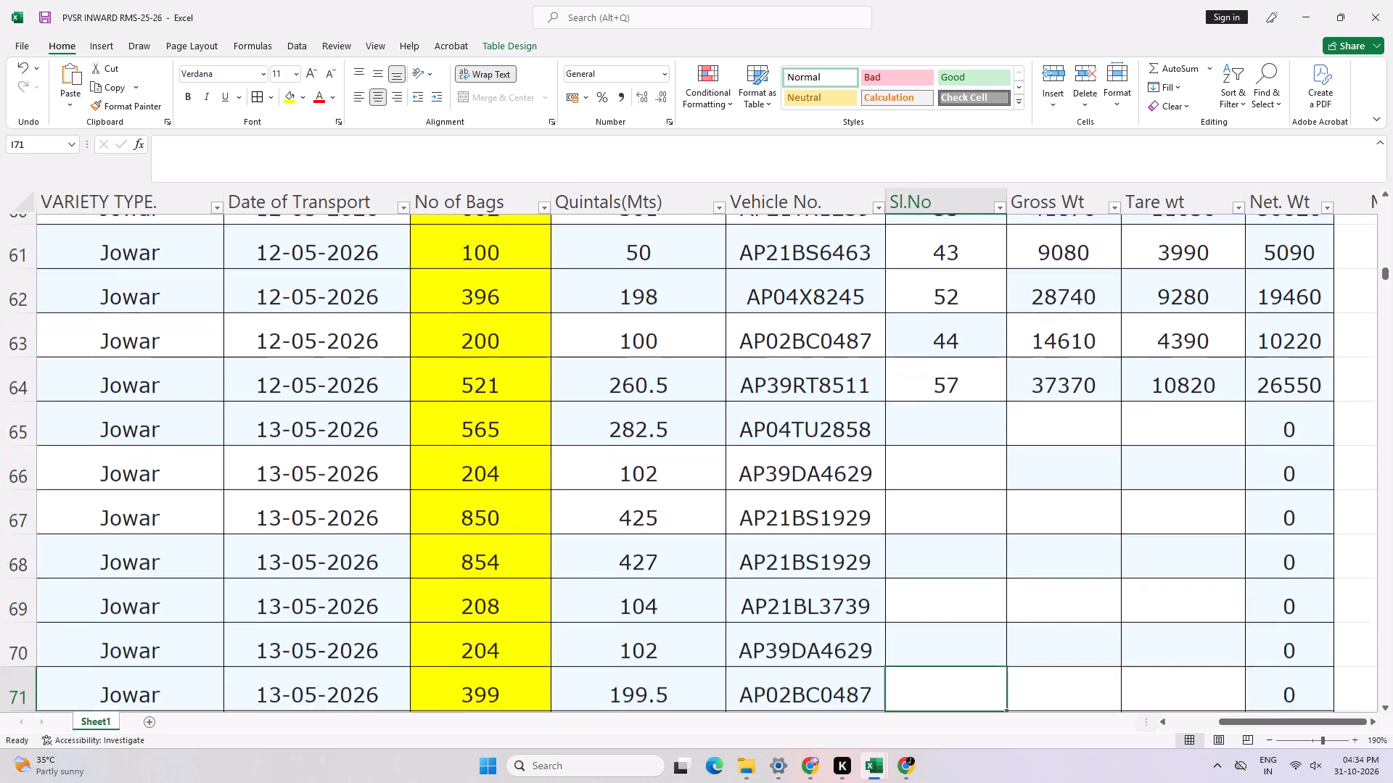
{"action": "key", "text": "Down"}
{"action": "key", "text": "Down"}
{"action": "key", "text": "Down"}
{"action": "key", "text": "Up"}
{"action": "key", "text": "Up"}
{"action": "key", "text": "Up"}
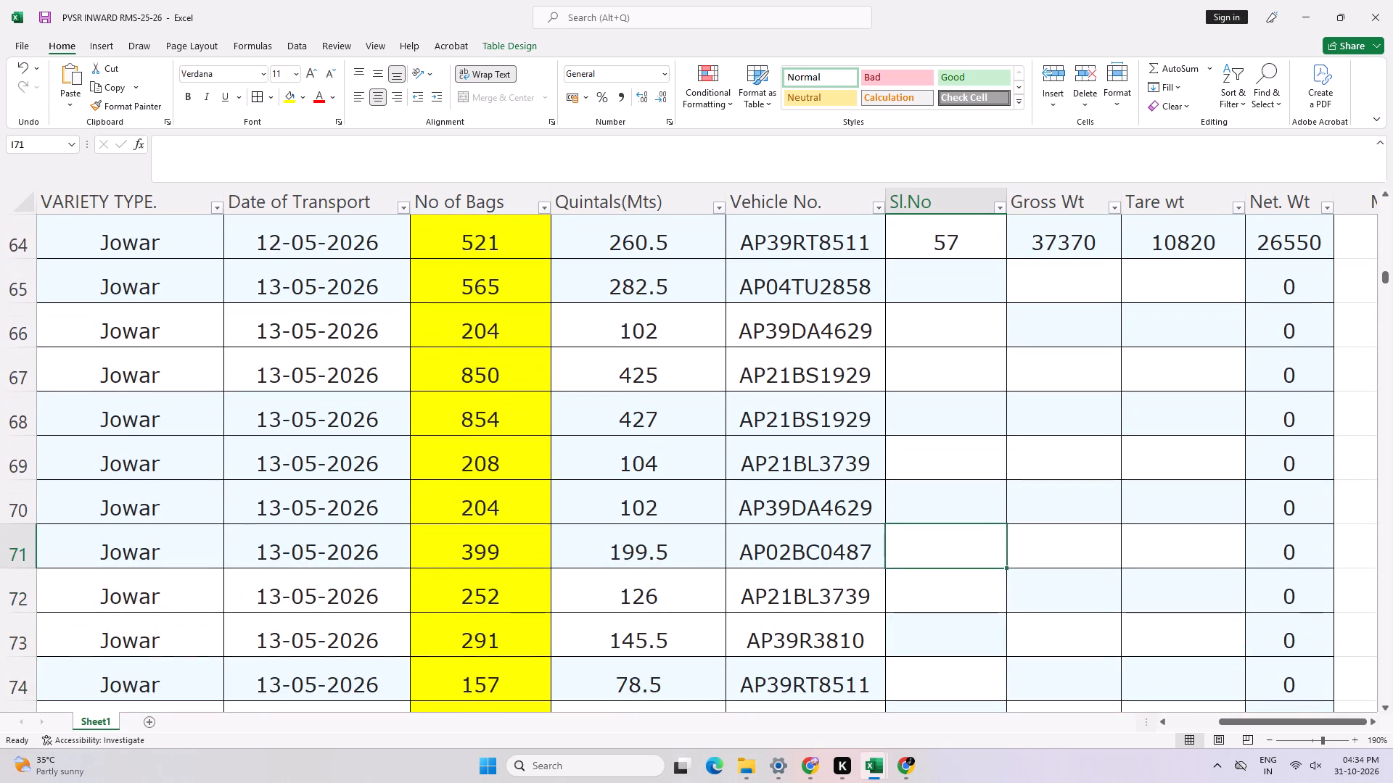
{"action": "type", "text": "58"}
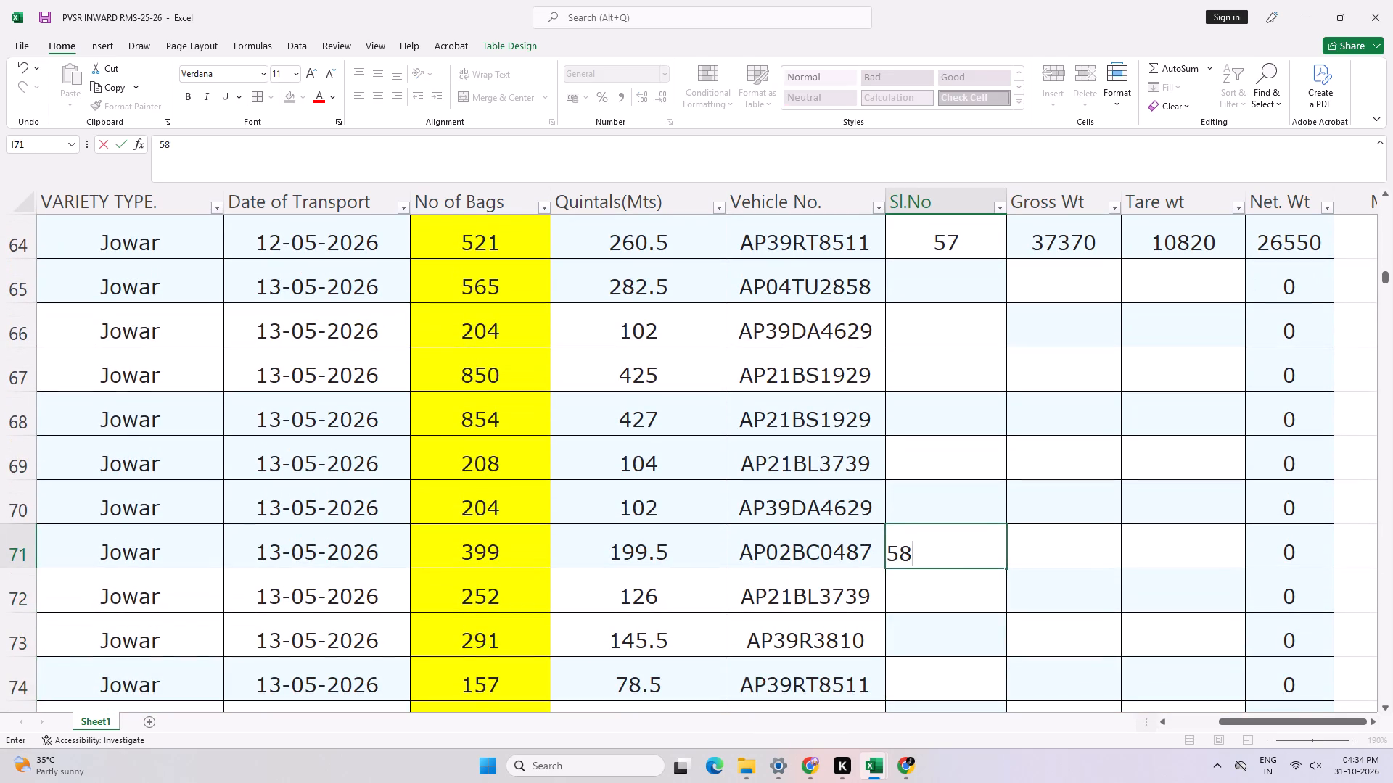
{"action": "key", "text": "Right"}
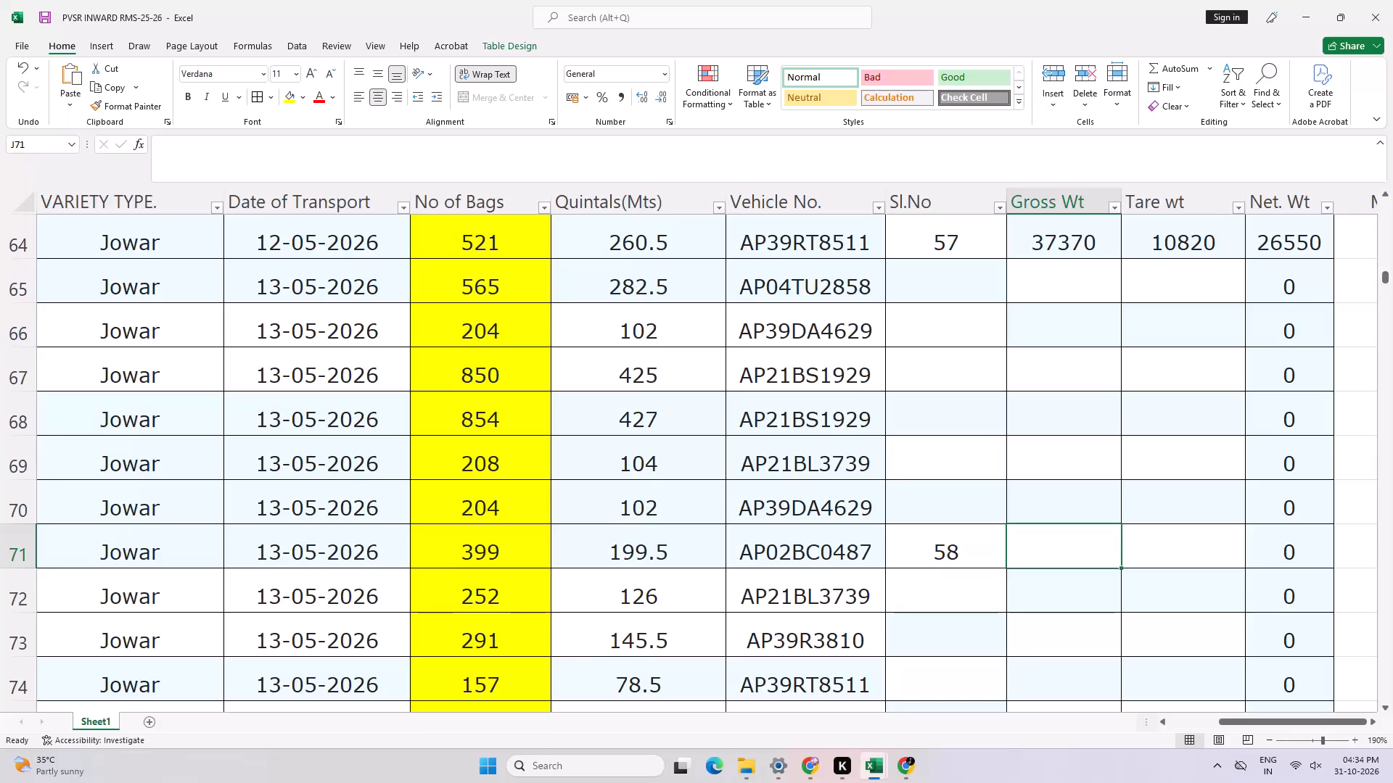
{"action": "type", "text": "14110"}
{"action": "key", "text": "Right"}
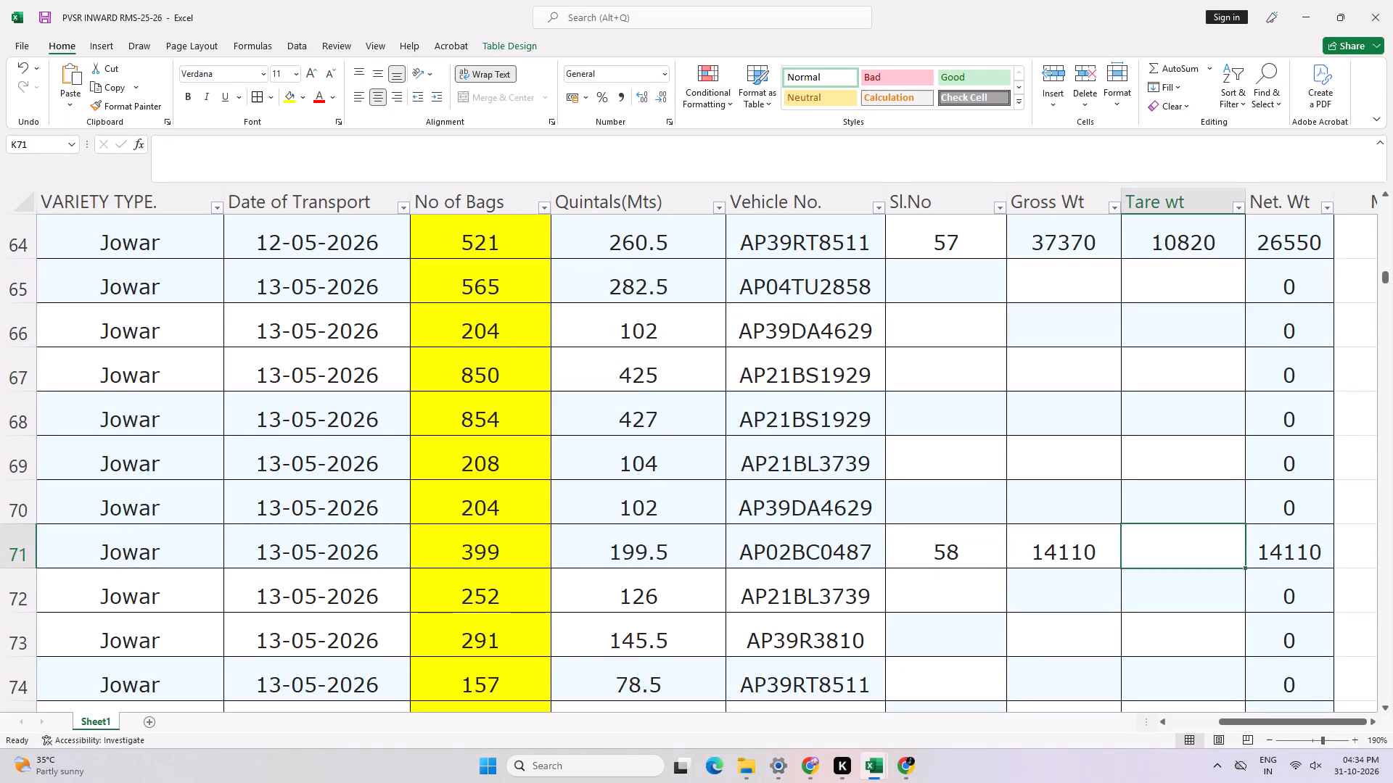
{"action": "type", "text": "4530"}
{"action": "key", "text": "Right"}
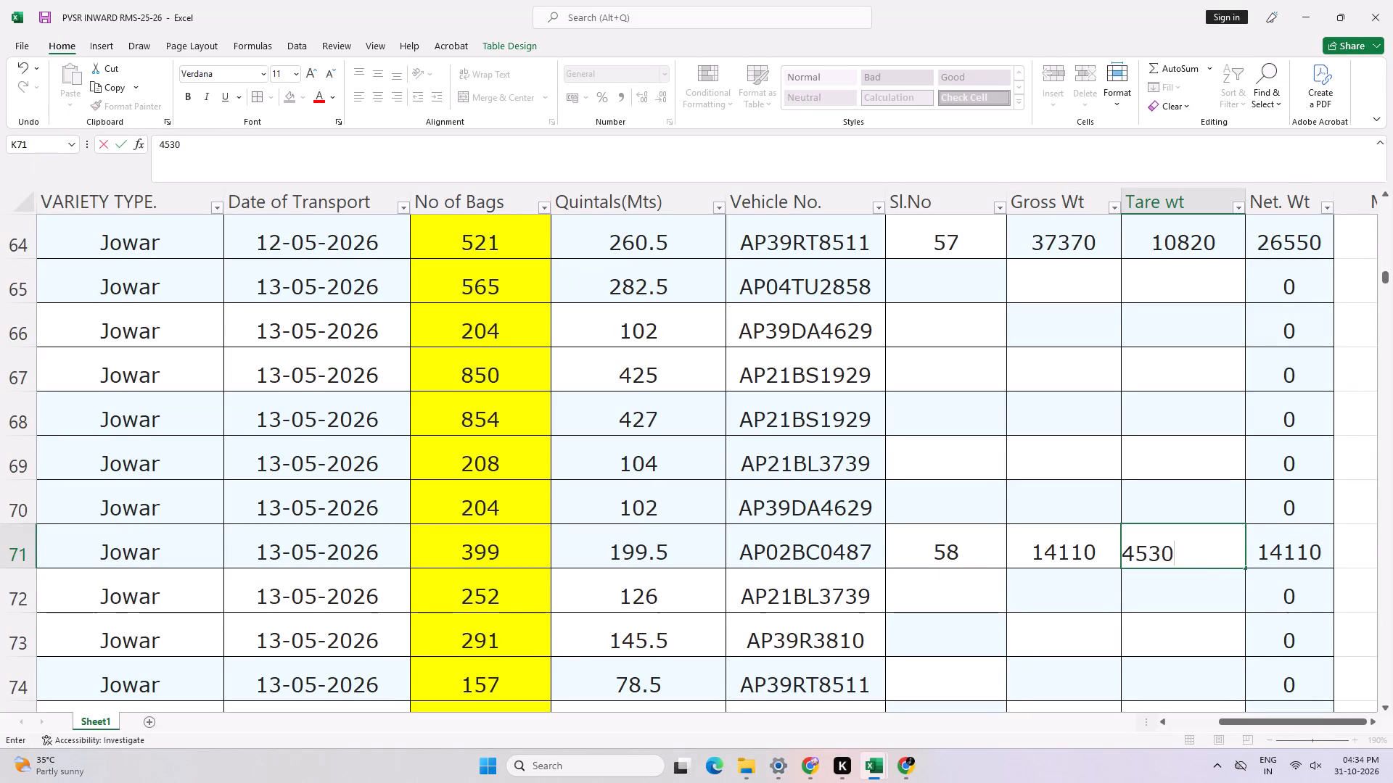
{"action": "key", "text": "Left"}
{"action": "key", "text": "Left"}
{"action": "key", "text": "Left"}
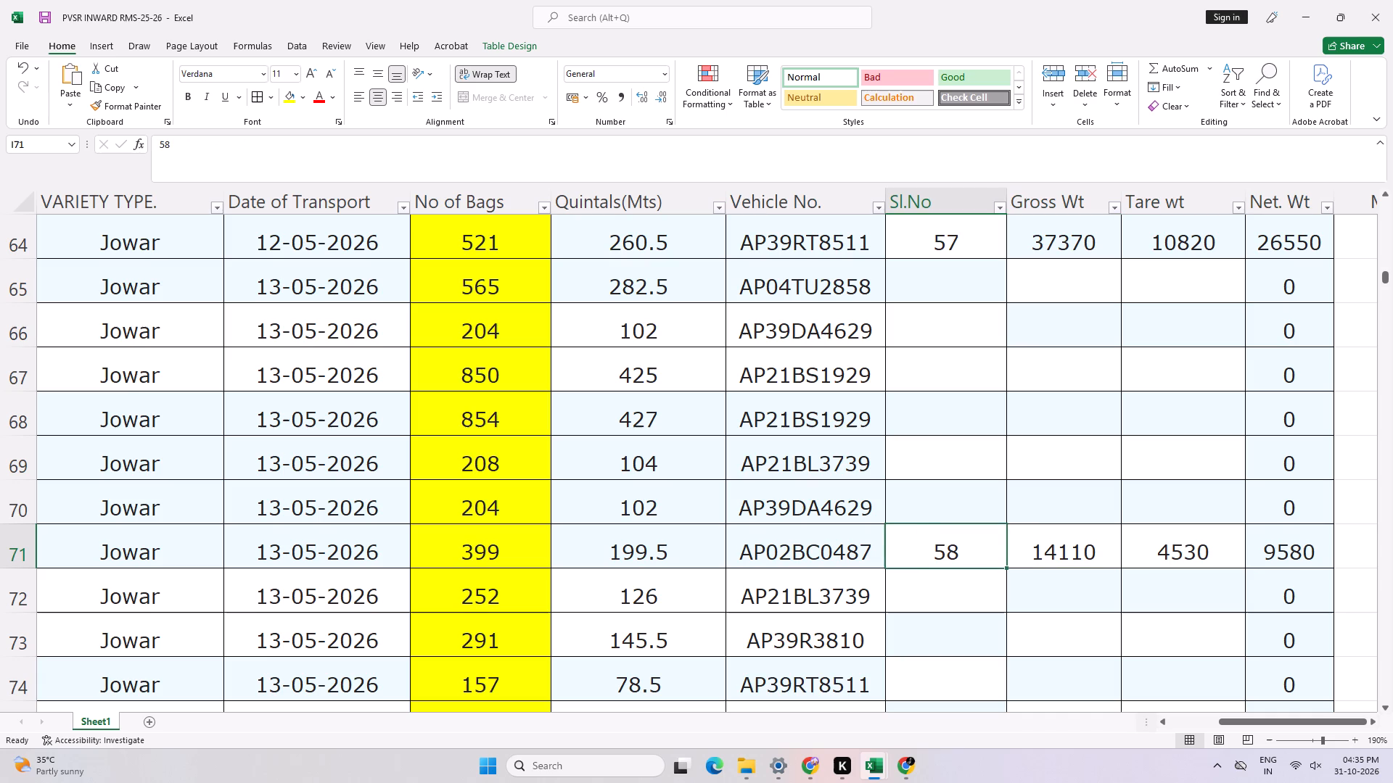
{"action": "key", "text": "Up"}
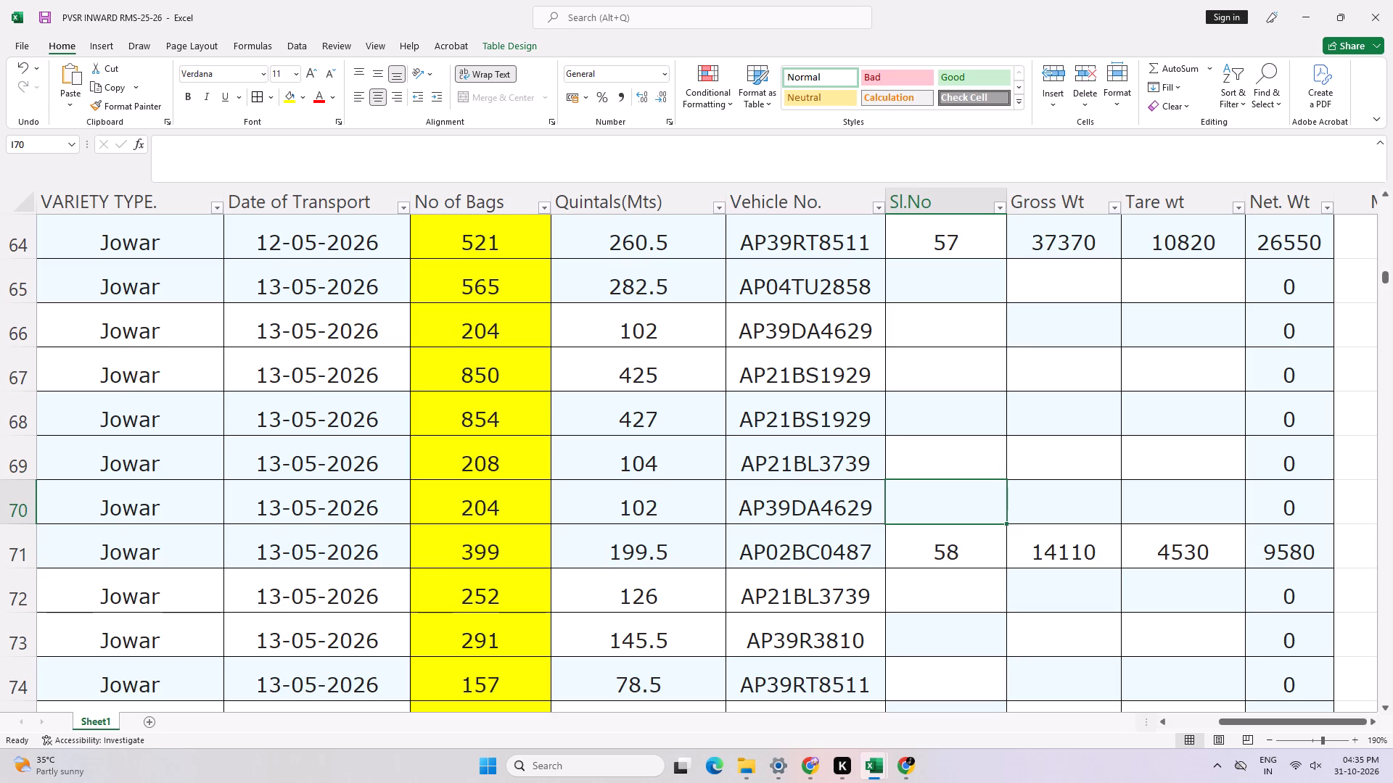
{"action": "type", "text": "59"}
{"action": "key", "text": "Right"}
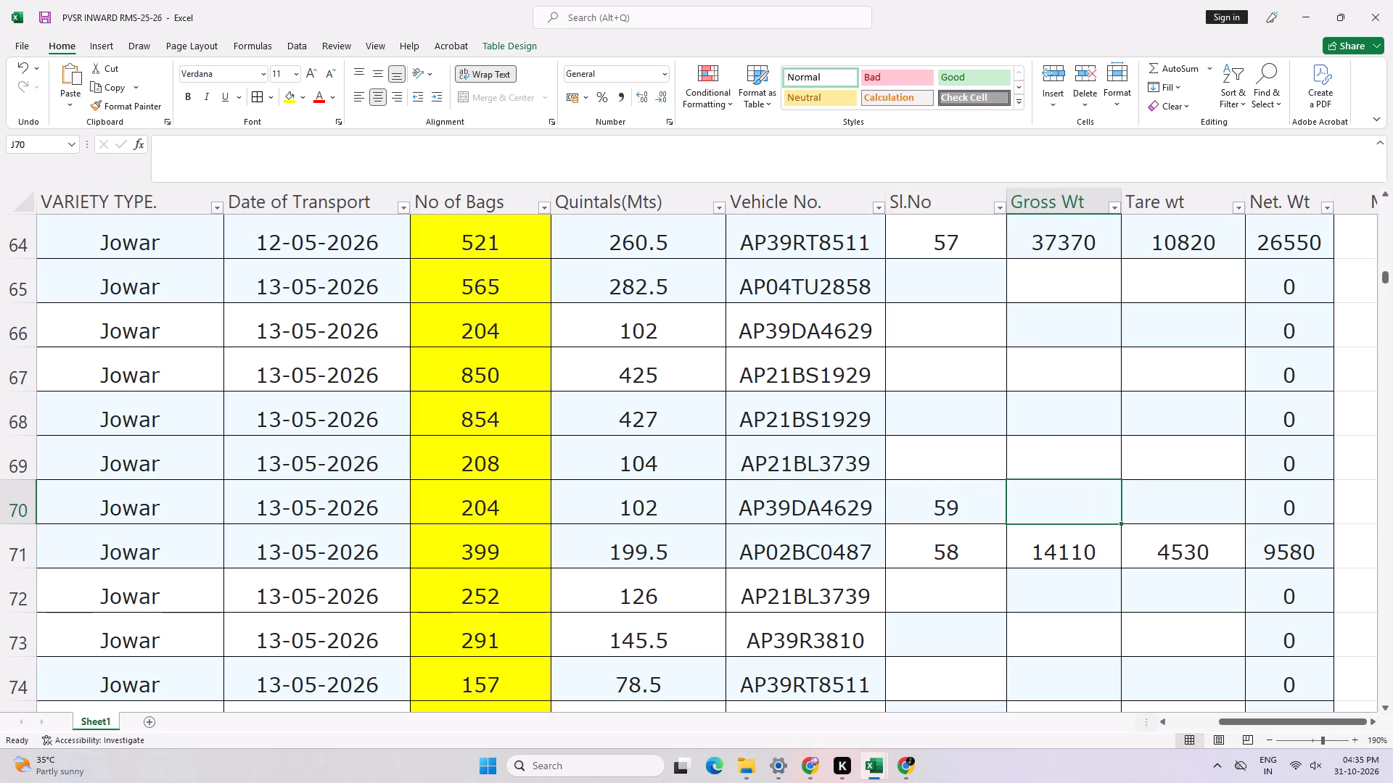
{"action": "type", "text": "9+020"}
{"action": "key", "text": "BackSpace"}
{"action": "key", "text": "BackSpace"}
{"action": "key", "text": "BackSpace"}
{"action": "key", "text": "BackSpace"}
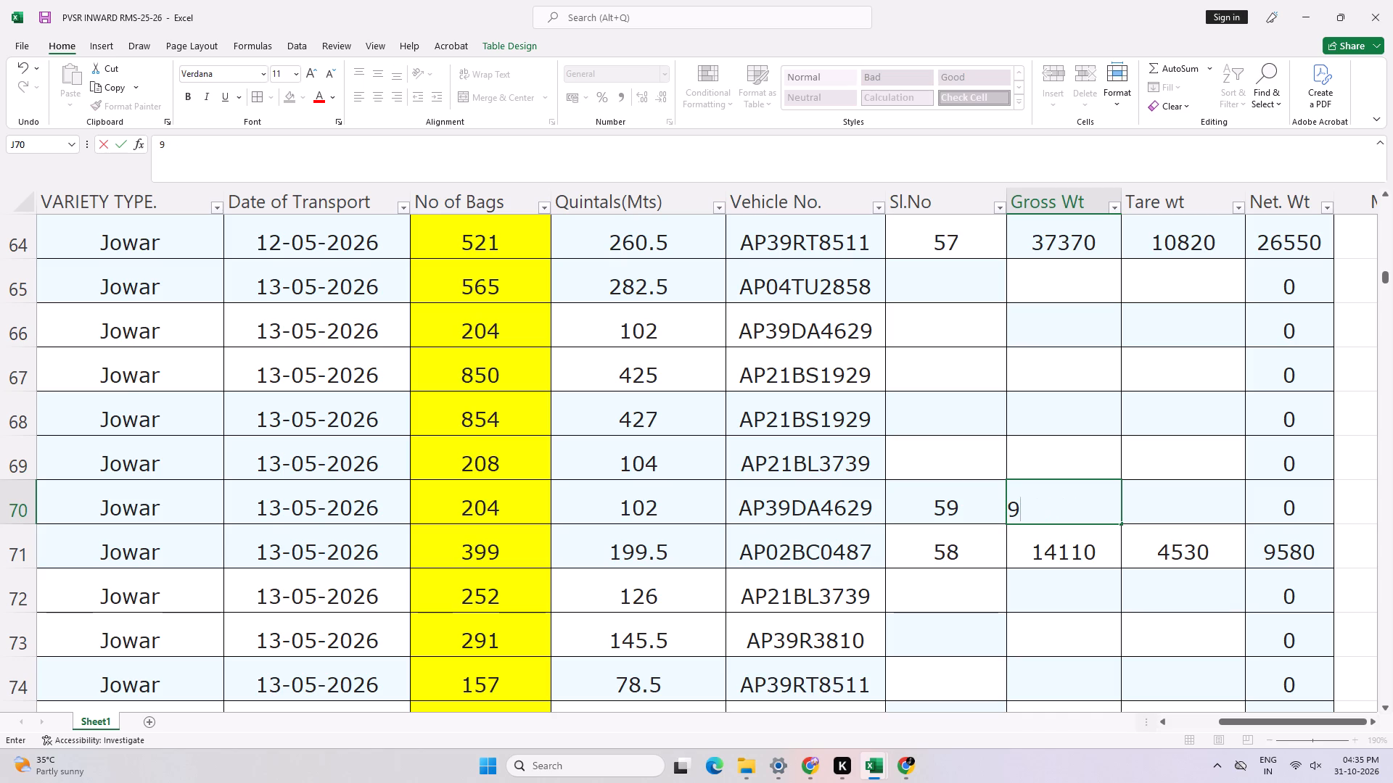
{"action": "type", "text": "020"}
{"action": "key", "text": "Right"}
{"action": "type", "text": "3720"}
{"action": "key", "text": "Down"}
{"action": "key", "text": "Right"}
{"action": "key", "text": "Up"}
{"action": "key", "text": "Left"}
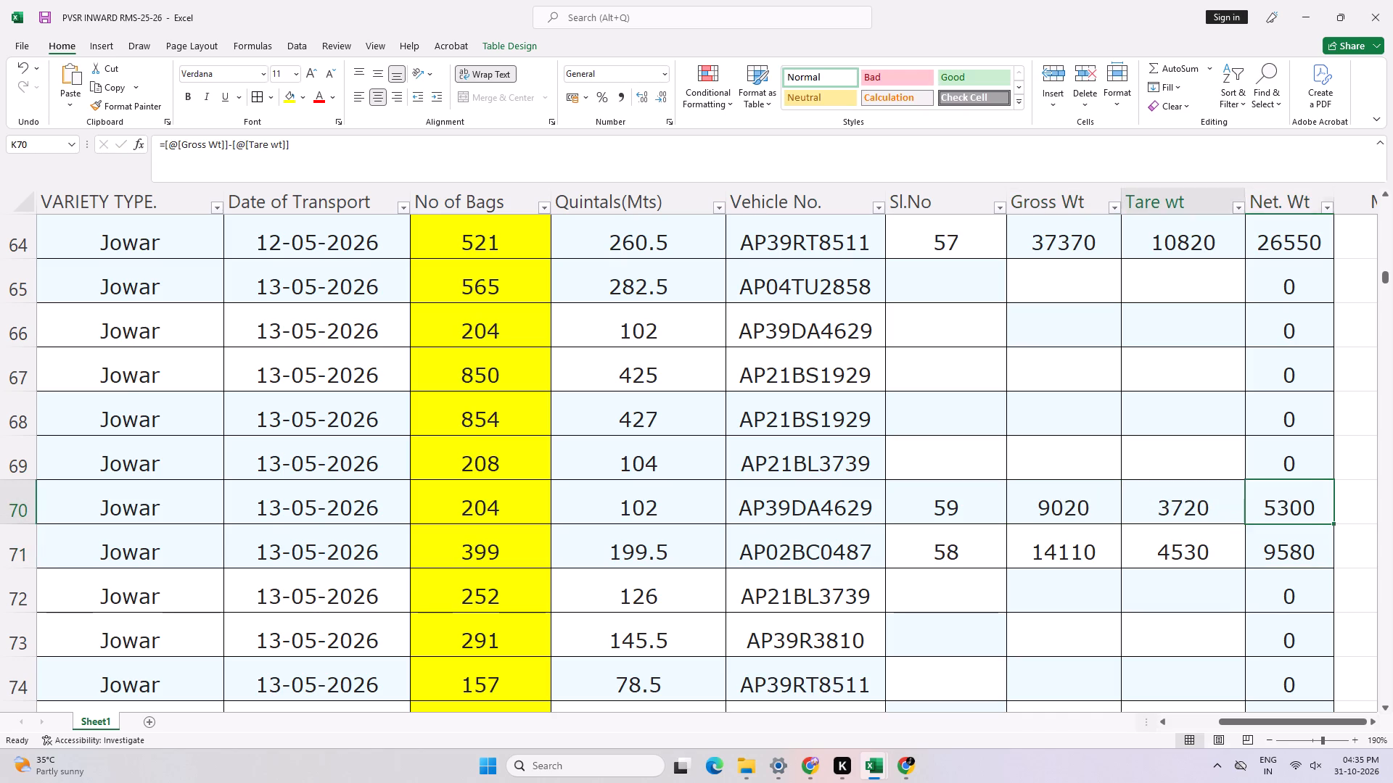
Review the serial number, gross, tare and net weight entries in row 70.
{"action": "key", "text": "Left"}
{"action": "key", "text": "Right"}
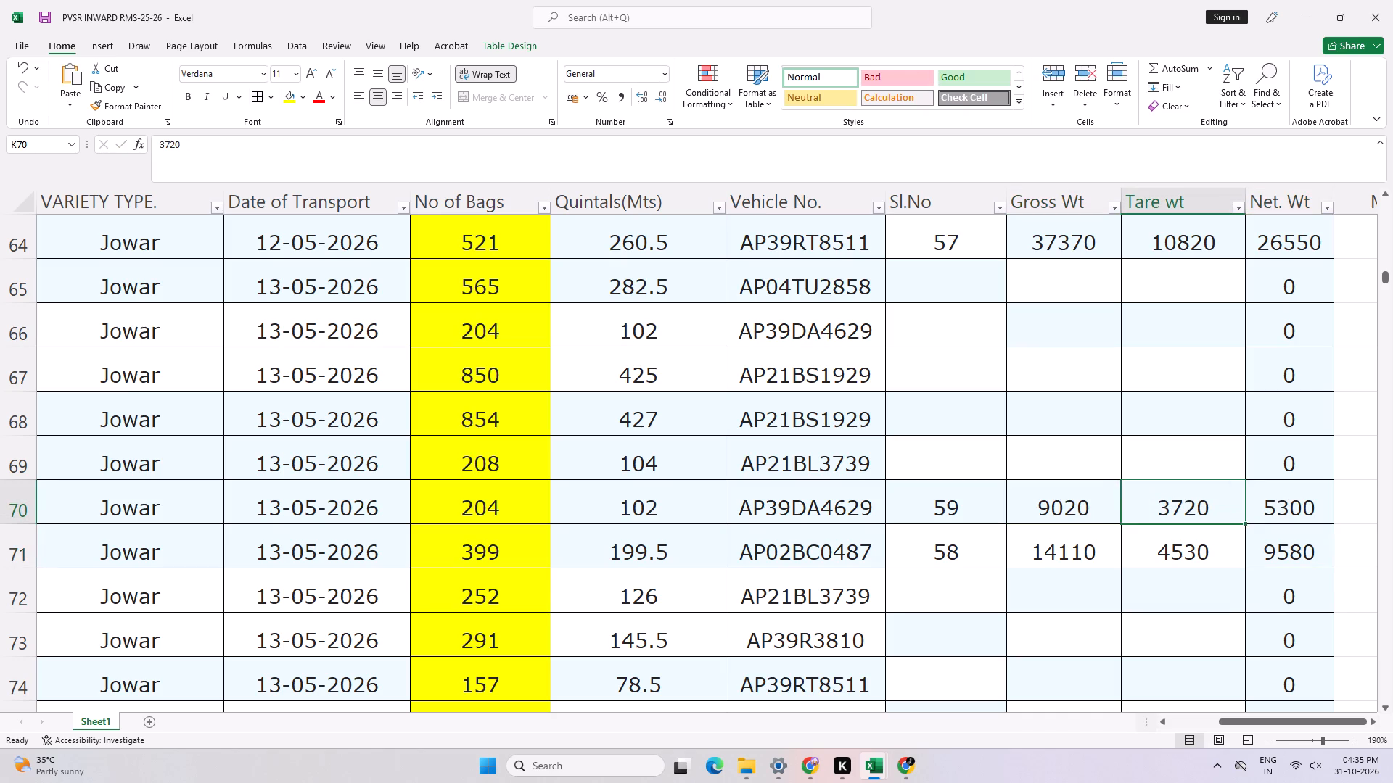
{"action": "key", "text": "Down"}
{"action": "key", "text": "Up"}
{"action": "key", "text": "Left"}
{"action": "key", "text": "Left"}
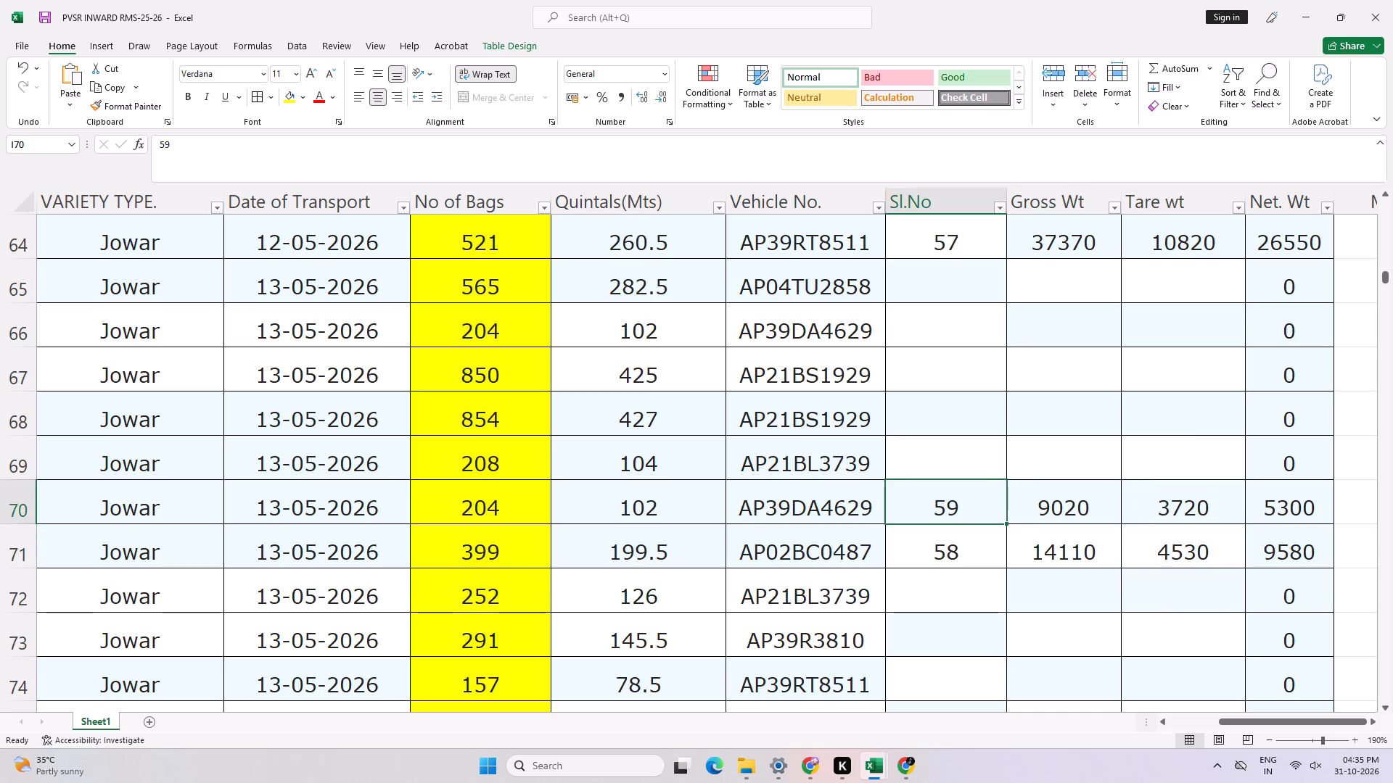
{"action": "key", "text": "Right"}
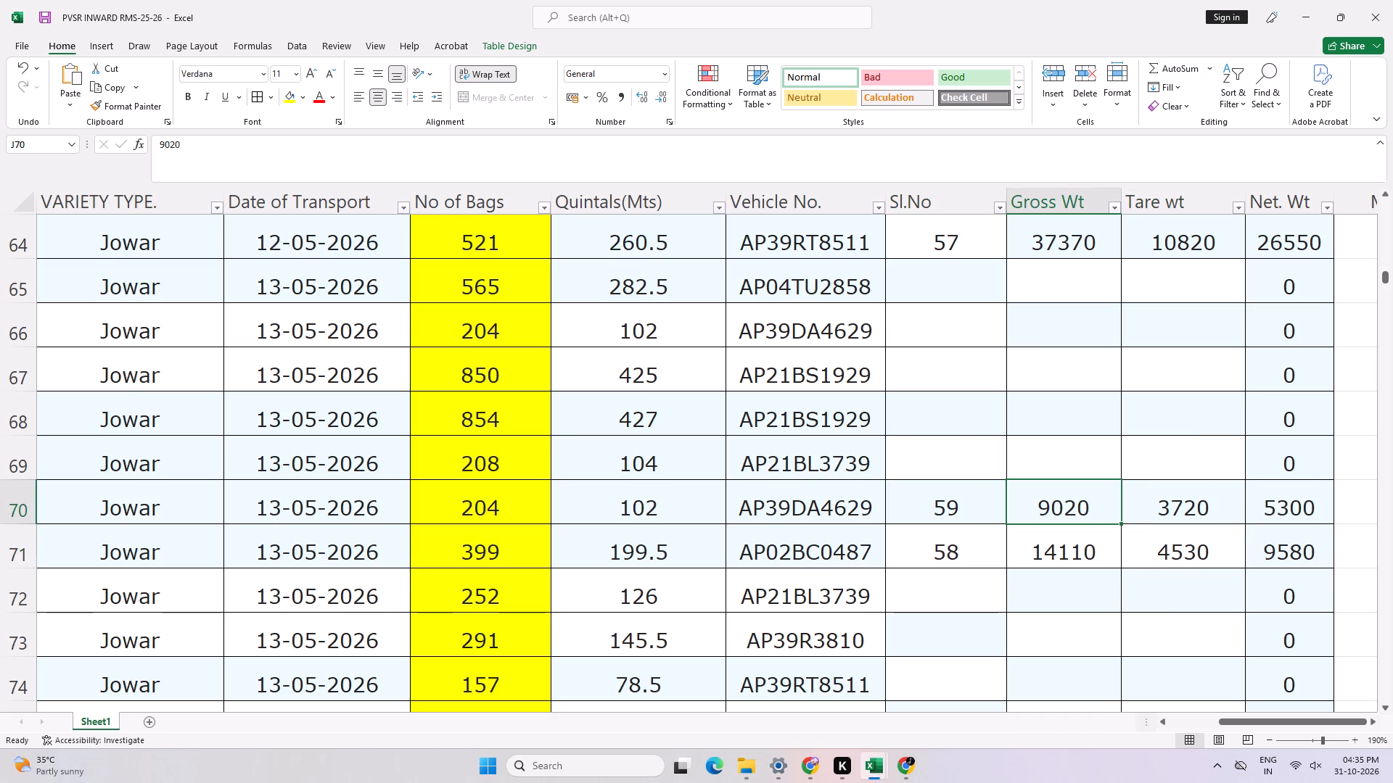
{"action": "key", "text": "Right"}
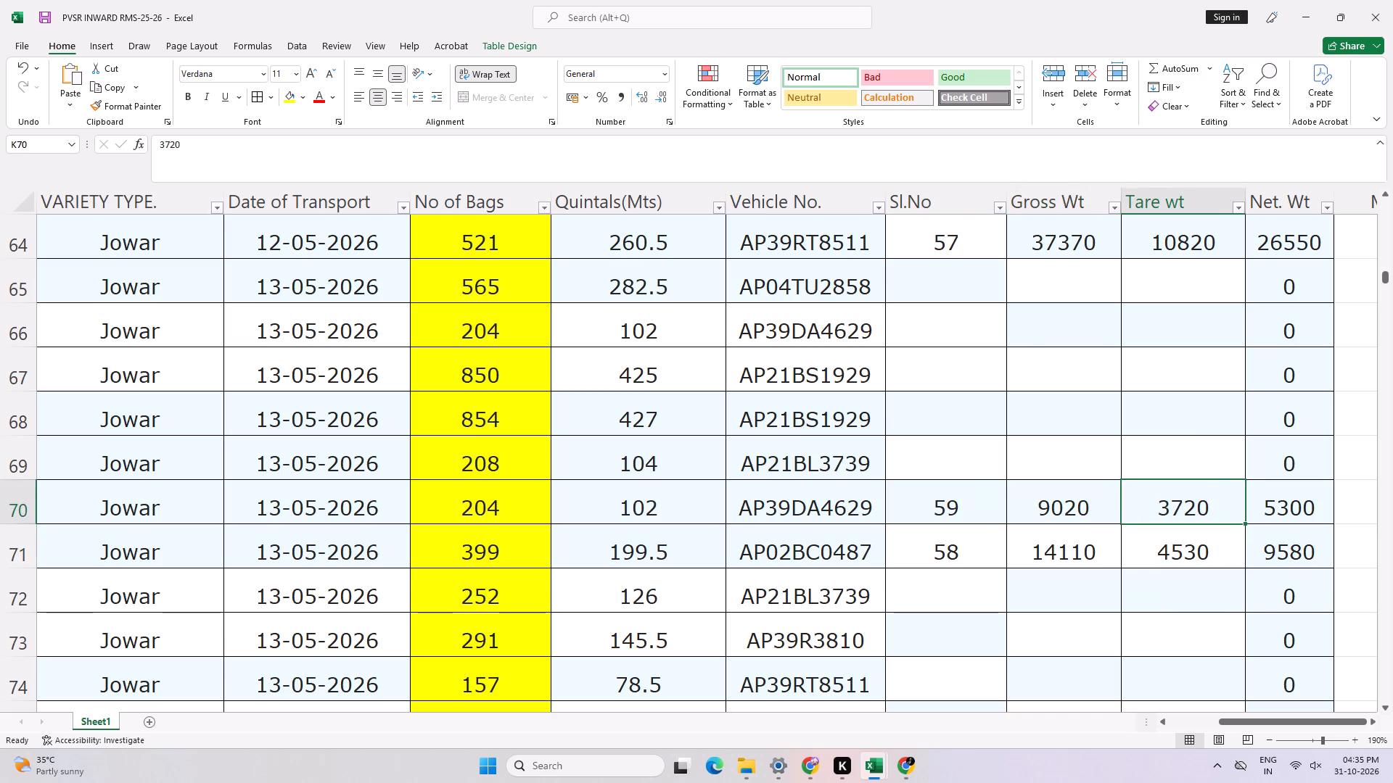
{"action": "key", "text": "Right"}
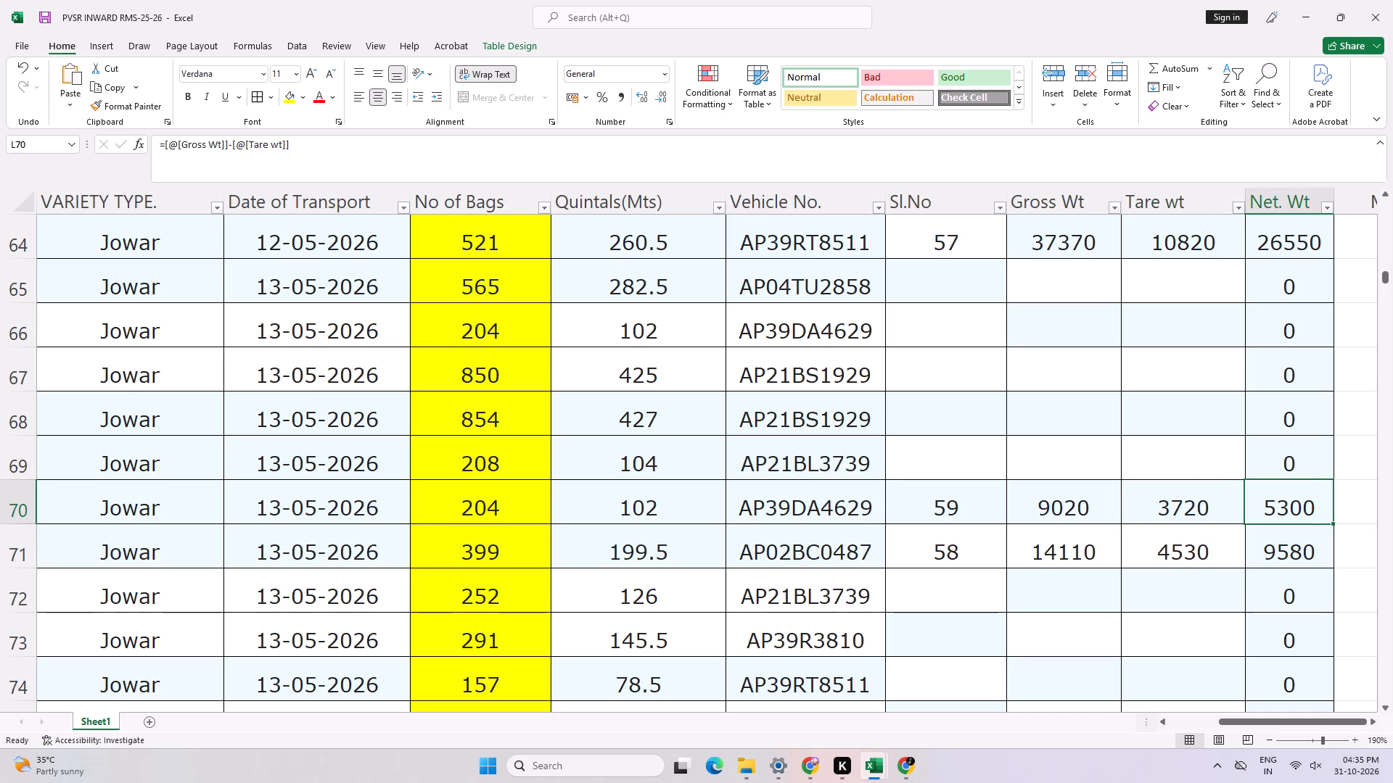
Turn row 70's gross weight into the sum formula 9020+8890.
{"action": "key", "text": "Left"}
{"action": "key", "text": "Left"}
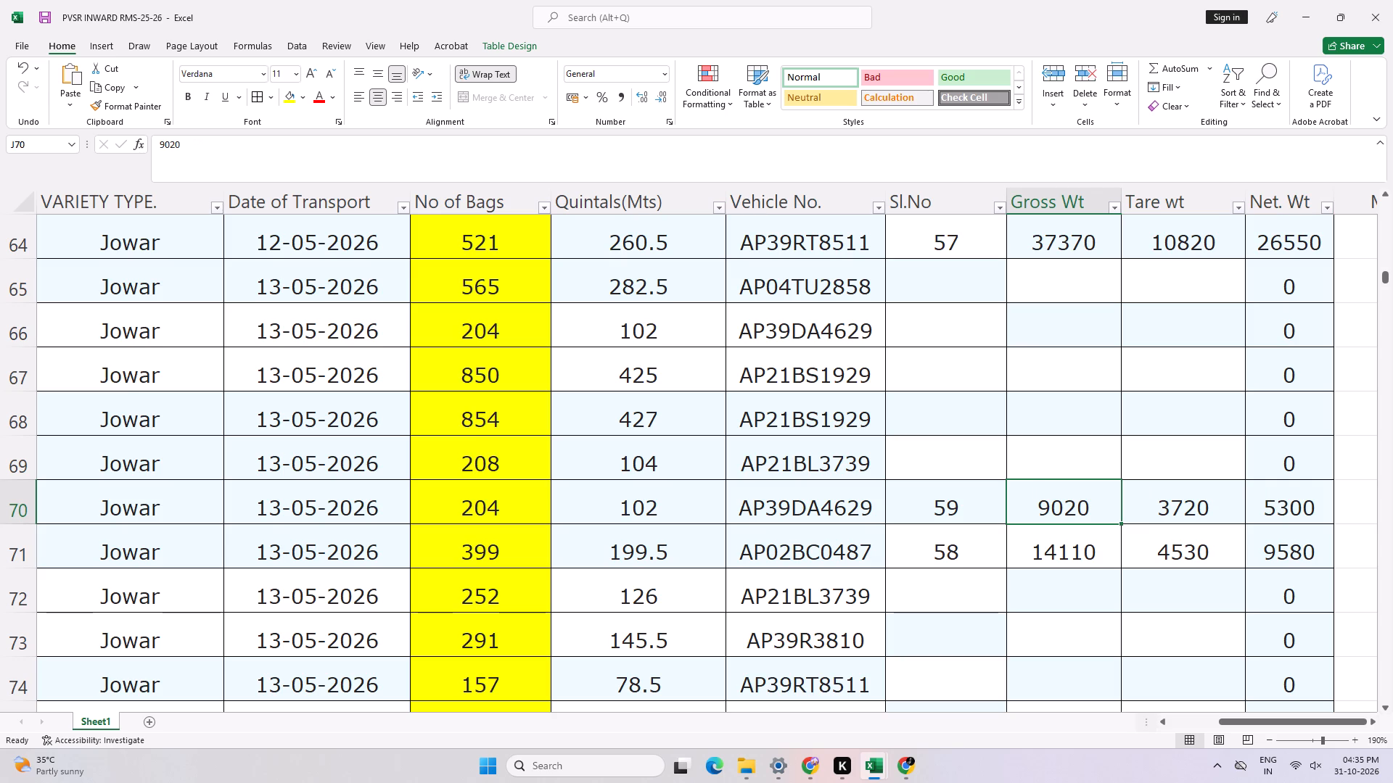
{"action": "key", "text": "F2"}
{"action": "key", "text": "Left"}
{"action": "key", "text": "Left"}
{"action": "key", "text": "Left"}
{"action": "key", "text": "Left"}
{"action": "key", "text": "Left"}
{"action": "key", "text": "Left"}
{"action": "key", "text": "Left"}
{"action": "key", "text": "Left"}
{"action": "key", "text": "Left"}
{"action": "key", "text": "Left"}
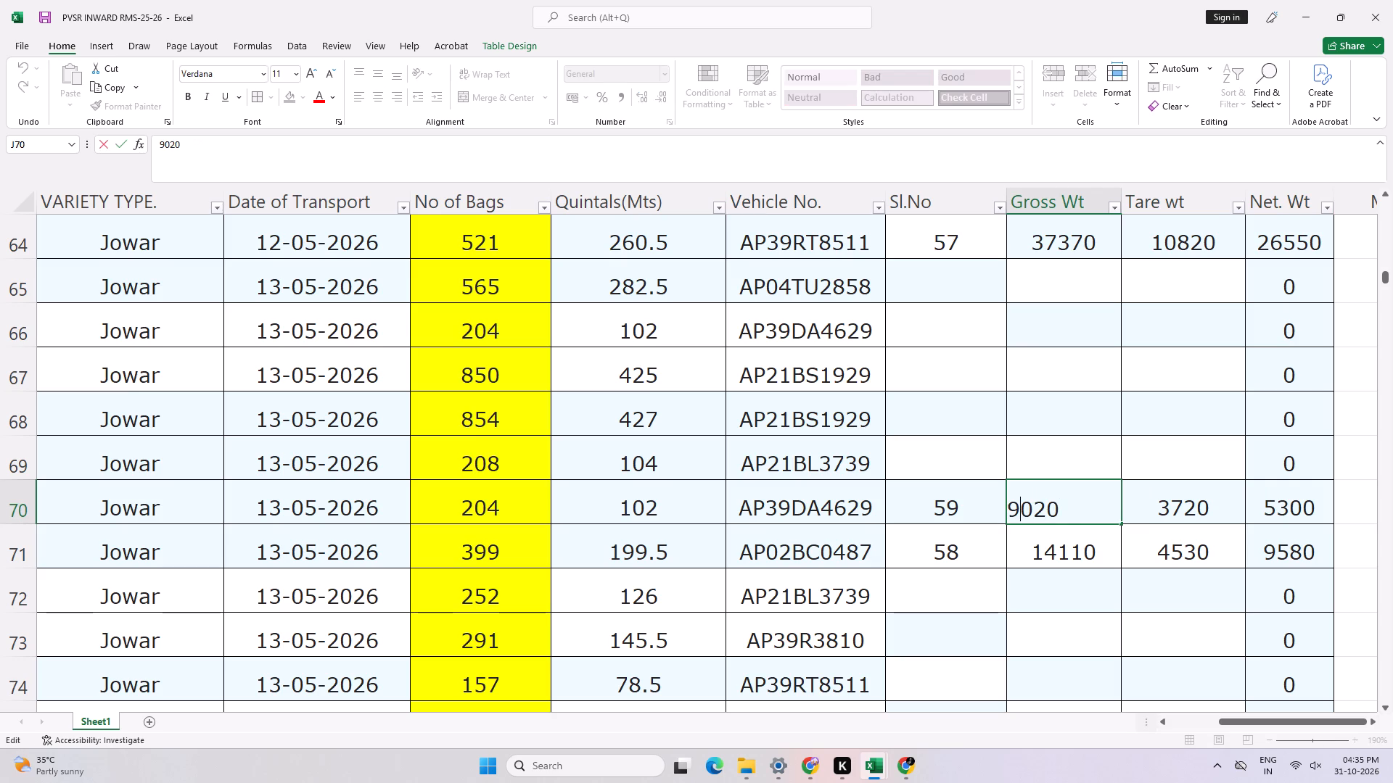
{"action": "key", "text": "plus"}
{"action": "key", "text": "Right"}
{"action": "key", "text": "Right"}
{"action": "key", "text": "Right"}
{"action": "key", "text": "Right"}
{"action": "key", "text": "Right"}
{"action": "key", "text": "Right"}
{"action": "key", "text": "Right"}
{"action": "key", "text": "Right"}
{"action": "key", "text": "Right"}
{"action": "key", "text": "Right"}
{"action": "key", "text": "Right"}
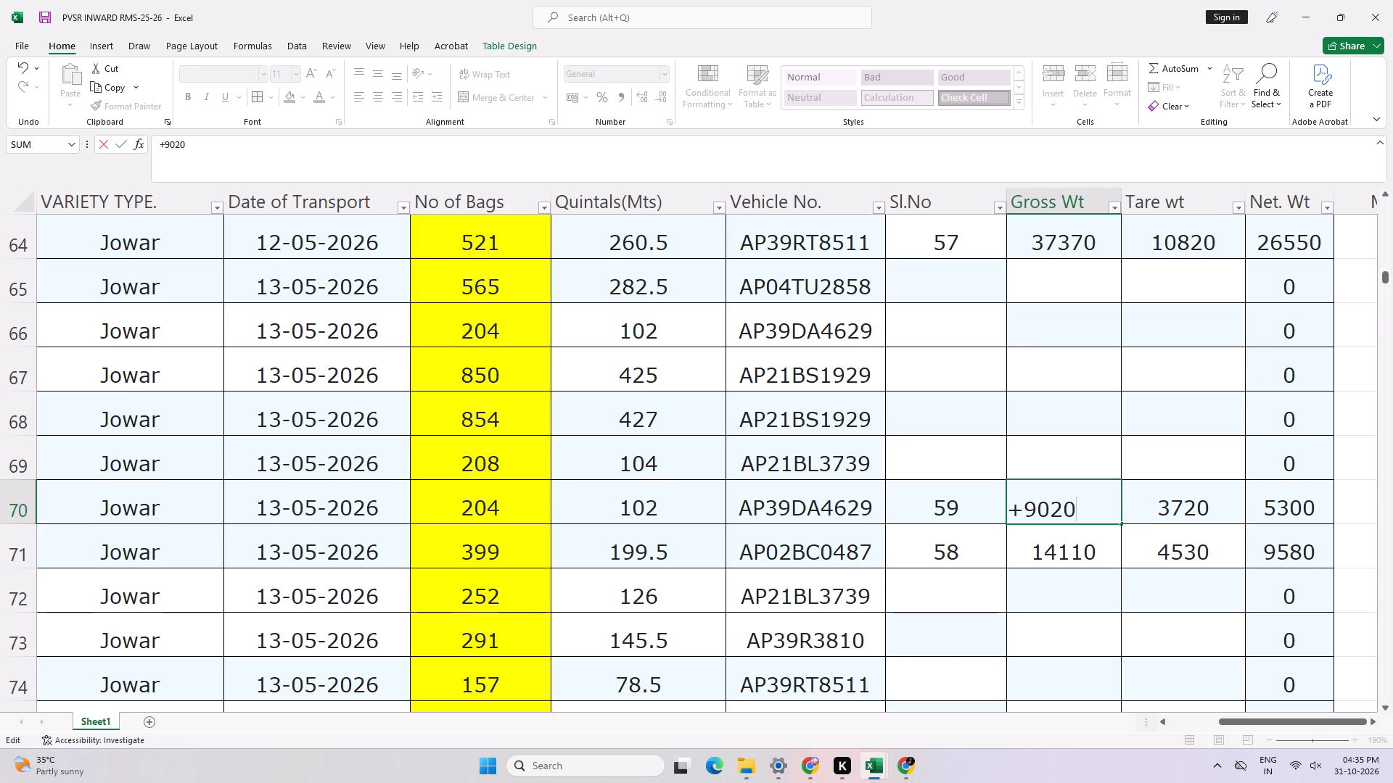
{"action": "type", "text": "+8890"}
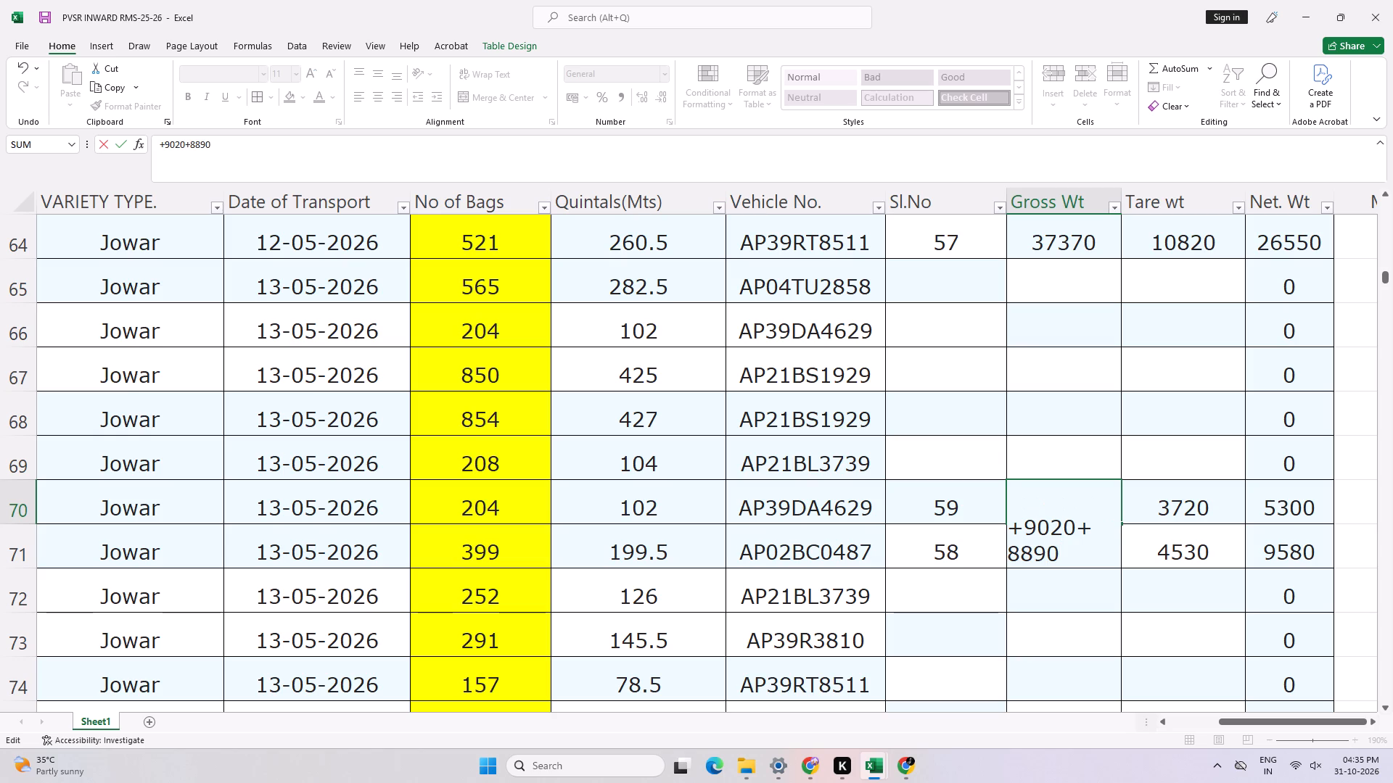
{"action": "key", "text": "Right"}
{"action": "key", "text": "Tab"}
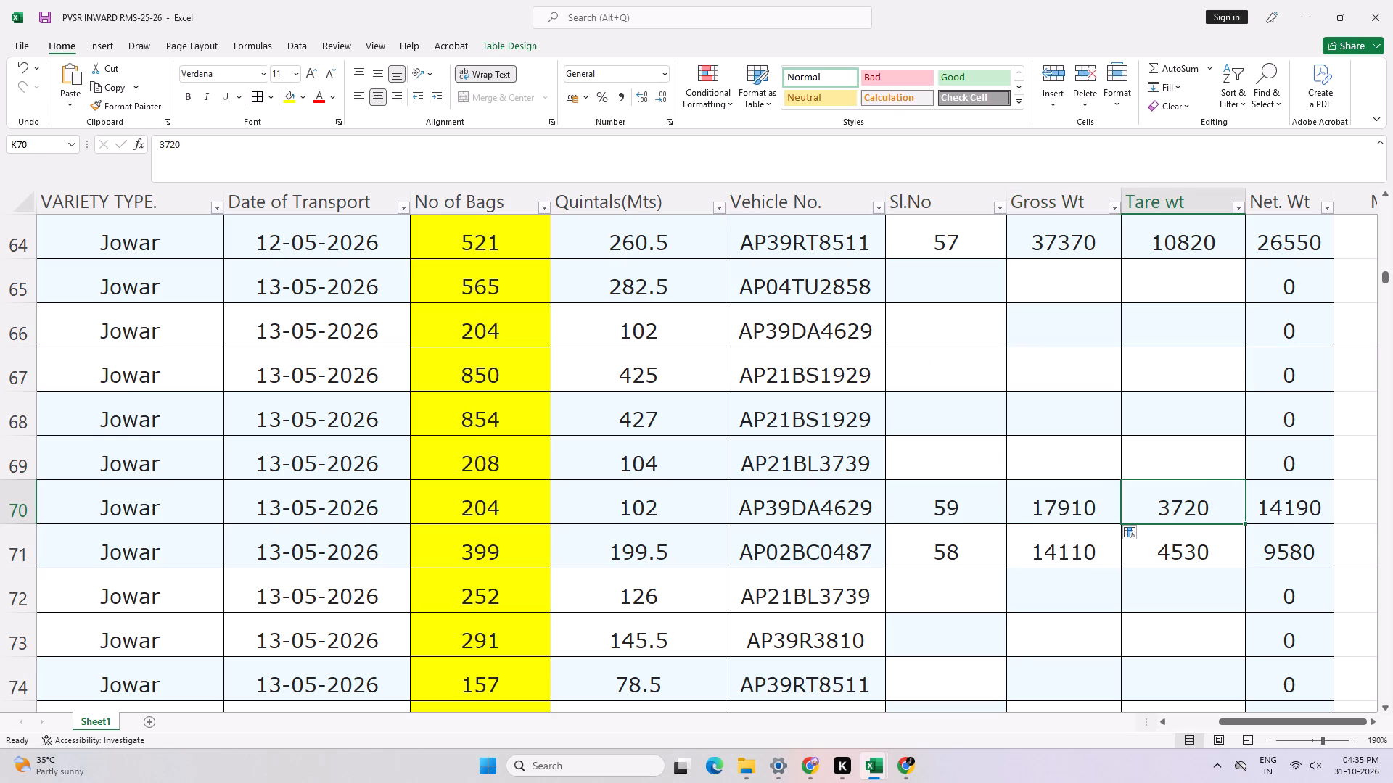
Turn row 70's tare weight into the sum formula 3720+3770.
{"action": "key", "text": "F2"}
{"action": "type", "text": "+3770"}
{"action": "key", "text": "Left"}
{"action": "key", "text": "Left"}
{"action": "key", "text": "Left"}
{"action": "key", "text": "Left"}
{"action": "key", "text": "Left"}
{"action": "key", "text": "Left"}
{"action": "key", "text": "Left"}
{"action": "key", "text": "Left"}
{"action": "key", "text": "Left"}
{"action": "key", "text": "Left"}
{"action": "key", "text": "Left"}
{"action": "key", "text": "Left"}
{"action": "key", "text": "Left"}
{"action": "key", "text": "Left"}
{"action": "key", "text": "Left"}
{"action": "key", "text": "Left"}
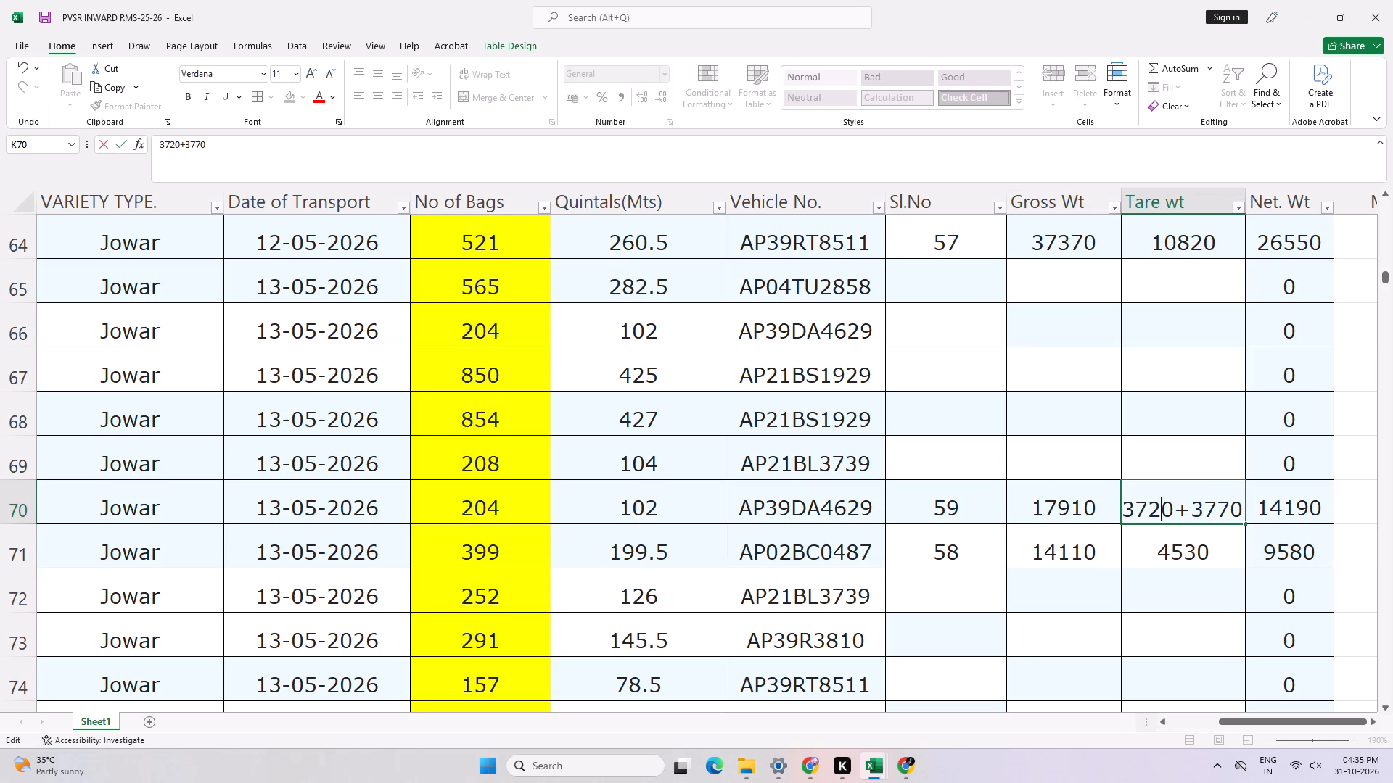
{"action": "key", "text": "plus"}
{"action": "key", "text": "Tab"}
{"action": "key", "text": "Left"}
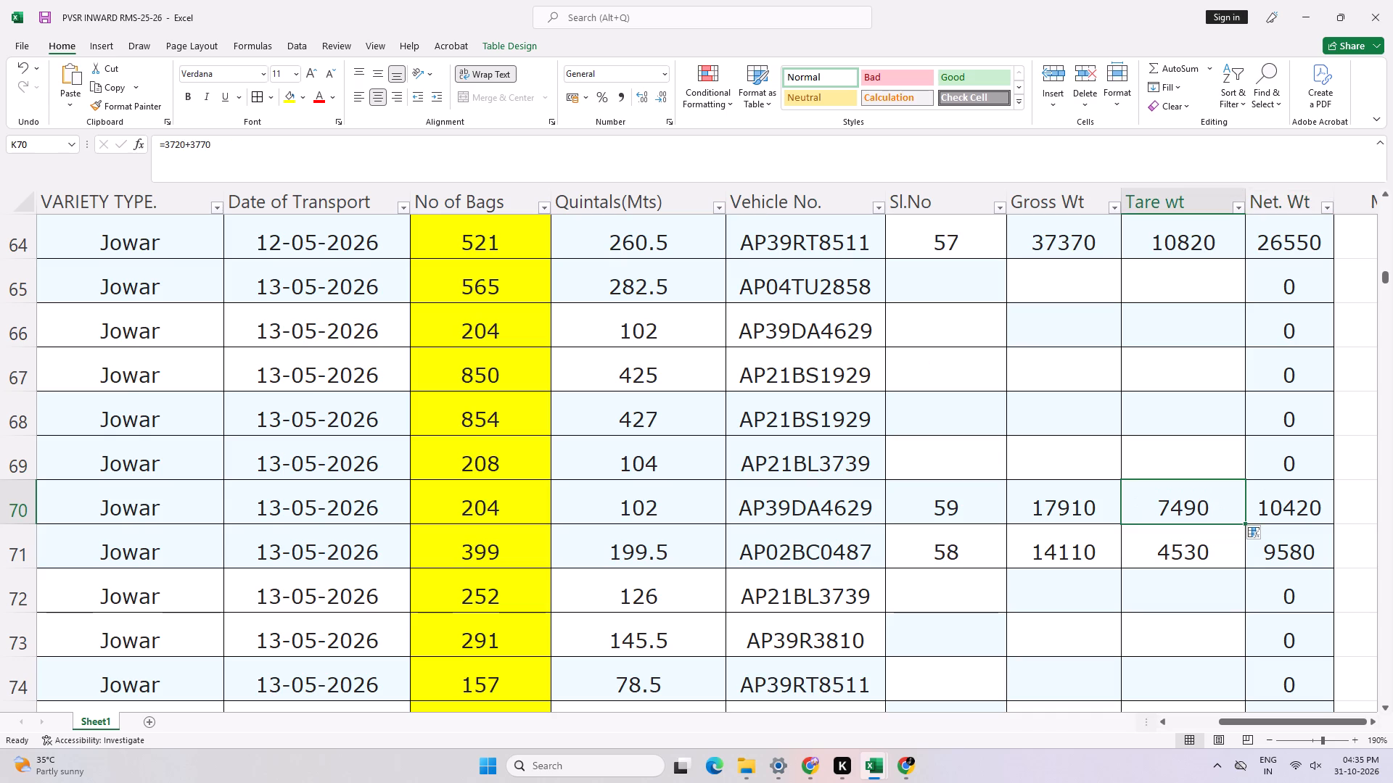
{"action": "key", "text": "Down"}
{"action": "key", "text": "Left"}
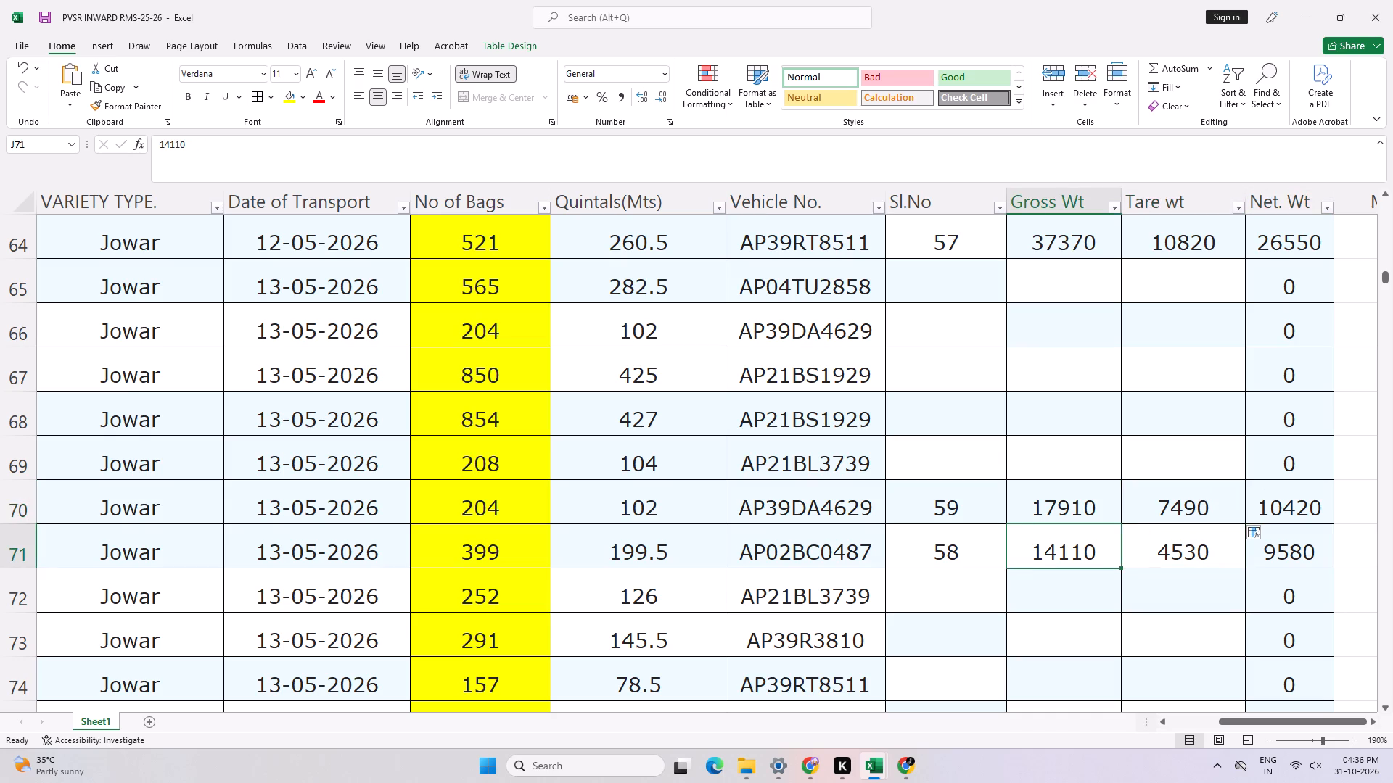
{"action": "key", "text": "F2"}
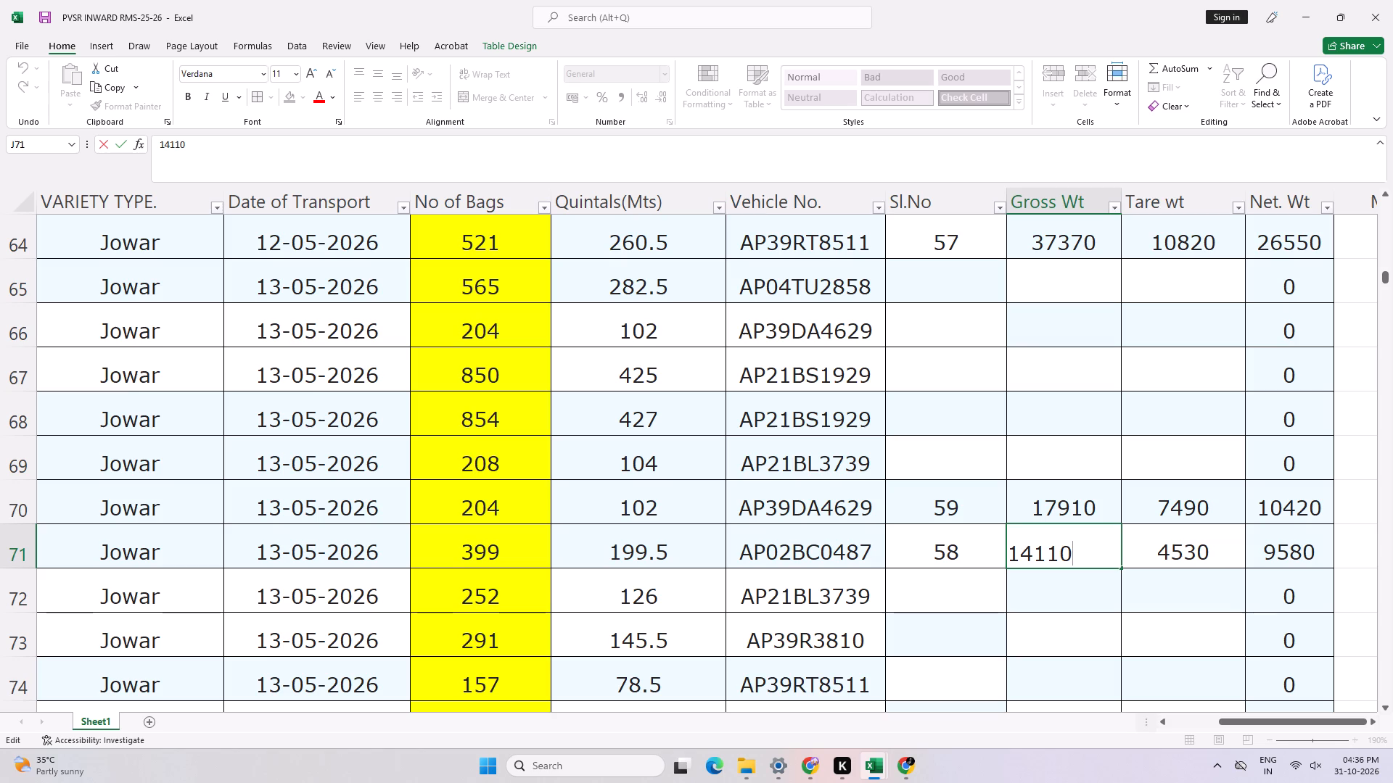
{"action": "key", "text": "Left"}
{"action": "key", "text": "Left"}
{"action": "key", "text": "Left"}
{"action": "key", "text": "Left"}
{"action": "key", "text": "Left"}
{"action": "key", "text": "Left"}
{"action": "key", "text": "Left"}
{"action": "key", "text": "Left"}
{"action": "key", "text": "Left"}
{"action": "key", "text": "Left"}
{"action": "key", "text": "Left"}
{"action": "key", "text": "Left"}
{"action": "key", "text": "plus"}
{"action": "key", "text": "Right"}
{"action": "key", "text": "Right"}
{"action": "key", "text": "Right"}
{"action": "key", "text": "Right"}
{"action": "key", "text": "Right"}
{"action": "key", "text": "Right"}
{"action": "key", "text": "Right"}
{"action": "key", "text": "Right"}
{"action": "key", "text": "Right"}
{"action": "key", "text": "Right"}
{"action": "key", "text": "Right"}
{"action": "key", "text": "Right"}
{"action": "key", "text": "Right"}
{"action": "key", "text": "Right"}
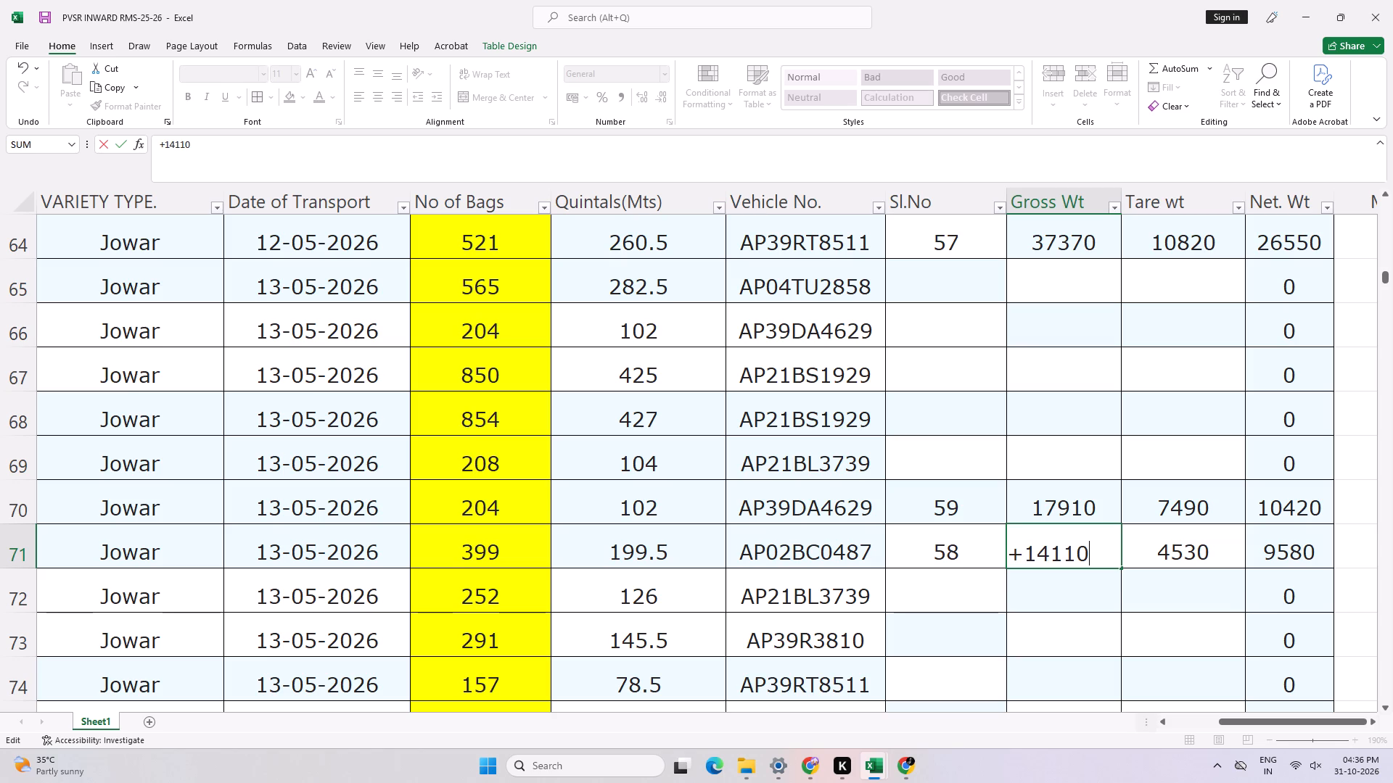
{"action": "type", "text": "+15150"}
{"action": "key", "text": "Right"}
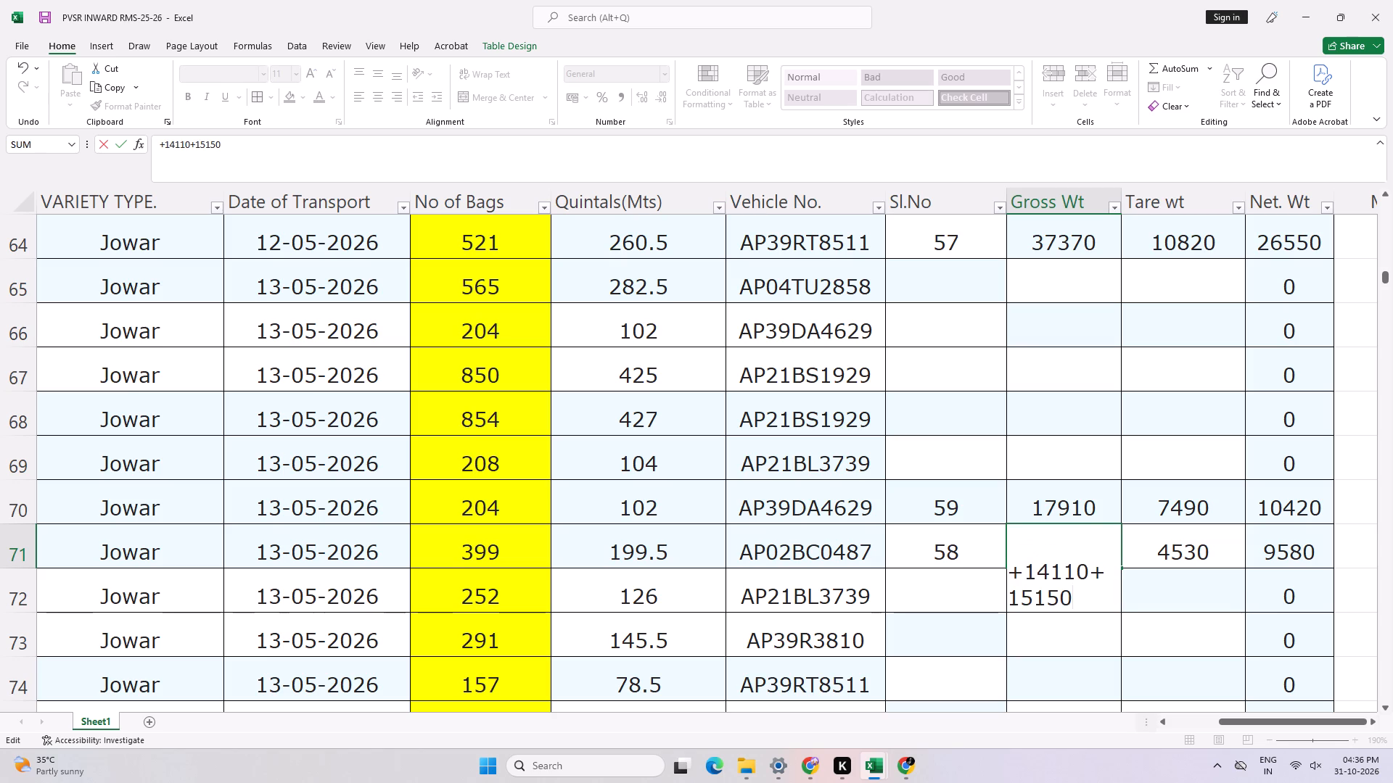
{"action": "key", "text": "Tab"}
Turn row 71's tare weight into the sum formula 4530+4390 and save the workbook.
{"action": "key", "text": "F2"}
{"action": "type", "text": "+4390"}
{"action": "key", "text": "Left"}
{"action": "key", "text": "Left"}
{"action": "key", "text": "Left"}
{"action": "key", "text": "Left"}
{"action": "key", "text": "Left"}
{"action": "key", "text": "Left"}
{"action": "key", "text": "Left"}
{"action": "key", "text": "Left"}
{"action": "key", "text": "Left"}
{"action": "key", "text": "Left"}
{"action": "key", "text": "Left"}
{"action": "key", "text": "Left"}
{"action": "key", "text": "Left"}
{"action": "key", "text": "Left"}
{"action": "key", "text": "Left"}
{"action": "key", "text": "Left"}
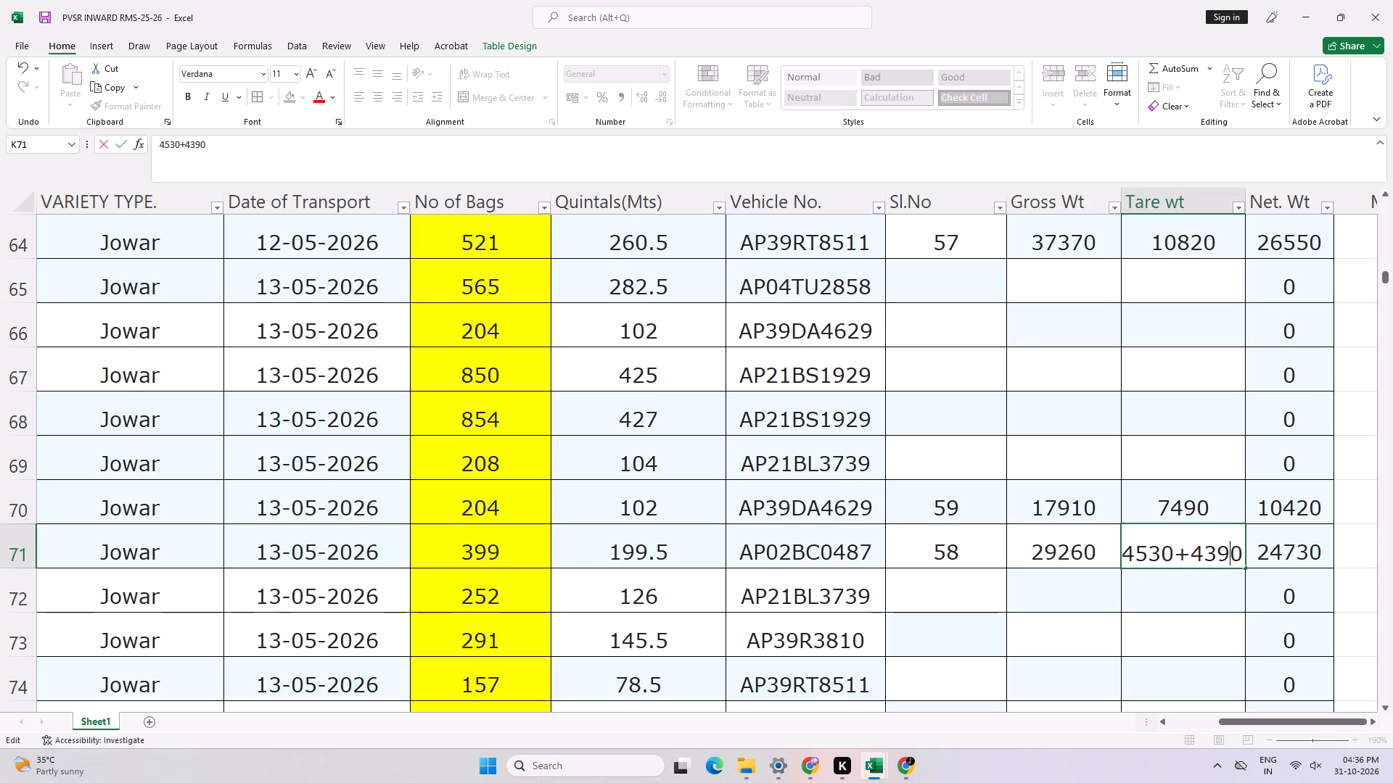
{"action": "key", "text": "plus"}
{"action": "key", "text": "Return"}
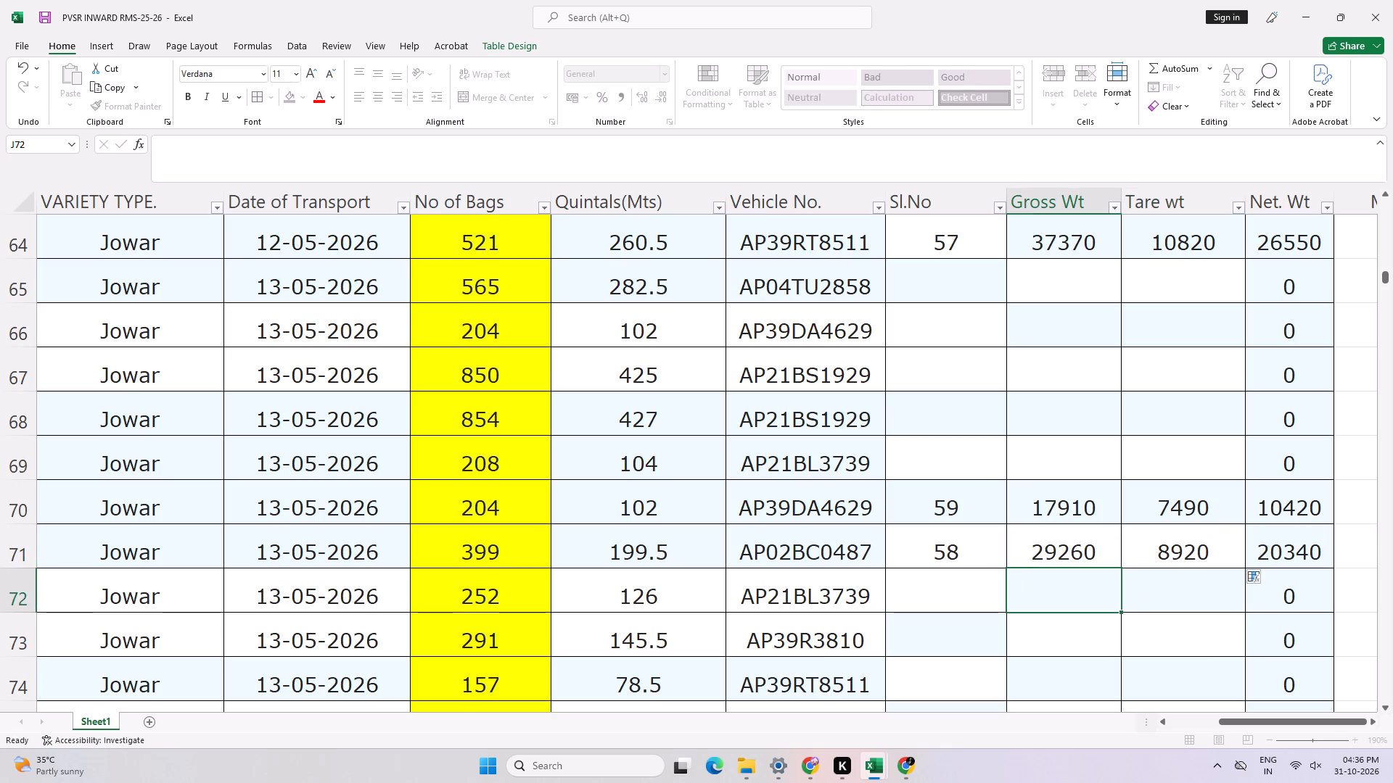
{"action": "key", "text": "Up"}
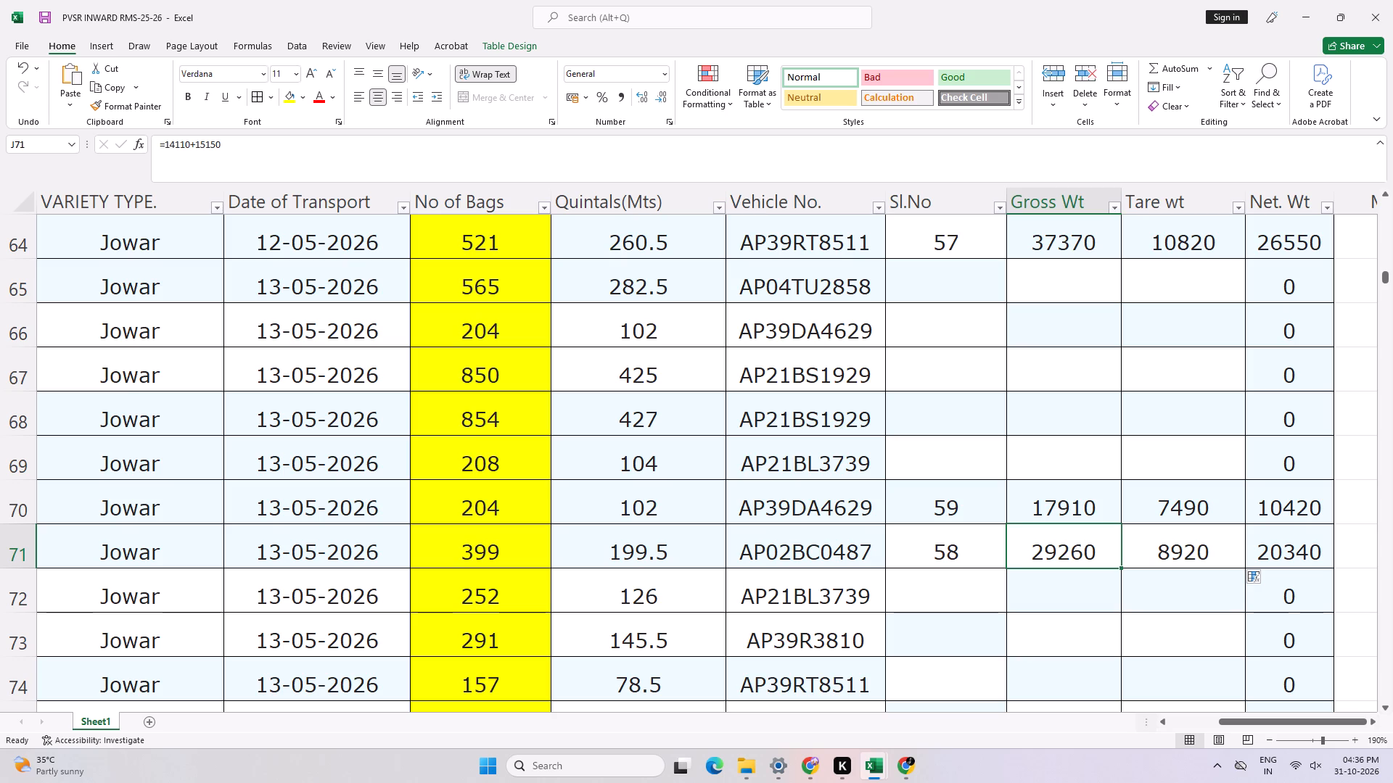
{"action": "key", "text": "Down"}
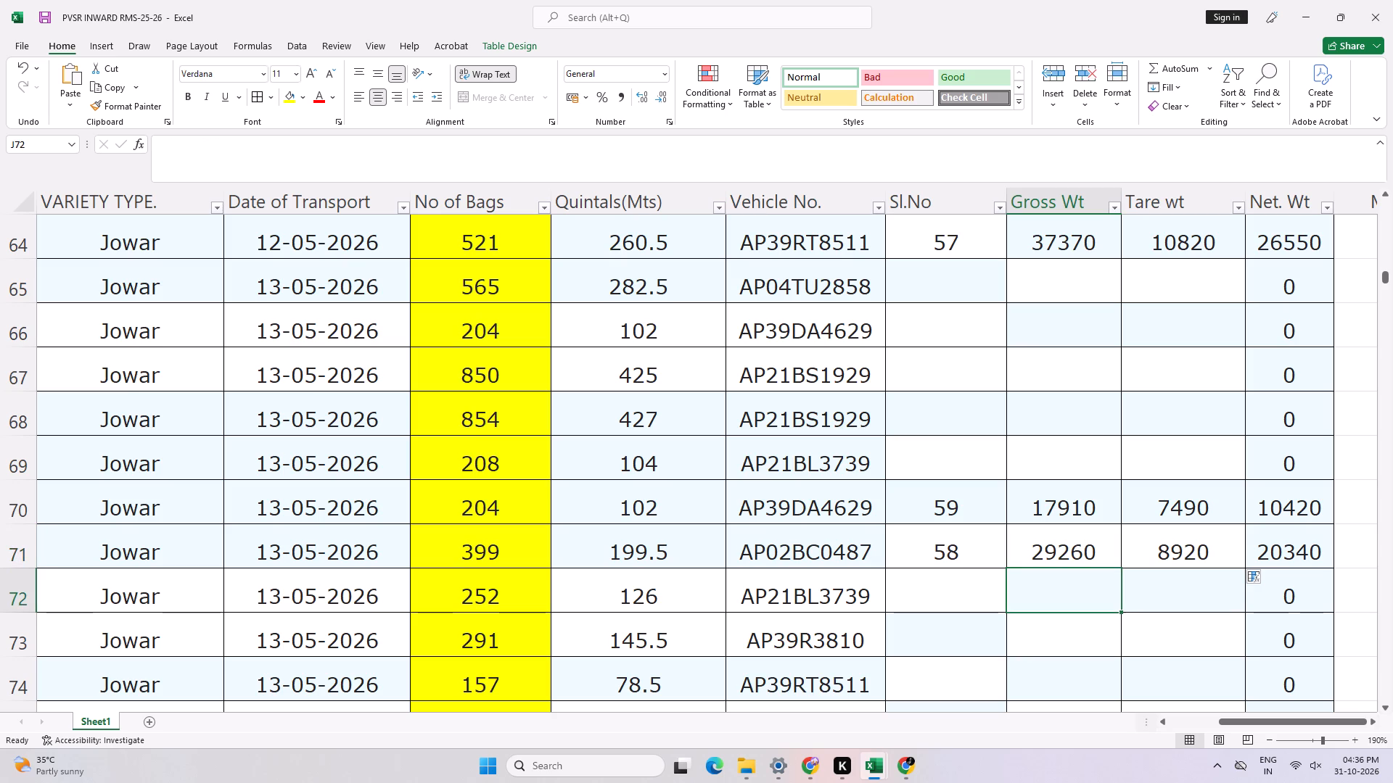
{"action": "key", "text": "ctrl+s"}
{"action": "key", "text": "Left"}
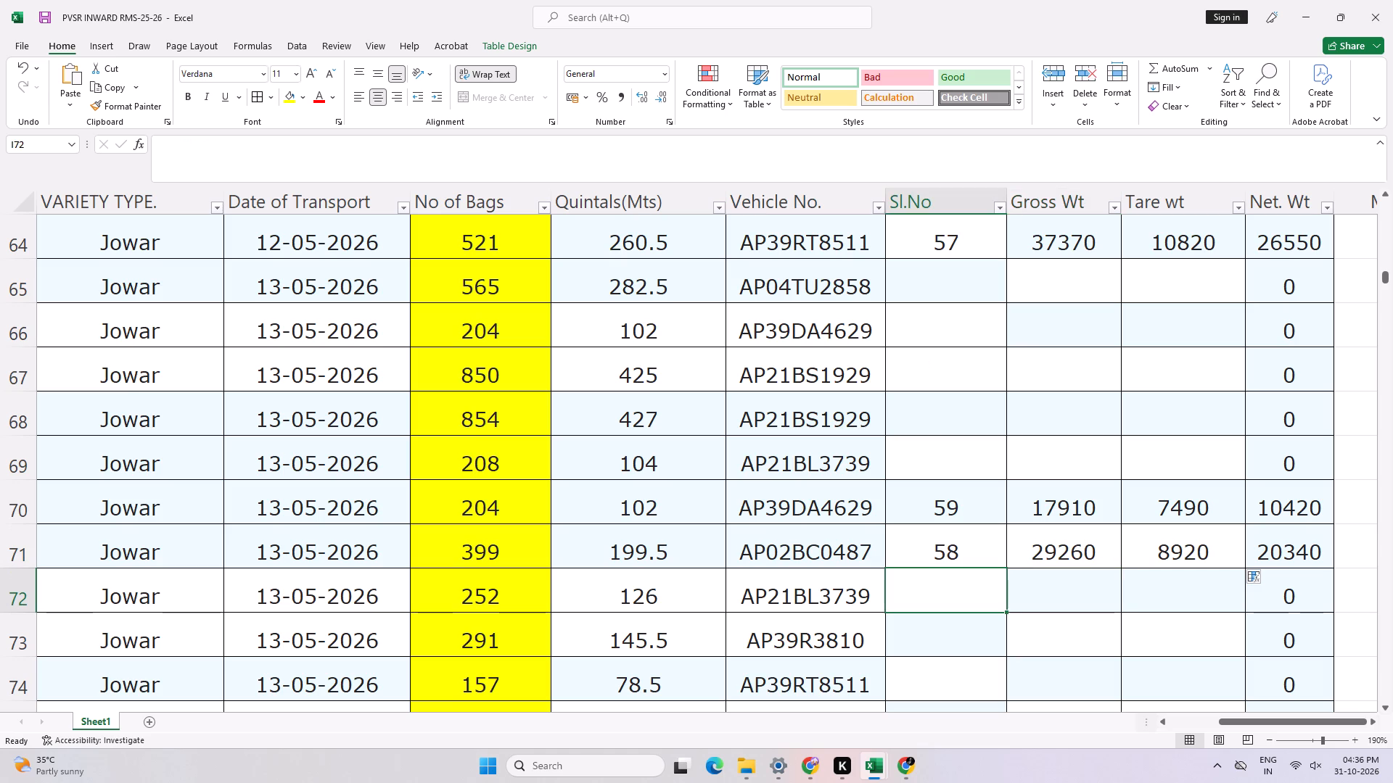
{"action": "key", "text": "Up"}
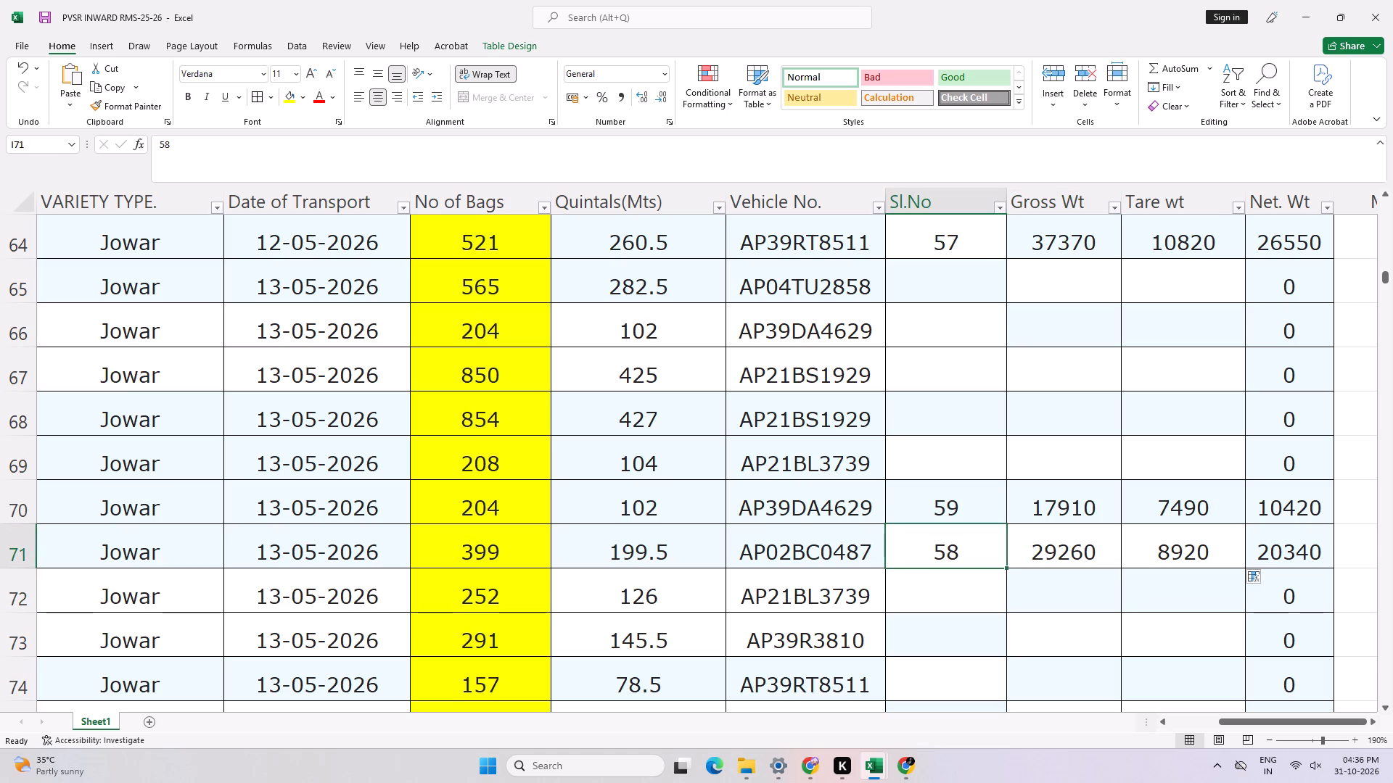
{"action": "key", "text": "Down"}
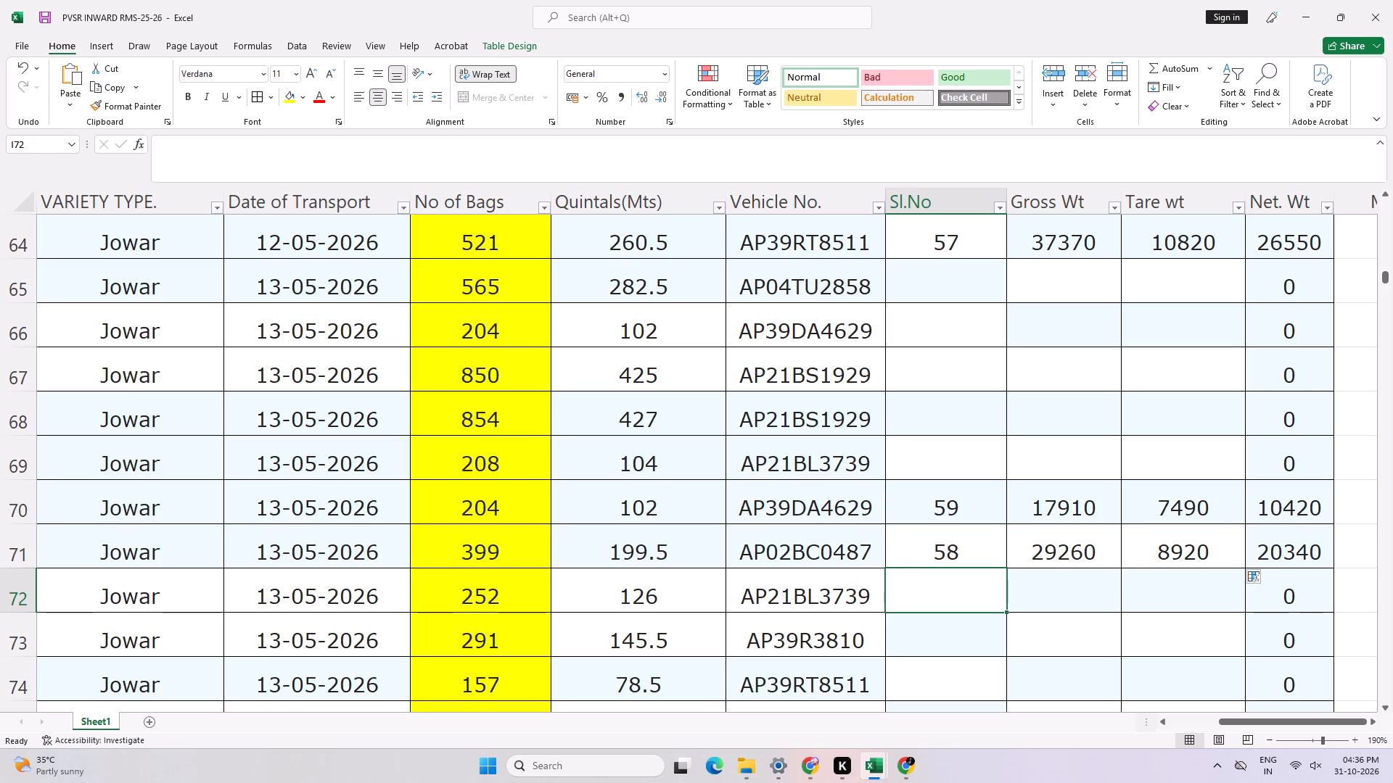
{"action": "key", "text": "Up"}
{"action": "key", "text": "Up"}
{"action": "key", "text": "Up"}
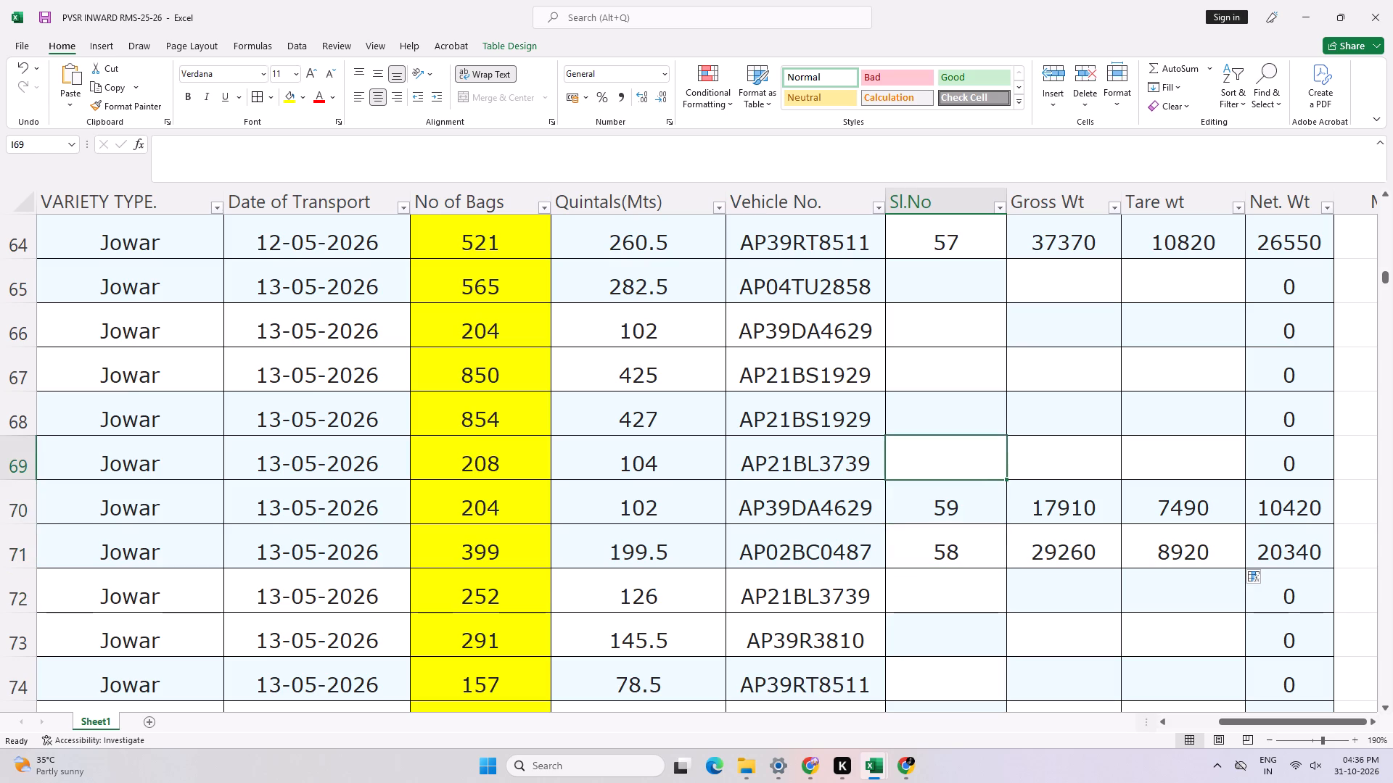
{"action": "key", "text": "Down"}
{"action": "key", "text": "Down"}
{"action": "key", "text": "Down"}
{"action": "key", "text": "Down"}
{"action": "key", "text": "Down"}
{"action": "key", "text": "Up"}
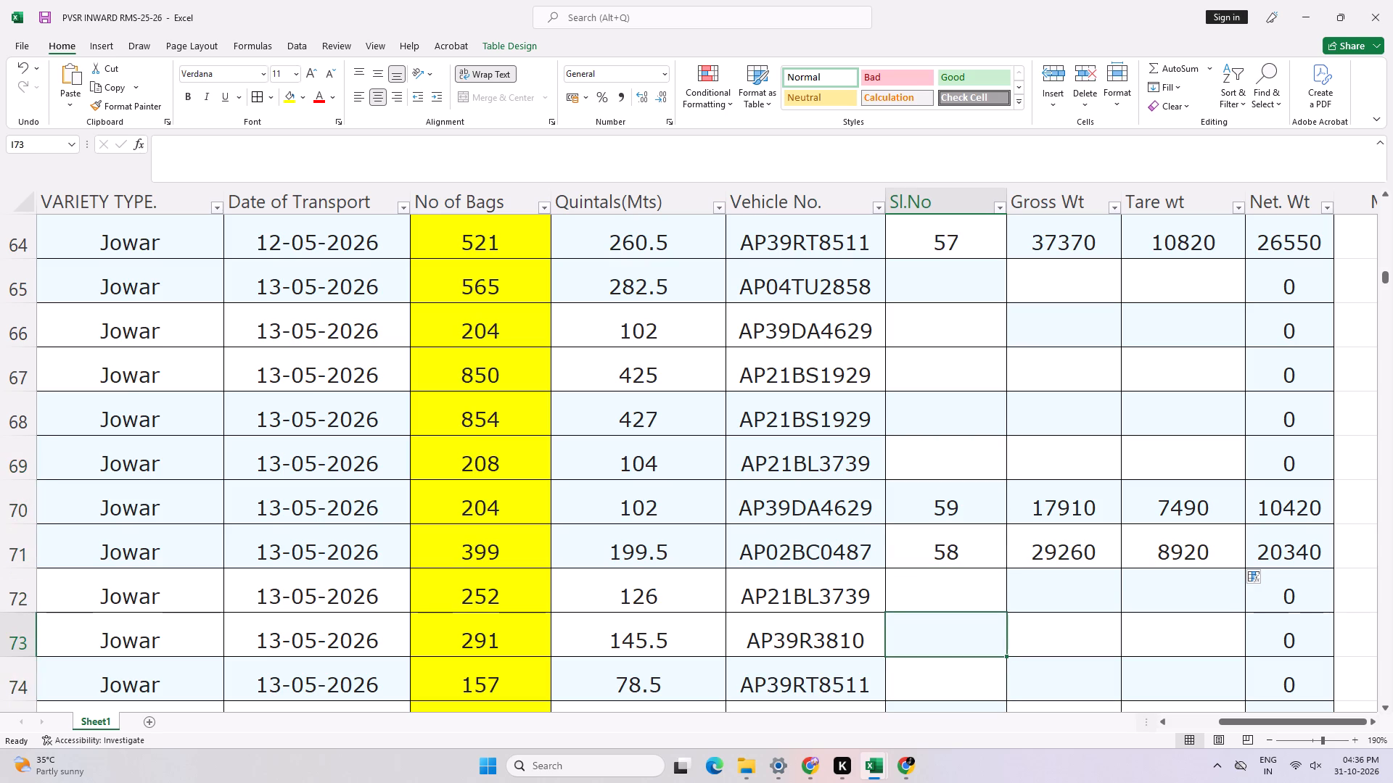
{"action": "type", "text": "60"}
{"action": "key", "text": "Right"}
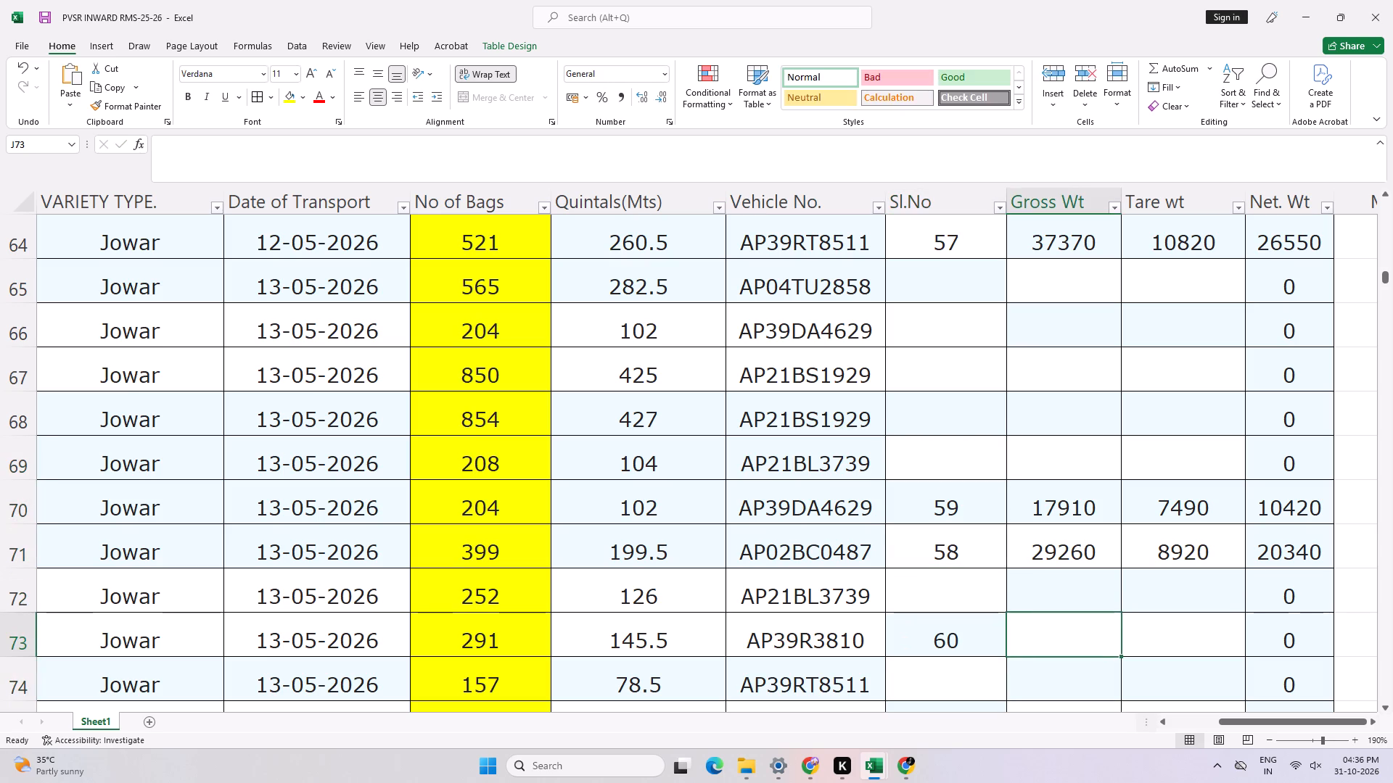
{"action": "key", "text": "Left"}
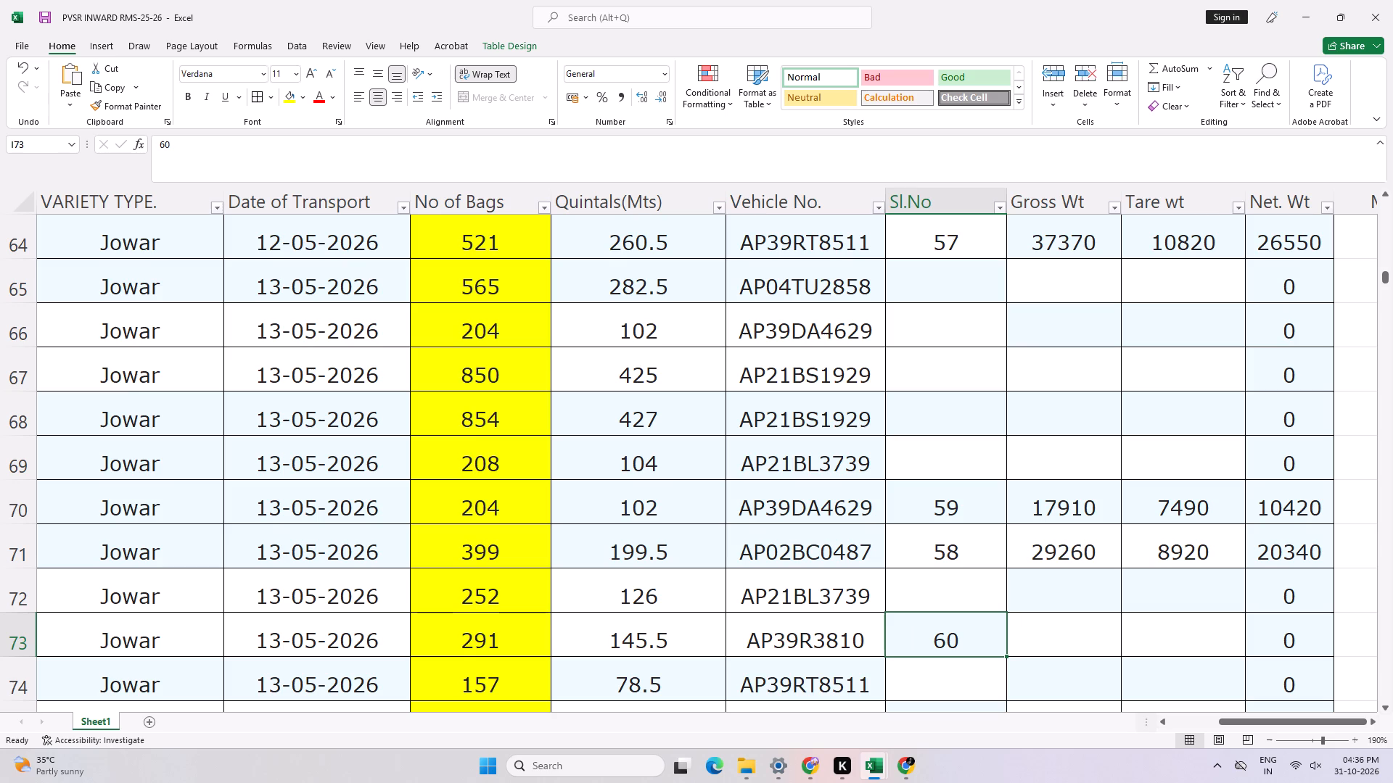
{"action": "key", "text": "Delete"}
{"action": "key", "text": "Down"}
{"action": "key", "text": "Down"}
{"action": "key", "text": "Down"}
{"action": "key", "text": "Down"}
{"action": "key", "text": "Up"}
{"action": "key", "text": "Up"}
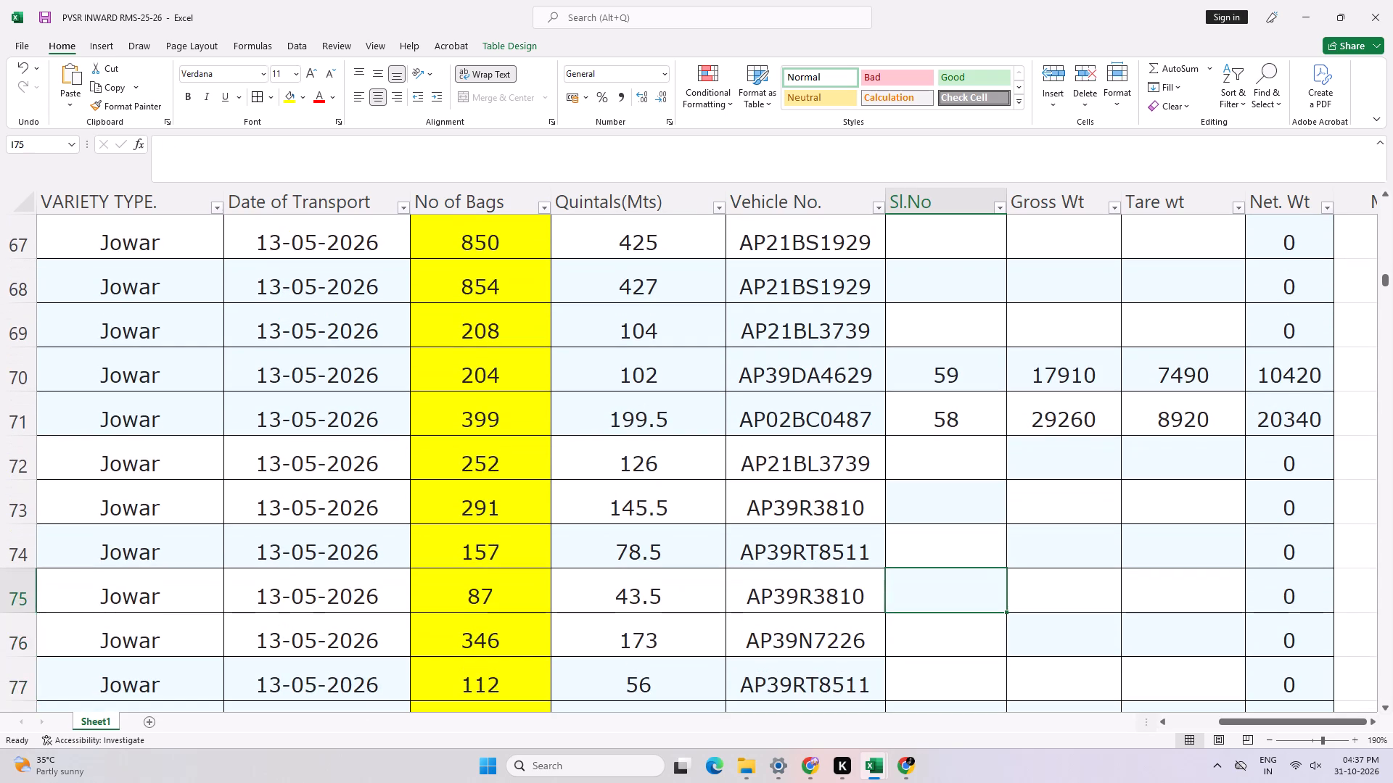
{"action": "type", "text": "60"}
{"action": "key", "text": "Right"}
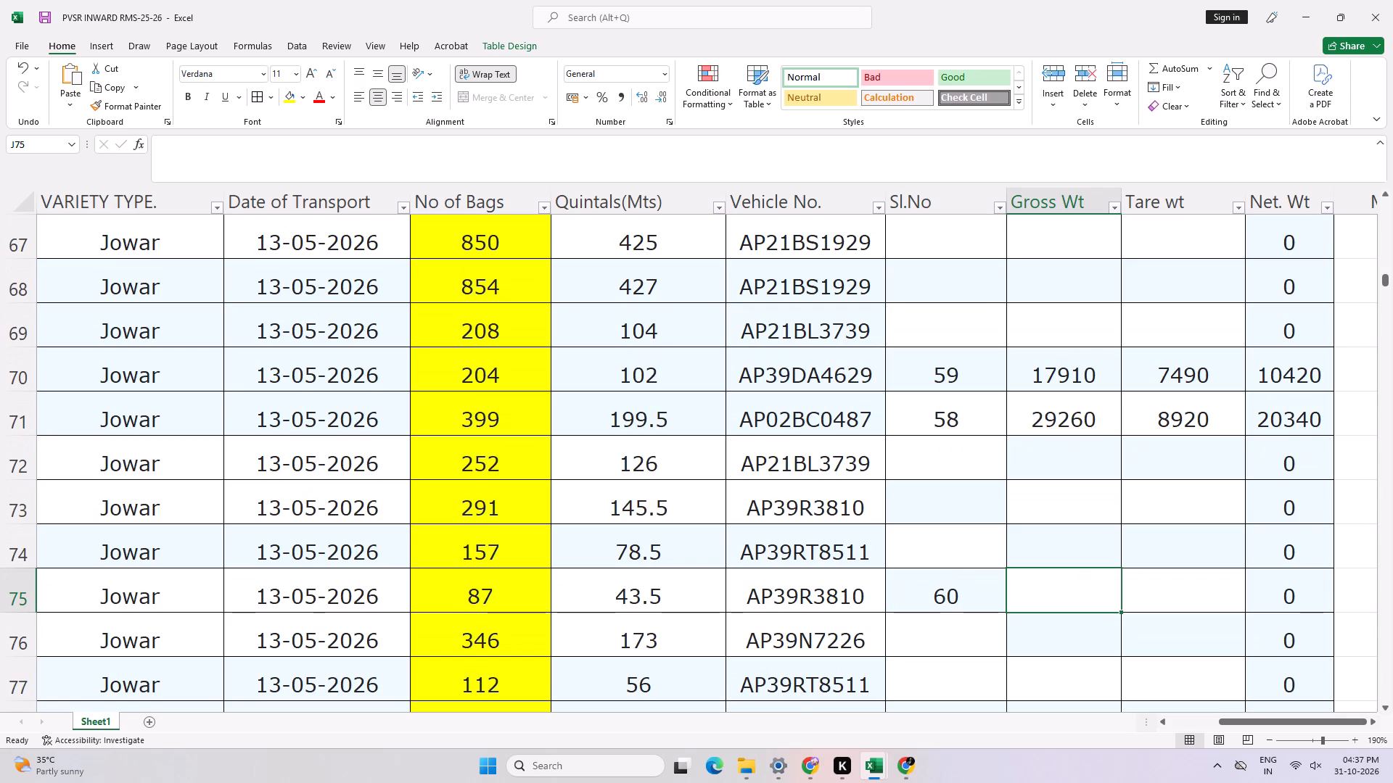
{"action": "type", "text": "8300"}
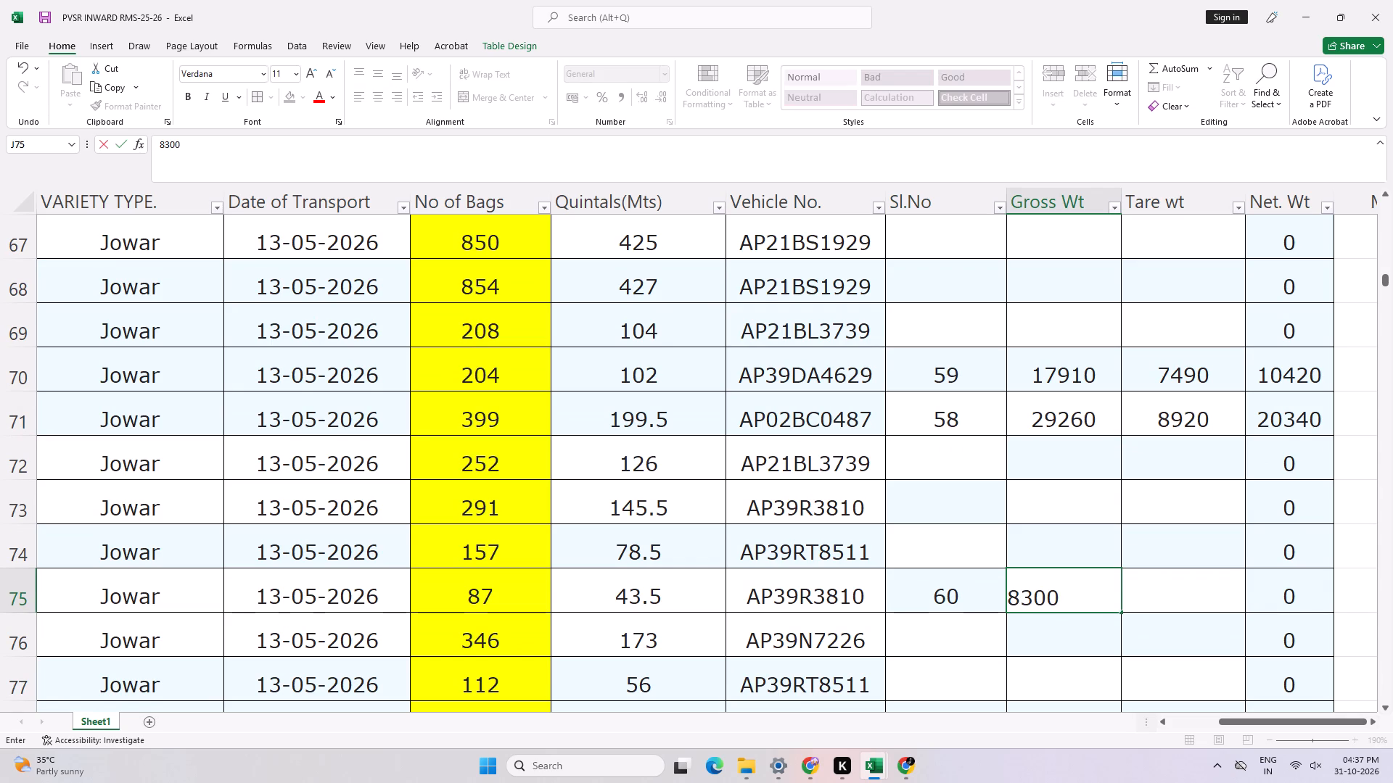
{"action": "key", "text": "Right"}
{"action": "type", "text": "3840"}
{"action": "key", "text": "Right"}
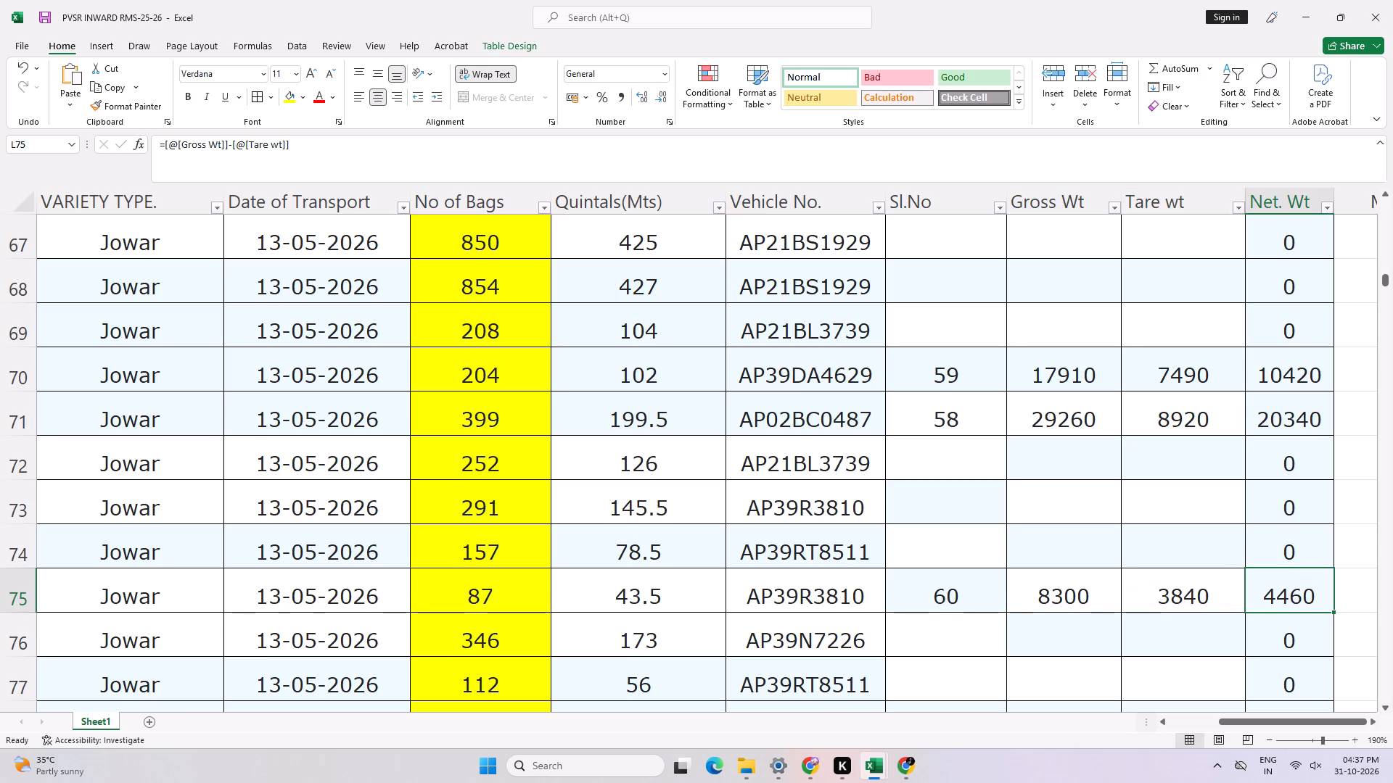
{"action": "key", "text": "Left"}
{"action": "key", "text": "Left"}
{"action": "key", "text": "Left"}
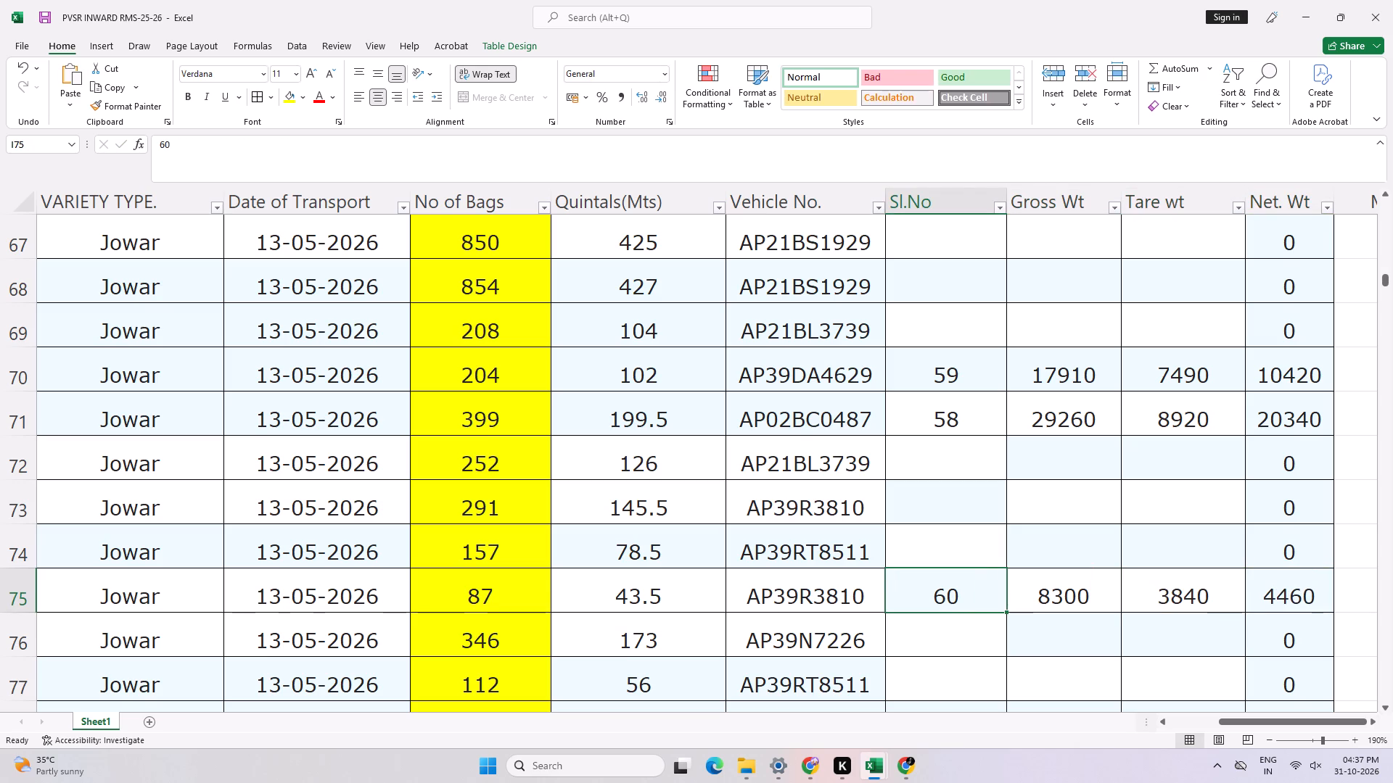
{"action": "key", "text": "Up"}
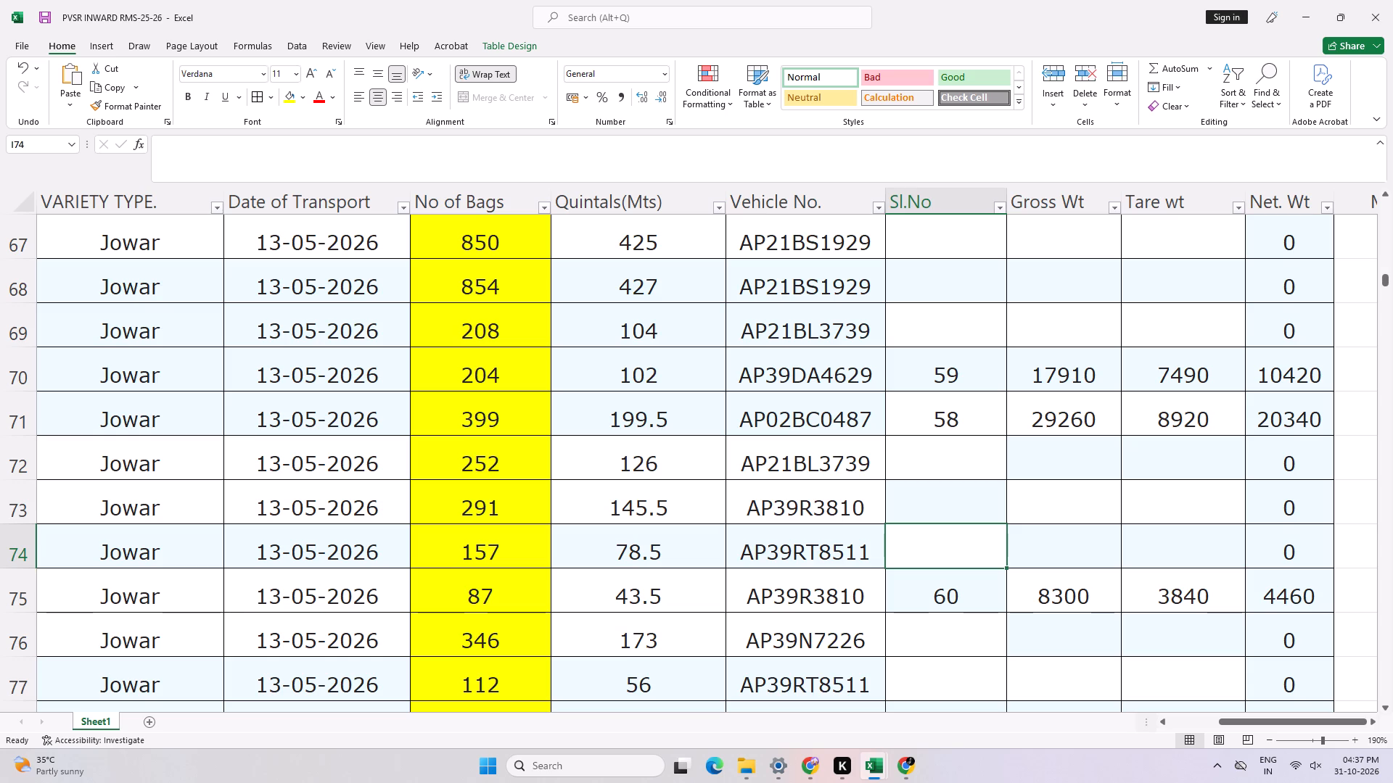
{"action": "key", "text": "Up"}
{"action": "key", "text": "Up"}
{"action": "key", "text": "Up"}
{"action": "key", "text": "Up"}
{"action": "key", "text": "Up"}
{"action": "key", "text": "Up"}
{"action": "key", "text": "Up"}
{"action": "key", "text": "Up"}
{"action": "key", "text": "Up"}
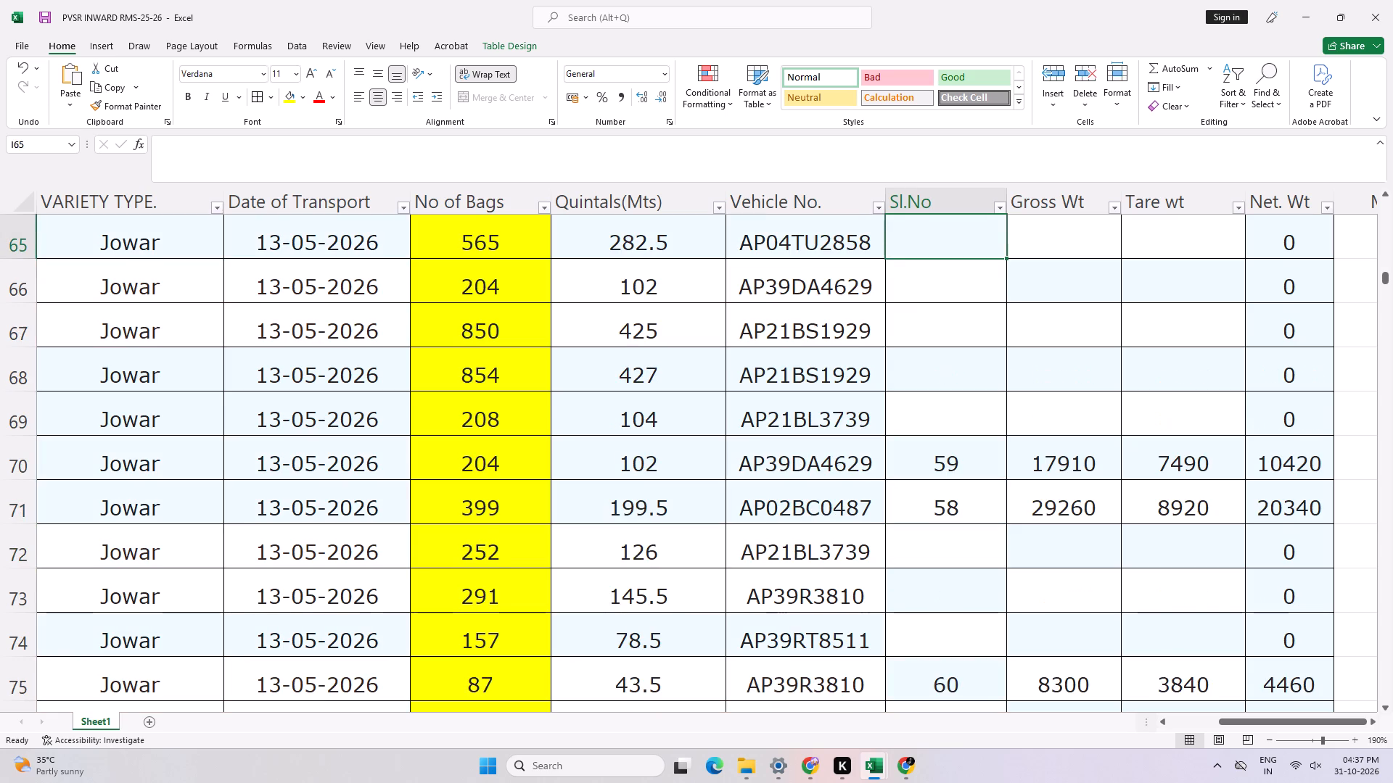
{"action": "key", "text": "Up"}
{"action": "key", "text": "Up"}
{"action": "key", "text": "Down"}
{"action": "key", "text": "Down"}
{"action": "key", "text": "Down"}
{"action": "key", "text": "Down"}
{"action": "key", "text": "Down"}
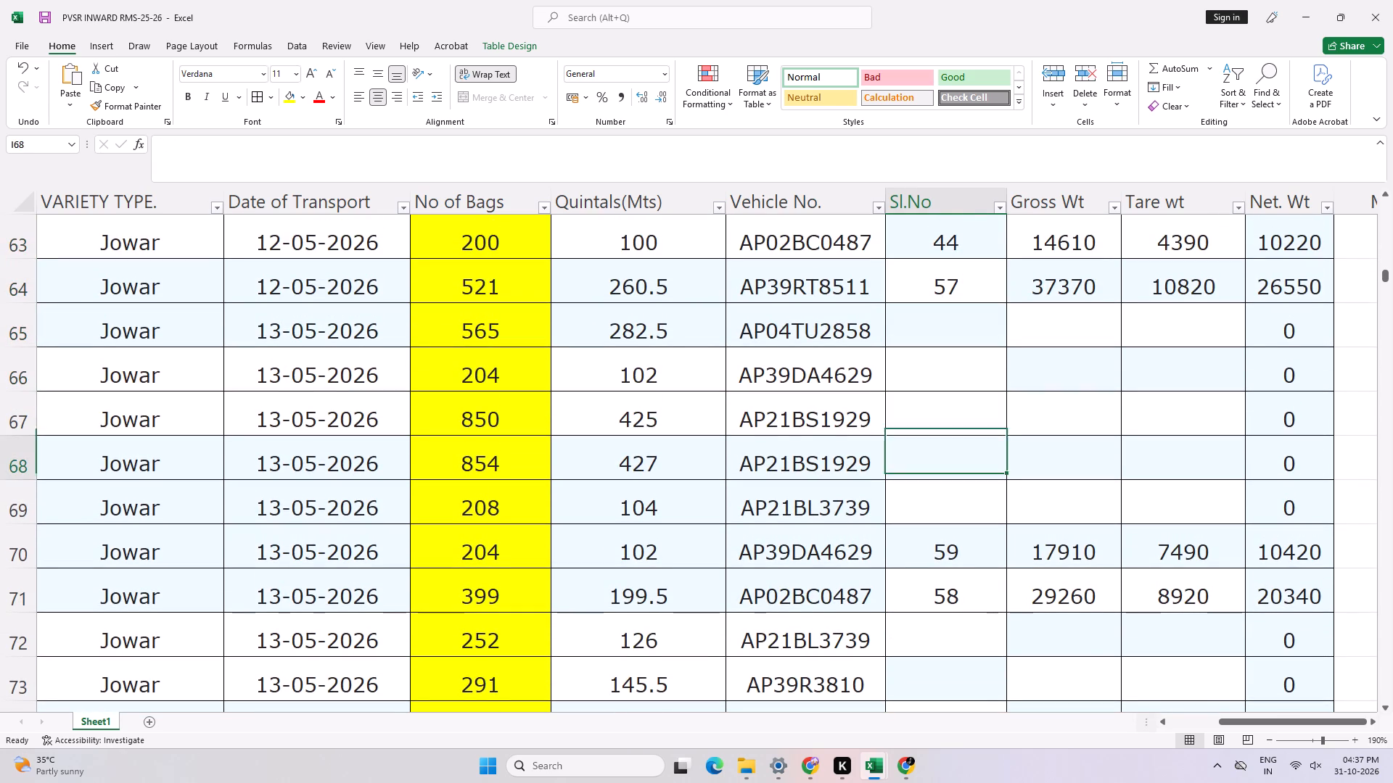
{"action": "key", "text": "Down"}
{"action": "key", "text": "Down"}
{"action": "key", "text": "Down"}
{"action": "key", "text": "Down"}
{"action": "key", "text": "Down"}
{"action": "key", "text": "Down"}
{"action": "key", "text": "Down"}
{"action": "key", "text": "Down"}
{"action": "key", "text": "Down"}
{"action": "key", "text": "Down"}
{"action": "key", "text": "Down"}
{"action": "key", "text": "Down"}
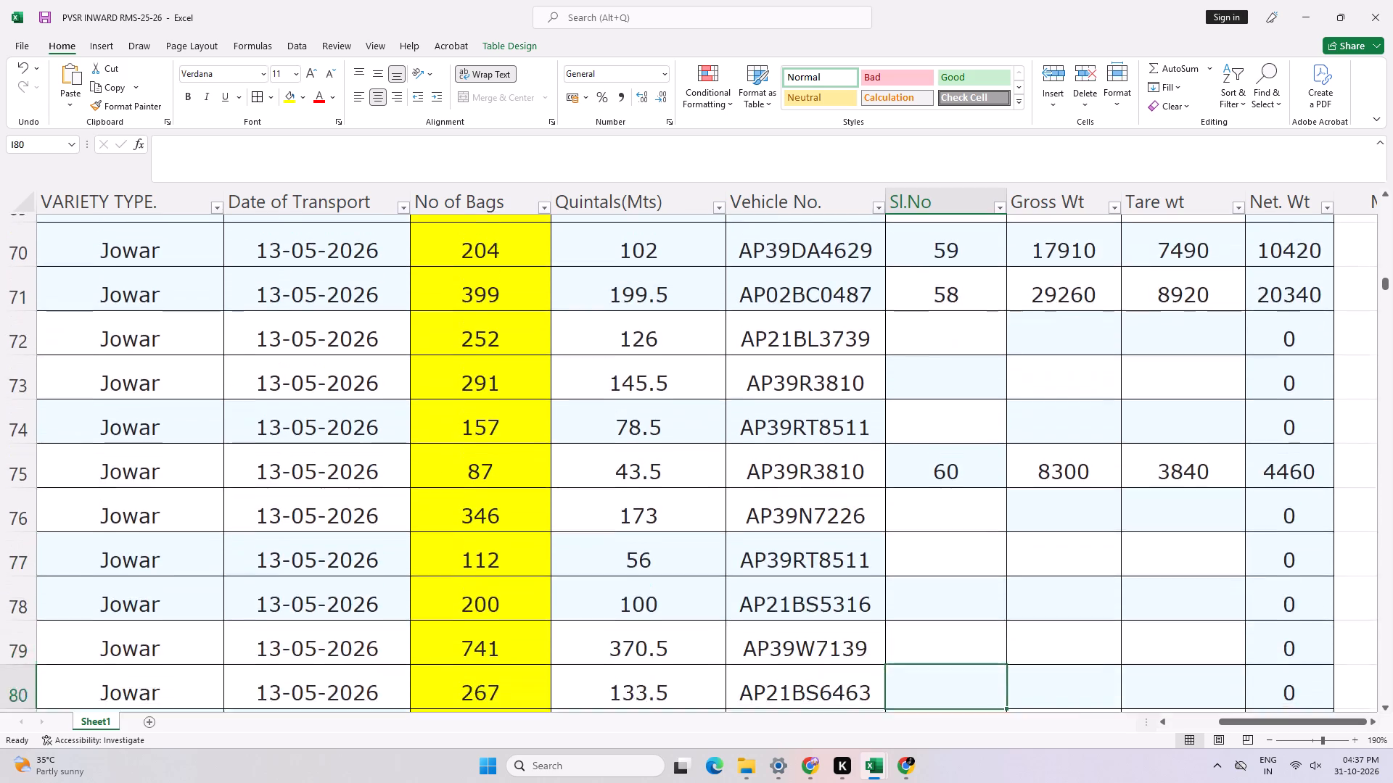
{"action": "key", "text": "Down"}
{"action": "key", "text": "Down"}
{"action": "key", "text": "Down"}
{"action": "key", "text": "Down"}
{"action": "key", "text": "Down"}
{"action": "key", "text": "Down"}
{"action": "key", "text": "Down"}
{"action": "key", "text": "Down"}
{"action": "key", "text": "Down"}
{"action": "key", "text": "Down"}
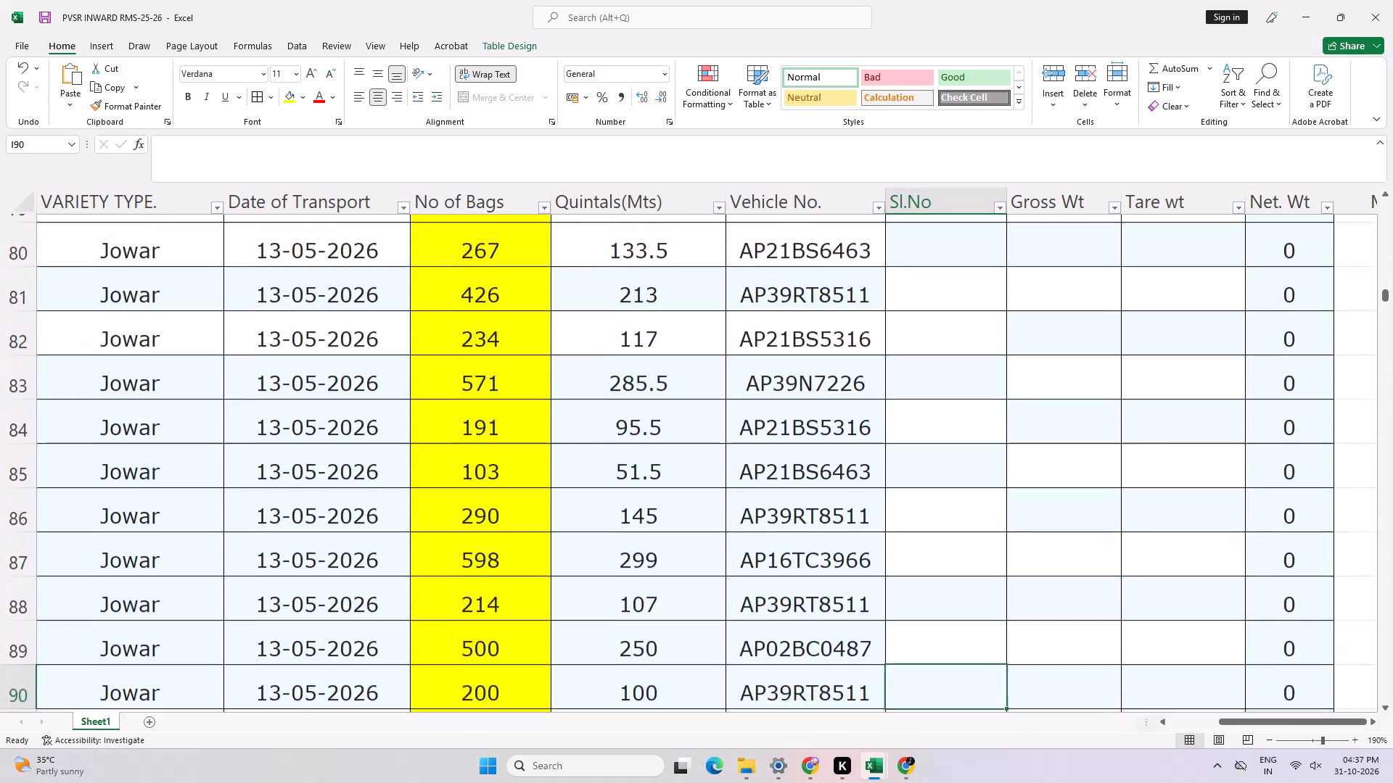
{"action": "key", "text": "Down"}
{"action": "key", "text": "Down"}
{"action": "key", "text": "Up"}
{"action": "key", "text": "Up"}
{"action": "key", "text": "Up"}
{"action": "key", "text": "Up"}
{"action": "key", "text": "Up"}
{"action": "key", "text": "Down"}
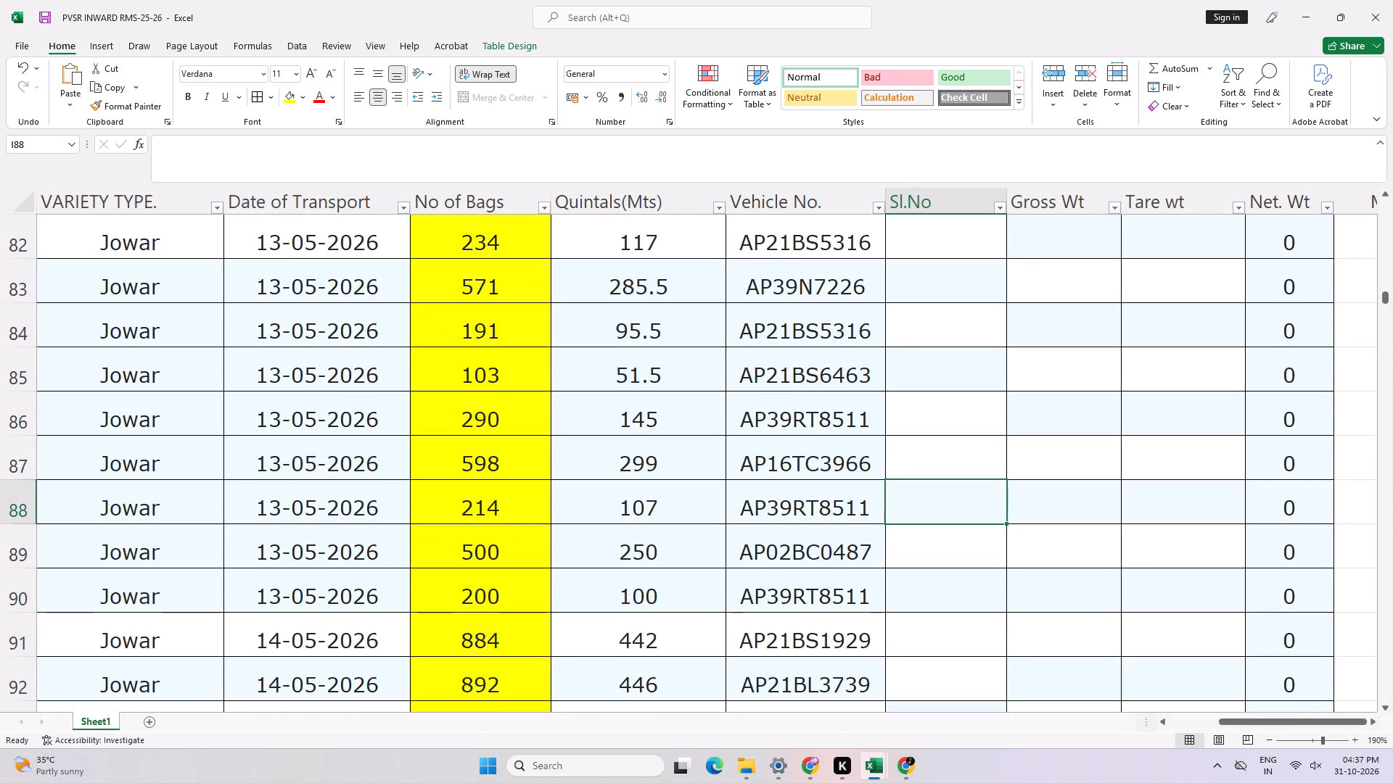
{"action": "key", "text": "Up"}
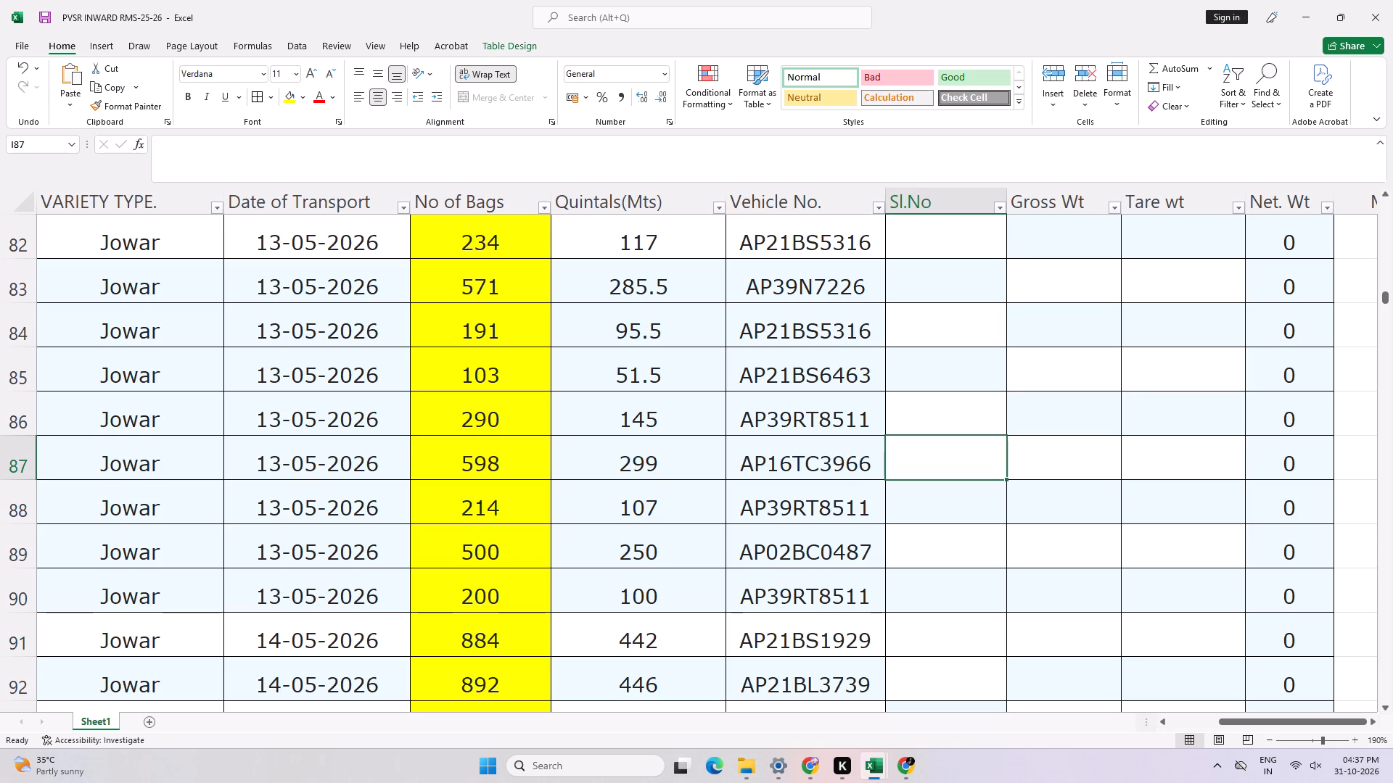
{"action": "type", "text": "61"}
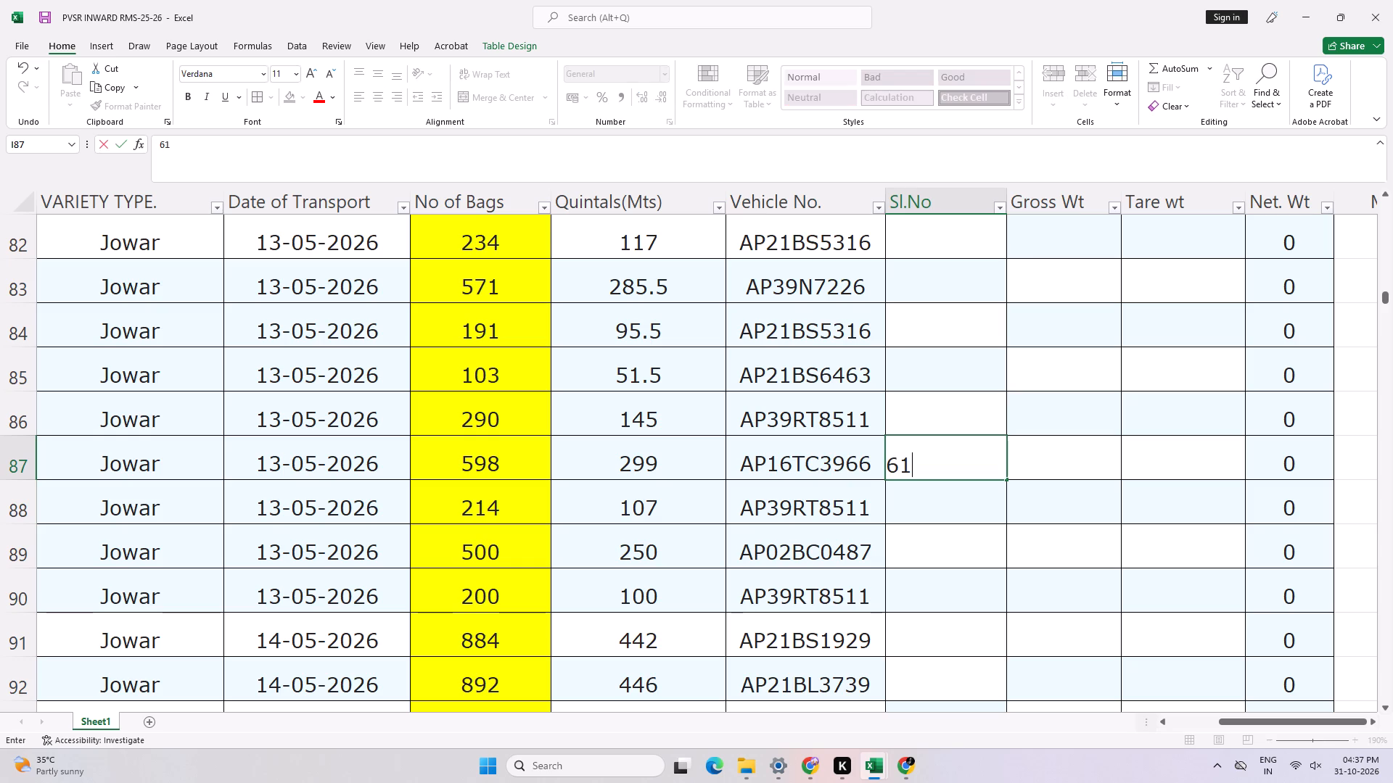
{"action": "key", "text": "Right"}
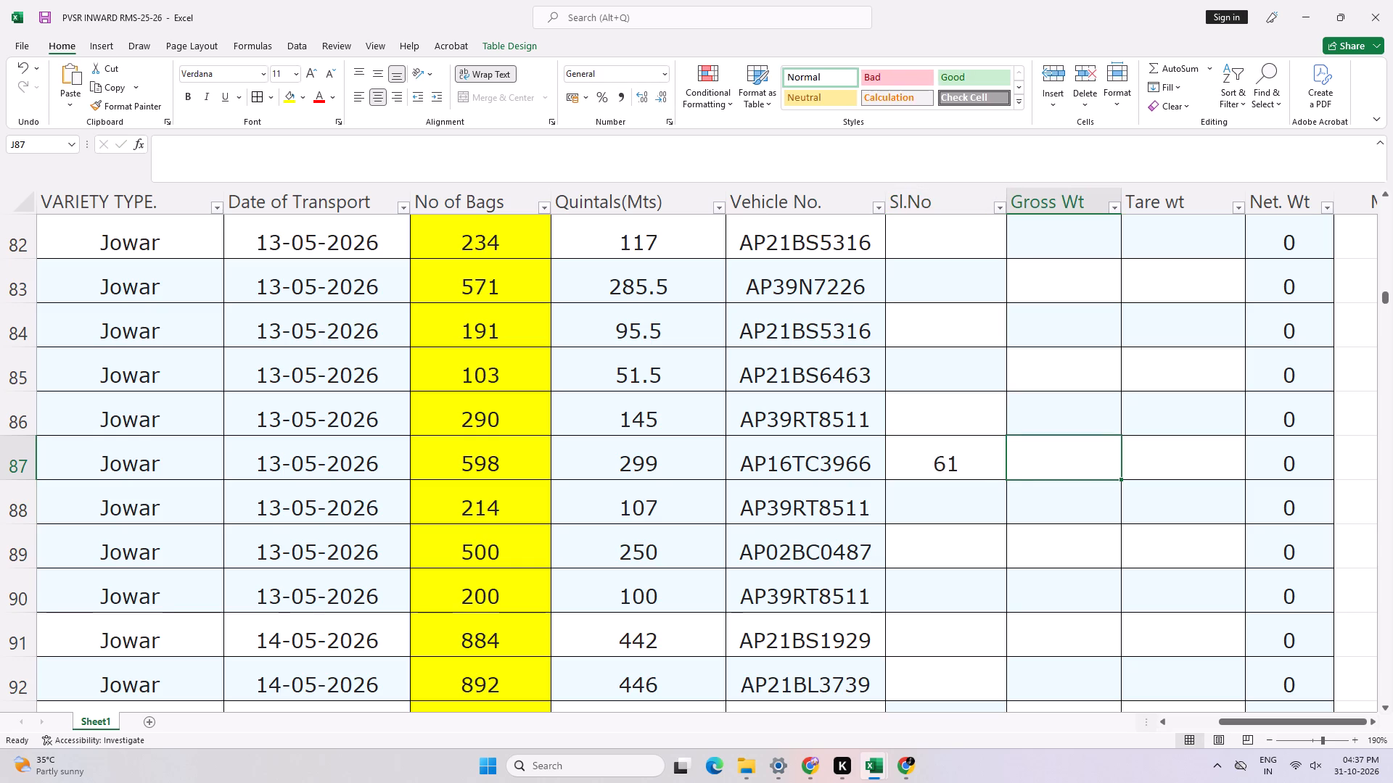
{"action": "type", "text": "41530"}
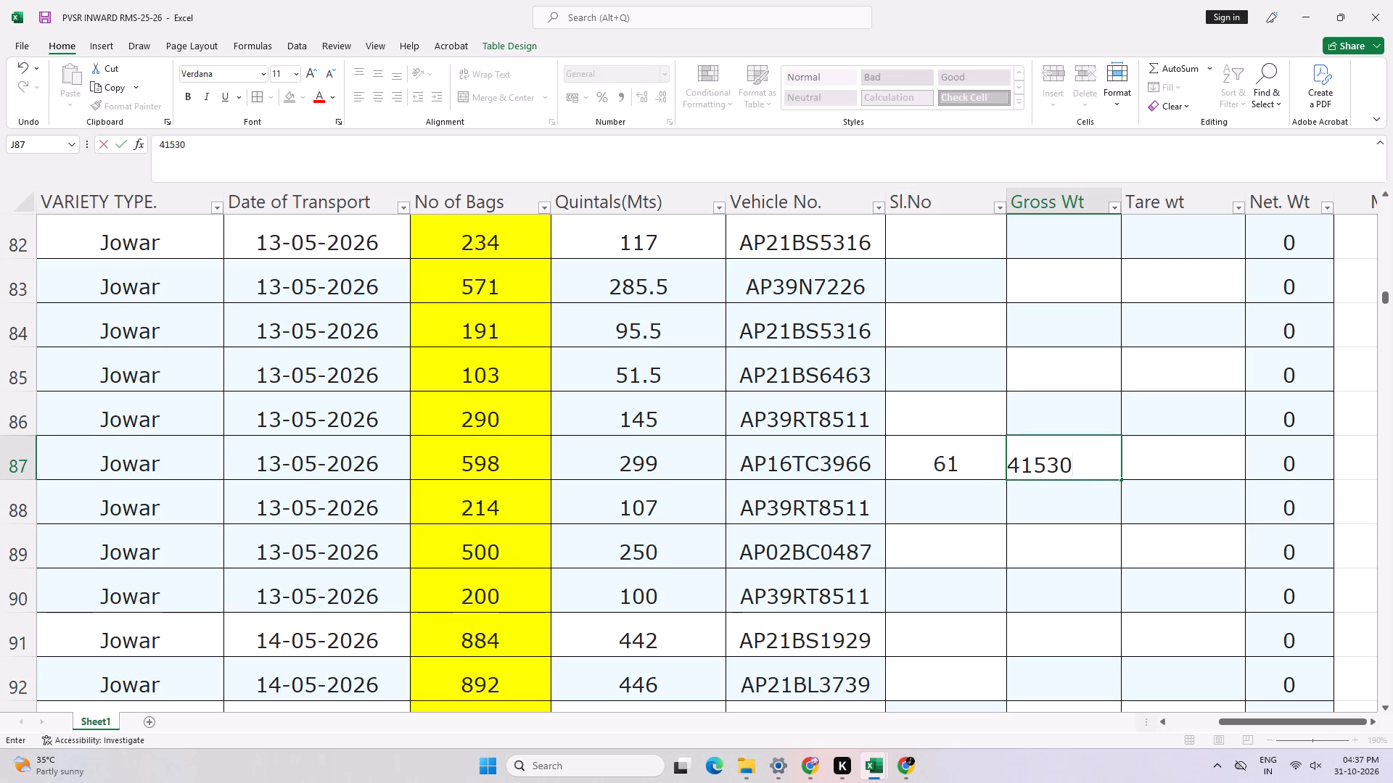
{"action": "key", "text": "Right"}
{"action": "type", "text": "10870"}
{"action": "key", "text": "Return"}
{"action": "key", "text": "Up"}
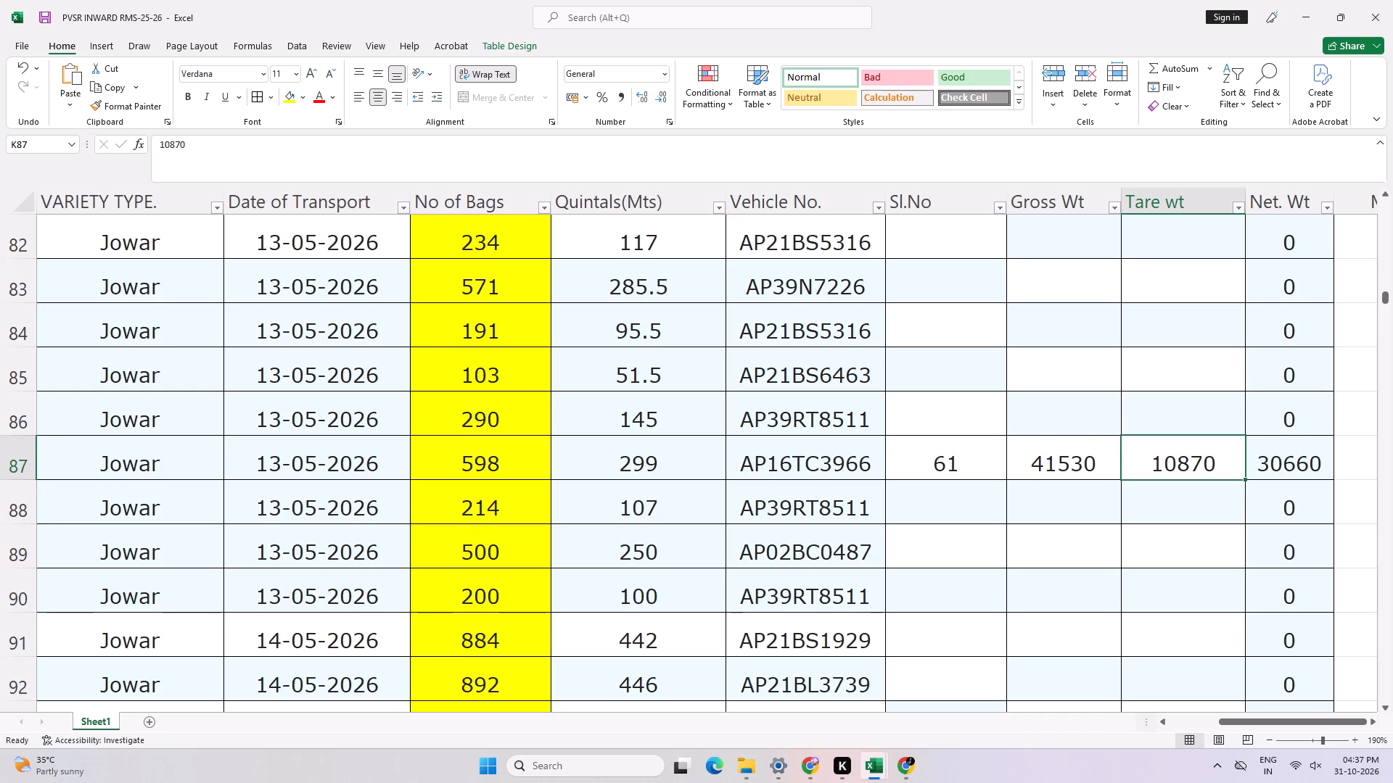
{"action": "key", "text": "Left"}
{"action": "key", "text": "Left"}
{"action": "key", "text": "Left"}
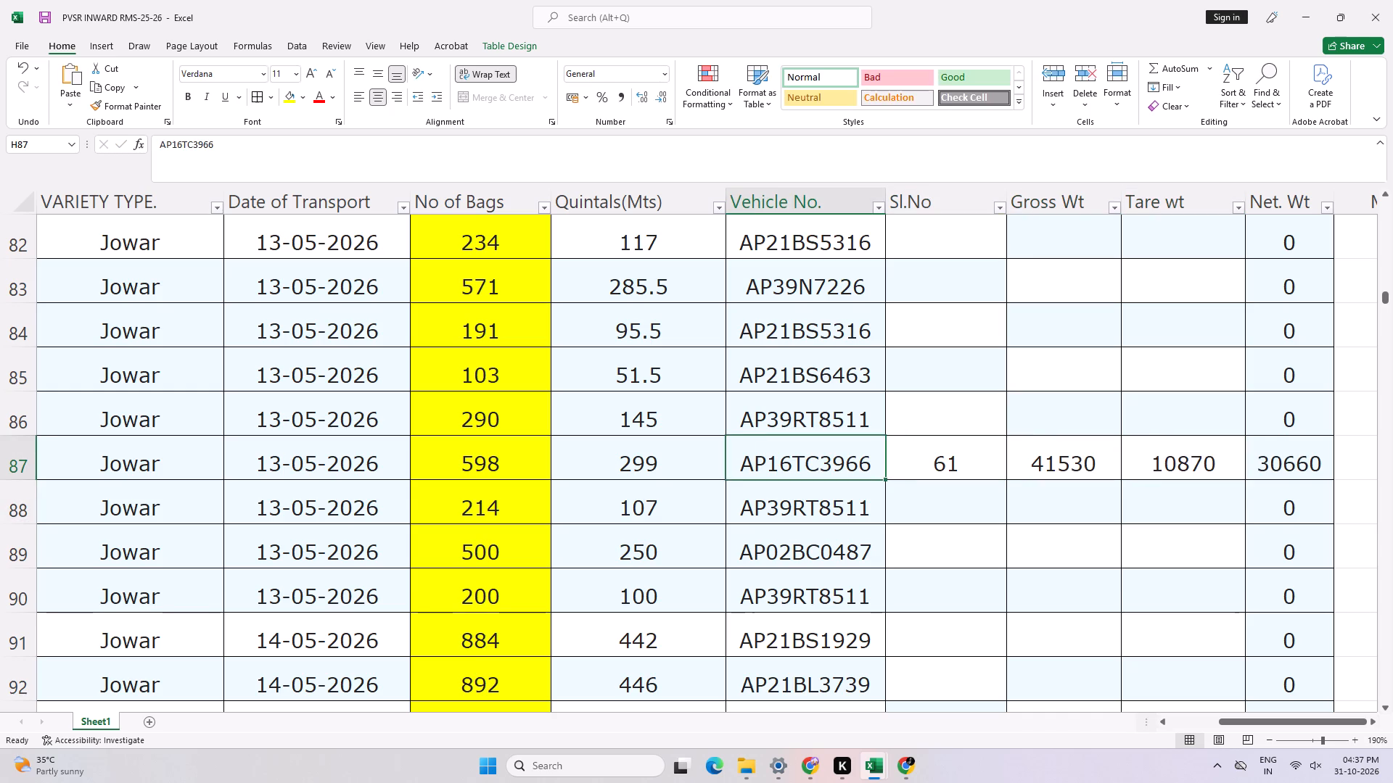
{"action": "key", "text": "Up"}
{"action": "key", "text": "Up"}
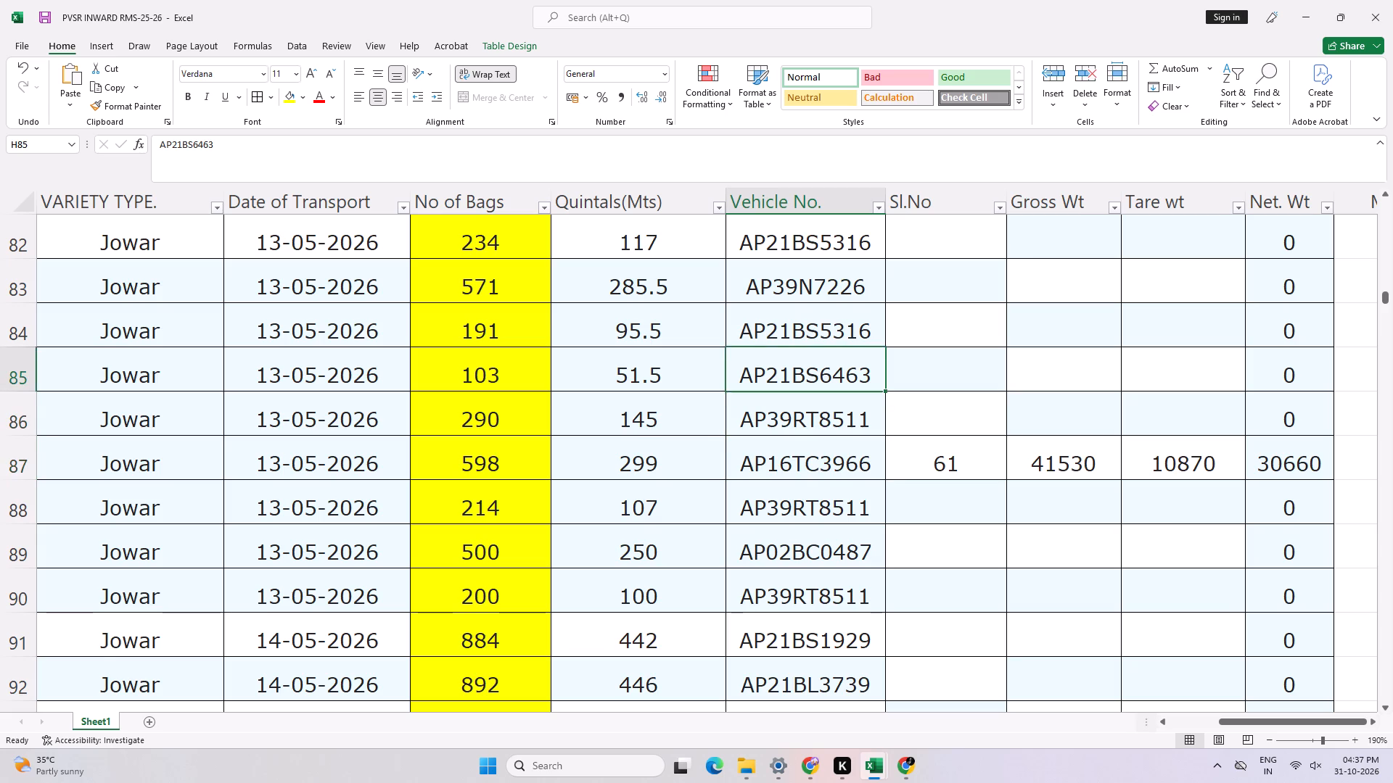
{"action": "key", "text": "Up"}
{"action": "key", "text": "Right"}
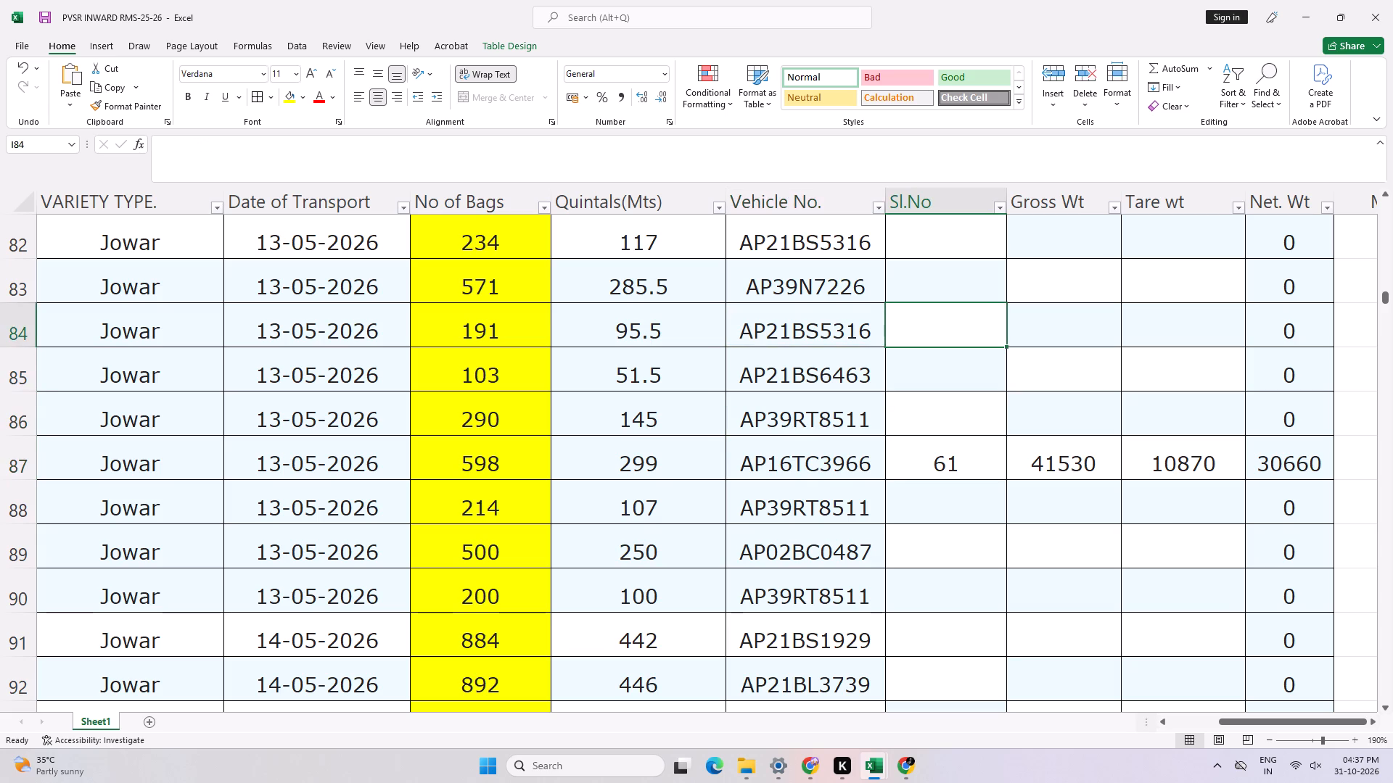
{"action": "key", "text": "Up"}
{"action": "key", "text": "Up"}
{"action": "key", "text": "Up"}
{"action": "key", "text": "Up"}
{"action": "key", "text": "Up"}
{"action": "key", "text": "Up"}
{"action": "key", "text": "Up"}
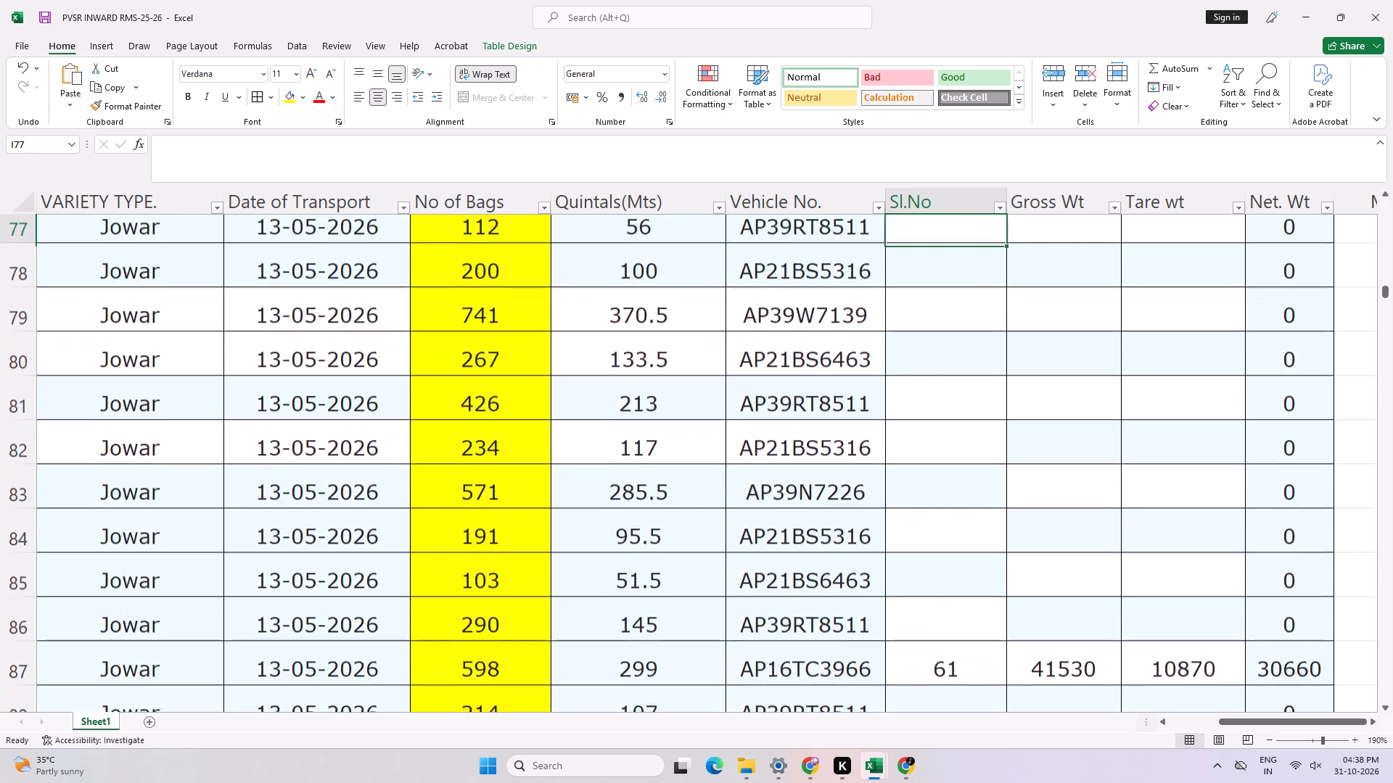
{"action": "key", "text": "Down"}
{"action": "type", "text": "62"}
{"action": "key", "text": "Right"}
{"action": "type", "text": "8710"}
{"action": "key", "text": "Right"}
{"action": "type", "text": "3600"}
{"action": "key", "text": "Right"}
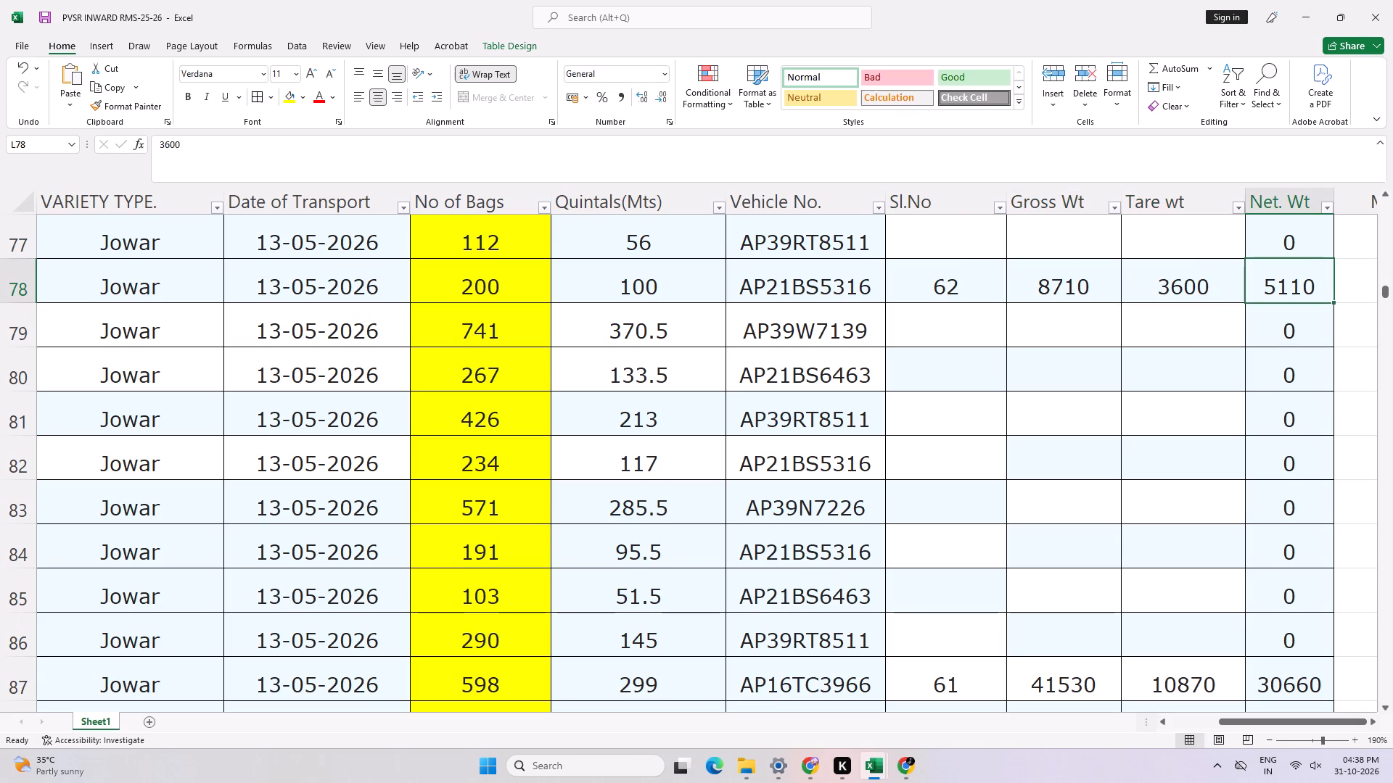
Append the second weighing +9230 to row 78's gross weight of 8710.
{"action": "key", "text": "Left"}
{"action": "key", "text": "Left"}
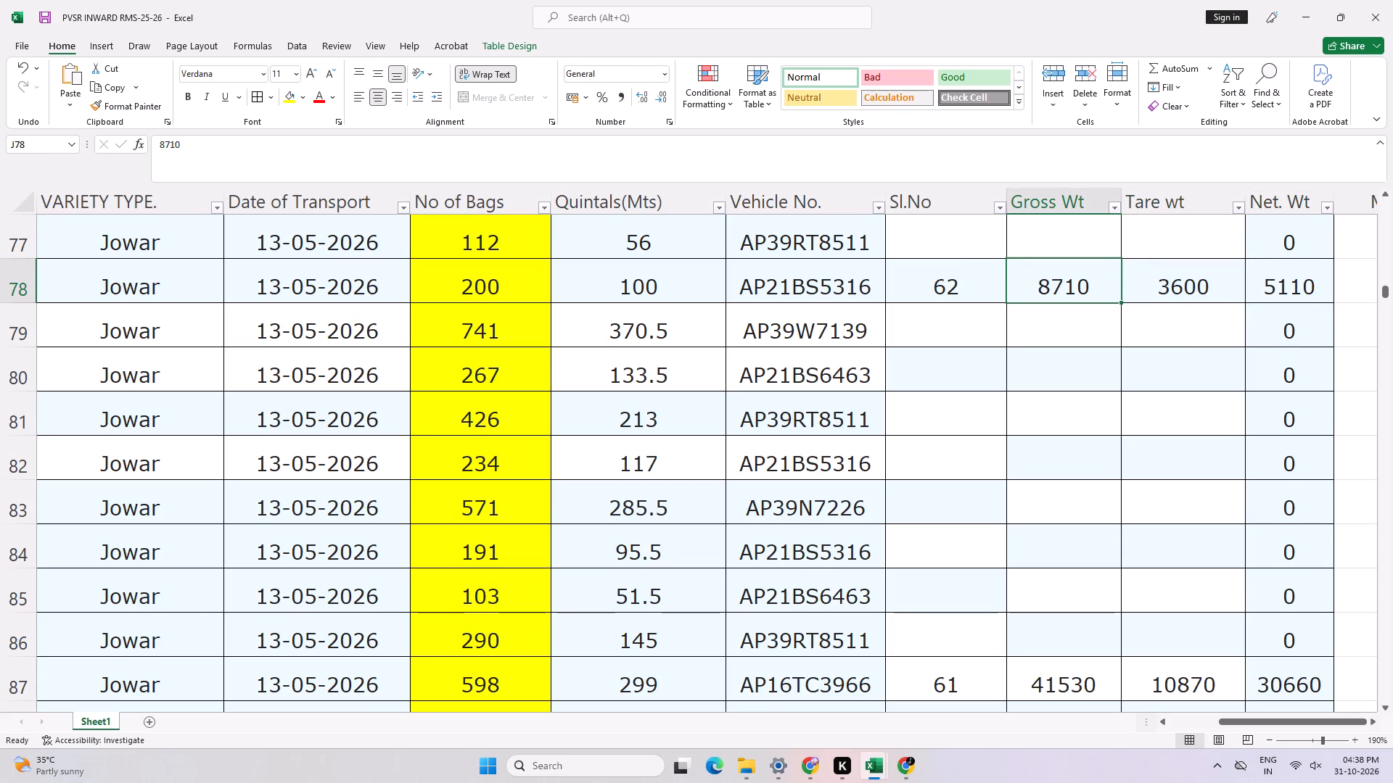
{"action": "key", "text": "F2"}
{"action": "key", "text": "Left"}
{"action": "key", "text": "Left"}
{"action": "key", "text": "Right"}
{"action": "key", "text": "Right"}
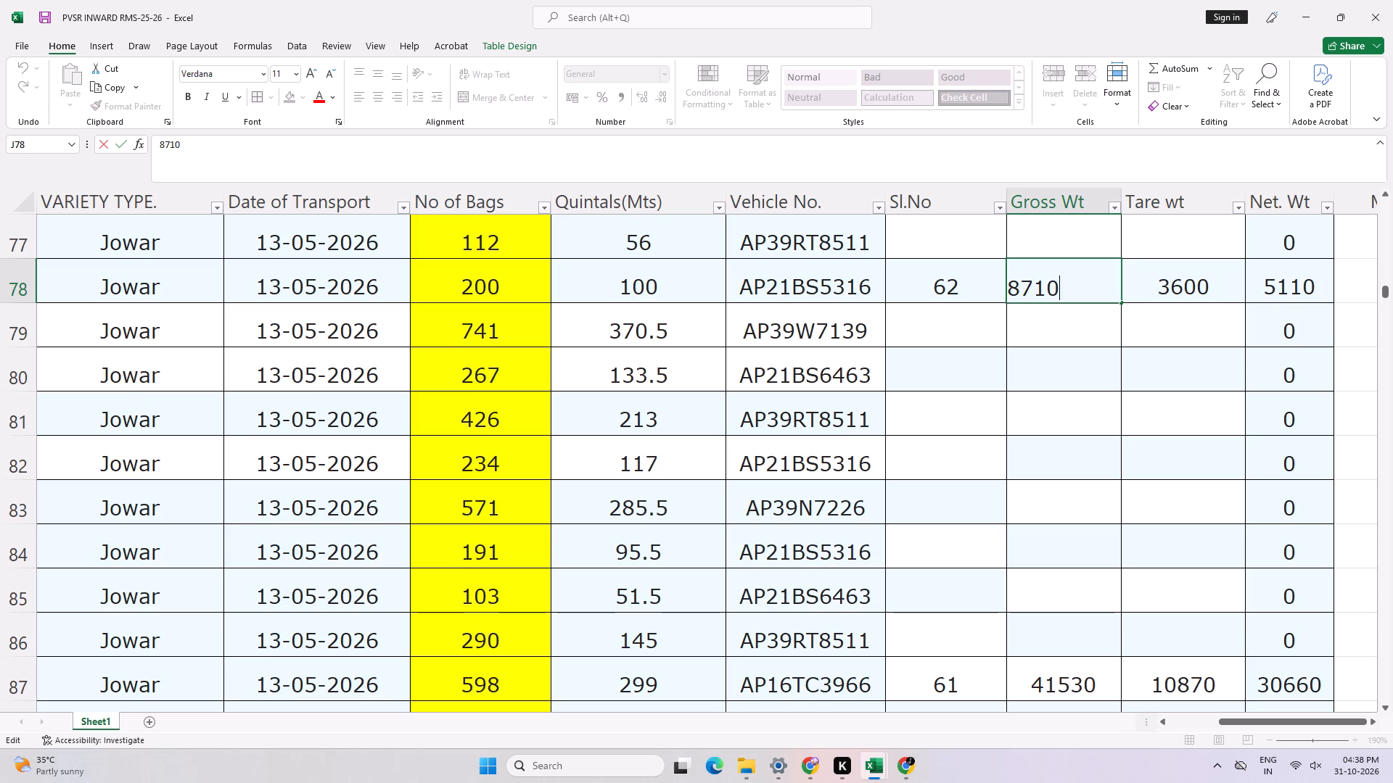
{"action": "type", "text": "+9230"}
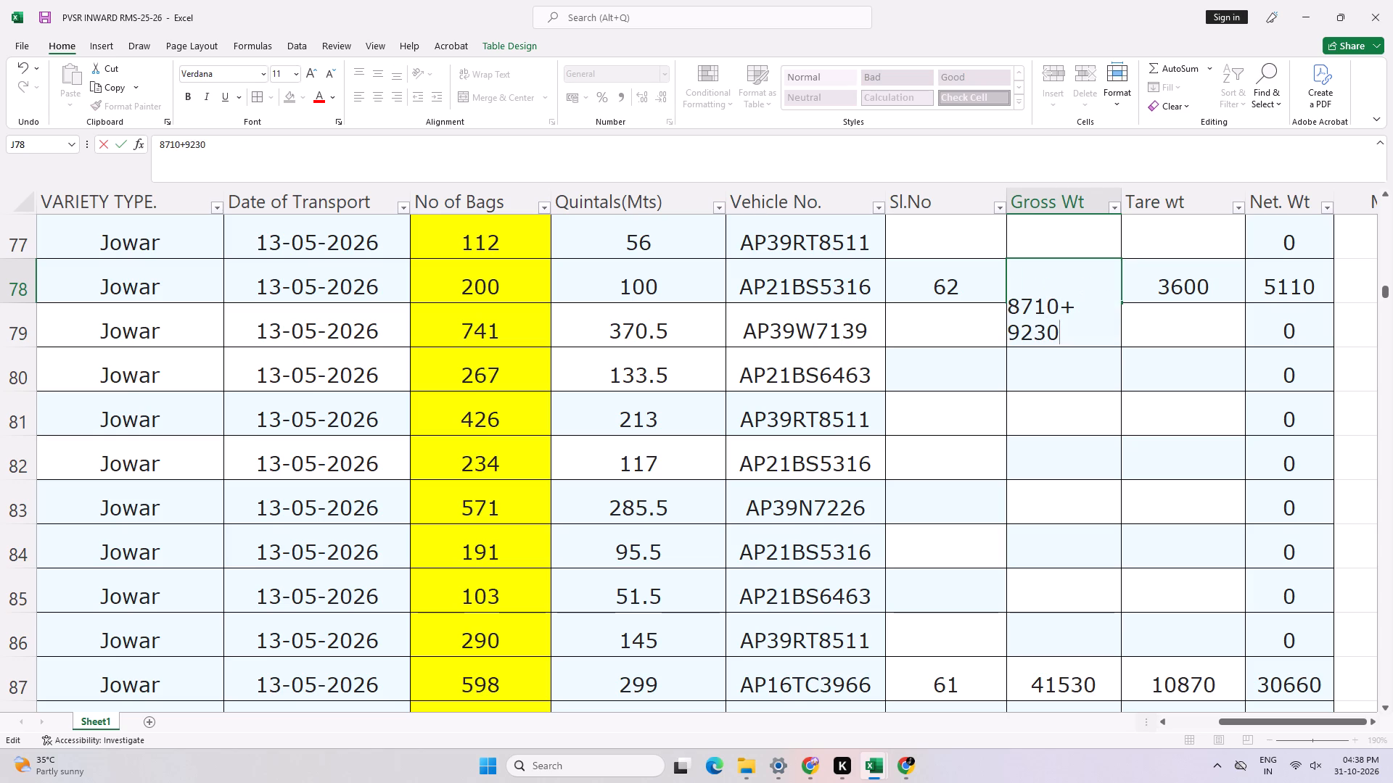
{"action": "key", "text": "Right"}
{"action": "key", "text": "Tab"}
Turn row 78's tare weight into the sum formula 3600+3840.
{"action": "key", "text": "F2"}
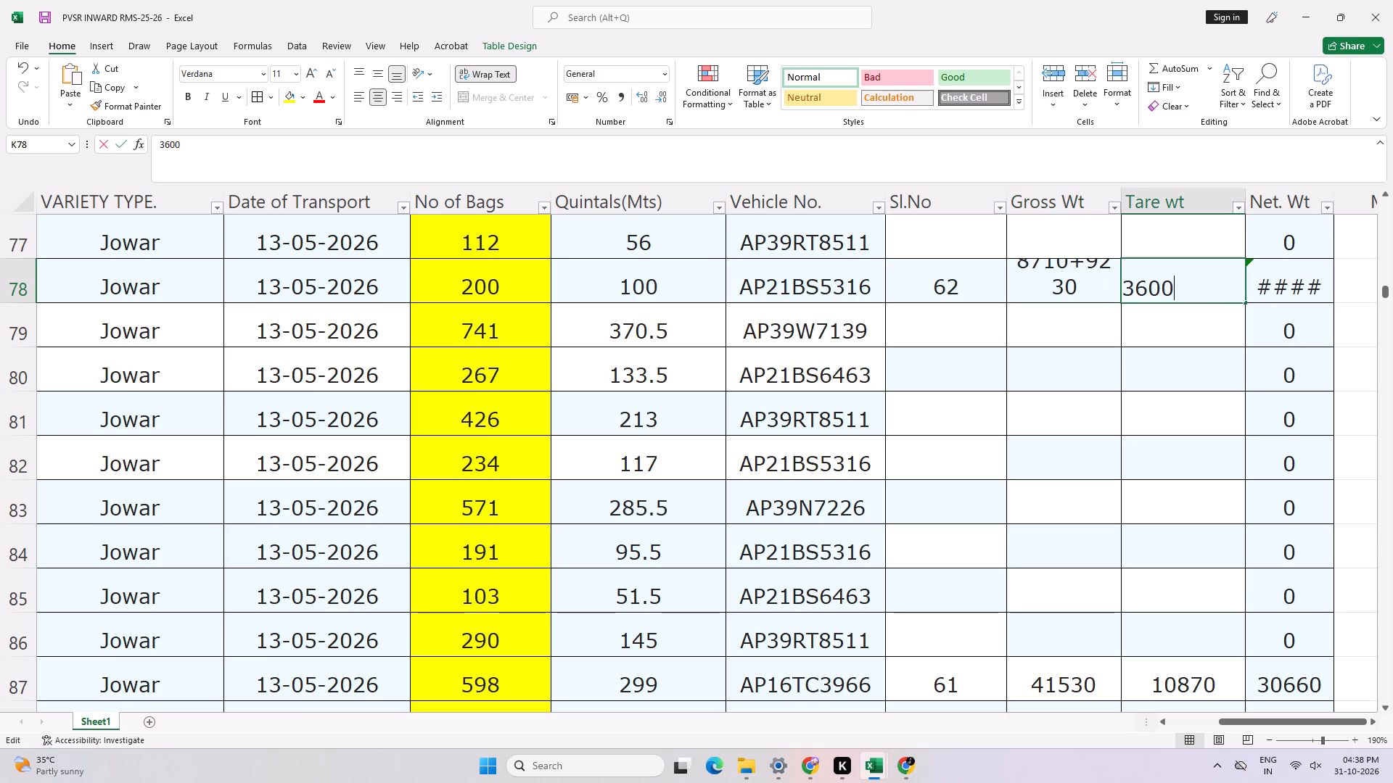
{"action": "type", "text": "+3840"}
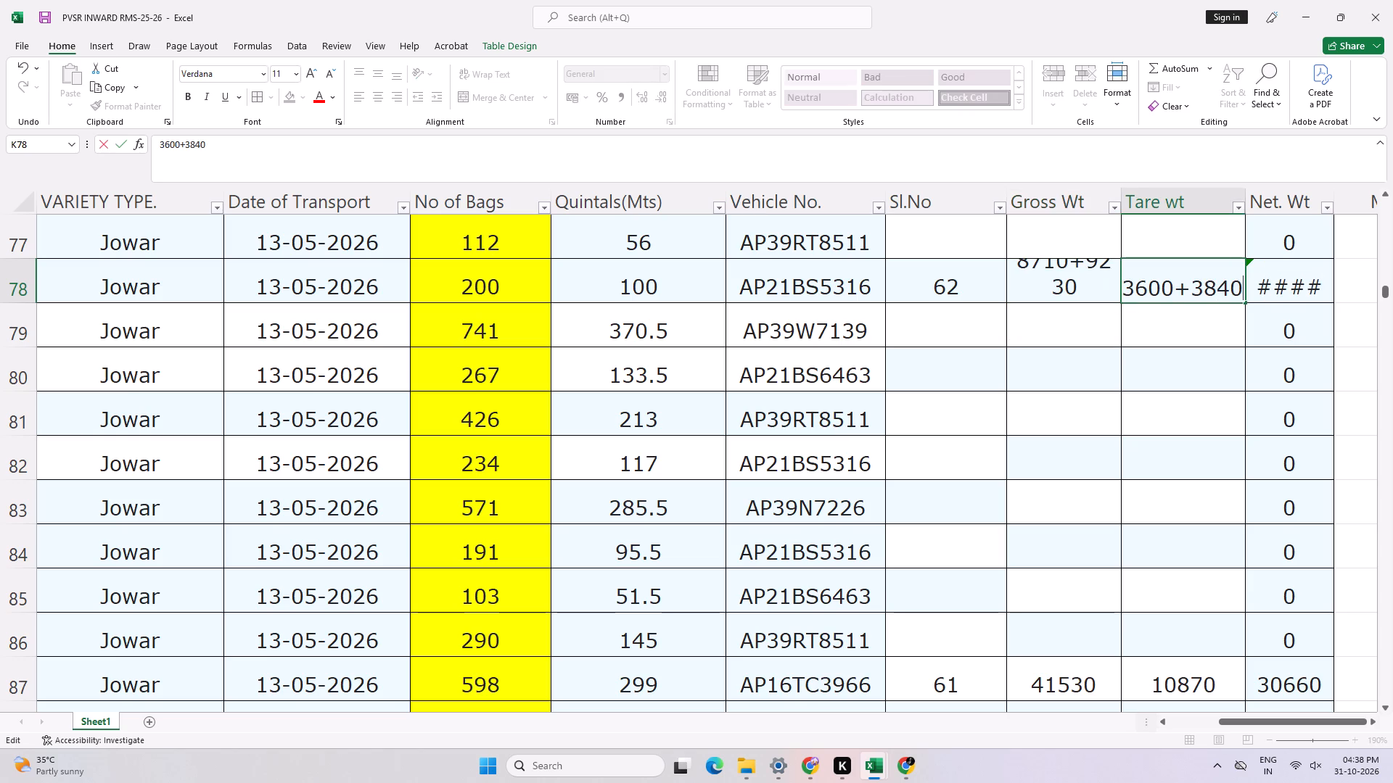
{"action": "key", "text": "Left"}
{"action": "key", "text": "Left"}
{"action": "key", "text": "Left"}
{"action": "key", "text": "Left"}
{"action": "key", "text": "Left"}
{"action": "key", "text": "Left"}
{"action": "key", "text": "Left"}
{"action": "key", "text": "Left"}
{"action": "key", "text": "Left"}
{"action": "key", "text": "Left"}
{"action": "key", "text": "Left"}
{"action": "key", "text": "Left"}
{"action": "key", "text": "Left"}
{"action": "key", "text": "Left"}
{"action": "key", "text": "Left"}
{"action": "key", "text": "Left"}
{"action": "key", "text": "Left"}
{"action": "key", "text": "Left"}
{"action": "key", "text": "plus"}
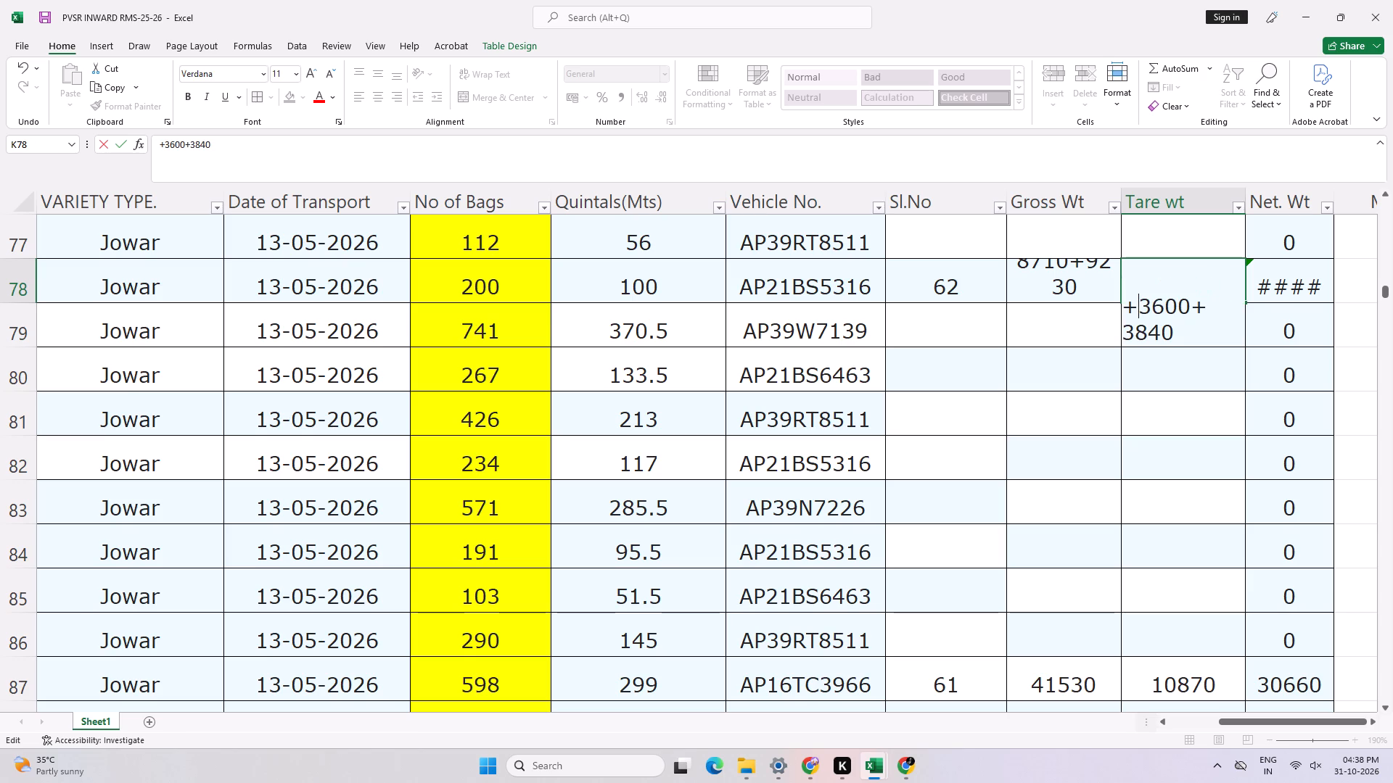
{"action": "key", "text": "shift+Tab"}
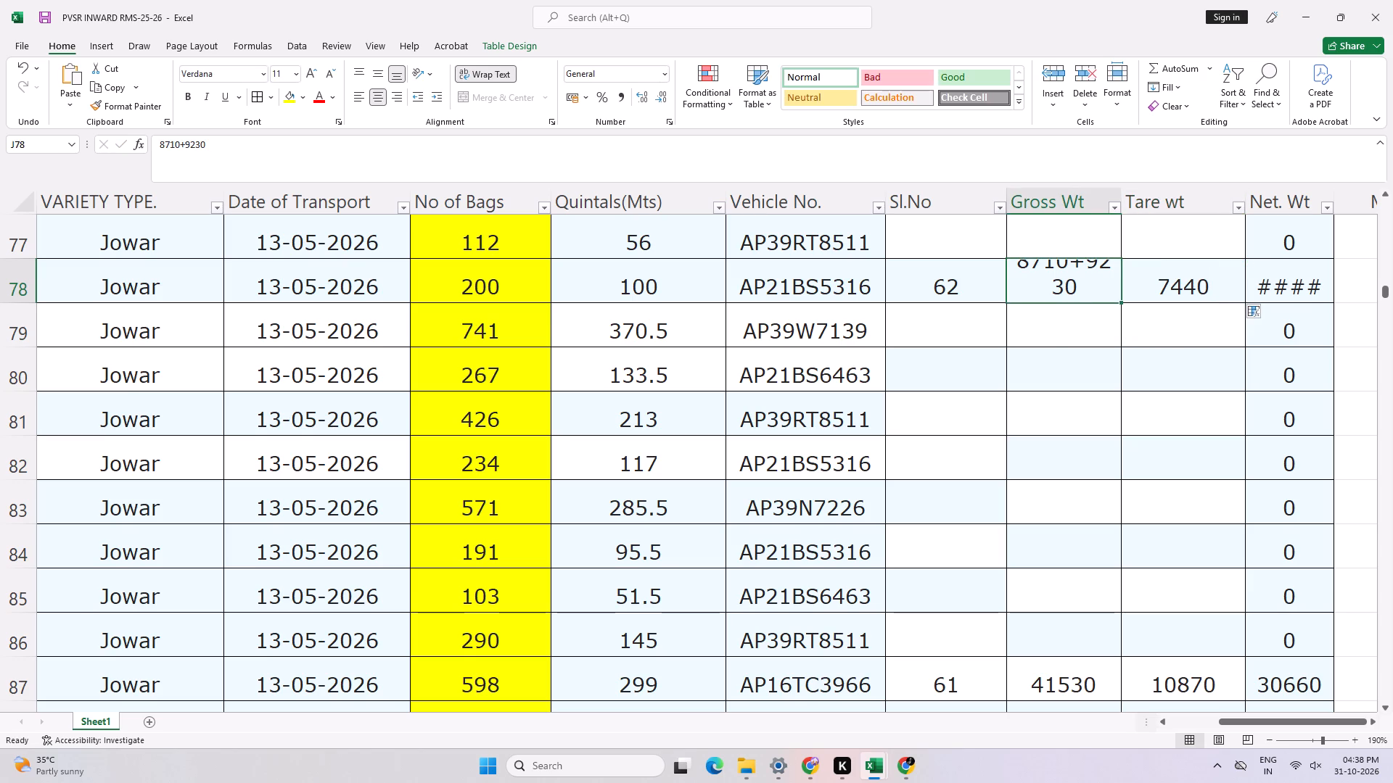
Convert row 78's gross weight text into the calculating sum formula 8710+9230 and save the workbook.
{"action": "key", "text": "F2"}
{"action": "key", "text": "Left"}
{"action": "key", "text": "Left"}
{"action": "key", "text": "Left"}
{"action": "key", "text": "Left"}
{"action": "key", "text": "Left"}
{"action": "key", "text": "Left"}
{"action": "key", "text": "Left"}
{"action": "key", "text": "Left"}
{"action": "key", "text": "Left"}
{"action": "key", "text": "Left"}
{"action": "key", "text": "Left"}
{"action": "key", "text": "Left"}
{"action": "key", "text": "Left"}
{"action": "key", "text": "Left"}
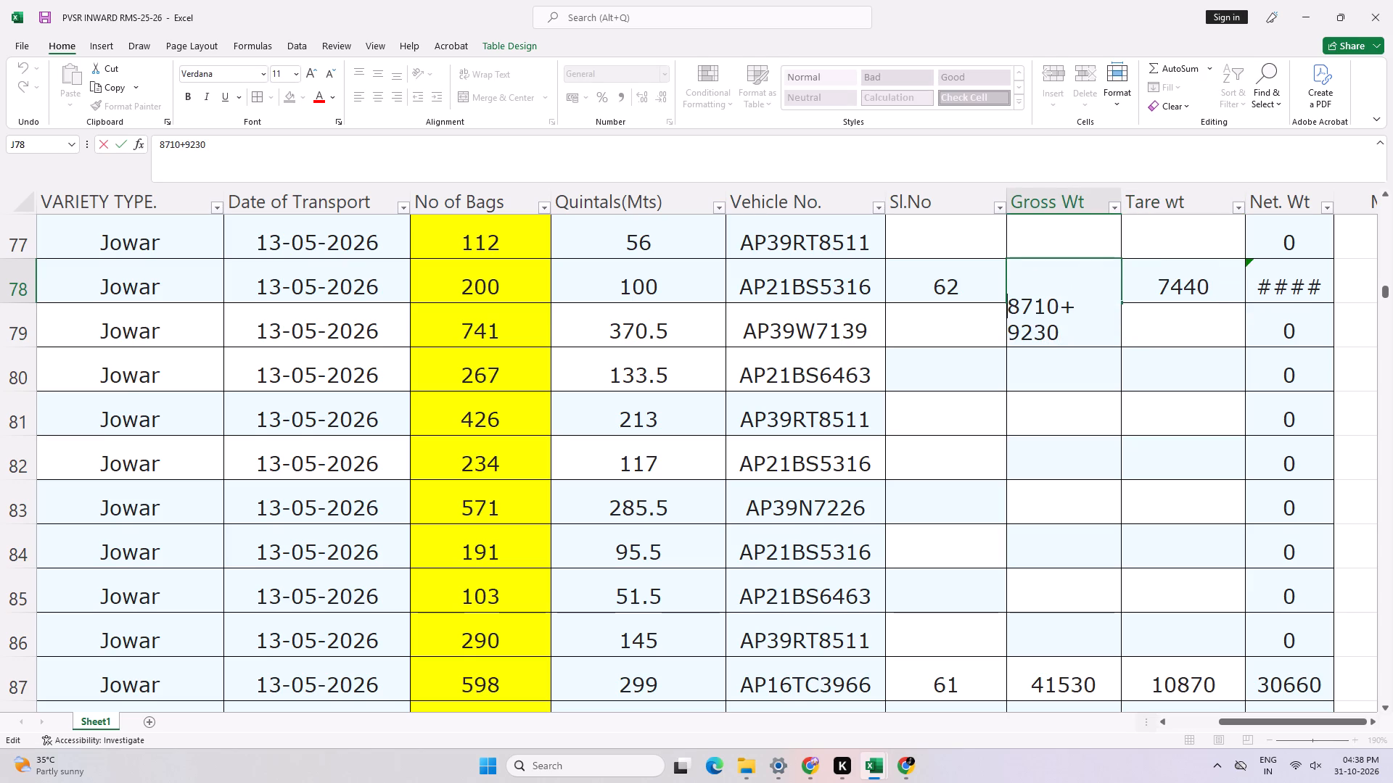
{"action": "key", "text": "plus"}
{"action": "key", "text": "Return"}
{"action": "key", "text": "Up"}
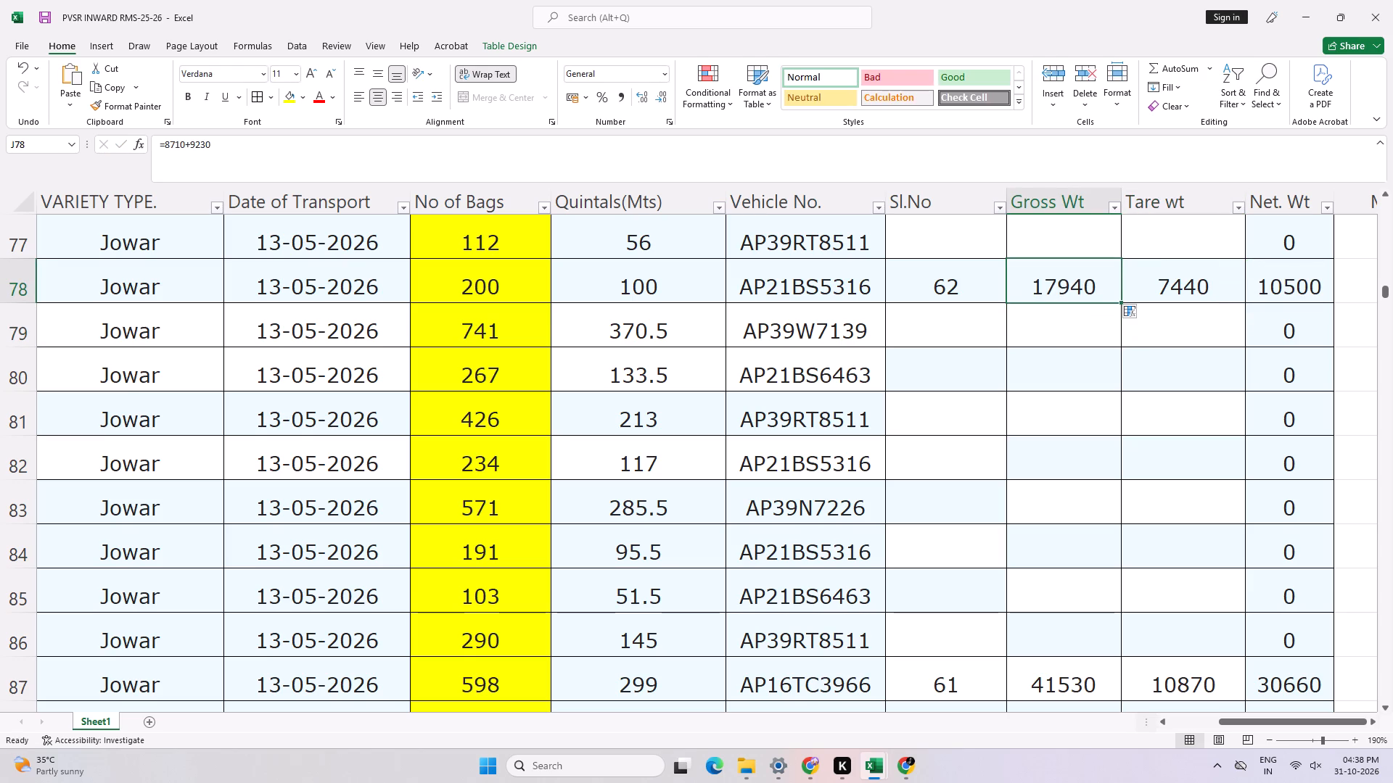
{"action": "key", "text": "Down"}
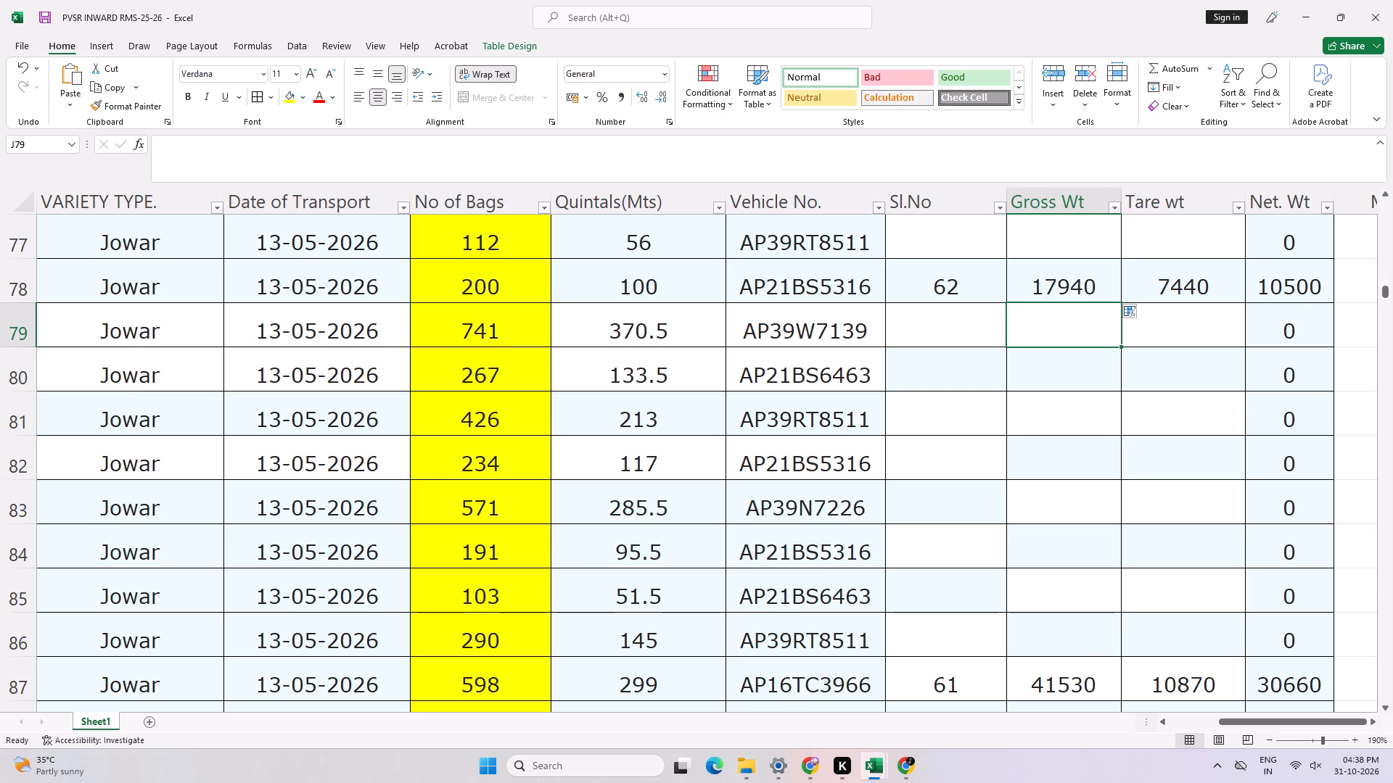
{"action": "key", "text": "ctrl+s"}
{"action": "key", "text": "Up"}
{"action": "key", "text": "Down"}
{"action": "key", "text": "Left"}
{"action": "key", "text": "Down"}
{"action": "key", "text": "Down"}
{"action": "key", "text": "Down"}
{"action": "key", "text": "Down"}
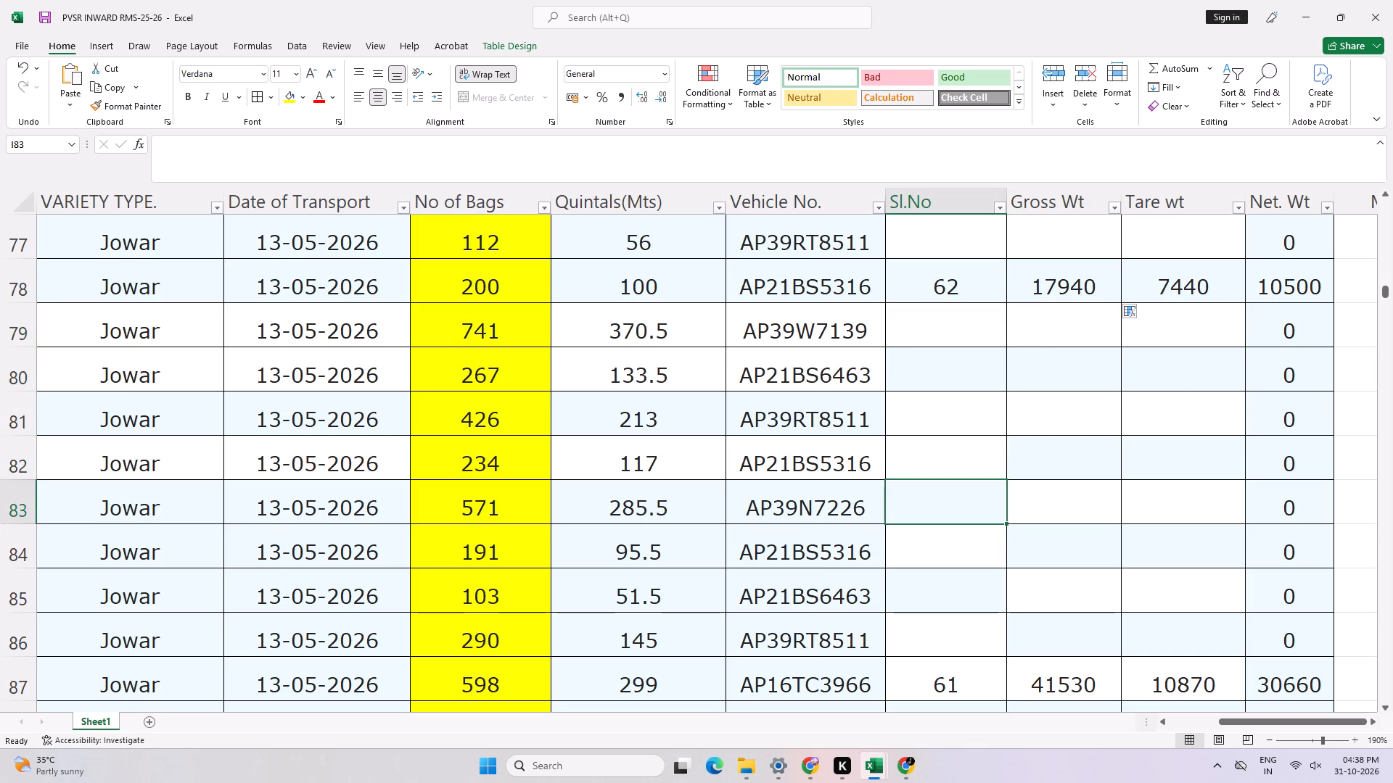
{"action": "type", "text": "63"}
{"action": "key", "text": "Tab"}
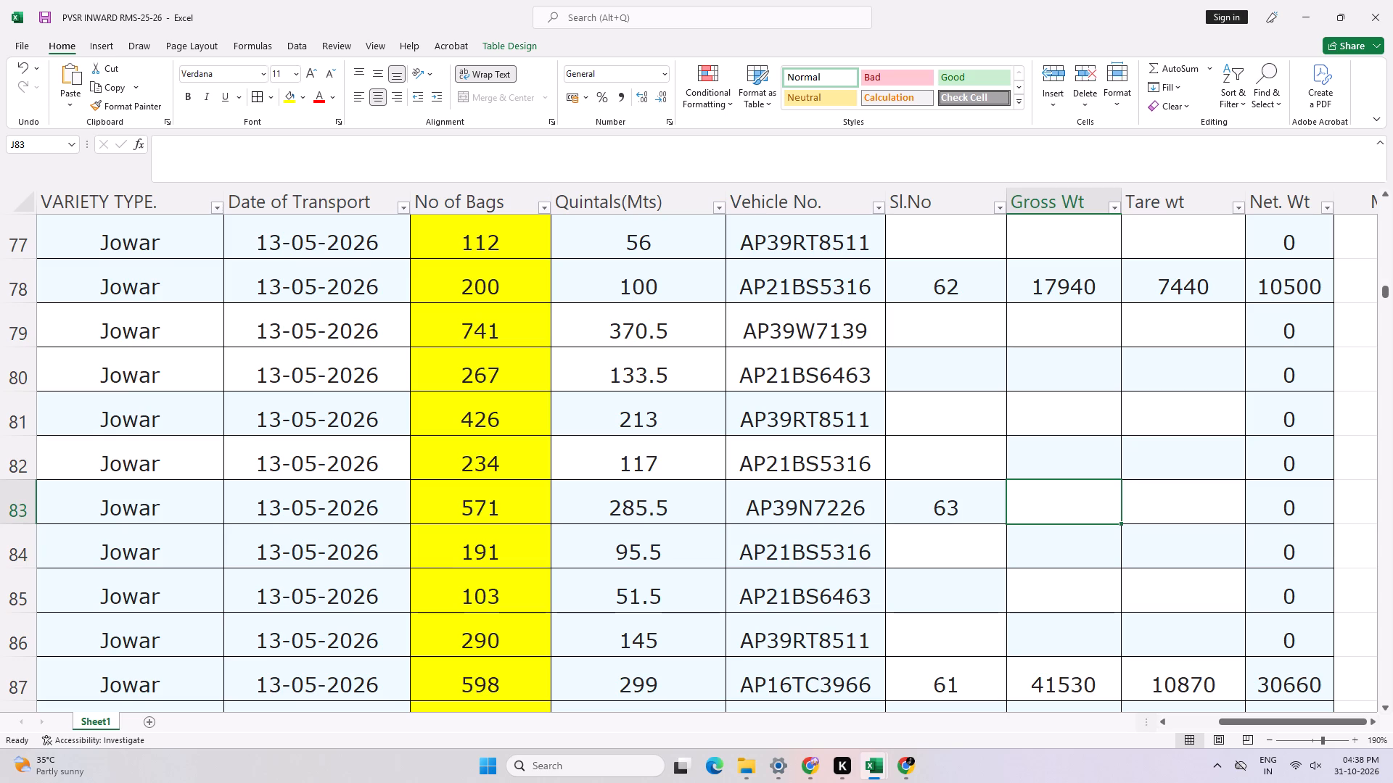
{"action": "type", "text": "293"}
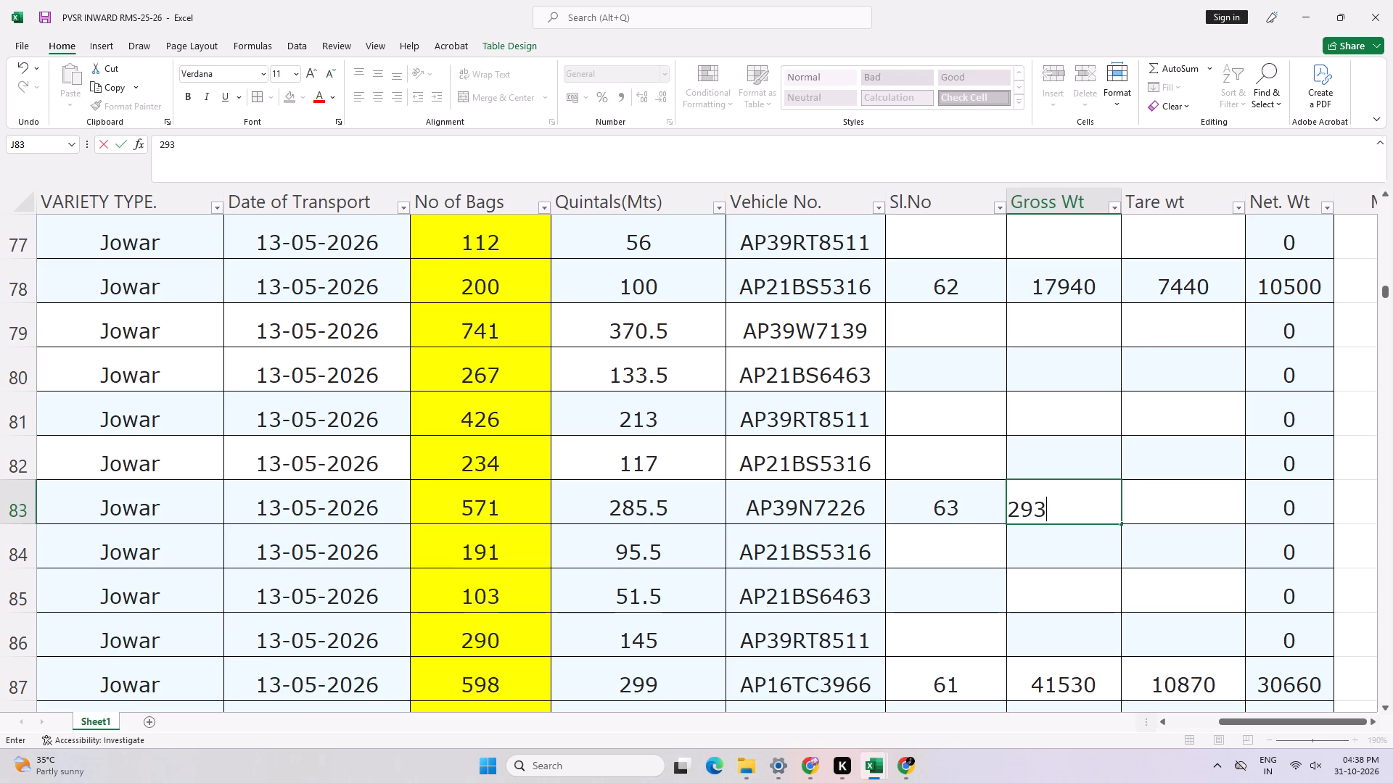
{"action": "type", "text": "40"}
{"action": "key", "text": "Right"}
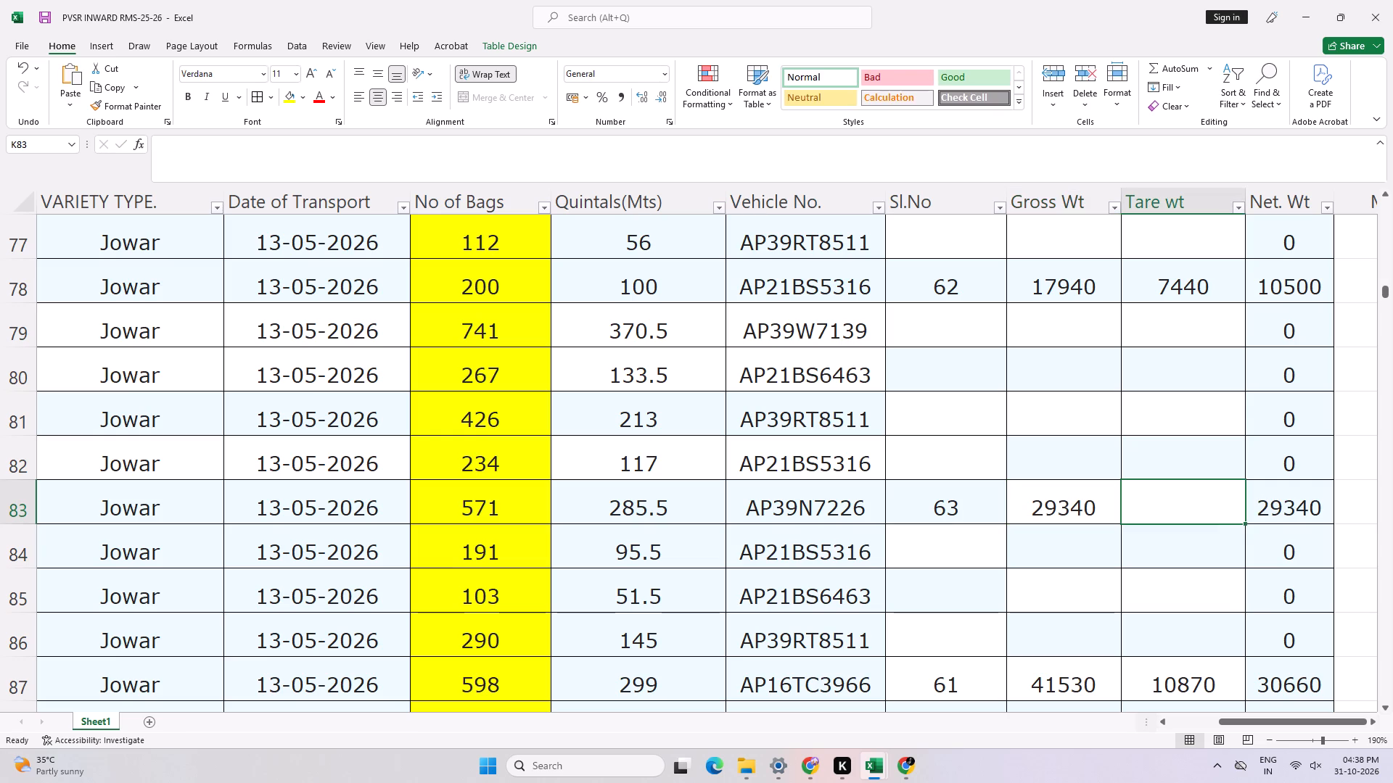
Enter 9080 as row 83's tare weight.
{"action": "type", "text": "+9080"}
{"action": "key", "text": "BackSpace"}
{"action": "key", "text": "BackSpace"}
{"action": "key", "text": "BackSpace"}
{"action": "key", "text": "BackSpace"}
{"action": "key", "text": "BackSpace"}
{"action": "key", "text": "BackSpace"}
{"action": "key", "text": "BackSpace"}
{"action": "key", "text": "BackSpace"}
{"action": "key", "text": "BackSpace"}
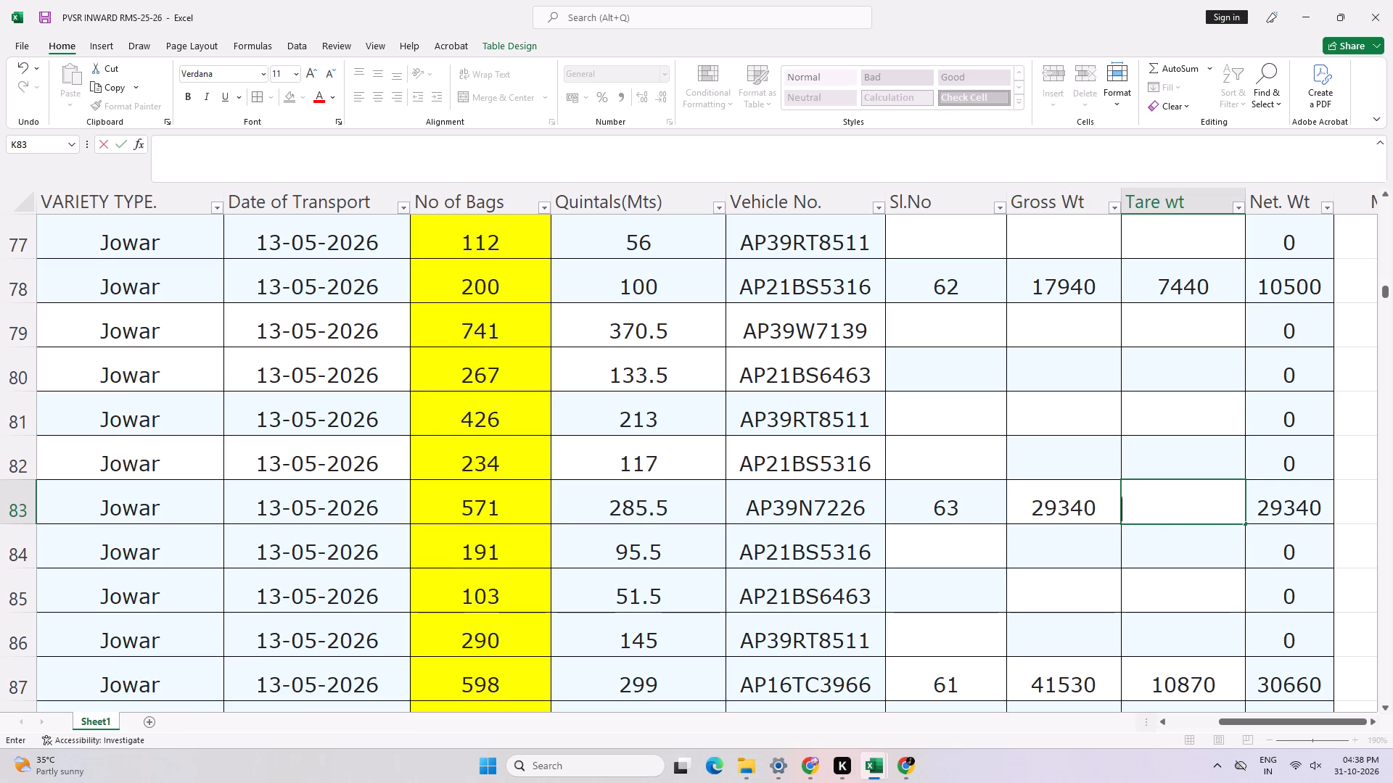
{"action": "type", "text": "90"}
{"action": "type", "text": "80"}
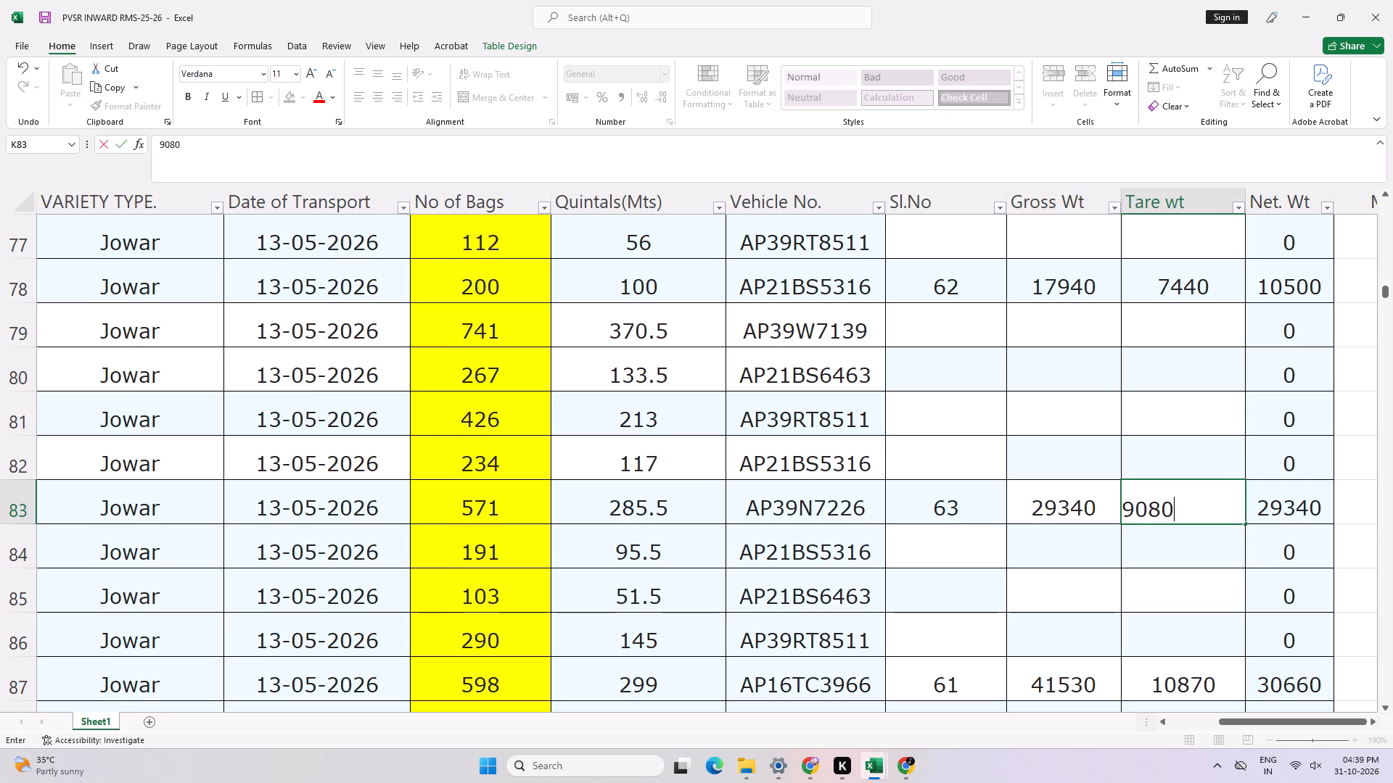
{"action": "key", "text": "shift+Tab"}
Turn row 83's gross weight into the sum formula 29340+13050.
{"action": "key", "text": "F2"}
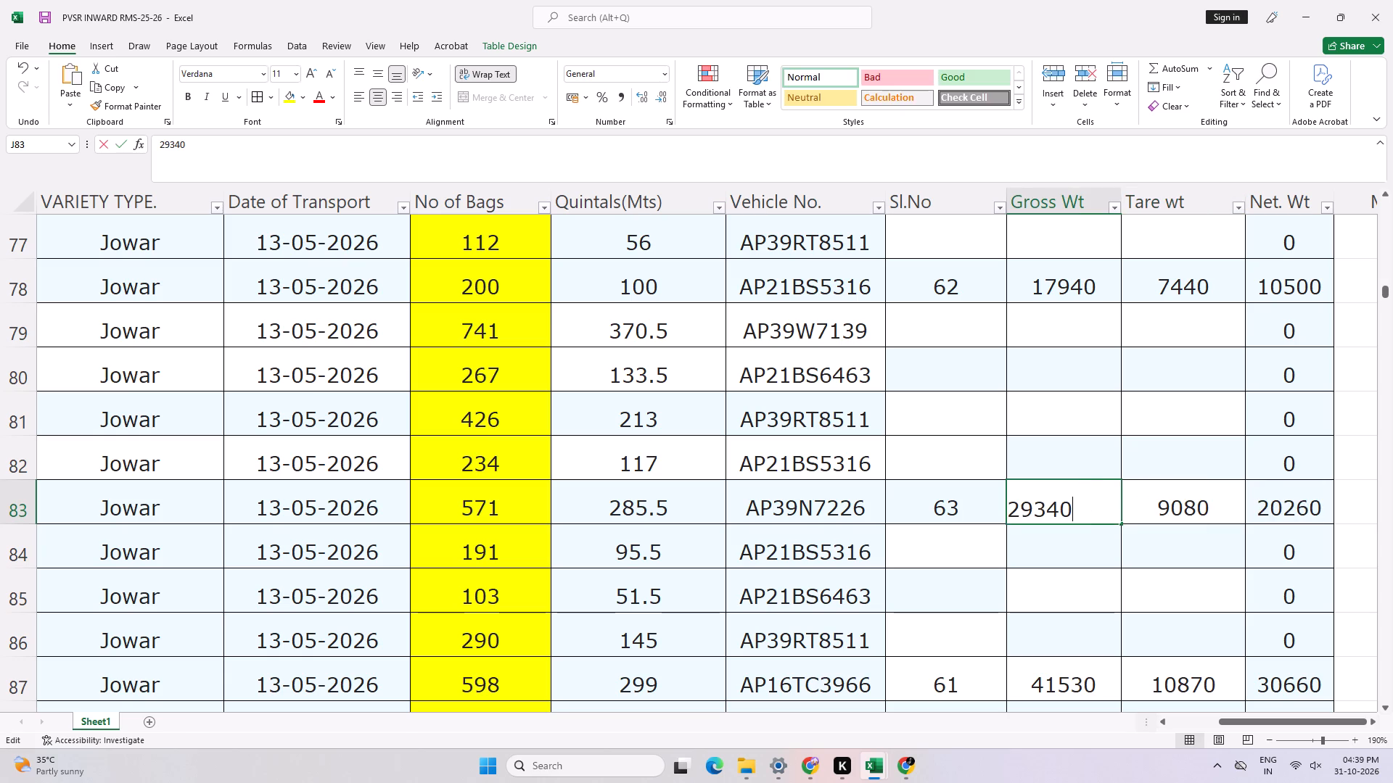
{"action": "type", "text": "+13050"}
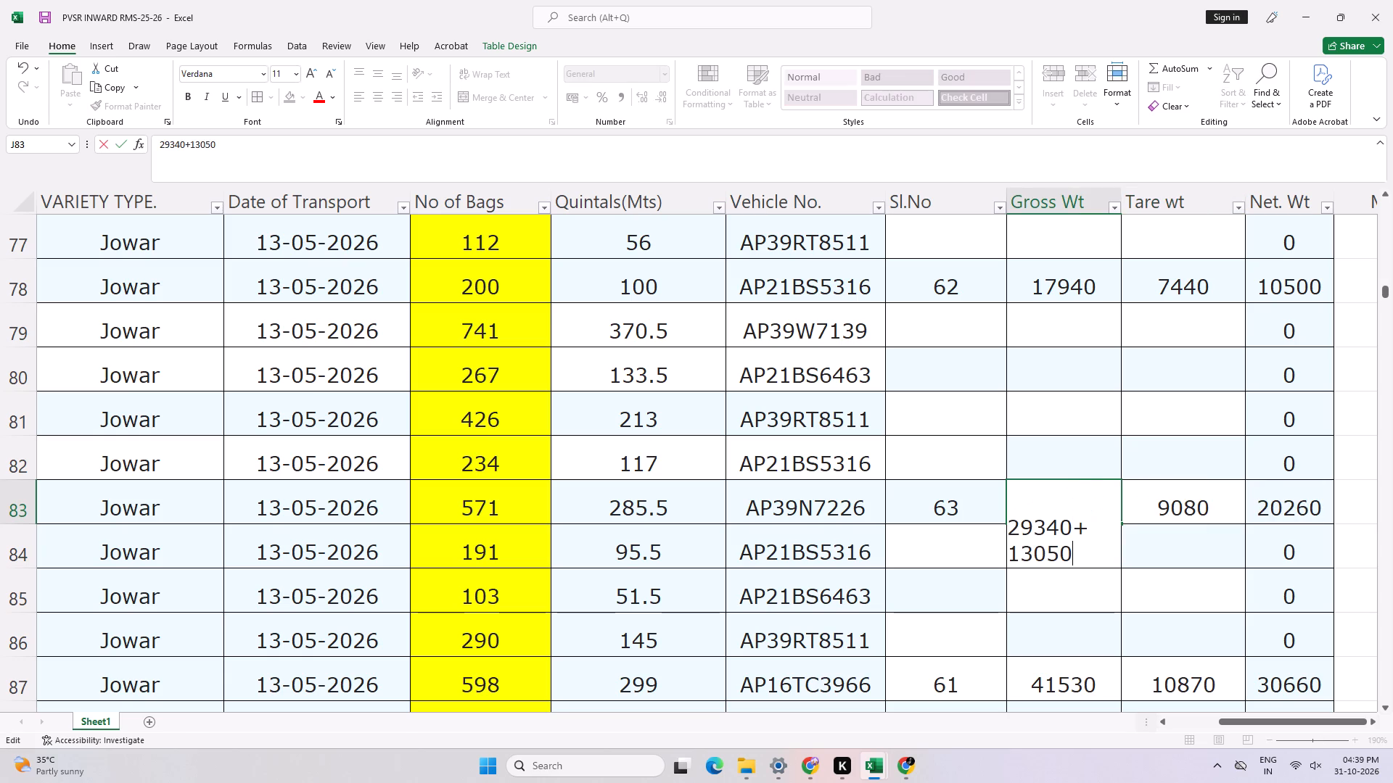
{"action": "key", "text": "Up"}
{"action": "key", "text": "Left"}
{"action": "key", "text": "Left"}
{"action": "key", "text": "Left"}
{"action": "key", "text": "Left"}
{"action": "key", "text": "Left"}
{"action": "key", "text": "Left"}
{"action": "key", "text": "Left"}
{"action": "key", "text": "Left"}
{"action": "key", "text": "Left"}
{"action": "key", "text": "Left"}
{"action": "key", "text": "Left"}
{"action": "key", "text": "Left"}
{"action": "key", "text": "plus"}
{"action": "key", "text": "Tab"}
Turn row 83's tare weight into the sum formula 9080+4090.
{"action": "key", "text": "F2"}
{"action": "type", "text": "+4090"}
{"action": "key", "text": "Left"}
{"action": "key", "text": "Left"}
{"action": "key", "text": "Left"}
{"action": "key", "text": "Left"}
{"action": "key", "text": "Left"}
{"action": "key", "text": "Left"}
{"action": "key", "text": "Left"}
{"action": "key", "text": "Left"}
{"action": "key", "text": "Left"}
{"action": "key", "text": "Left"}
{"action": "key", "text": "Left"}
{"action": "key", "text": "Left"}
{"action": "key", "text": "Left"}
{"action": "key", "text": "Left"}
{"action": "key", "text": "Left"}
{"action": "key", "text": "Left"}
{"action": "key", "text": "Left"}
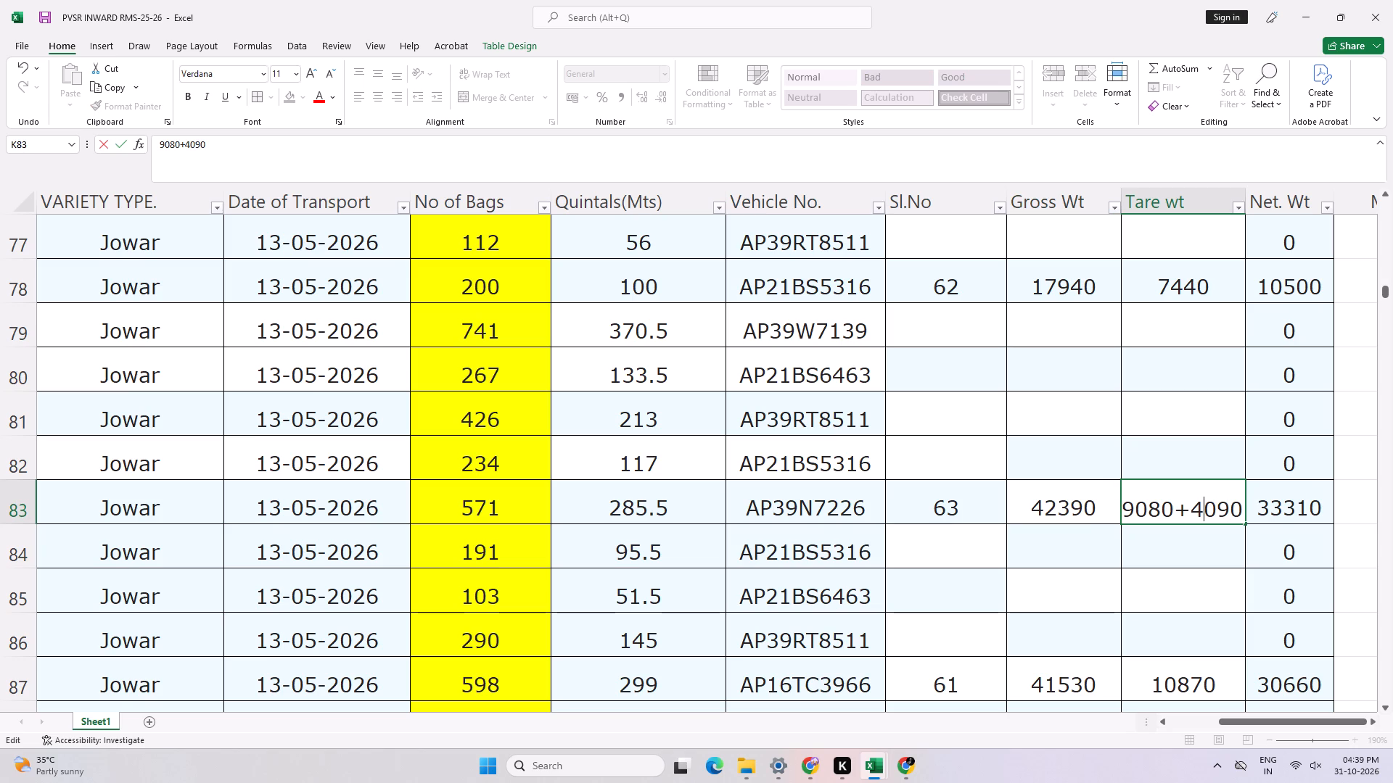
{"action": "key", "text": "plus"}
{"action": "key", "text": "Return"}
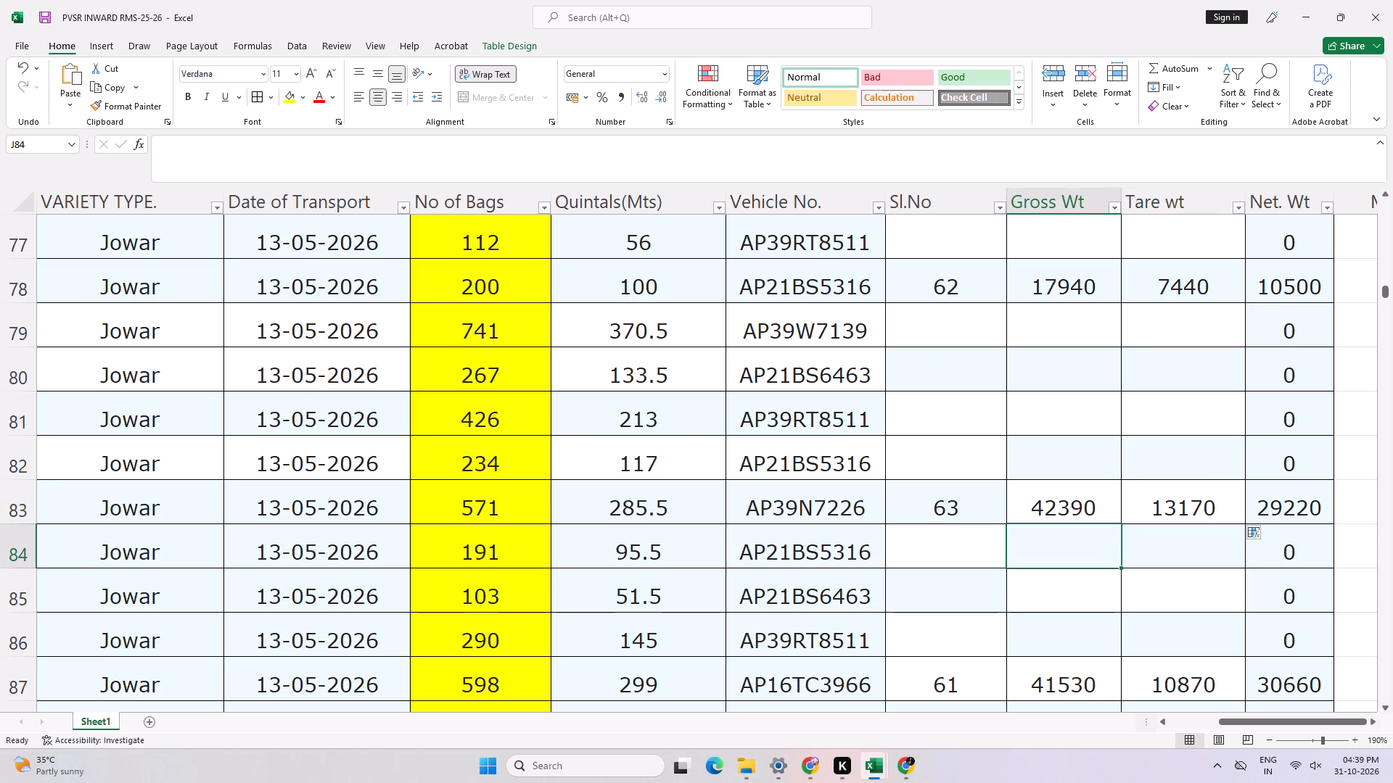
Check row 83's gross and tare weight formulas and its net weight.
{"action": "key", "text": "Left"}
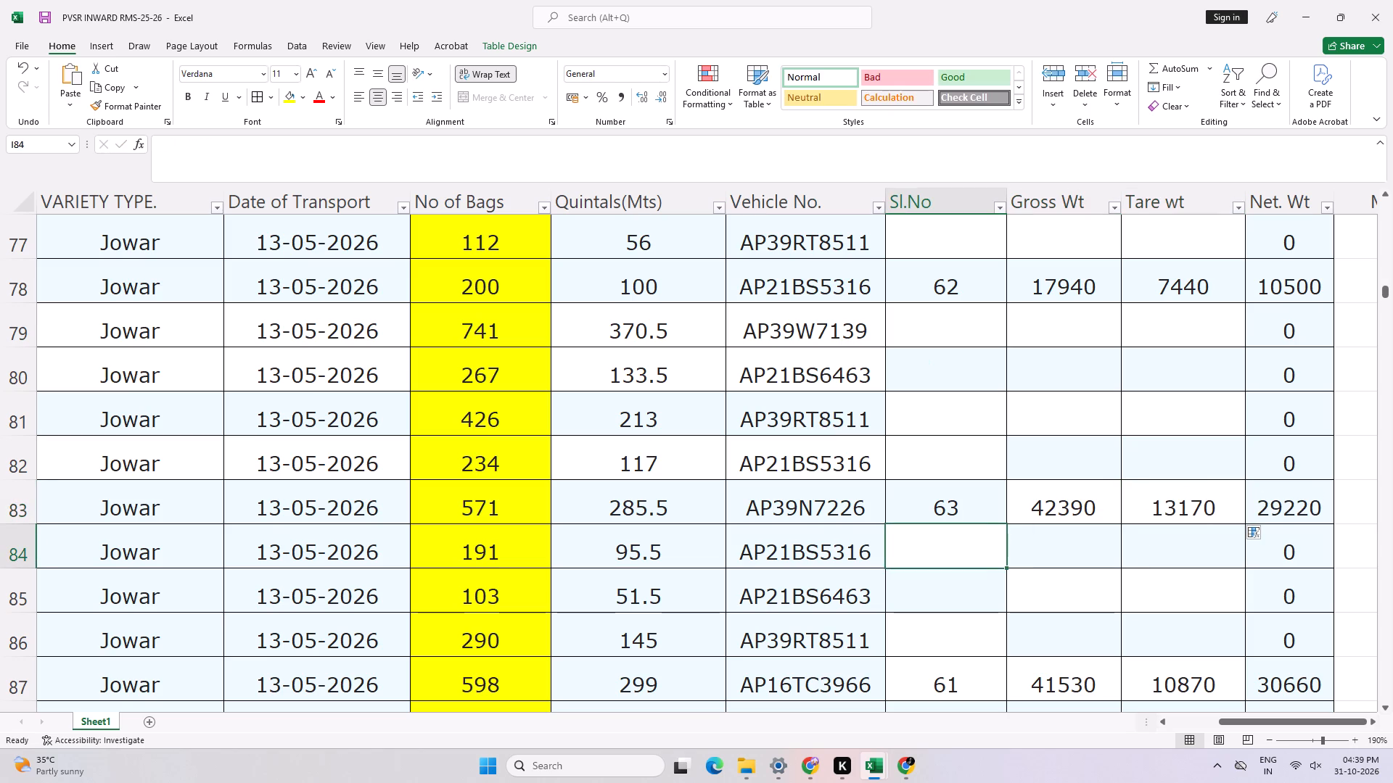
{"action": "key", "text": "Up"}
{"action": "key", "text": "Right"}
{"action": "key", "text": "Right"}
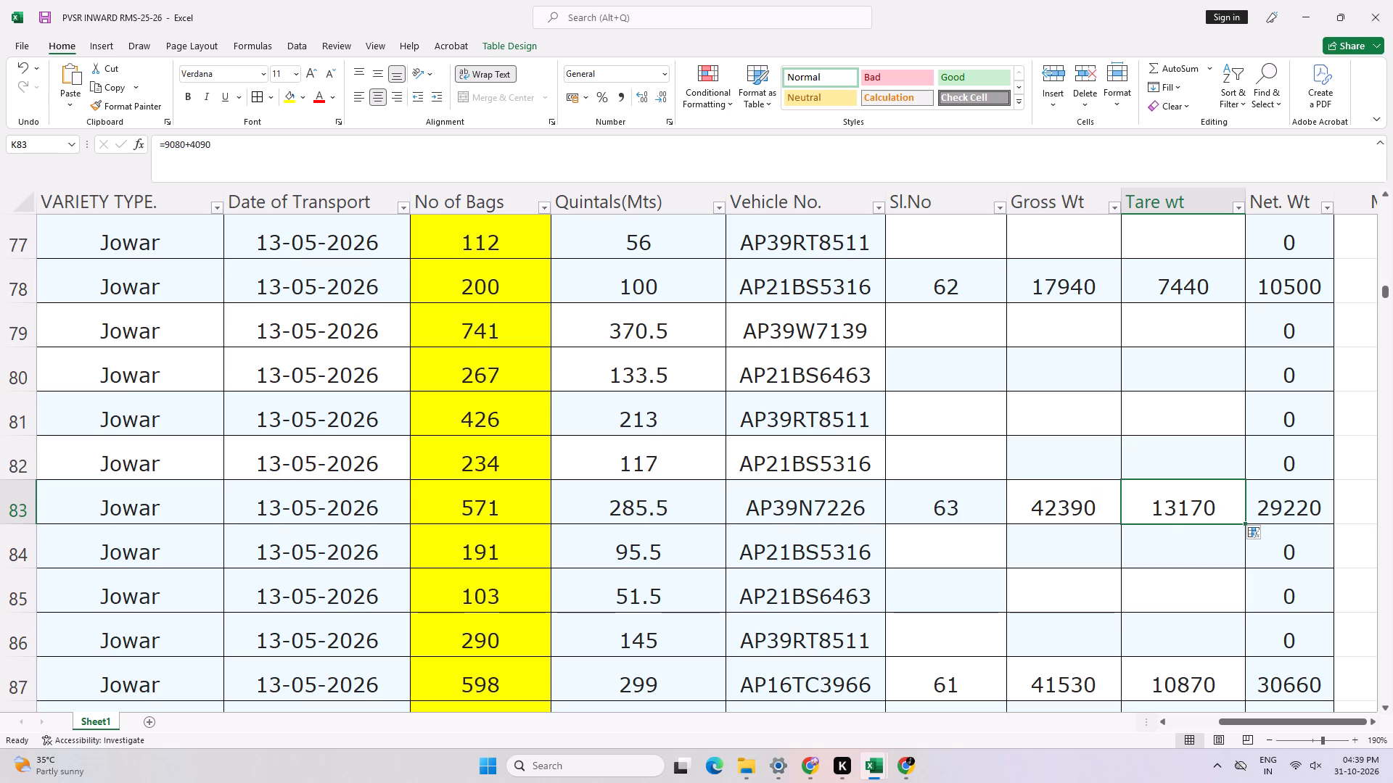
{"action": "key", "text": "Right"}
{"action": "key", "text": "Left"}
{"action": "key", "text": "Left"}
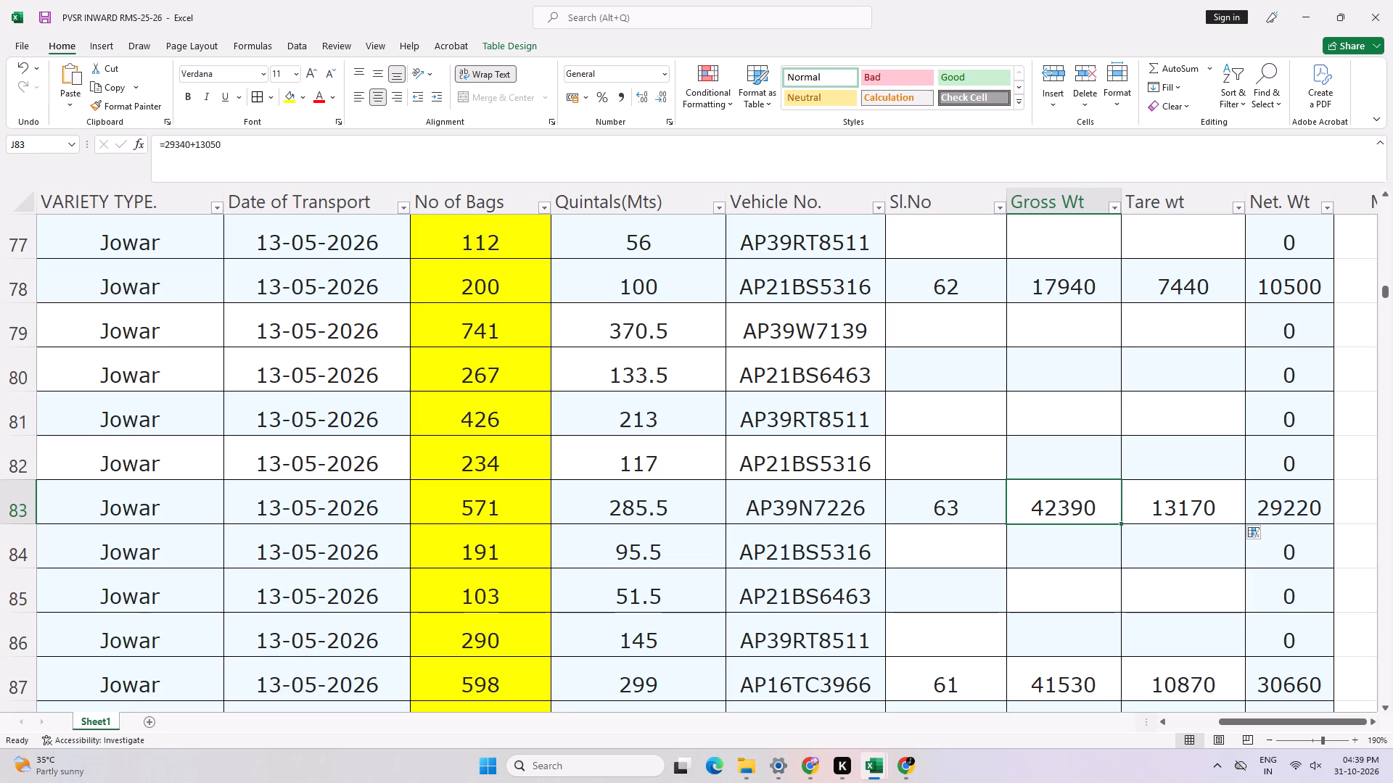
{"action": "key", "text": "Right"}
{"action": "key", "text": "Left"}
{"action": "key", "text": "Right"}
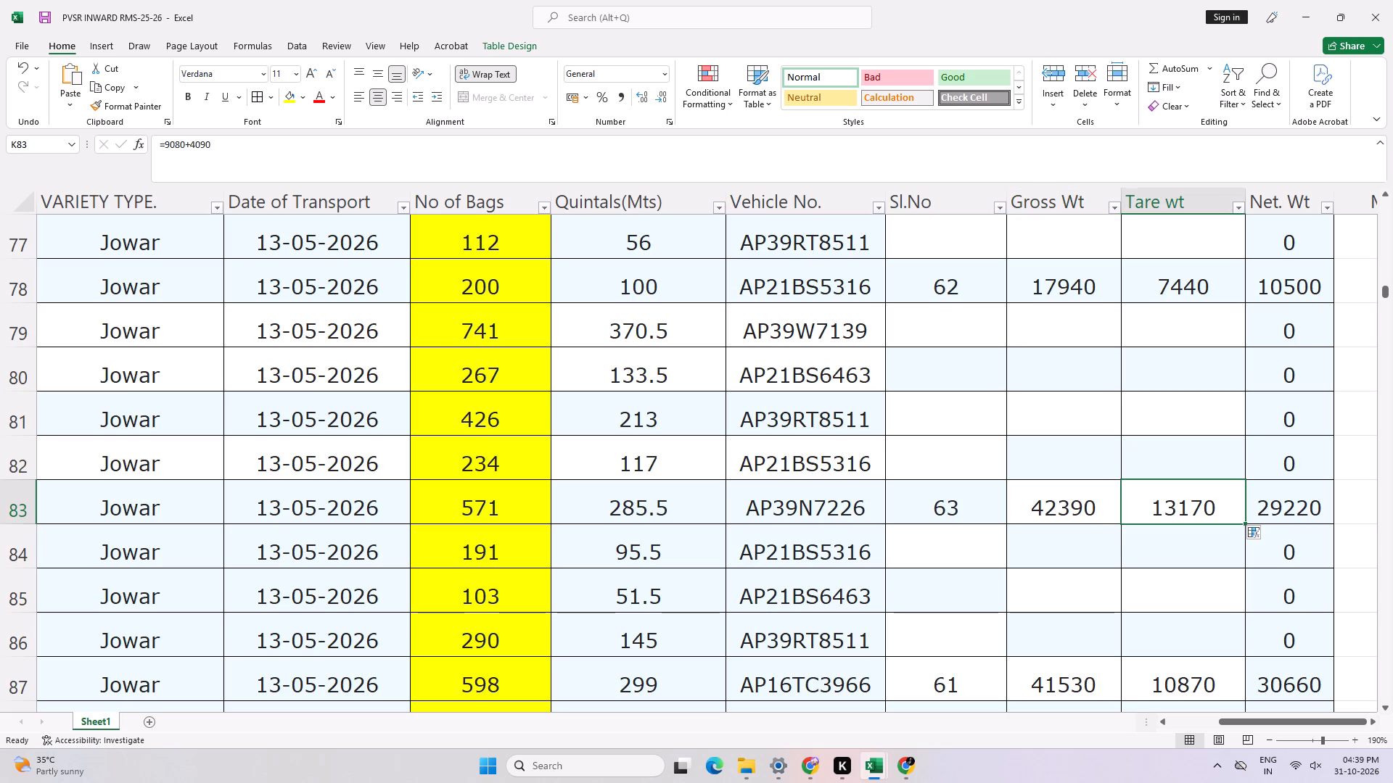
{"action": "key", "text": "Right"}
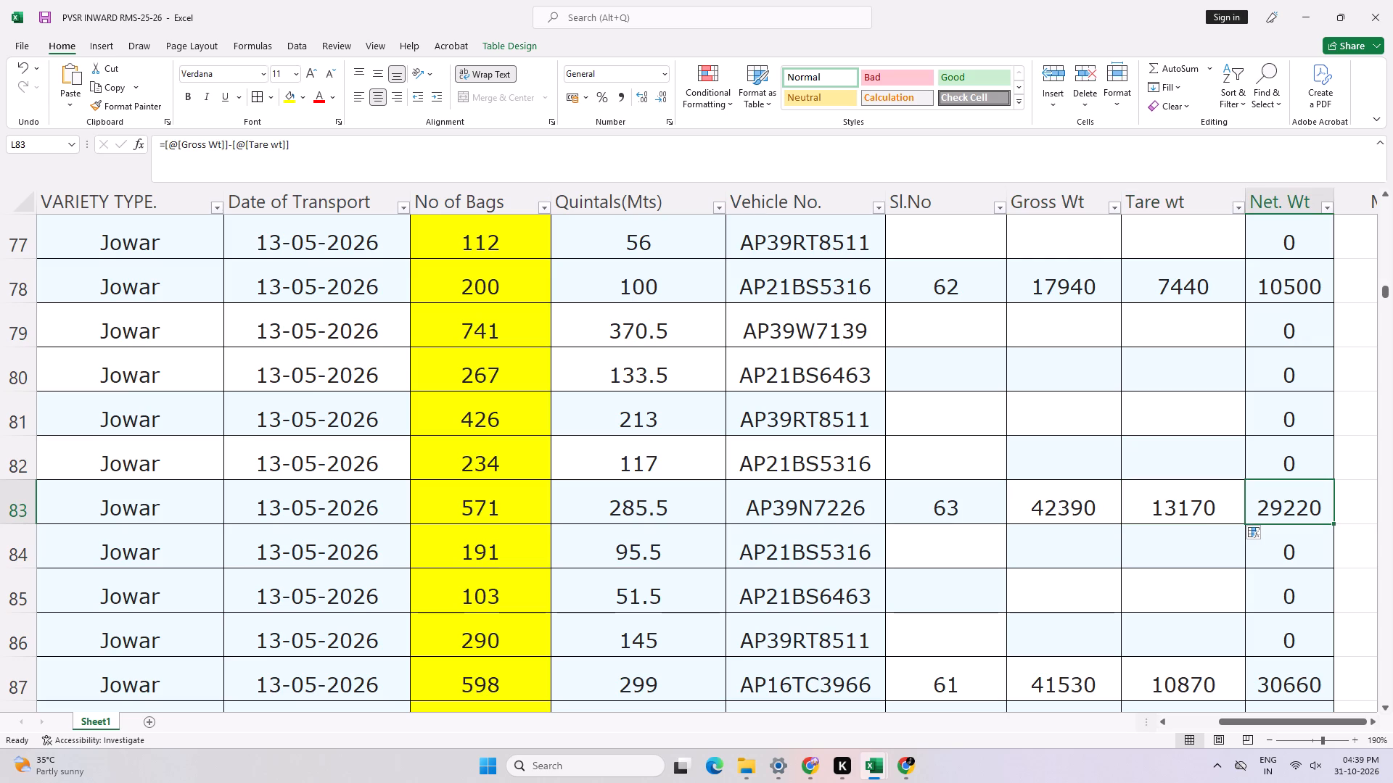
Add a formula beside row 83's net weight that divides Net. Wt by No of Bags.
{"action": "key", "text": "Right"}
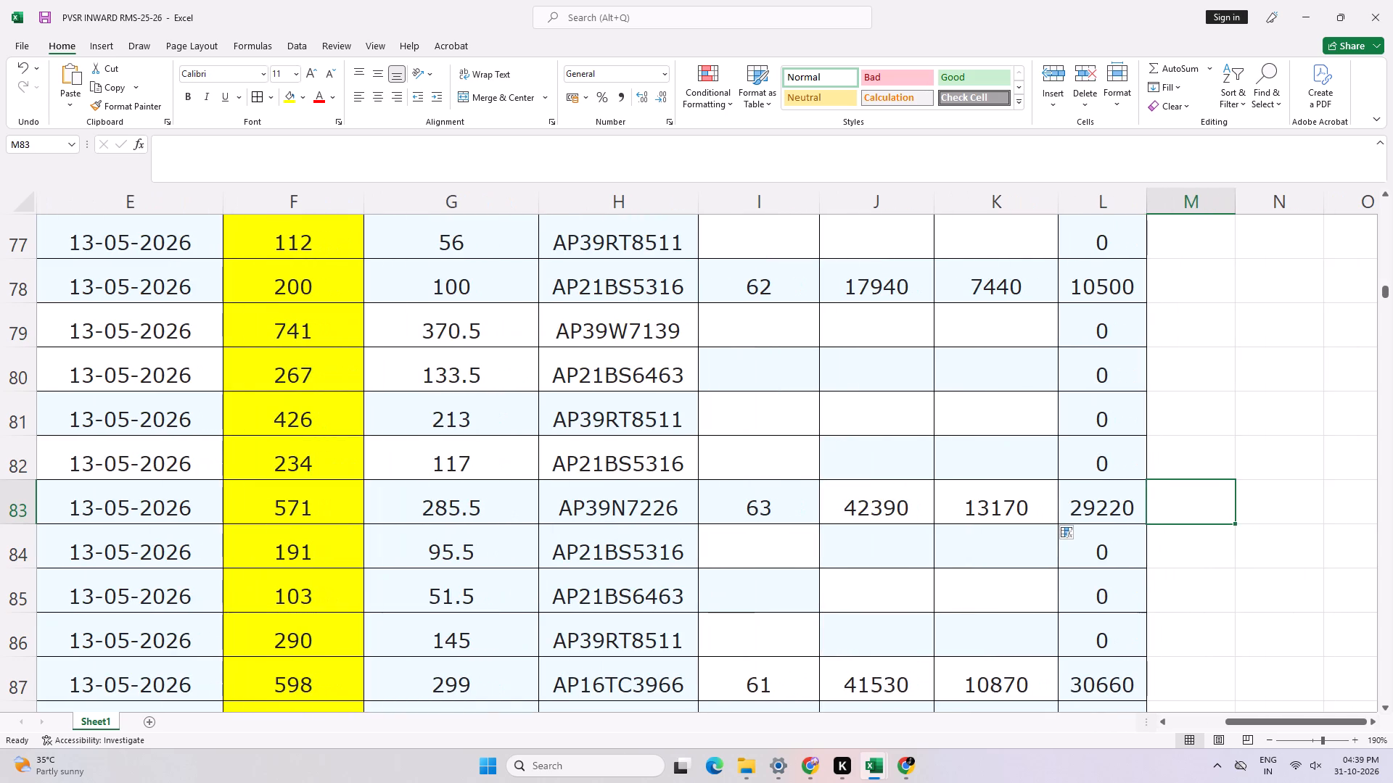
{"action": "key", "text": "equal"}
{"action": "key", "text": "Left"}
{"action": "key", "text": "slash"}
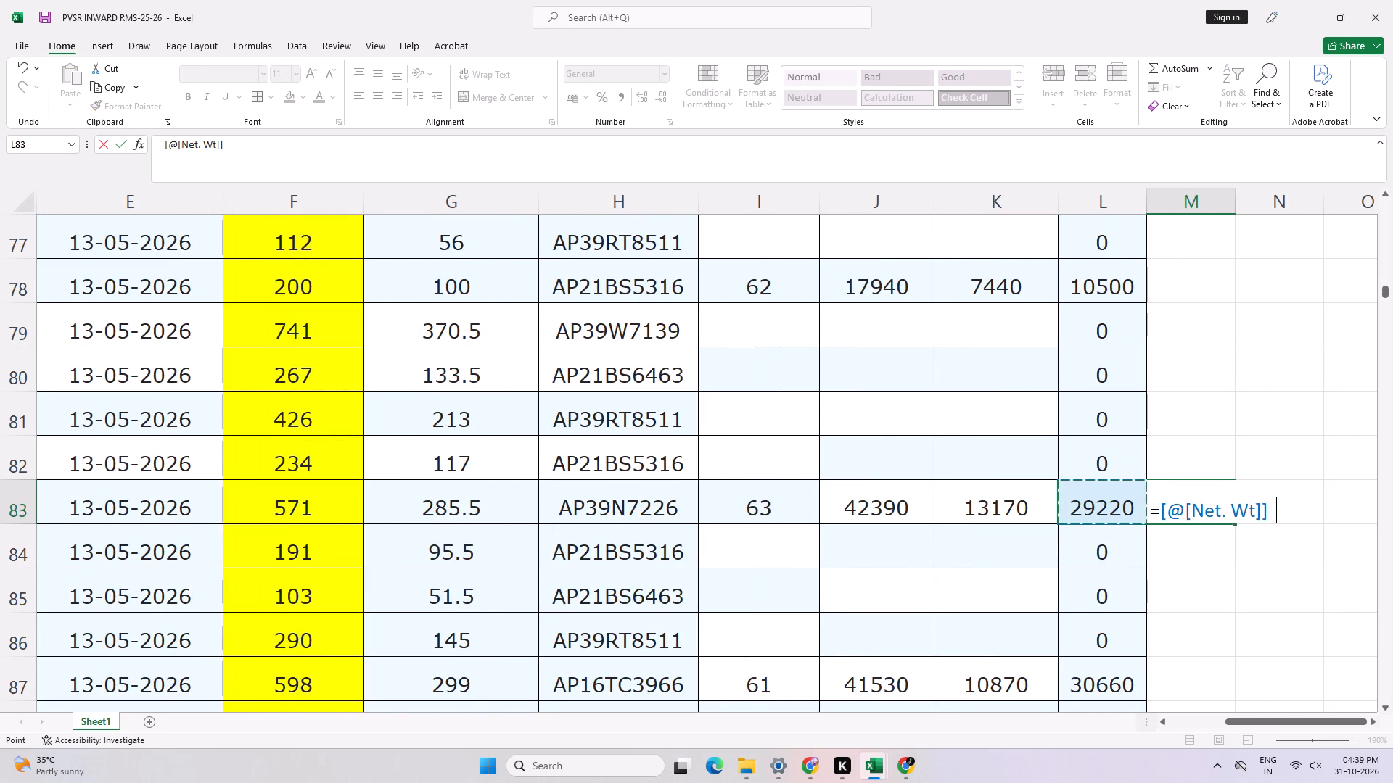
{"action": "key", "text": "Left"}
{"action": "key", "text": "Left"}
{"action": "key", "text": "Left"}
{"action": "key", "text": "Left"}
{"action": "key", "text": "Left"}
{"action": "key", "text": "Left"}
{"action": "key", "text": "Left"}
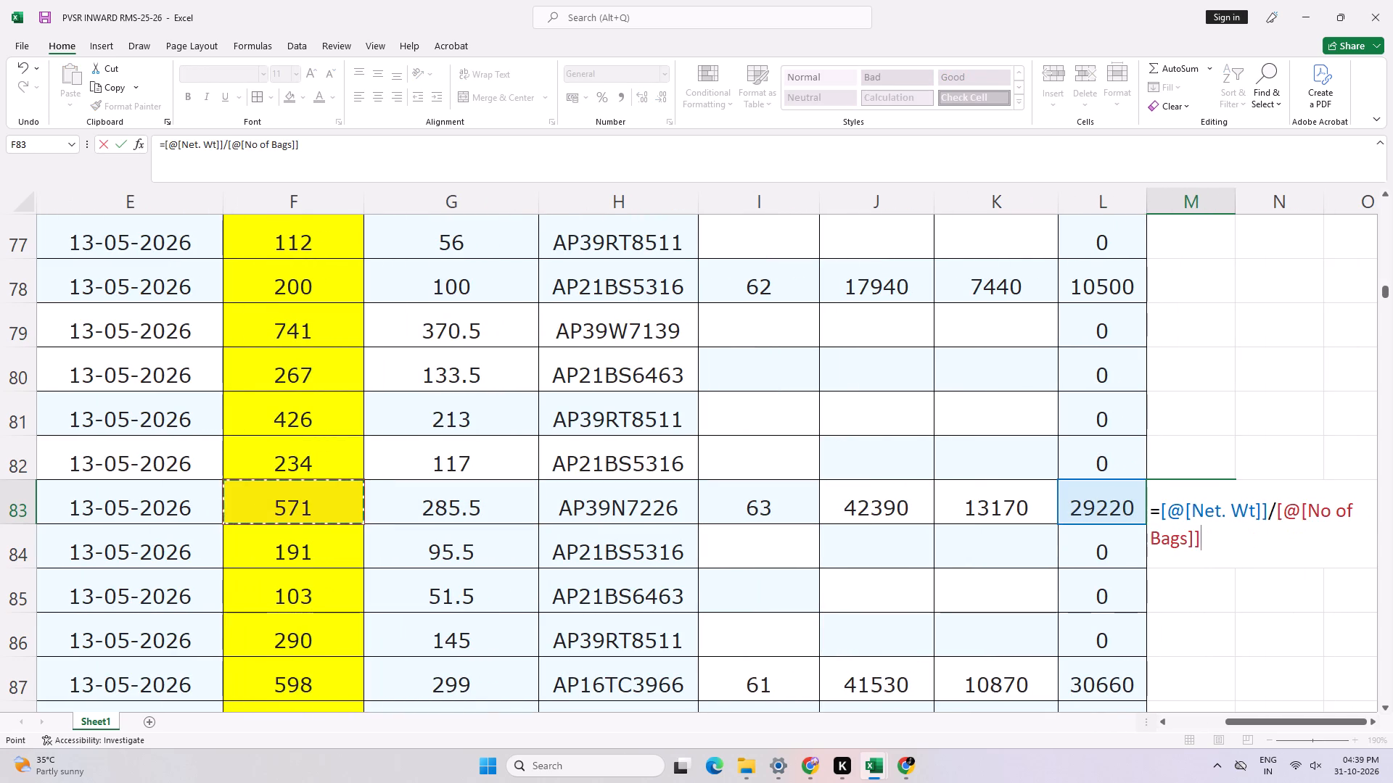
{"action": "key", "text": "Return"}
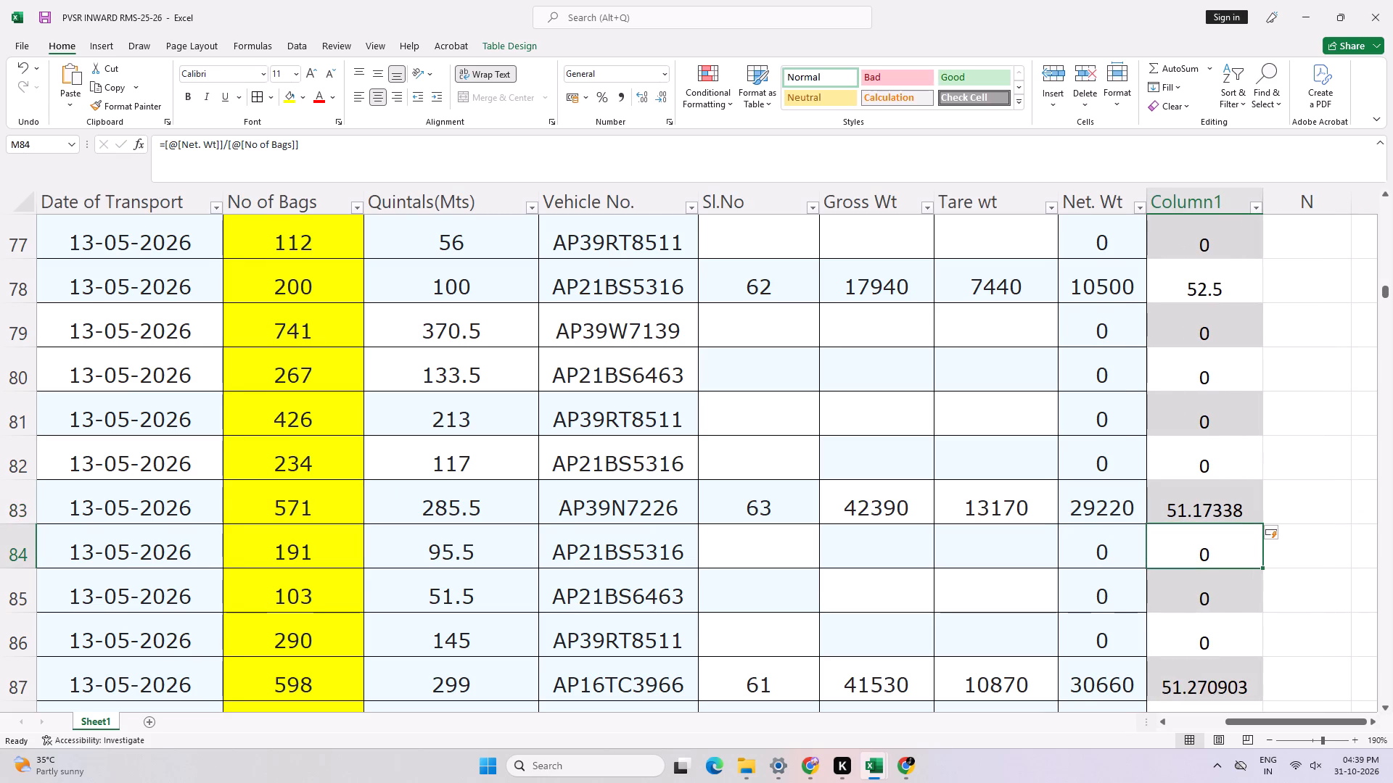
{"action": "key", "text": "Up"}
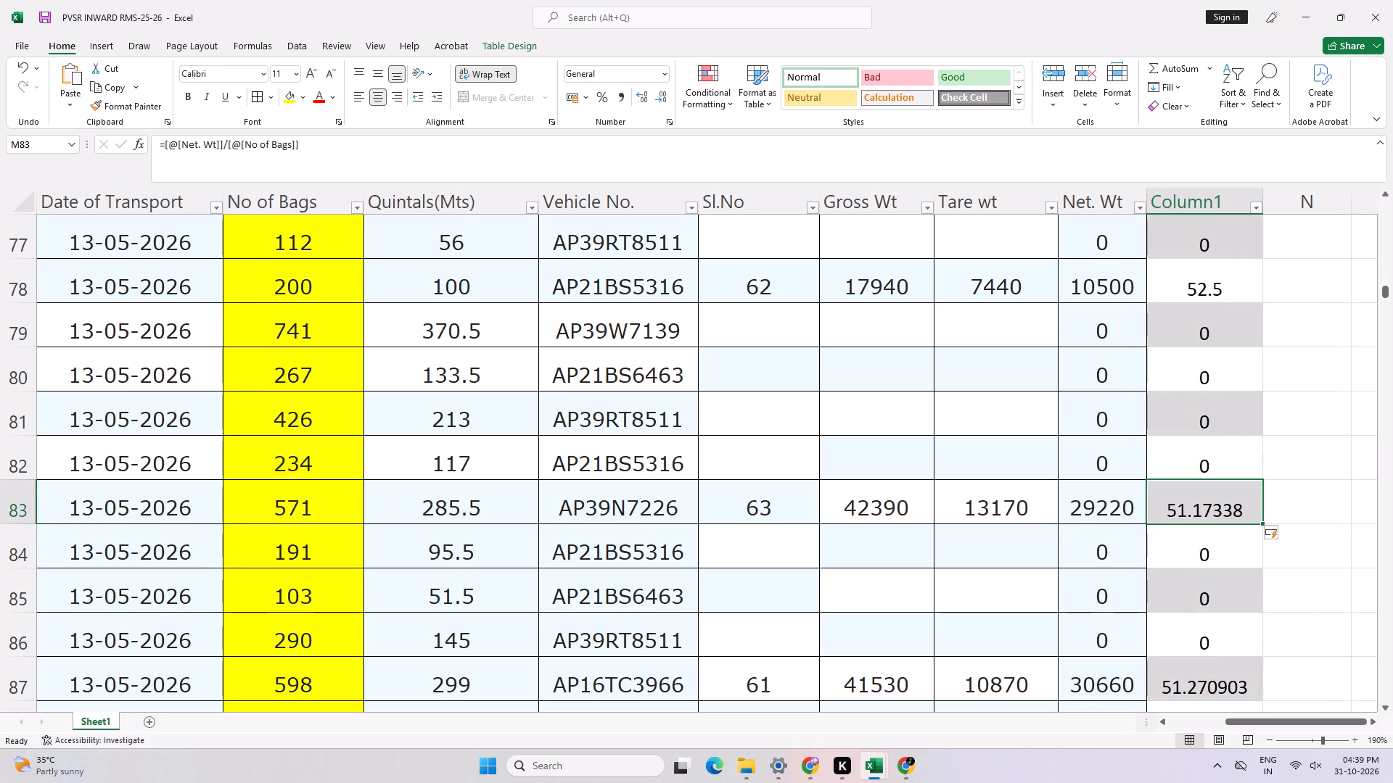
Save the workbook.
{"action": "key", "text": "Down"}
{"action": "key", "text": "Left"}
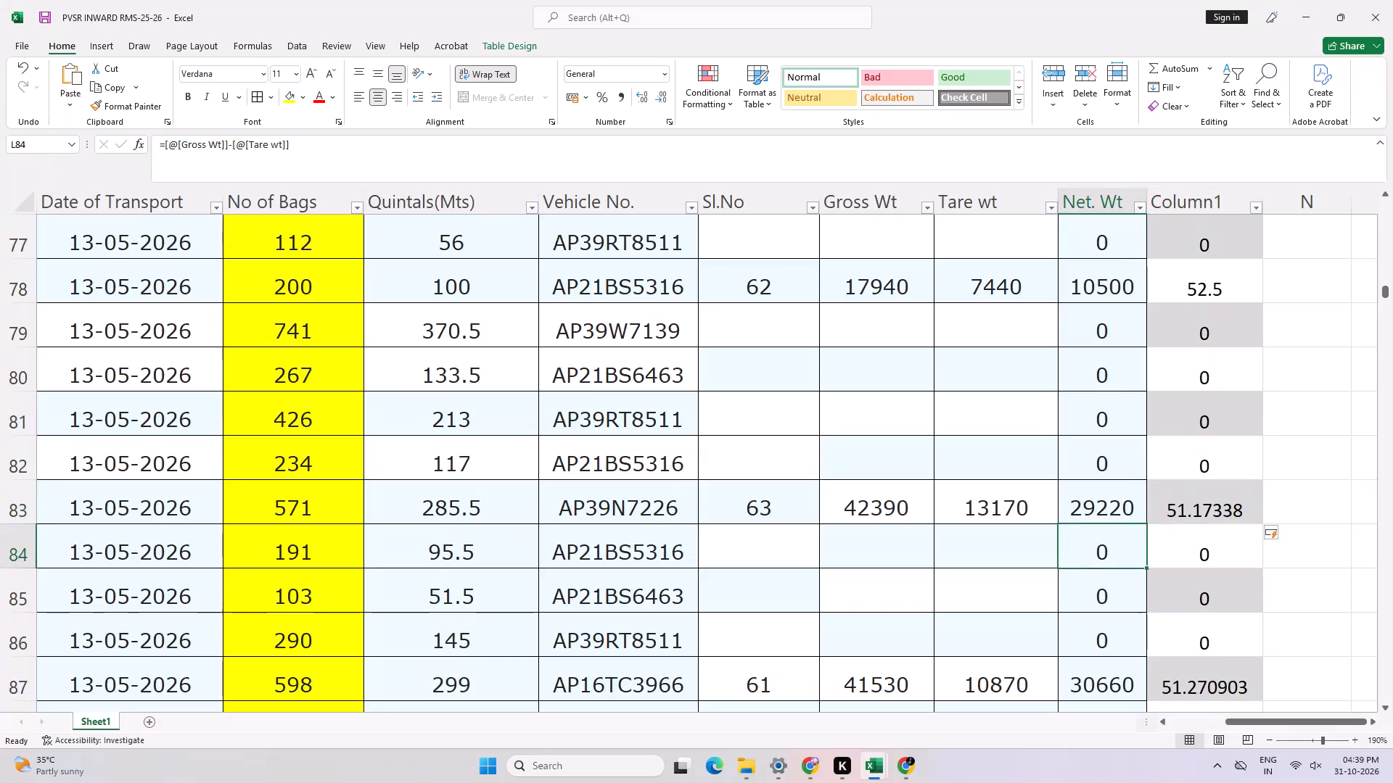
{"action": "key", "text": "Left"}
{"action": "key", "text": "Left"}
{"action": "key", "text": "Left"}
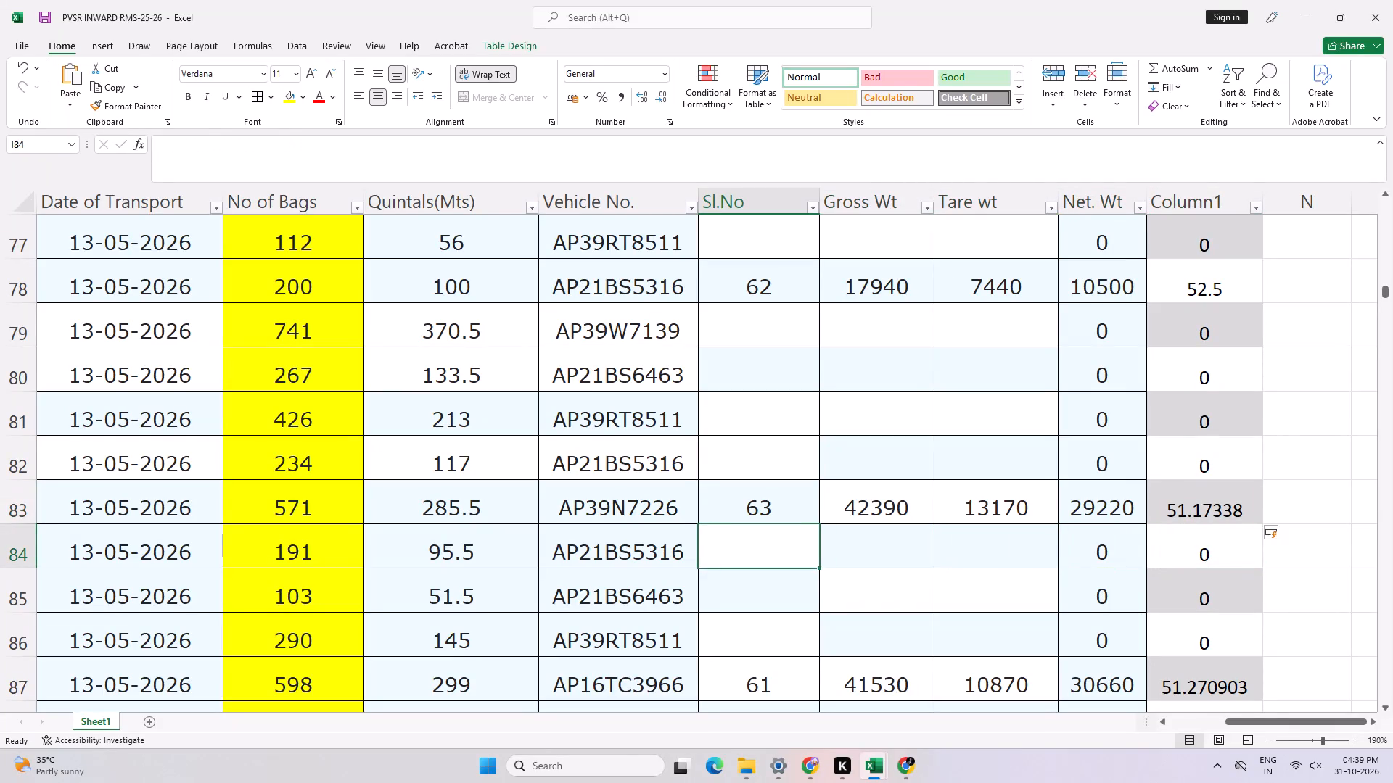
{"action": "key", "text": "ctrl+s"}
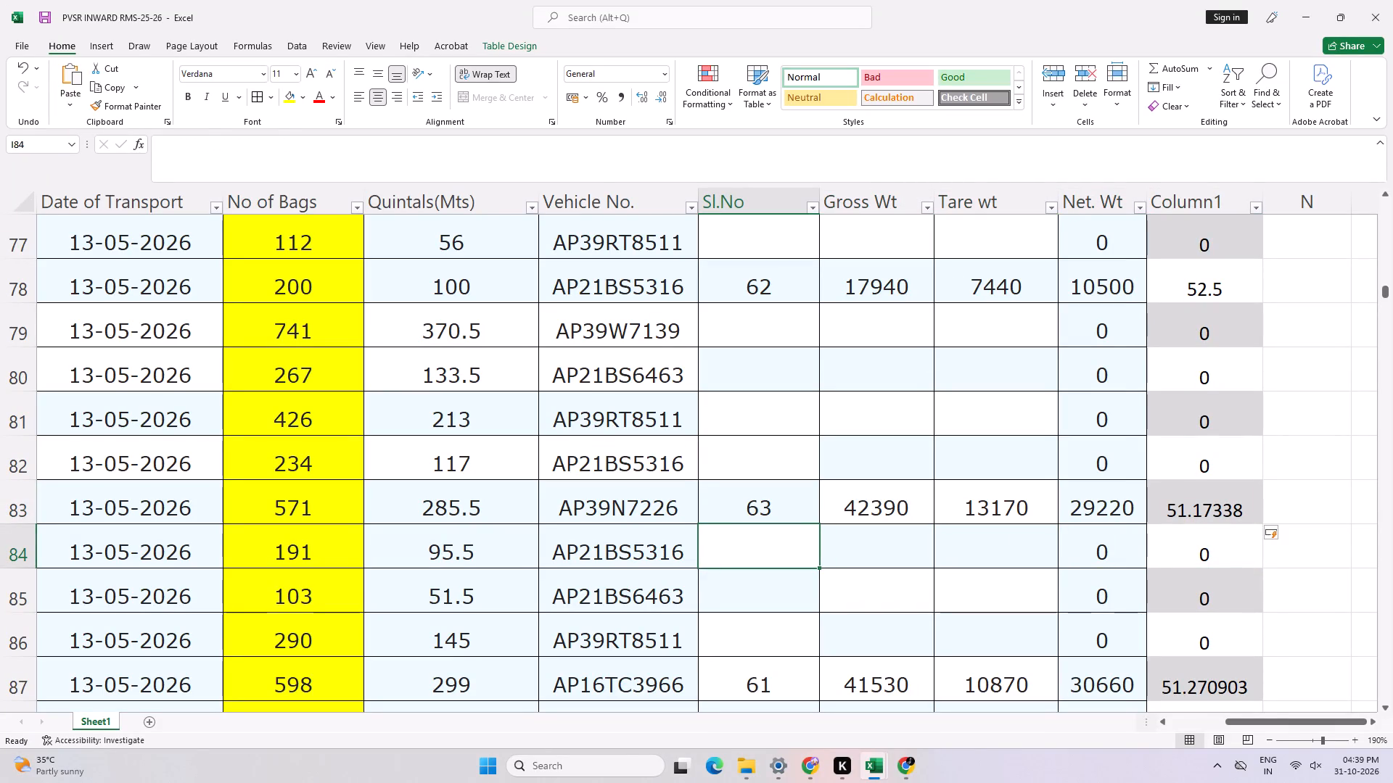
{"action": "key", "text": "Left"}
{"action": "key", "text": "Right"}
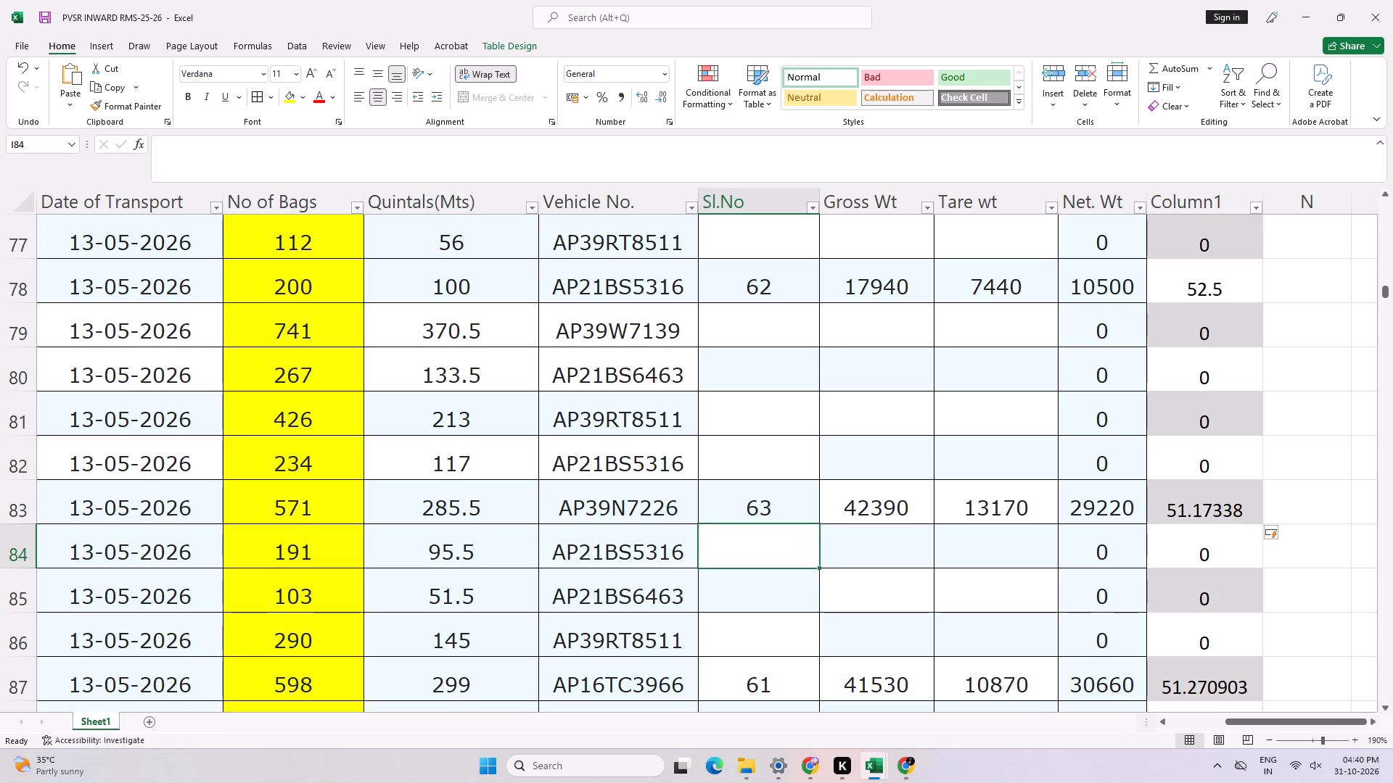
{"action": "key", "text": "Up"}
{"action": "key", "text": "Up"}
{"action": "key", "text": "Up"}
{"action": "key", "text": "Up"}
{"action": "key", "text": "Up"}
{"action": "key", "text": "Up"}
{"action": "key", "text": "Up"}
{"action": "key", "text": "Up"}
{"action": "key", "text": "Up"}
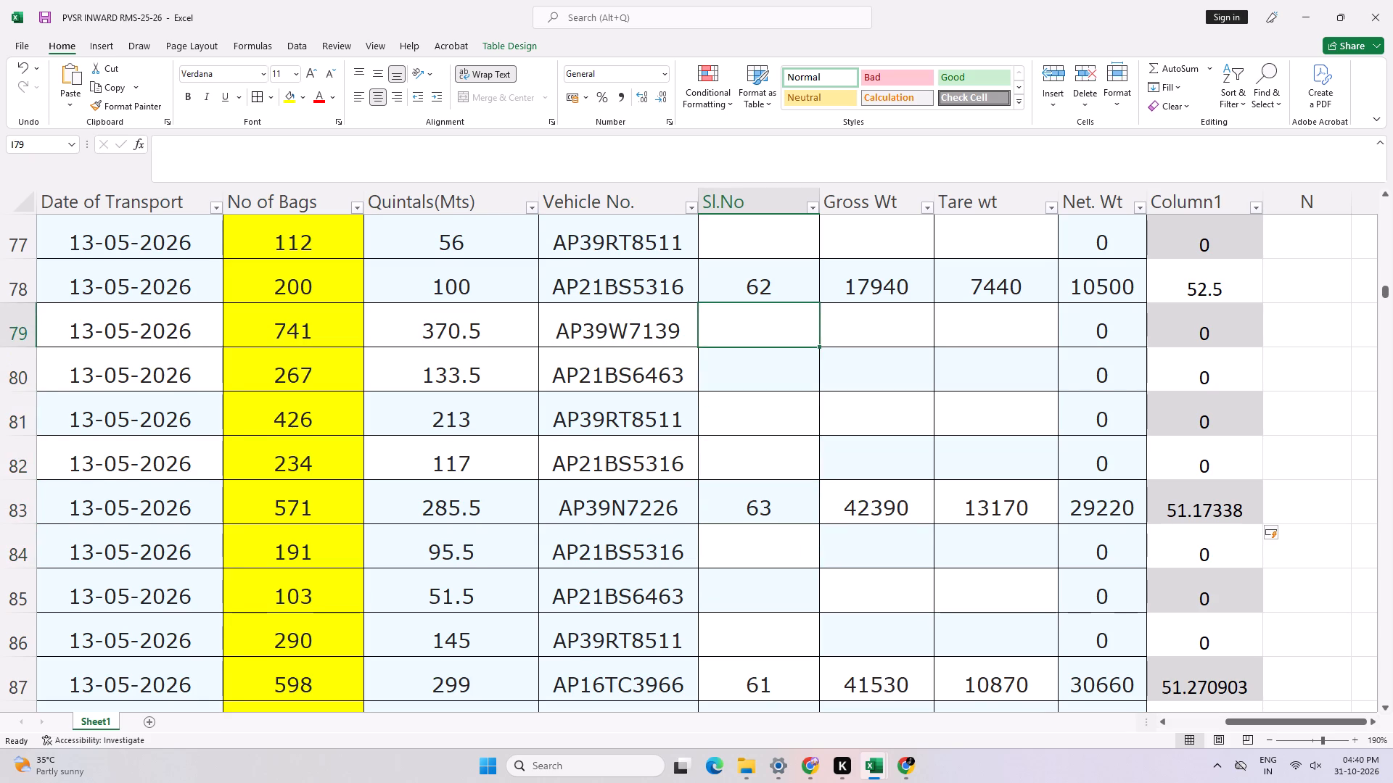
{"action": "key", "text": "Up"}
{"action": "key", "text": "Up"}
{"action": "key", "text": "Up"}
{"action": "key", "text": "Up"}
{"action": "key", "text": "Up"}
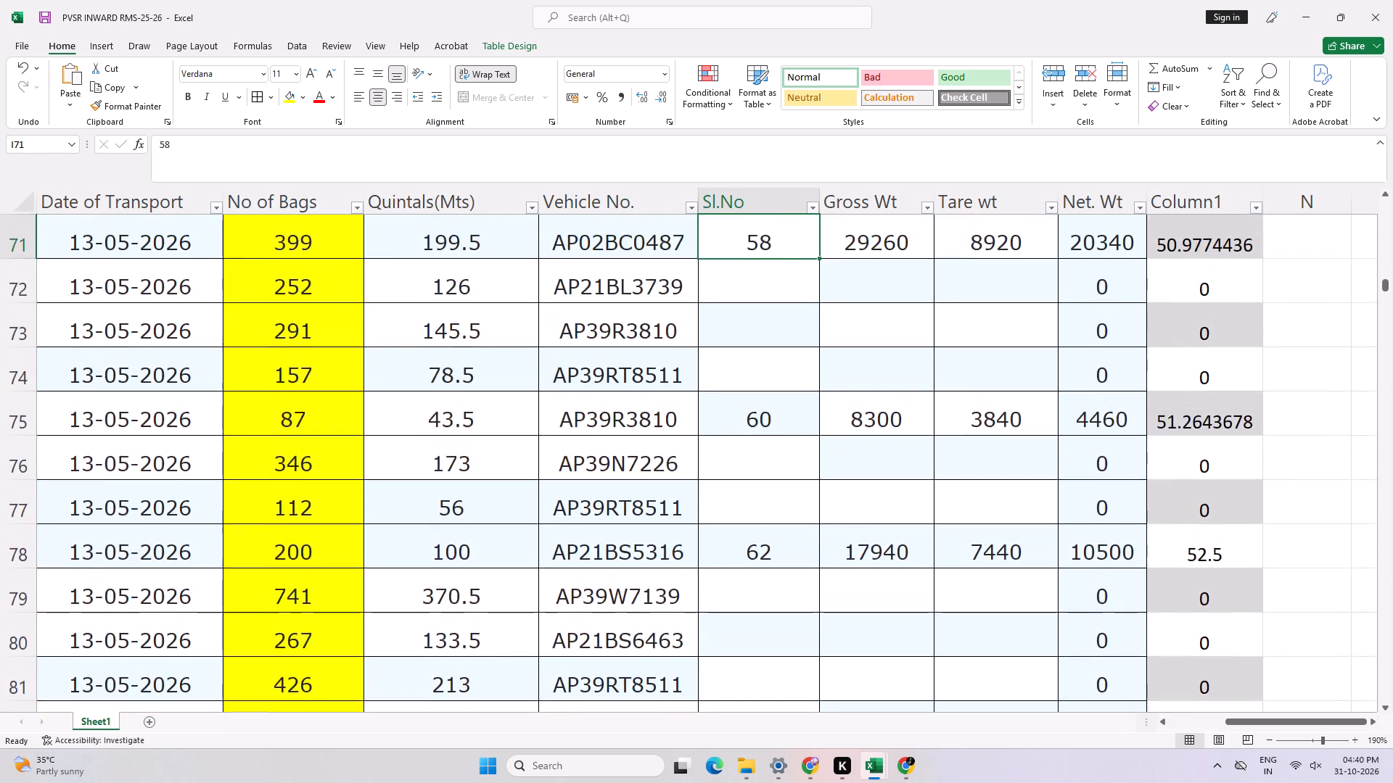
{"action": "key", "text": "Up"}
{"action": "key", "text": "Down"}
{"action": "key", "text": "Up"}
{"action": "key", "text": "Up"}
{"action": "key", "text": "Up"}
{"action": "key", "text": "Up"}
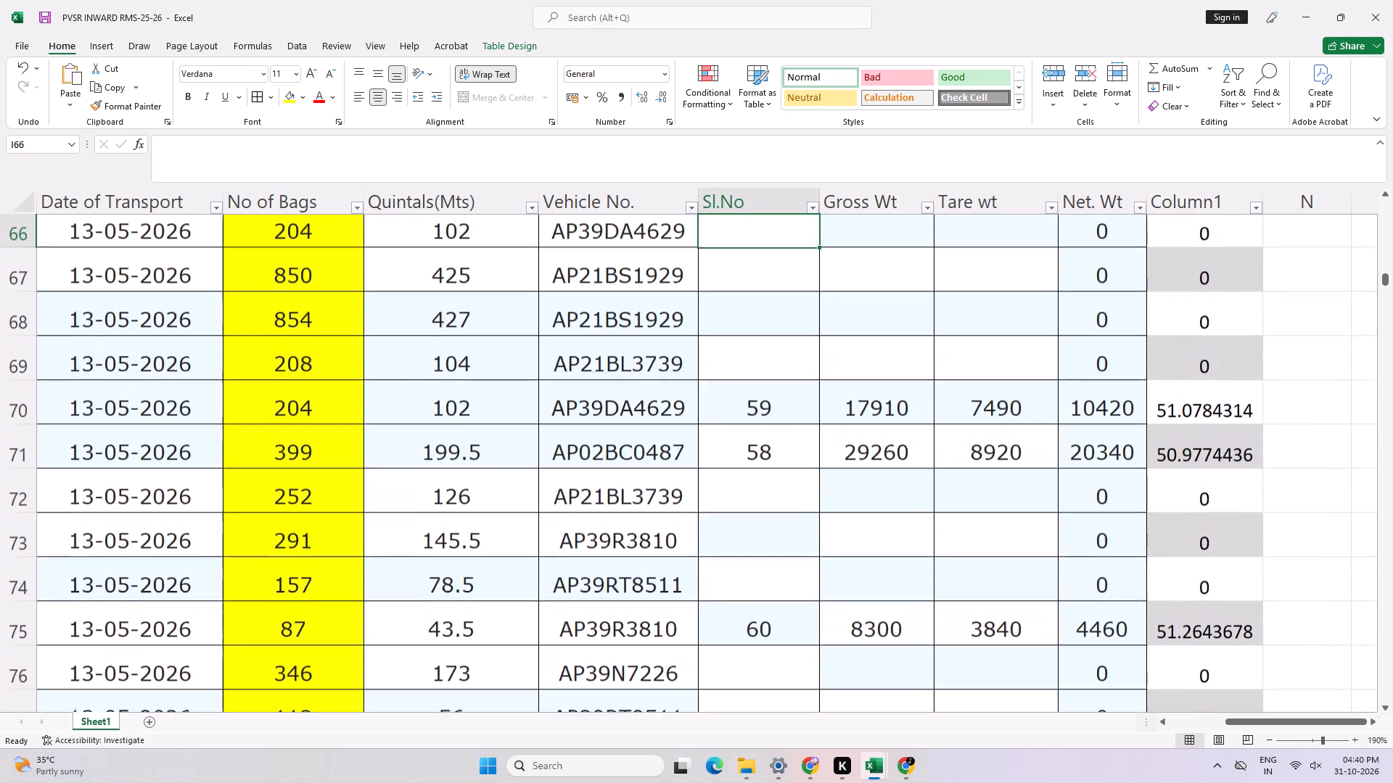
{"action": "key", "text": "Down"}
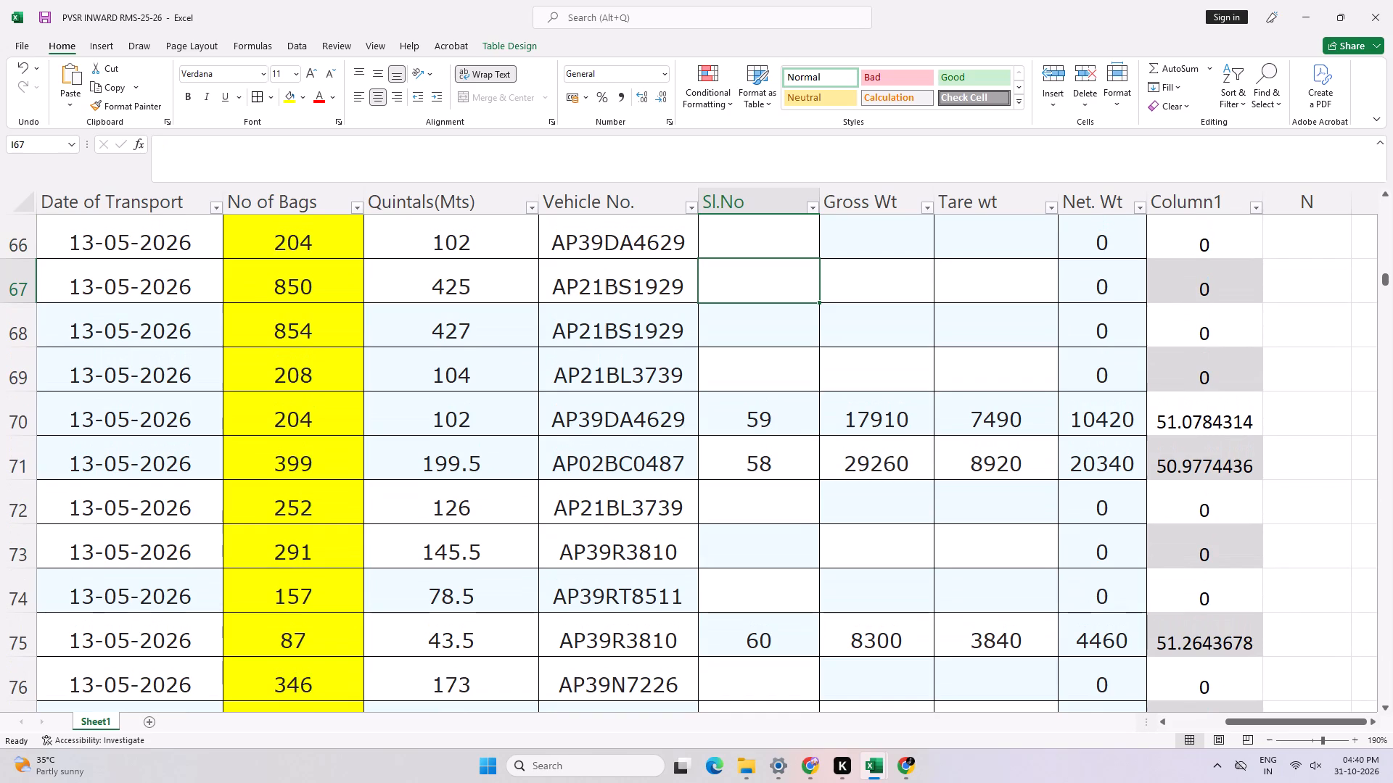
{"action": "key", "text": "Down"}
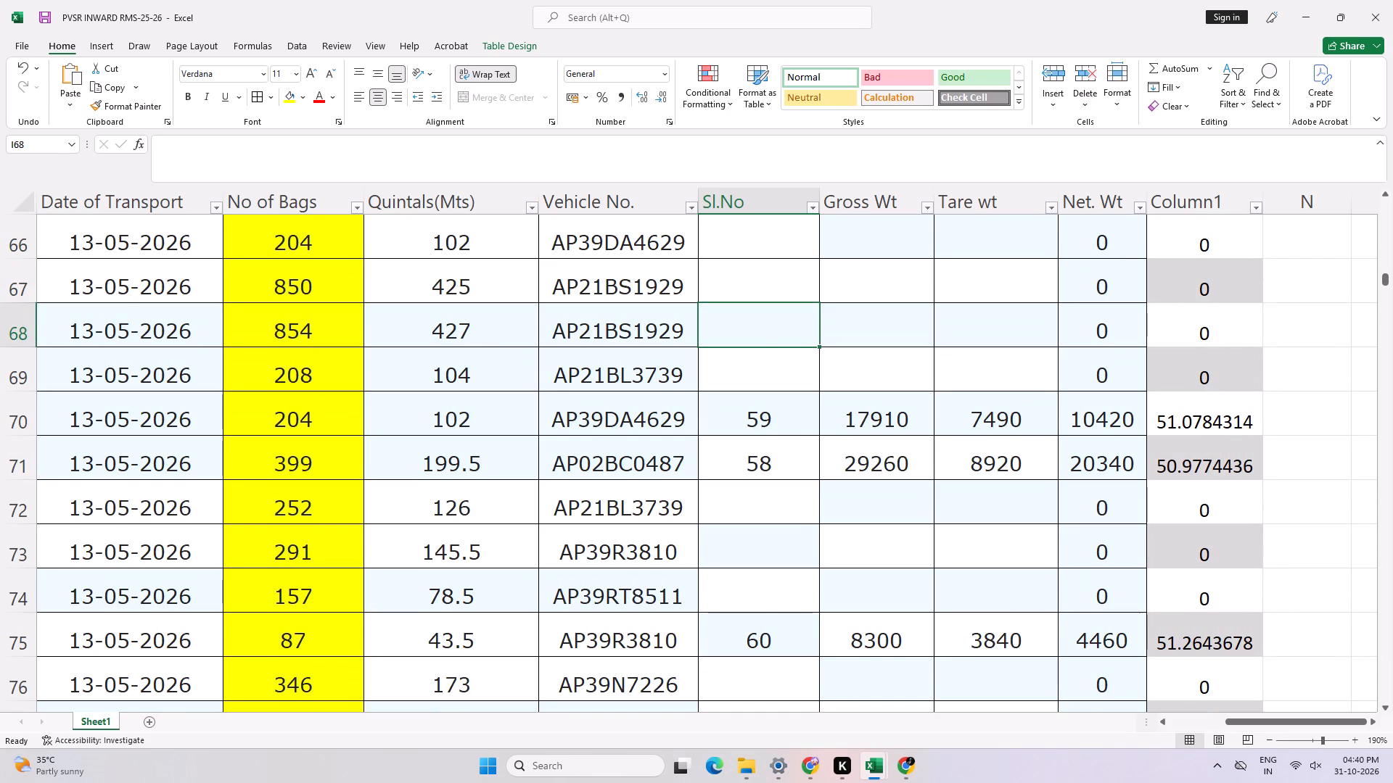
{"action": "type", "text": "64"}
{"action": "key", "text": "Right"}
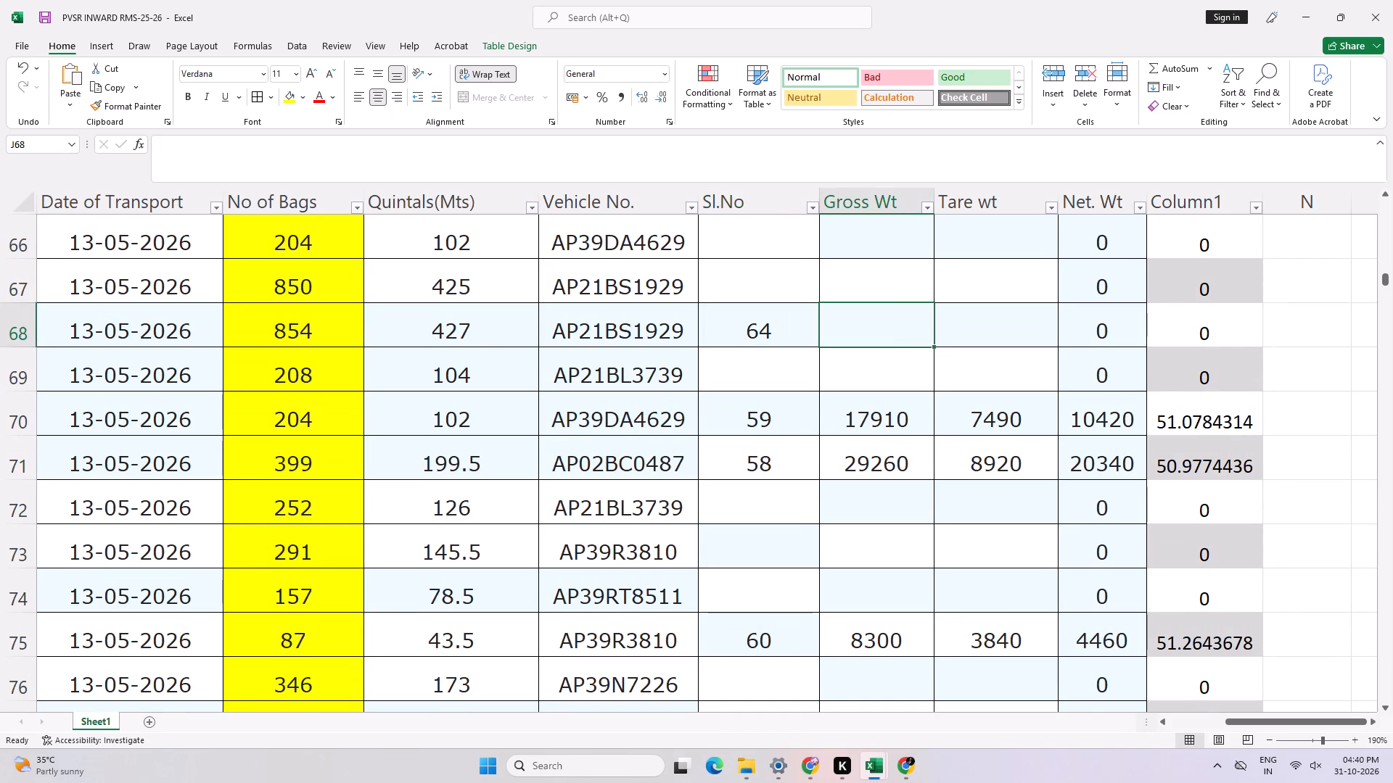
{"action": "type", "text": "11150"}
{"action": "key", "text": "Right"}
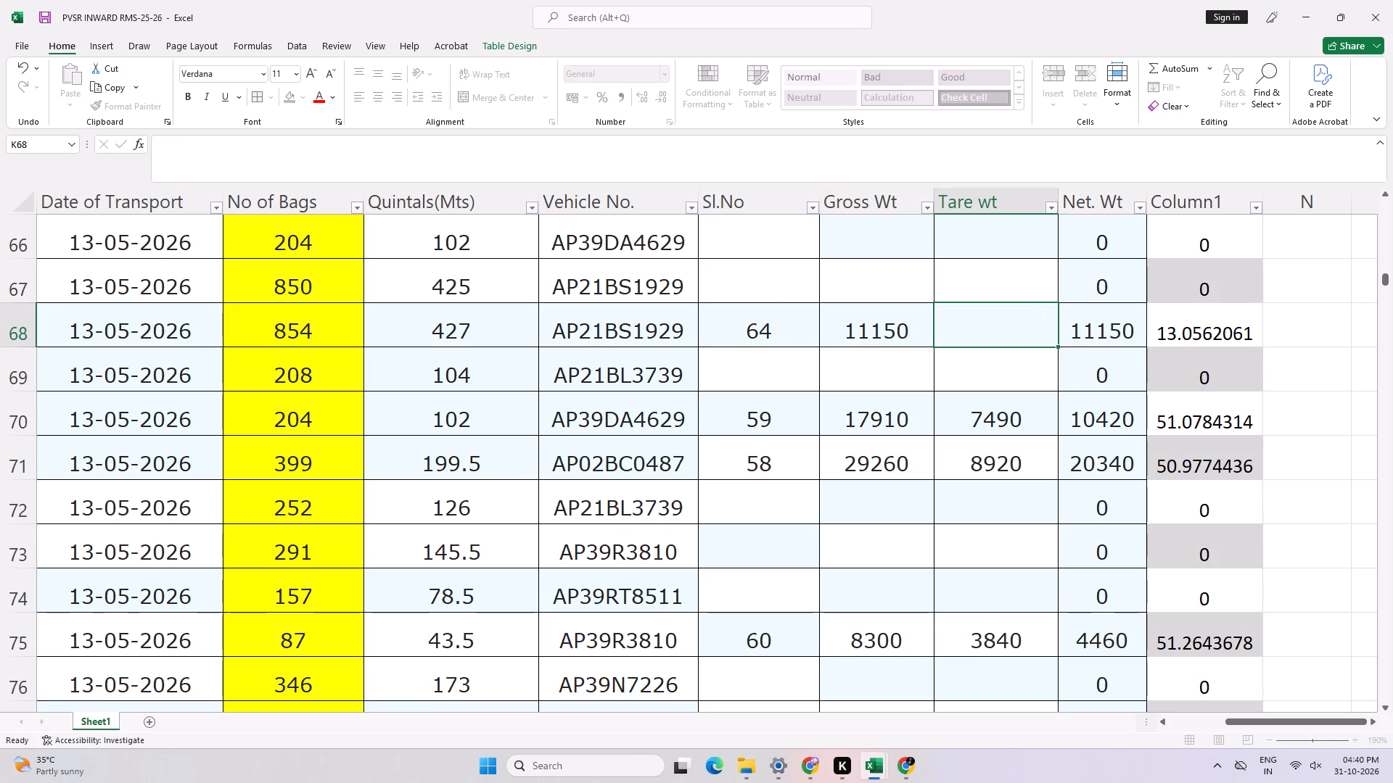
{"action": "type", "text": "4410"}
{"action": "key", "text": "Right"}
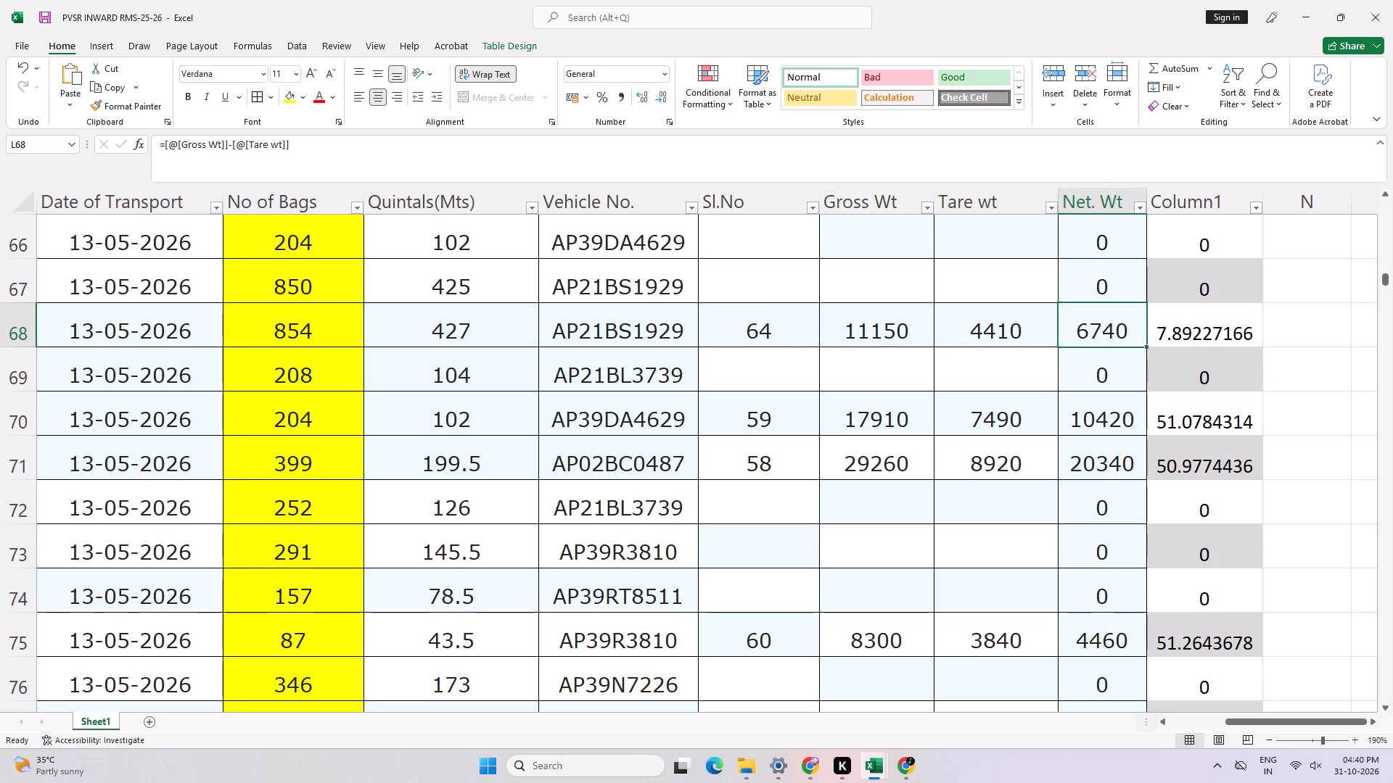
Change row 68's gross weight into a formula adding the two weighings, 11150+49720.
{"action": "key", "text": "Left"}
{"action": "key", "text": "Left"}
{"action": "key", "text": "F2"}
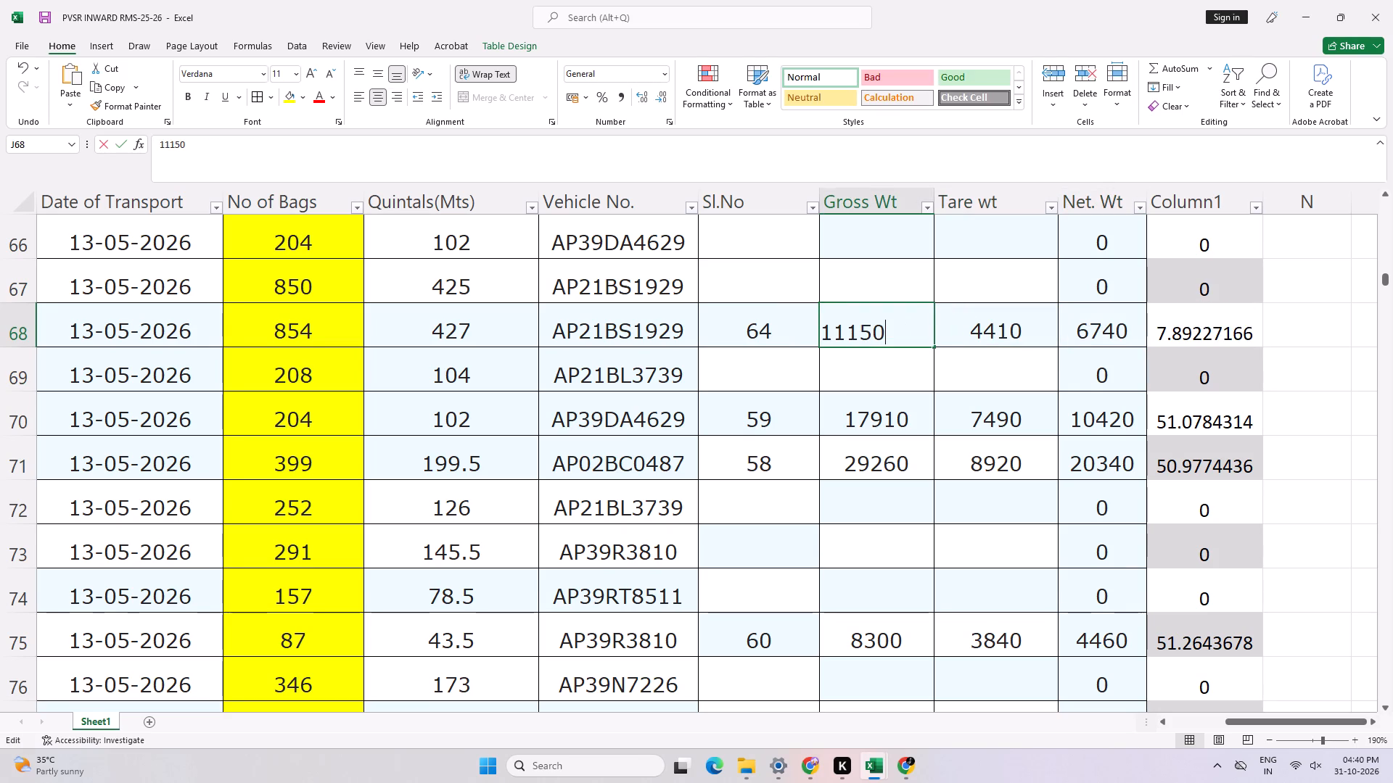
{"action": "key", "text": "plus"}
{"action": "type", "text": "4972"}
{"action": "key", "text": "Left"}
{"action": "key", "text": "Right"}
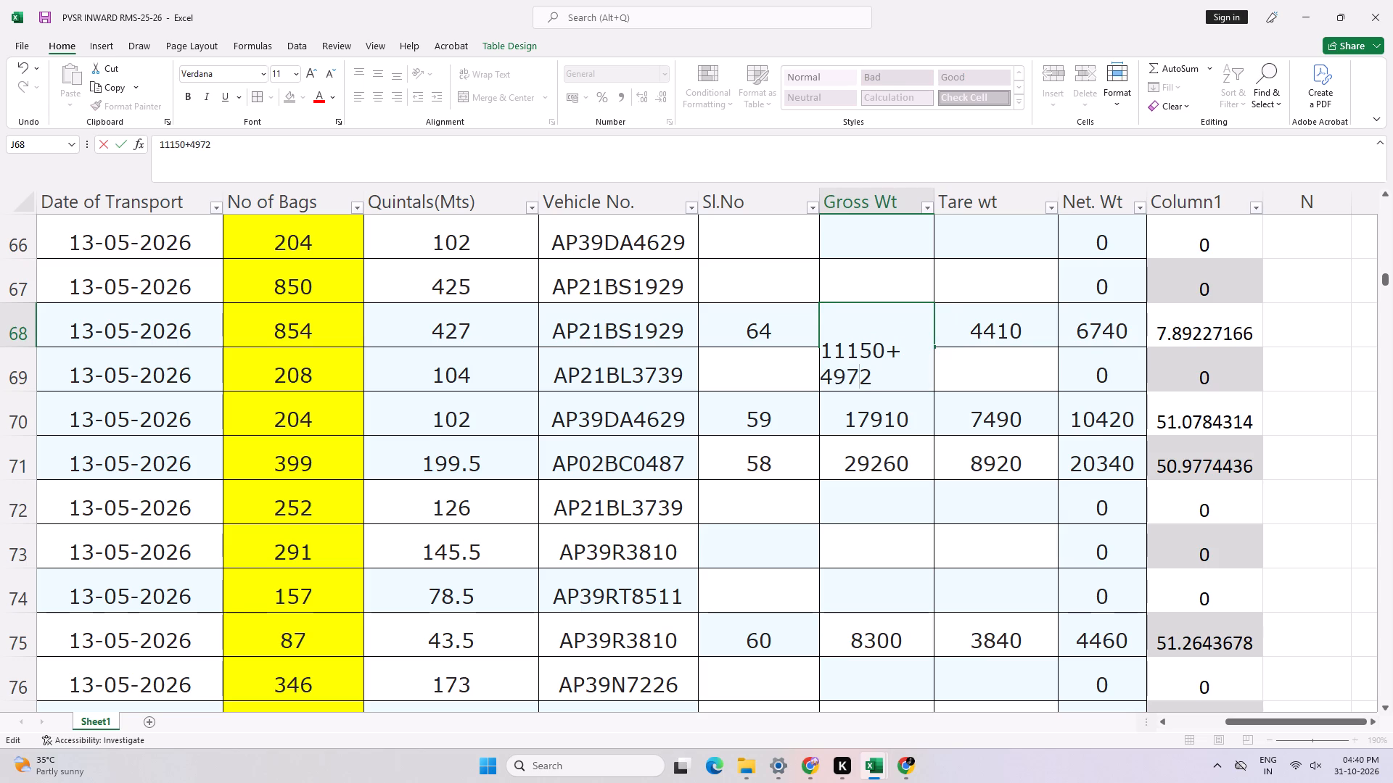
{"action": "key", "text": "0"}
{"action": "key", "text": "Left"}
{"action": "key", "text": "Up"}
{"action": "key", "text": "Left"}
{"action": "key", "text": "Left"}
{"action": "key", "text": "Left"}
{"action": "key", "text": "Left"}
{"action": "key", "text": "Left"}
{"action": "key", "text": "Left"}
{"action": "key", "text": "Left"}
{"action": "key", "text": "Left"}
{"action": "key", "text": "Left"}
{"action": "key", "text": "Left"}
{"action": "key", "text": "plus"}
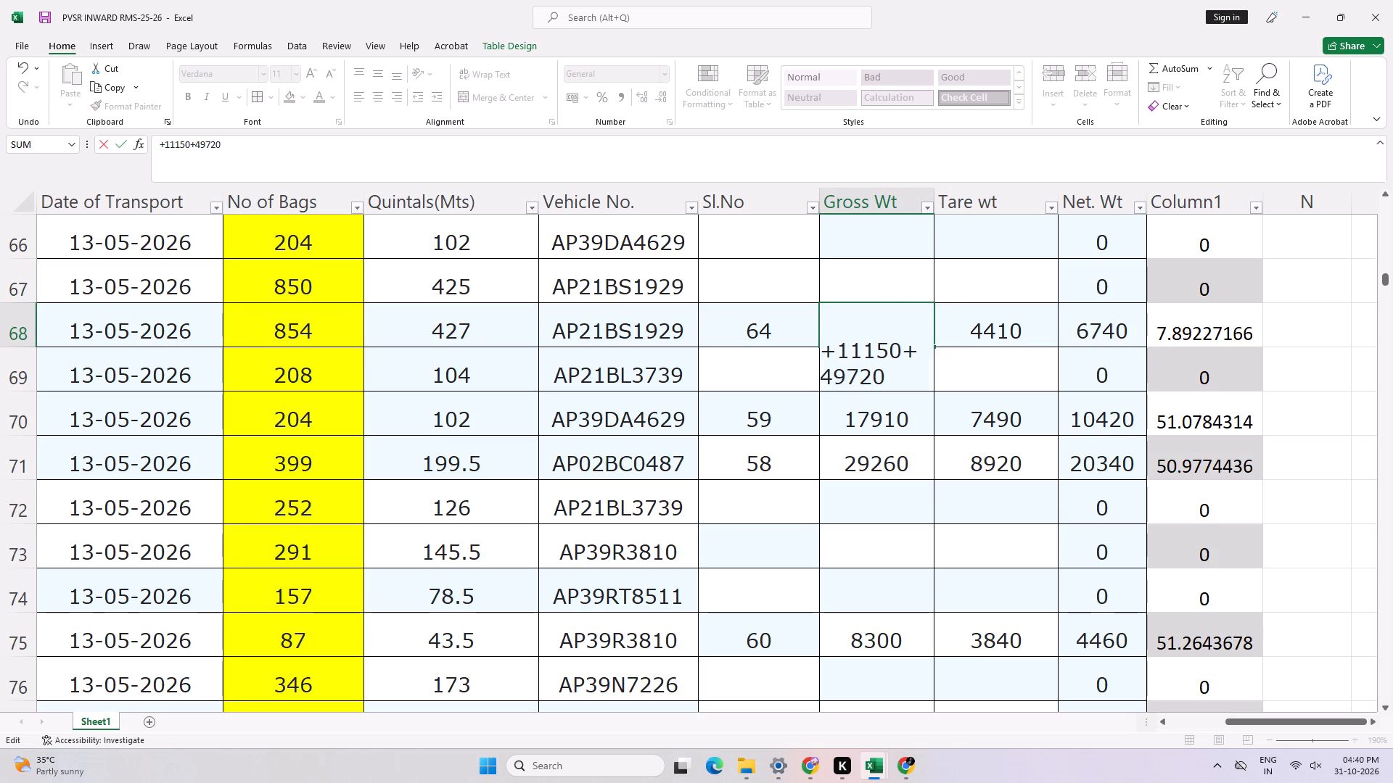
{"action": "key", "text": "Tab"}
Change row 68's tare weight into a formula adding the two weighings, 4410+12710.
{"action": "key", "text": "F2"}
{"action": "key", "text": "Left"}
{"action": "key", "text": "Left"}
{"action": "key", "text": "Left"}
{"action": "key", "text": "Left"}
{"action": "key", "text": "Left"}
{"action": "key", "text": "Left"}
{"action": "key", "text": "Left"}
{"action": "key", "text": "Left"}
{"action": "key", "text": "Left"}
{"action": "key", "text": "Left"}
{"action": "key", "text": "Left"}
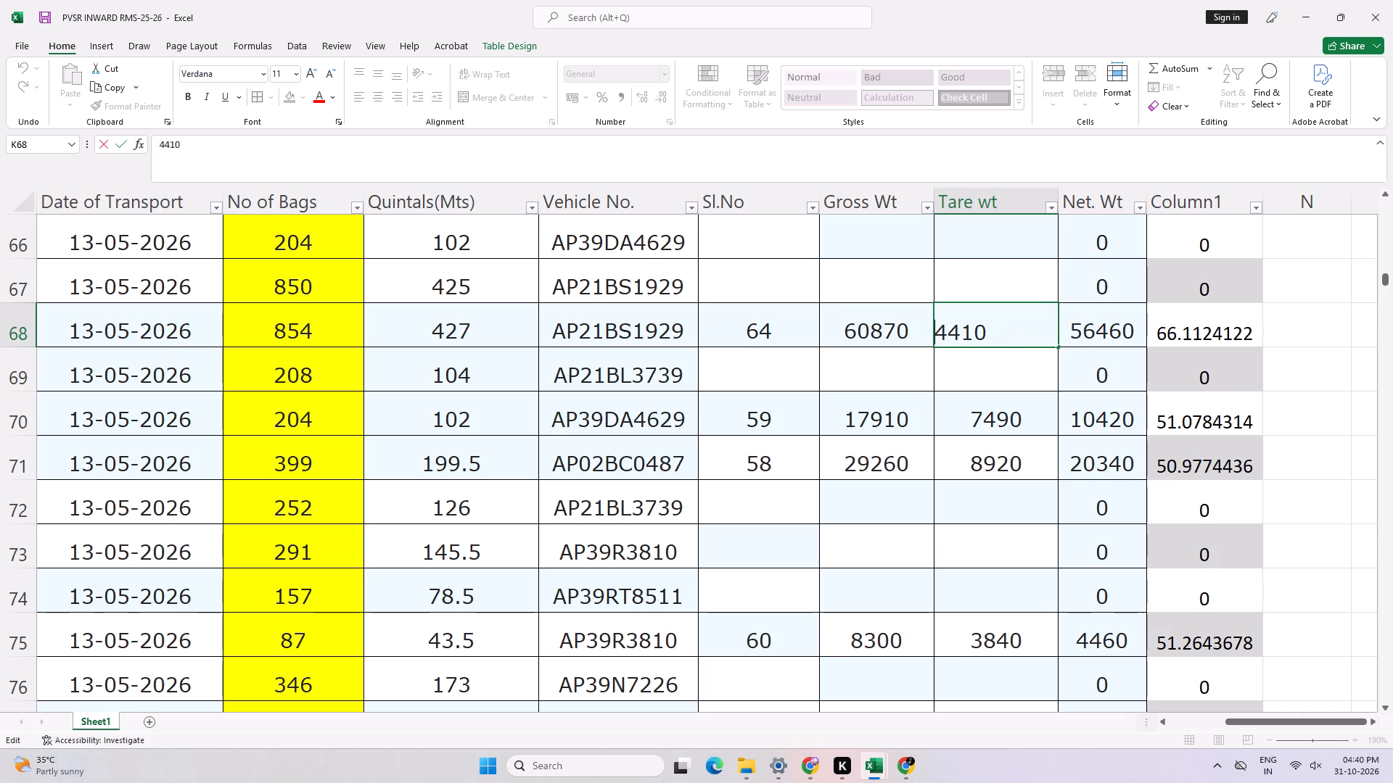
{"action": "key", "text": "plus"}
{"action": "key", "text": "ctrl+Right"}
{"action": "type", "text": "+12710"}
{"action": "key", "text": "Tab"}
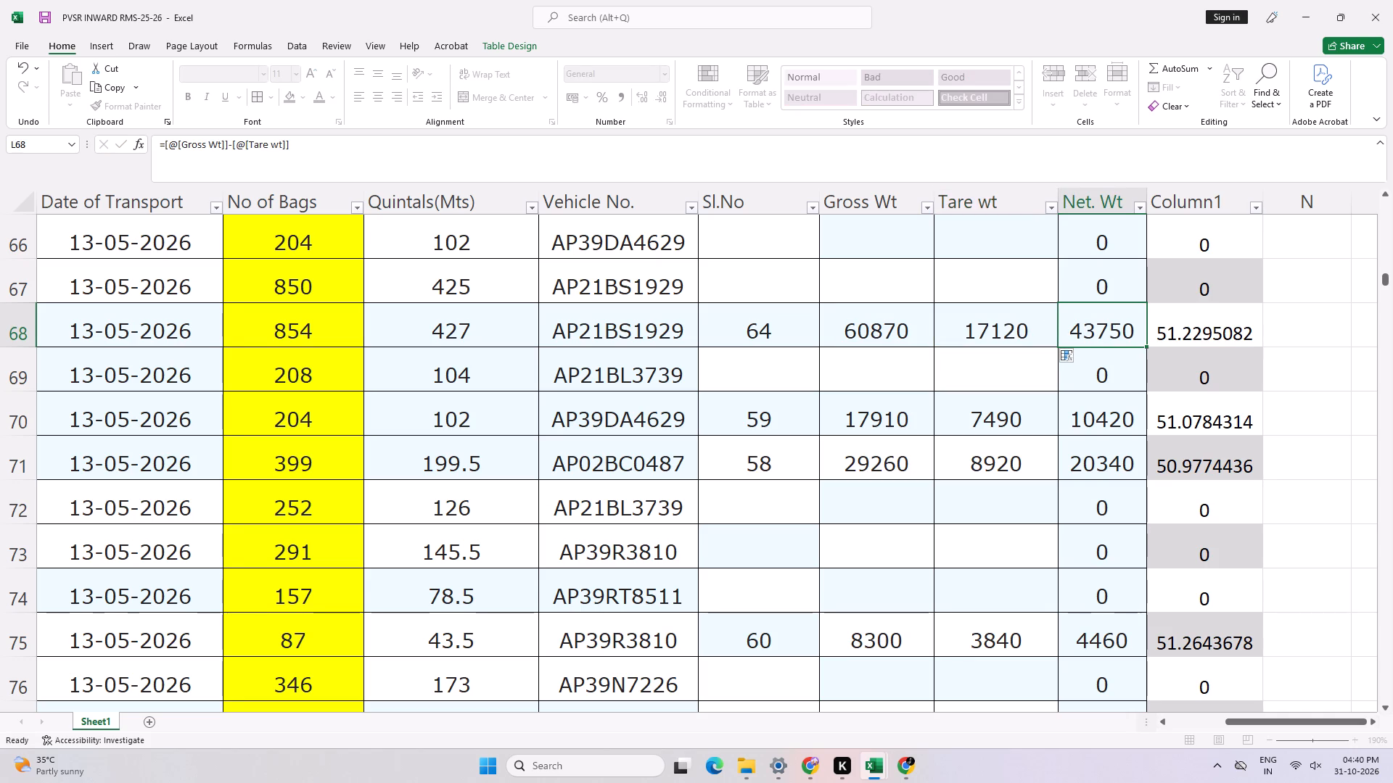
Save the workbook.
{"action": "key", "text": "Left"}
{"action": "key", "text": "Left"}
{"action": "key", "text": "ctrl+s"}
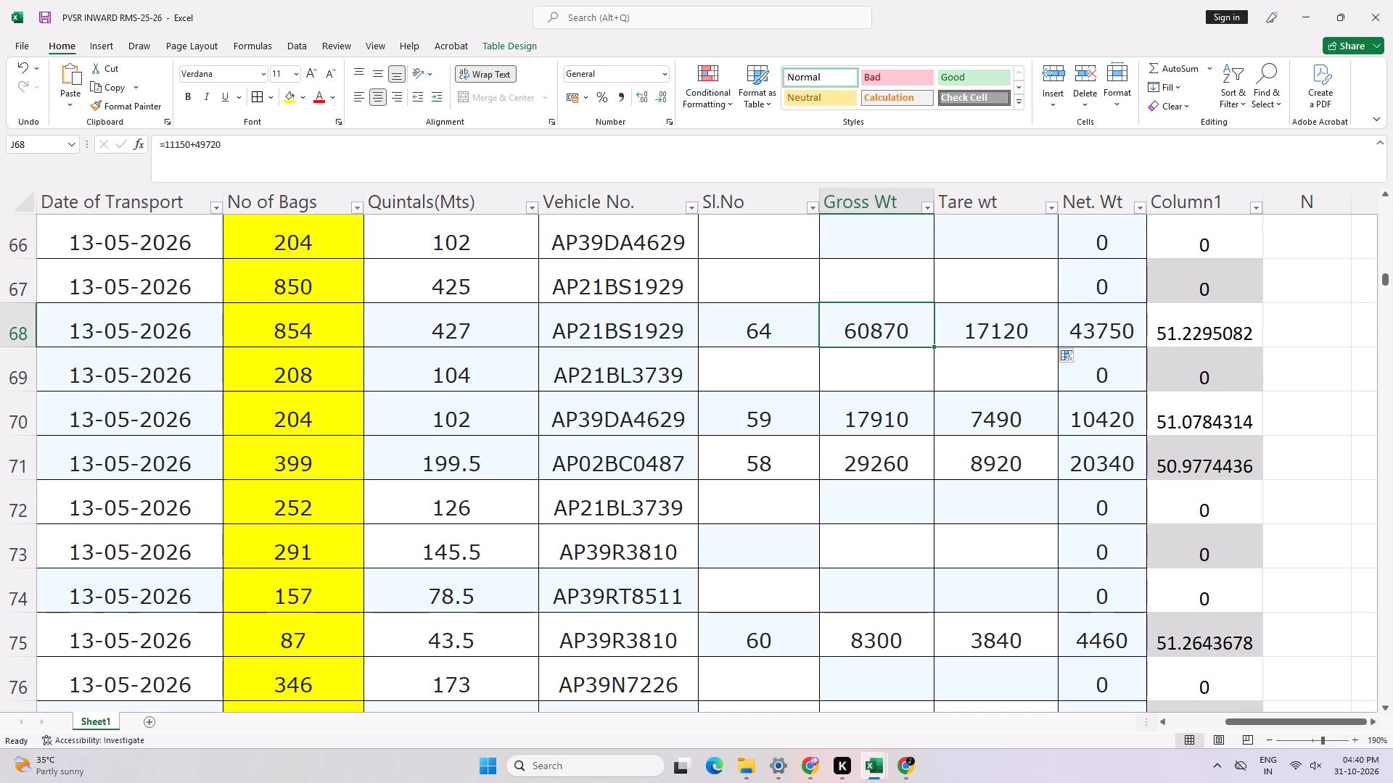
{"action": "key", "text": "Left"}
{"action": "key", "text": "Up"}
{"action": "key", "text": "Up"}
{"action": "key", "text": "Up"}
{"action": "key", "text": "Up"}
{"action": "key", "text": "Up"}
{"action": "key", "text": "Up"}
{"action": "key", "text": "Down"}
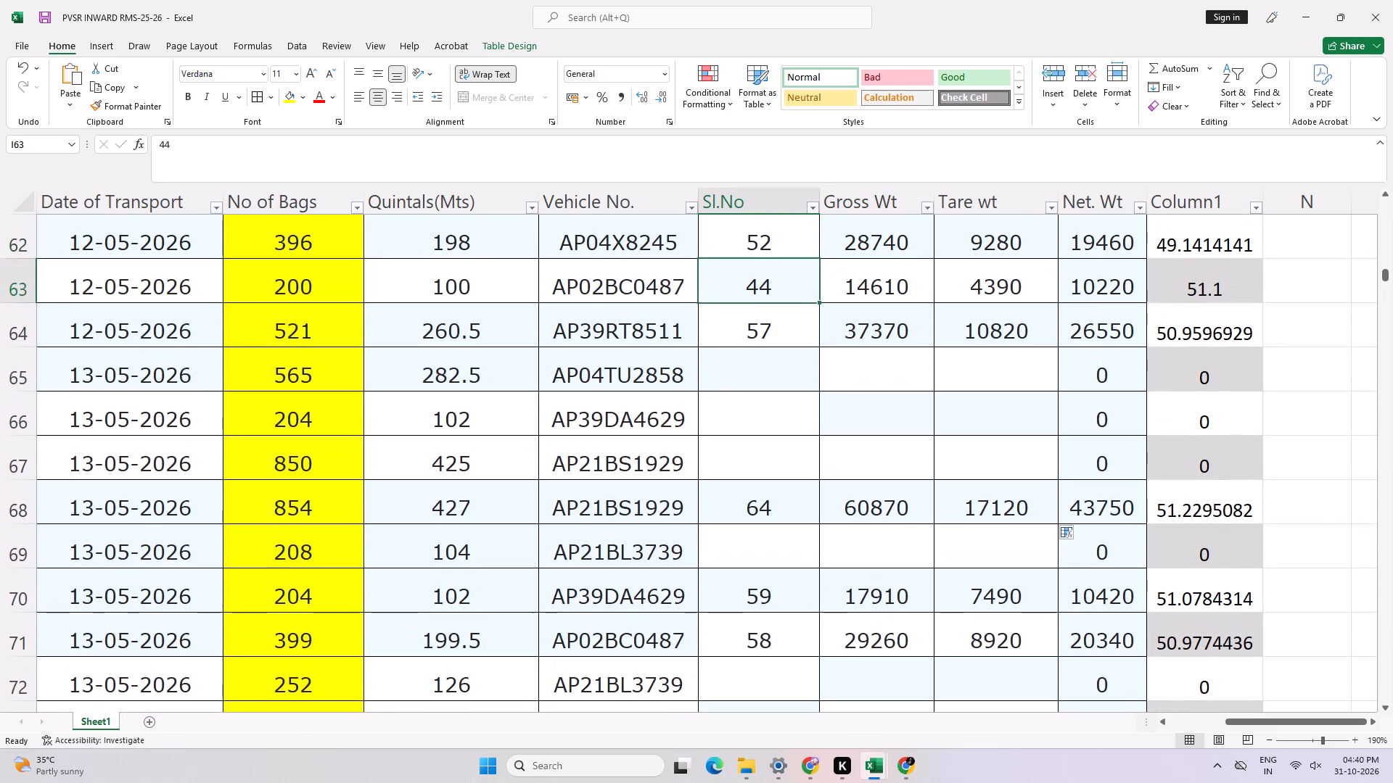
{"action": "key", "text": "Down"}
{"action": "key", "text": "Down"}
{"action": "key", "text": "Down"}
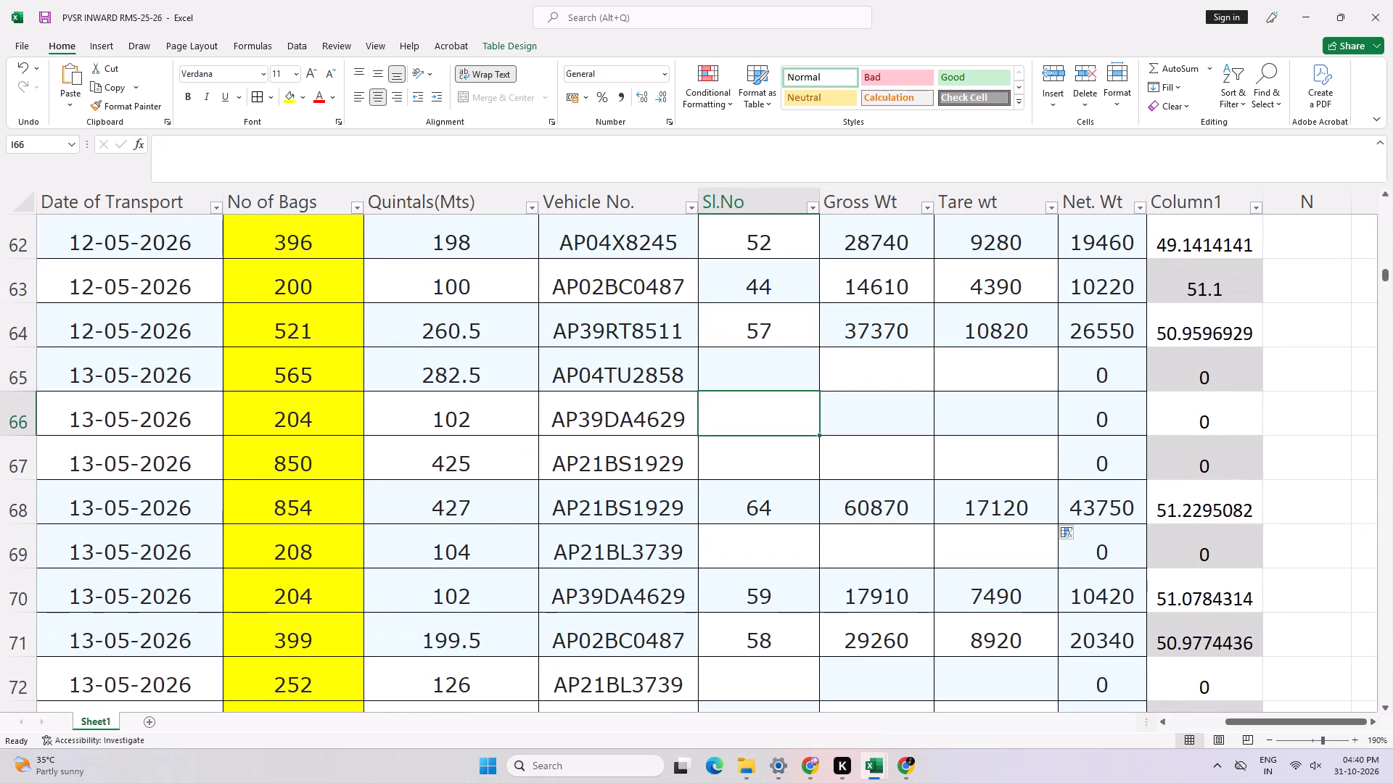
{"action": "key", "text": "Down"}
{"action": "key", "text": "Down"}
{"action": "key", "text": "Down"}
{"action": "key", "text": "Down"}
{"action": "key", "text": "Down"}
{"action": "key", "text": "Down"}
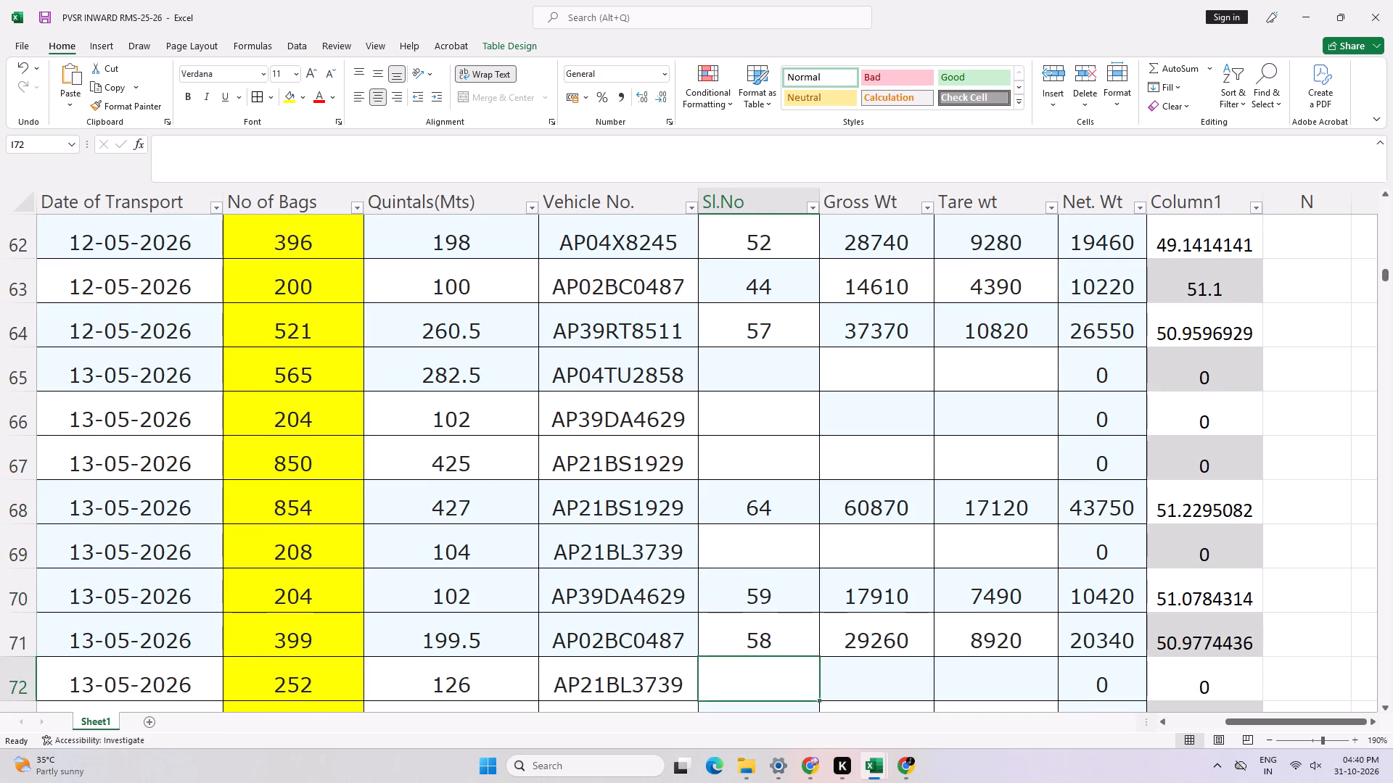
{"action": "key", "text": "Down"}
{"action": "key", "text": "Down"}
{"action": "key", "text": "Down"}
{"action": "key", "text": "Down"}
{"action": "key", "text": "Up"}
{"action": "key", "text": "Up"}
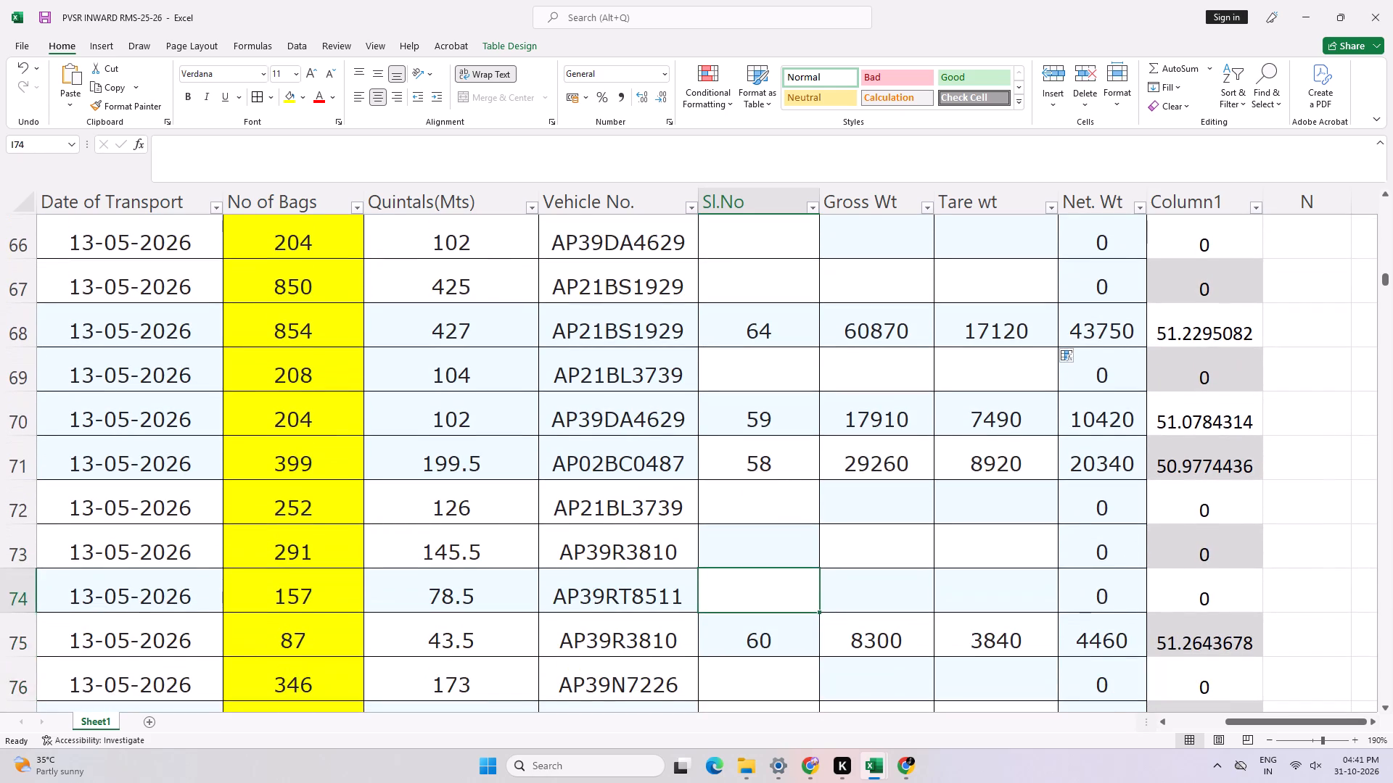
{"action": "key", "text": "Down"}
{"action": "key", "text": "Down"}
{"action": "key", "text": "Down"}
{"action": "key", "text": "Down"}
{"action": "key", "text": "Down"}
{"action": "key", "text": "Down"}
{"action": "key", "text": "Down"}
{"action": "key", "text": "Down"}
{"action": "key", "text": "Up"}
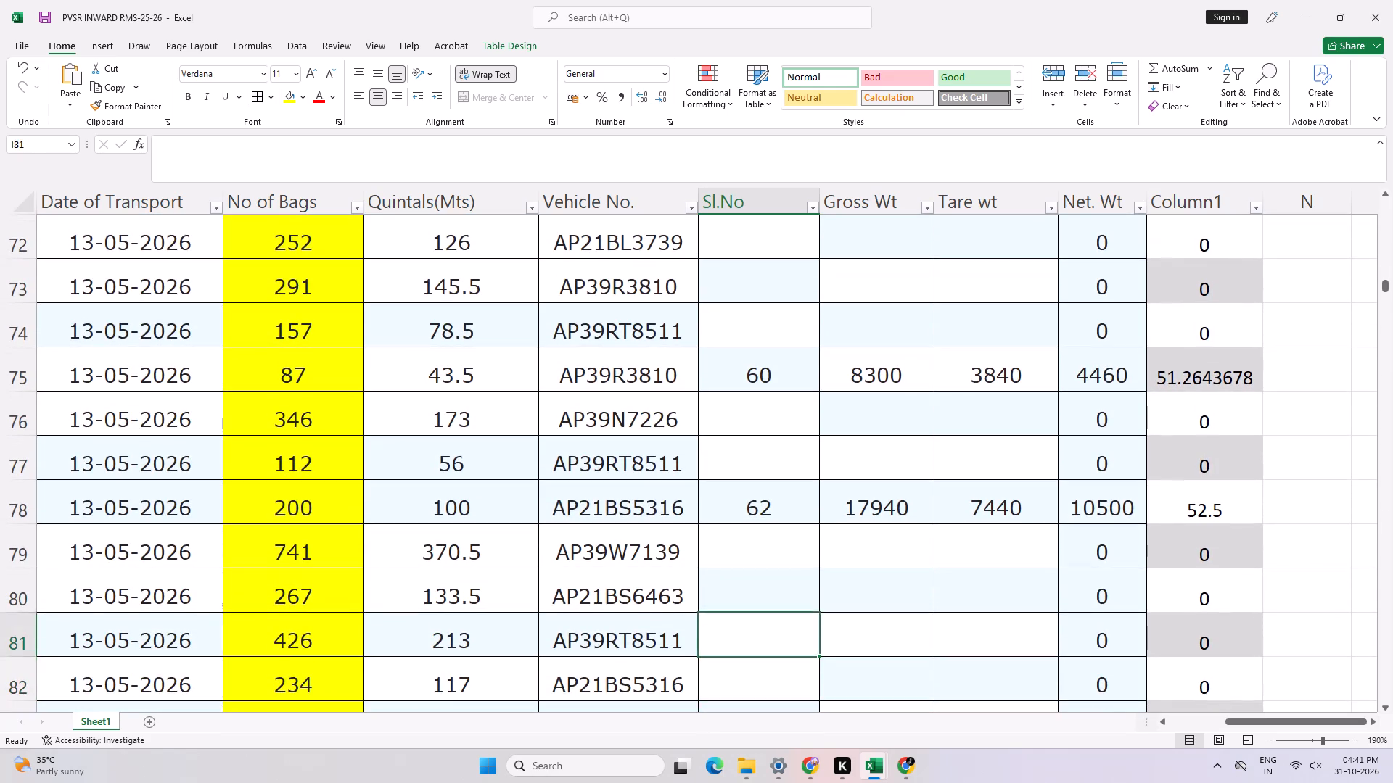
{"action": "key", "text": "Up"}
{"action": "key", "text": "Up"}
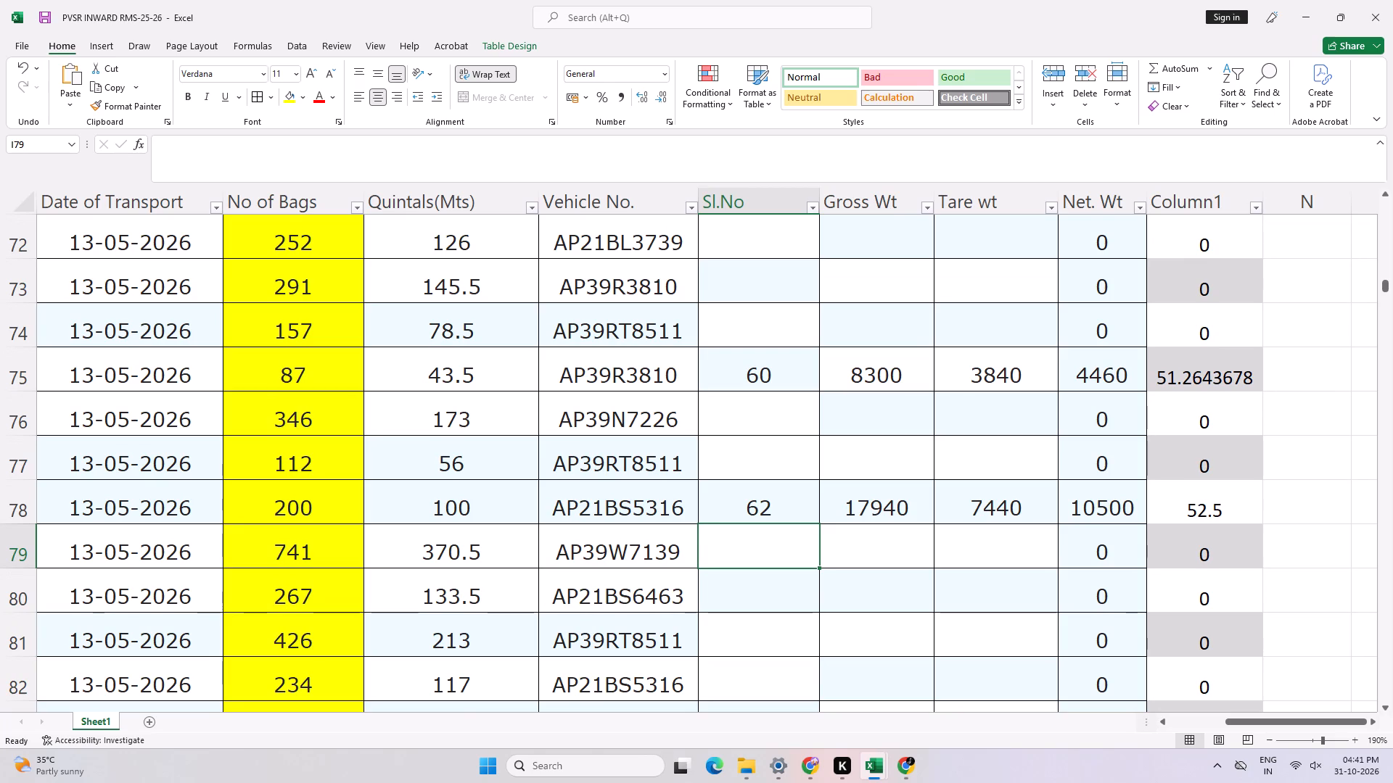
{"action": "type", "text": "65"}
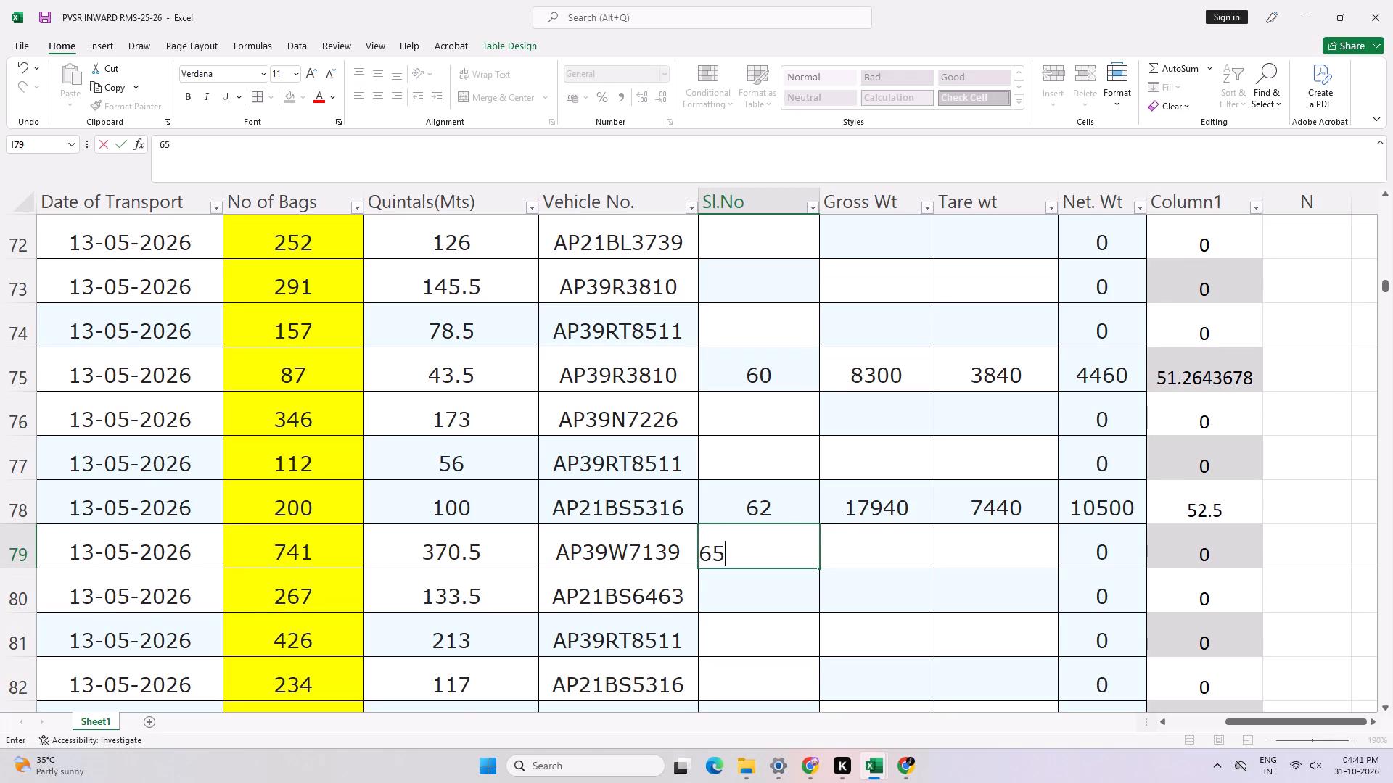
{"action": "key", "text": "Right"}
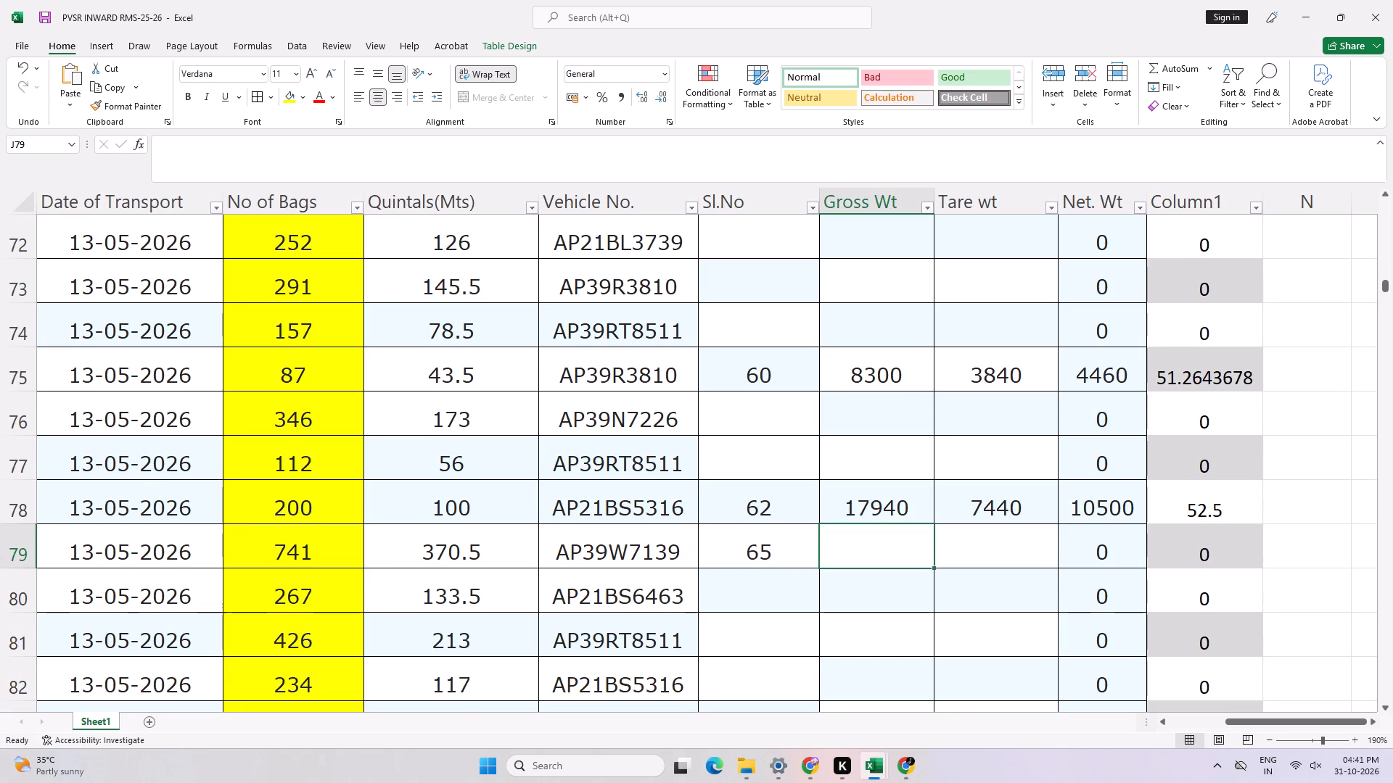
{"action": "type", "text": "50720"}
{"action": "key", "text": "Right"}
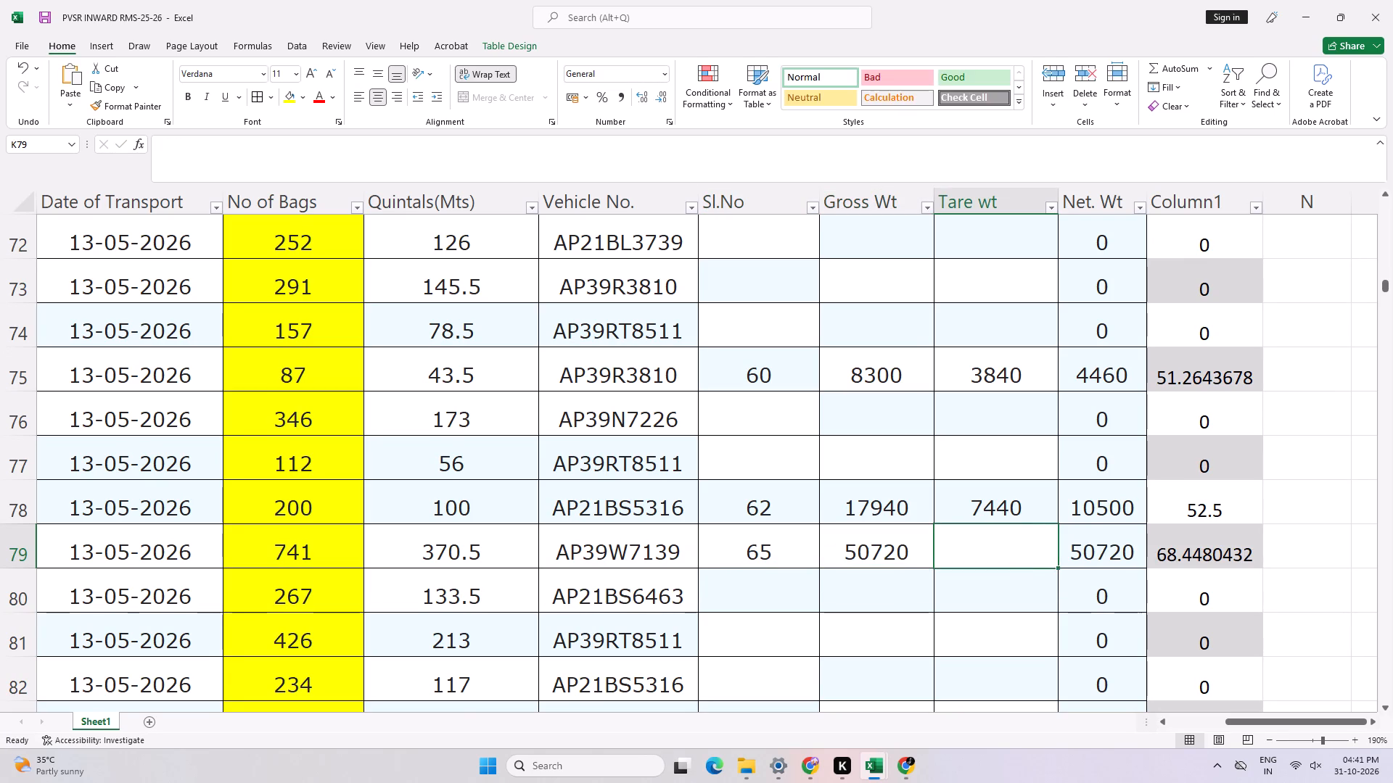
{"action": "type", "text": "12750"}
{"action": "key", "text": "Right"}
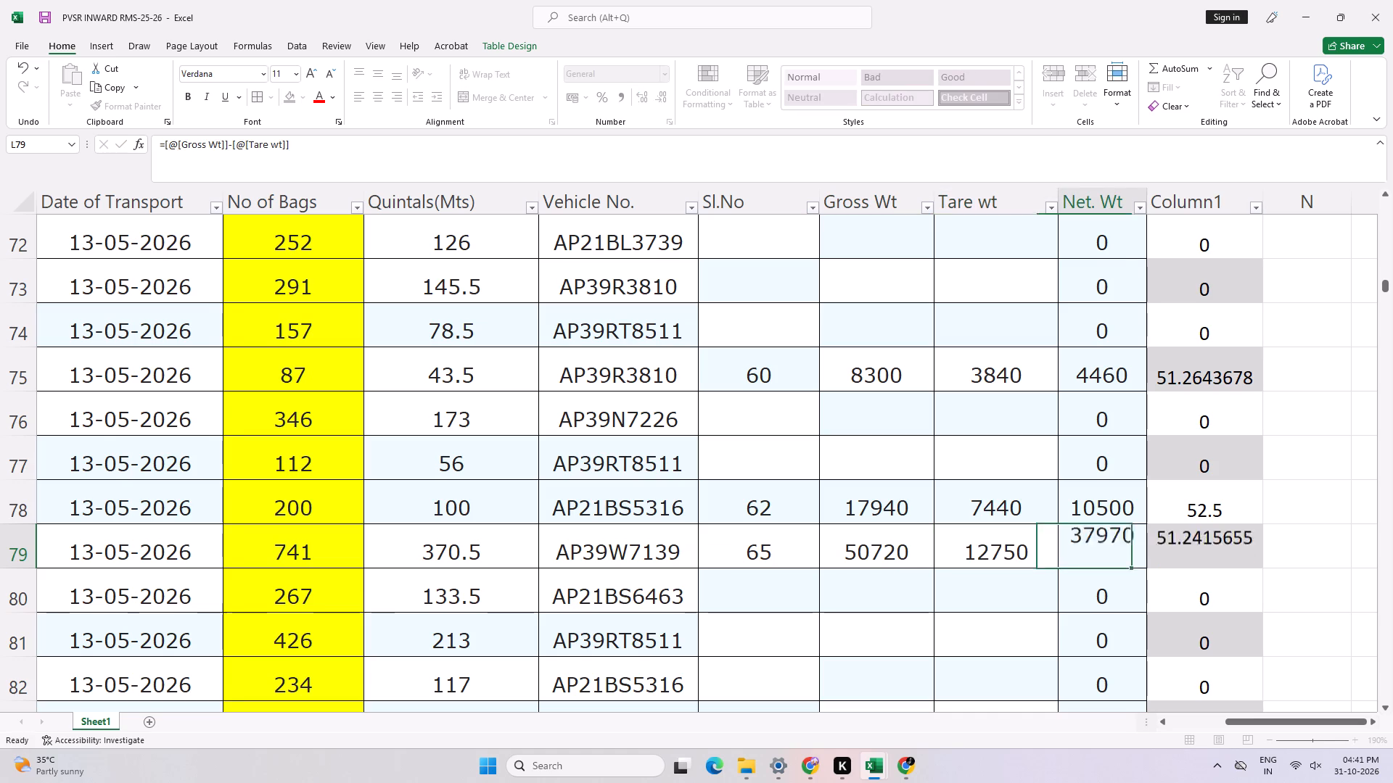
{"action": "key", "text": "Left"}
{"action": "key", "text": "Left"}
{"action": "key", "text": "Left"}
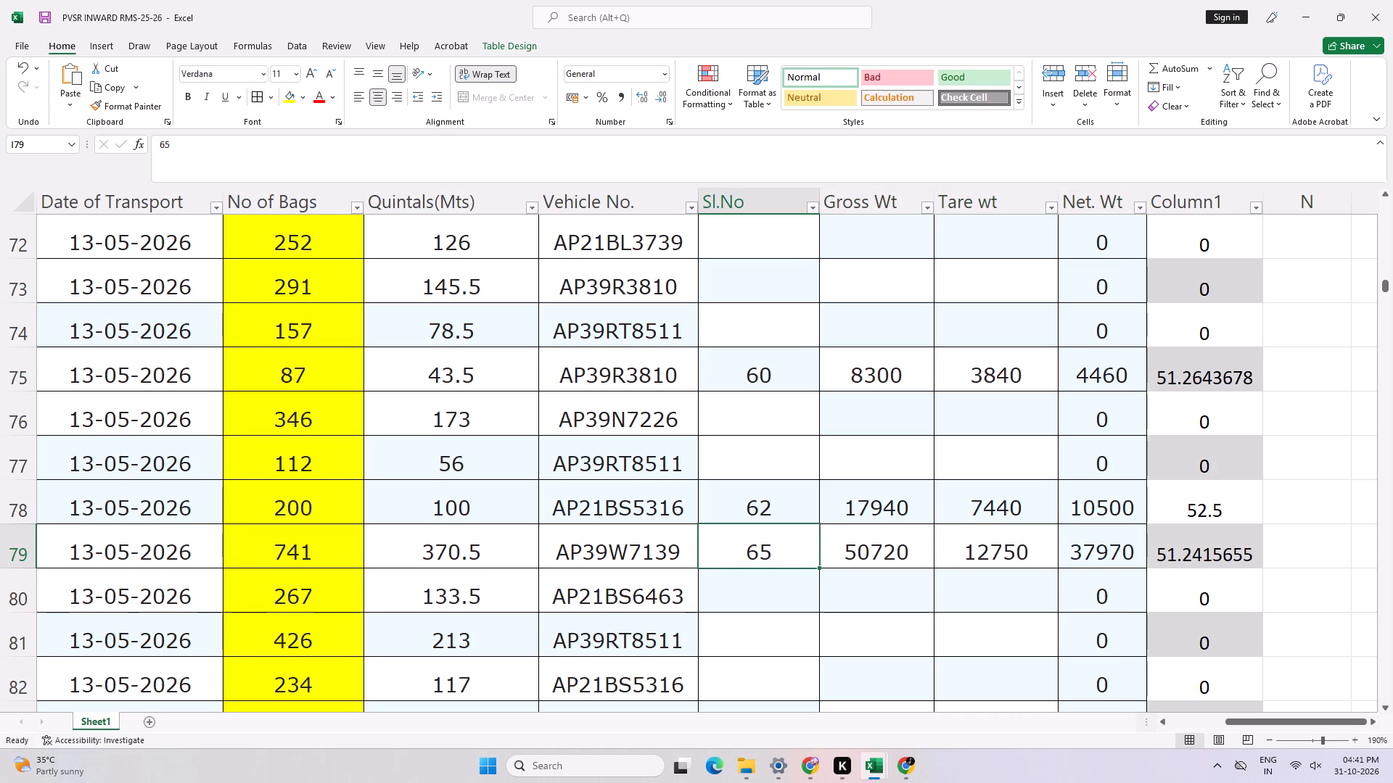
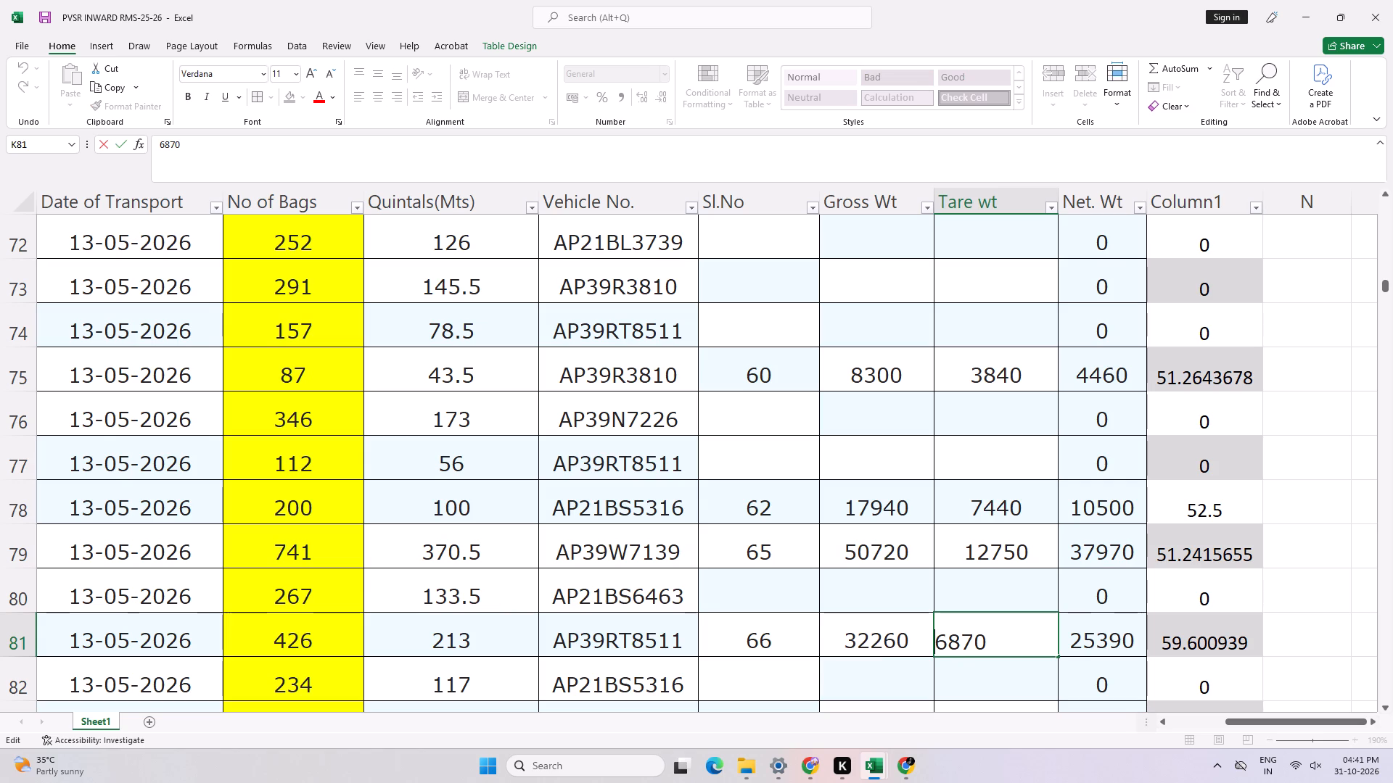
Change row 81's tare weight into a formula adding the two weighings, 6870+3610.
{"action": "key", "text": "plus"}
{"action": "key", "text": "Right"}
{"action": "key", "text": "Right"}
{"action": "key", "text": "Right"}
{"action": "key", "text": "Right"}
{"action": "key", "text": "Right"}
{"action": "key", "text": "Right"}
{"action": "key", "text": "Right"}
{"action": "key", "text": "Right"}
{"action": "key", "text": "Right"}
{"action": "key", "text": "Right"}
{"action": "type", "text": "+3610"}
{"action": "key", "text": "Return"}
{"action": "key", "text": "Up"}
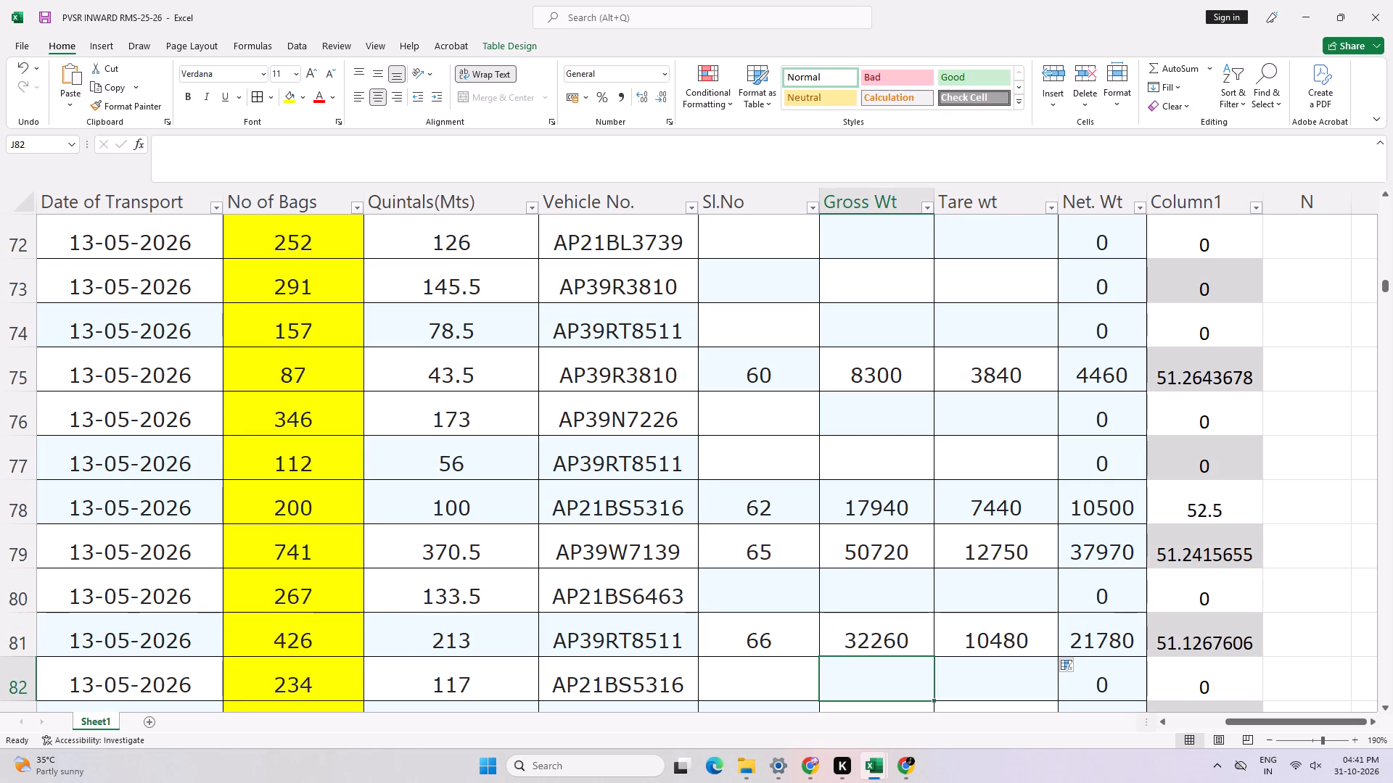
Save the workbook.
{"action": "key", "text": "ctrl+s"}
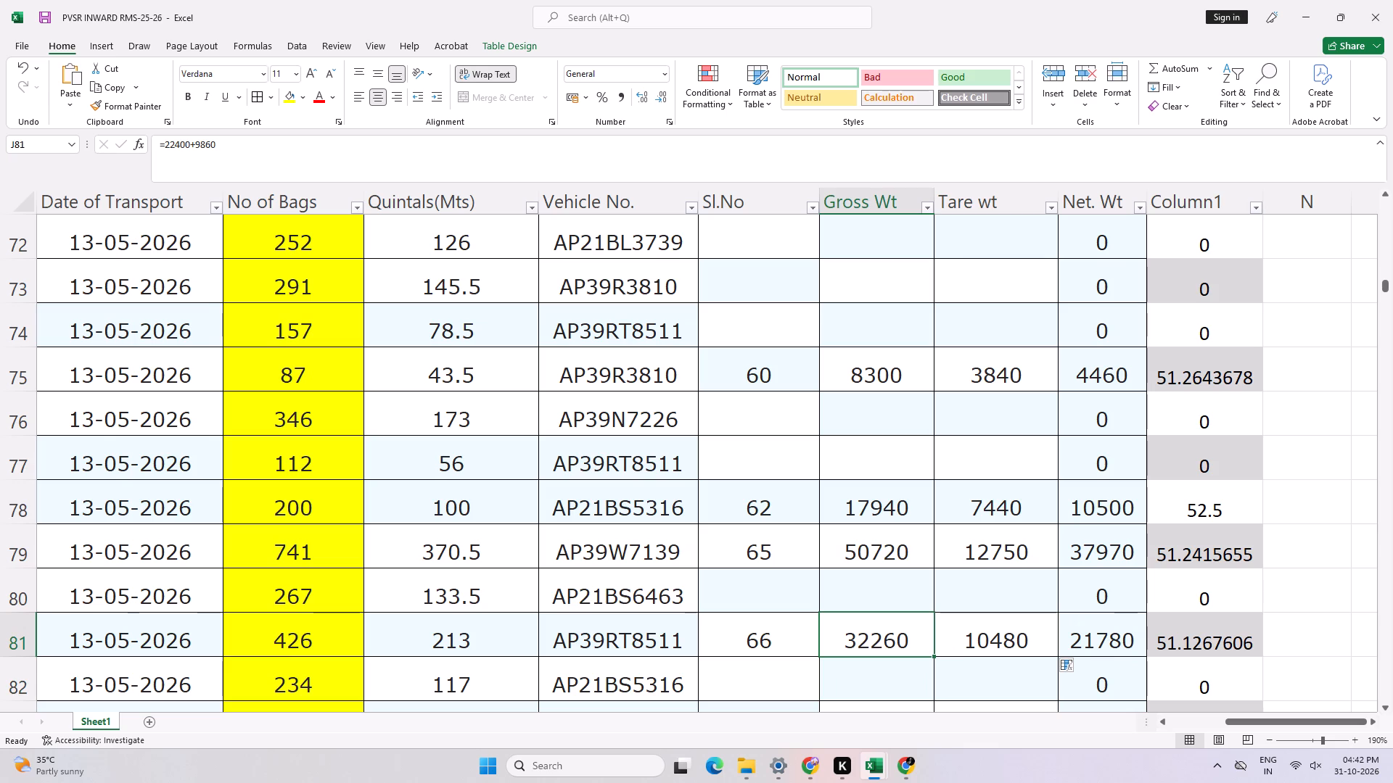
{"action": "key", "text": "Left"}
{"action": "key", "text": "Left"}
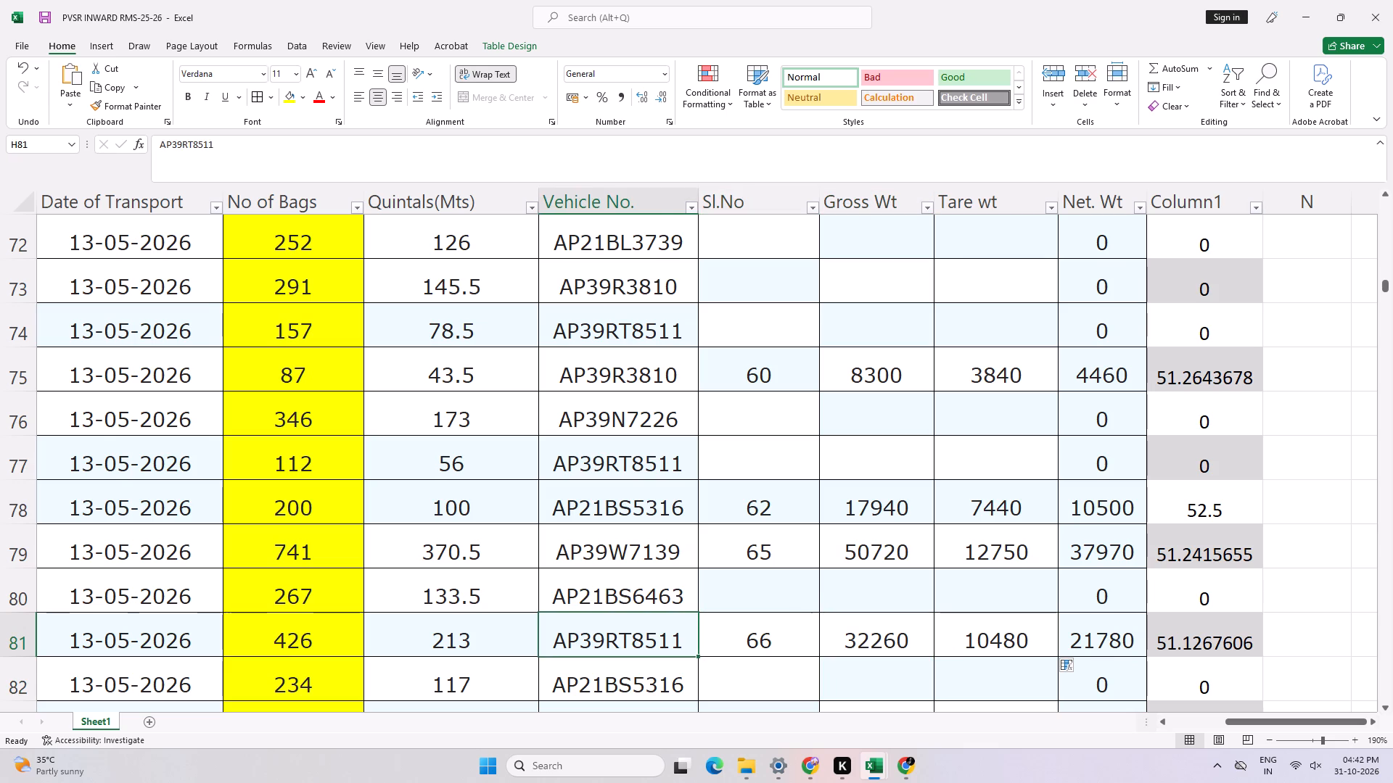
{"action": "key", "text": "Right"}
{"action": "key", "text": "Up"}
{"action": "key", "text": "Up"}
{"action": "key", "text": "Up"}
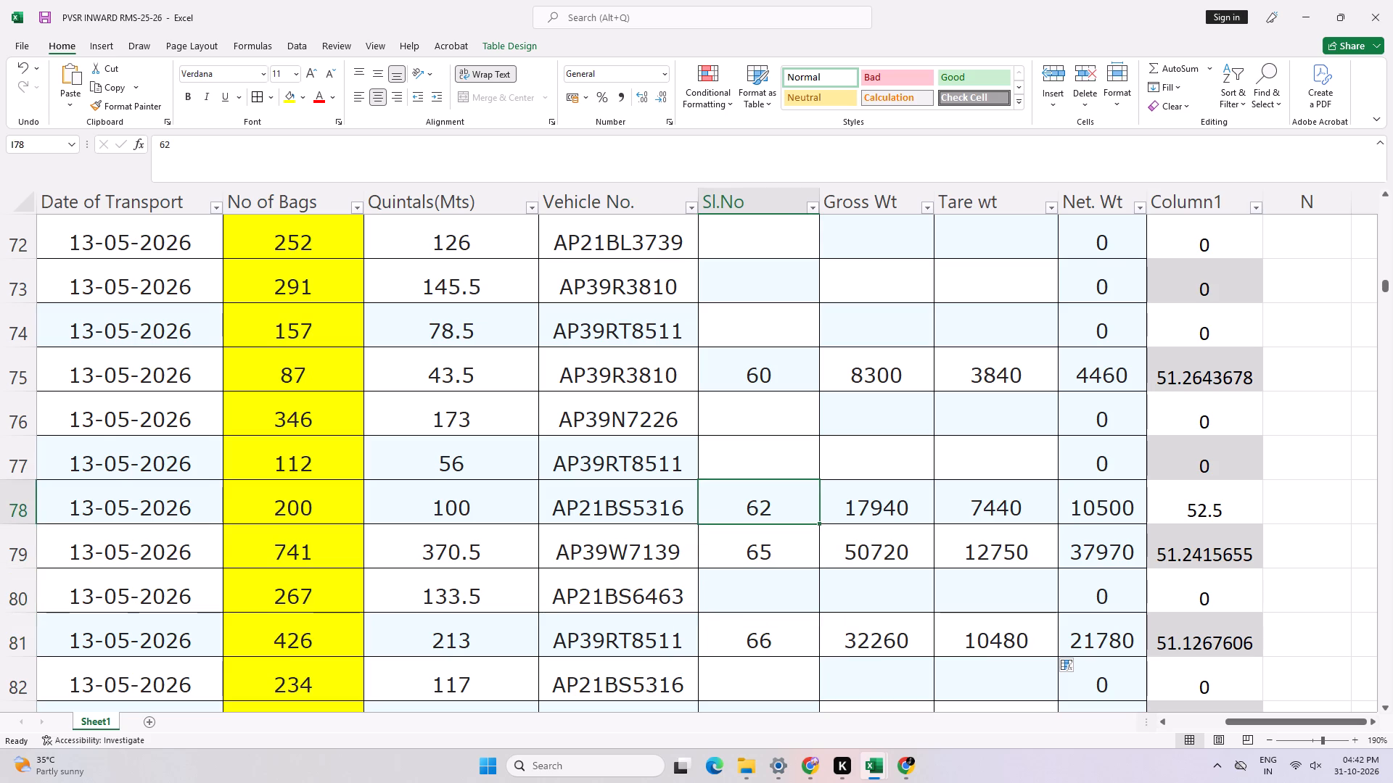
{"action": "key", "text": "Down"}
{"action": "key", "text": "Down"}
{"action": "key", "text": "Down"}
{"action": "key", "text": "Down"}
{"action": "key", "text": "Down"}
{"action": "key", "text": "Down"}
{"action": "key", "text": "Down"}
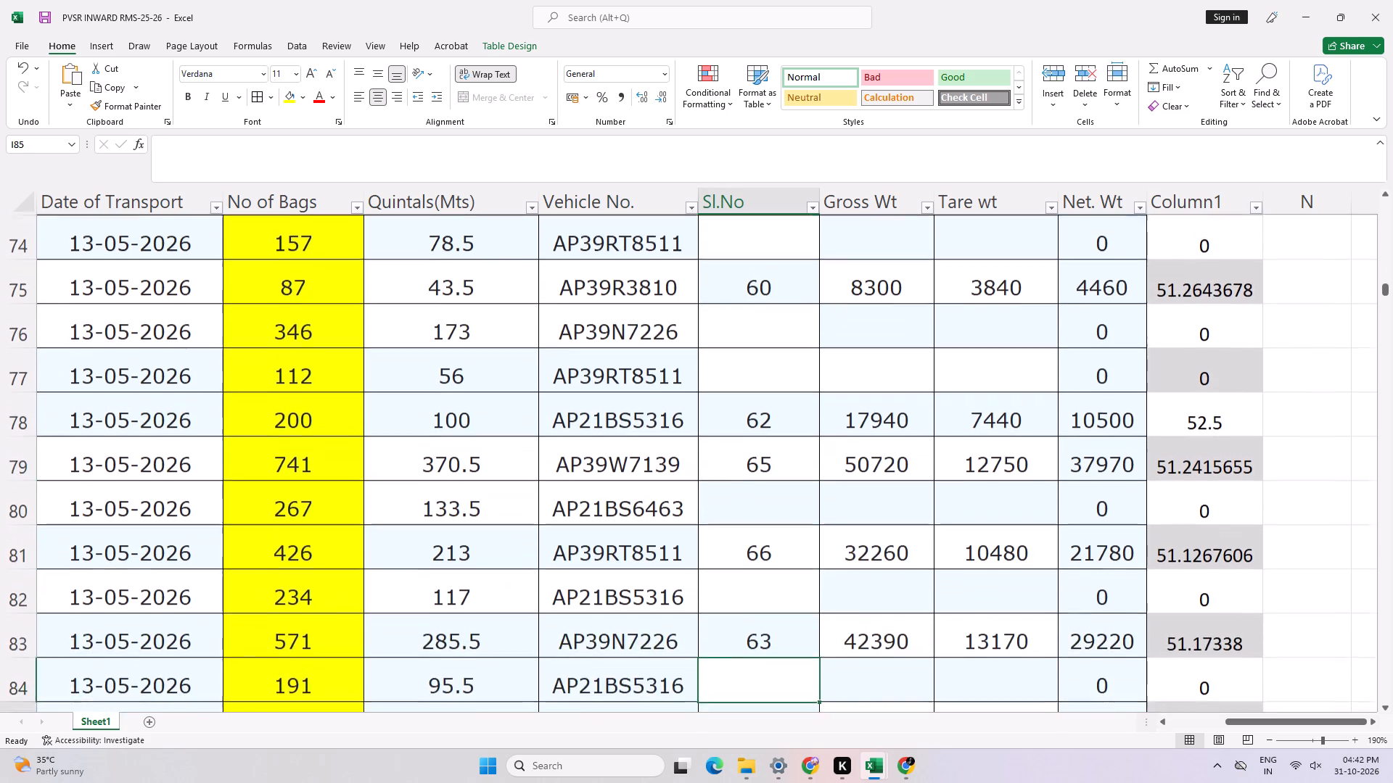
{"action": "key", "text": "Down"}
{"action": "key", "text": "Down"}
{"action": "key", "text": "Down"}
{"action": "key", "text": "Up"}
{"action": "key", "text": "Up"}
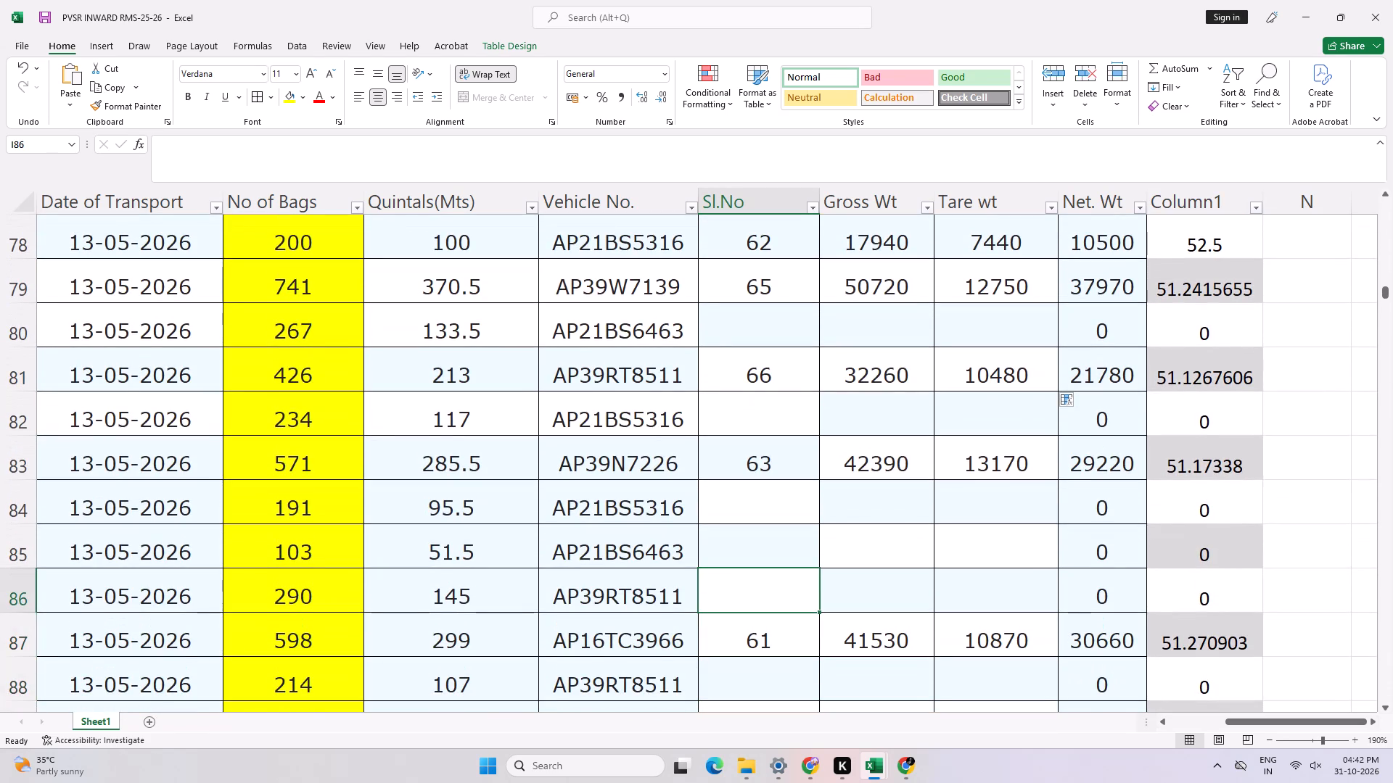
{"action": "type", "text": "67"}
{"action": "key", "text": "Right"}
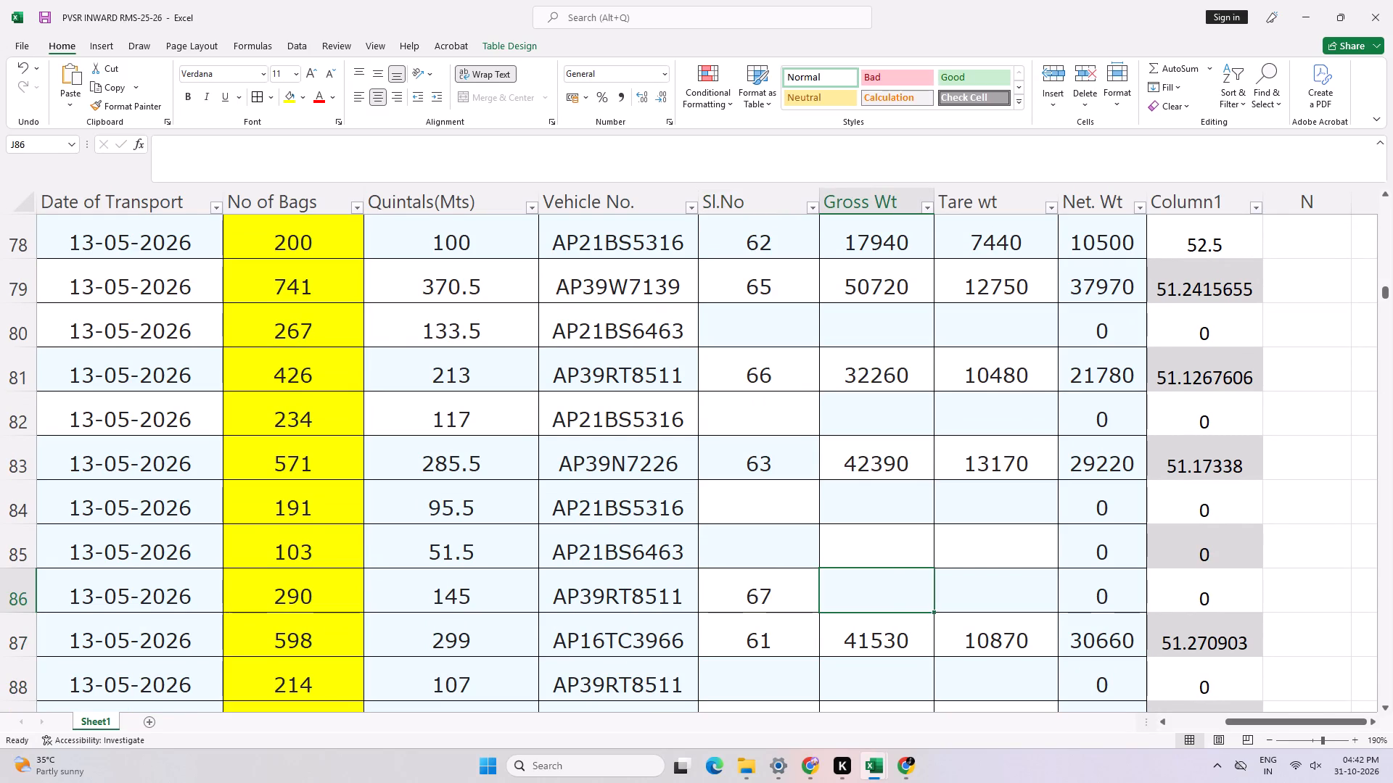
{"action": "type", "text": "+10870"}
{"action": "key", "text": "Right"}
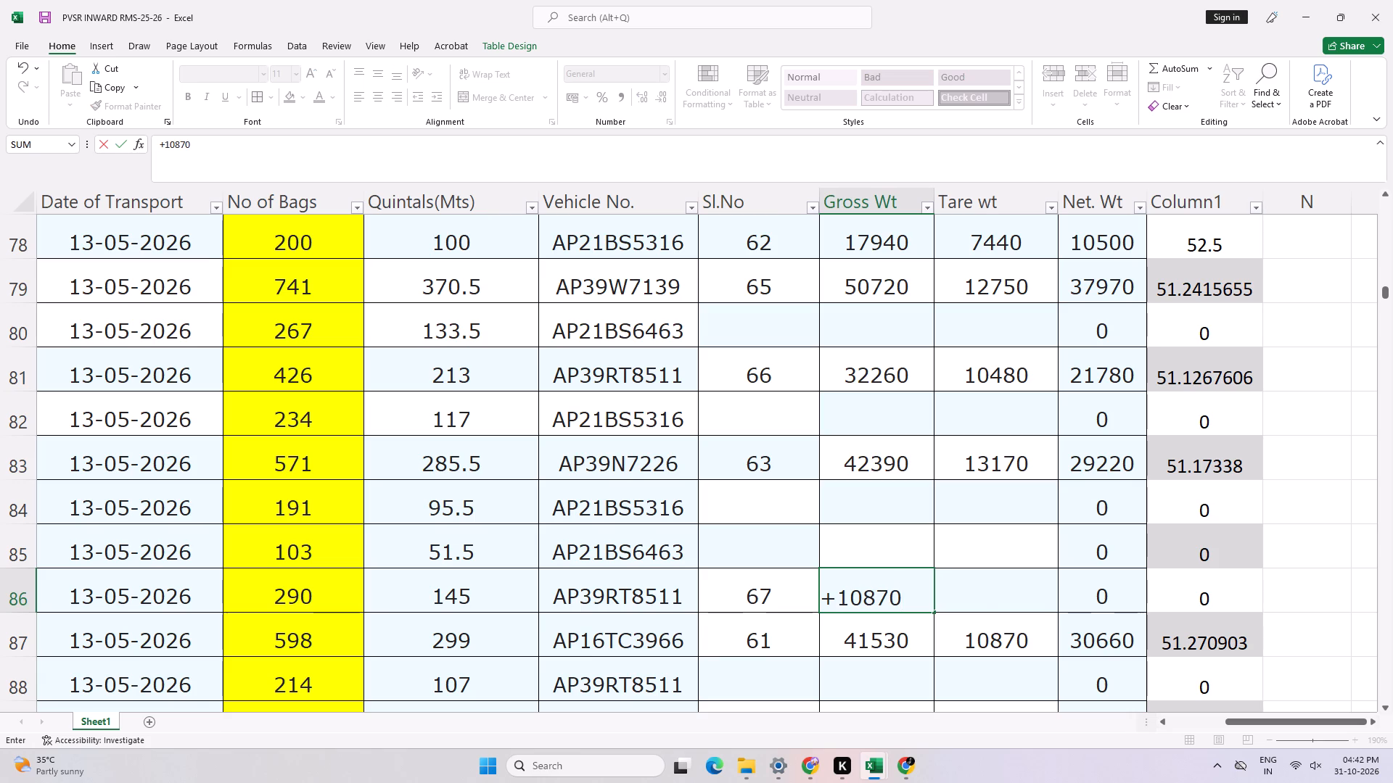
{"action": "type", "text": "+37520"}
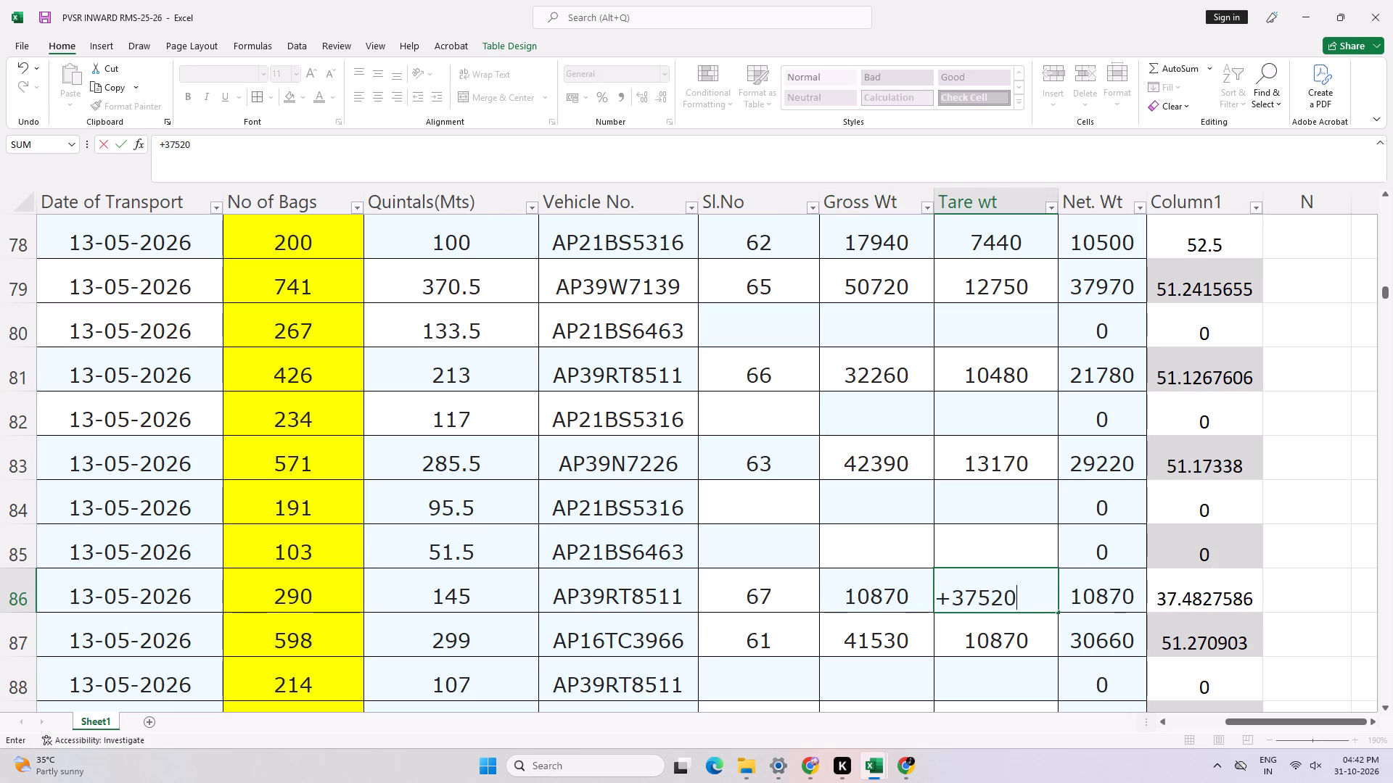
{"action": "key", "text": "BackSpace"}
{"action": "key", "text": "BackSpace"}
{"action": "key", "text": "0"}
{"action": "key", "text": "shift+Tab"}
Append the second weighings in row 86, +11300 to the gross weight and +3650 to the tare weight.
{"action": "key", "text": "F2"}
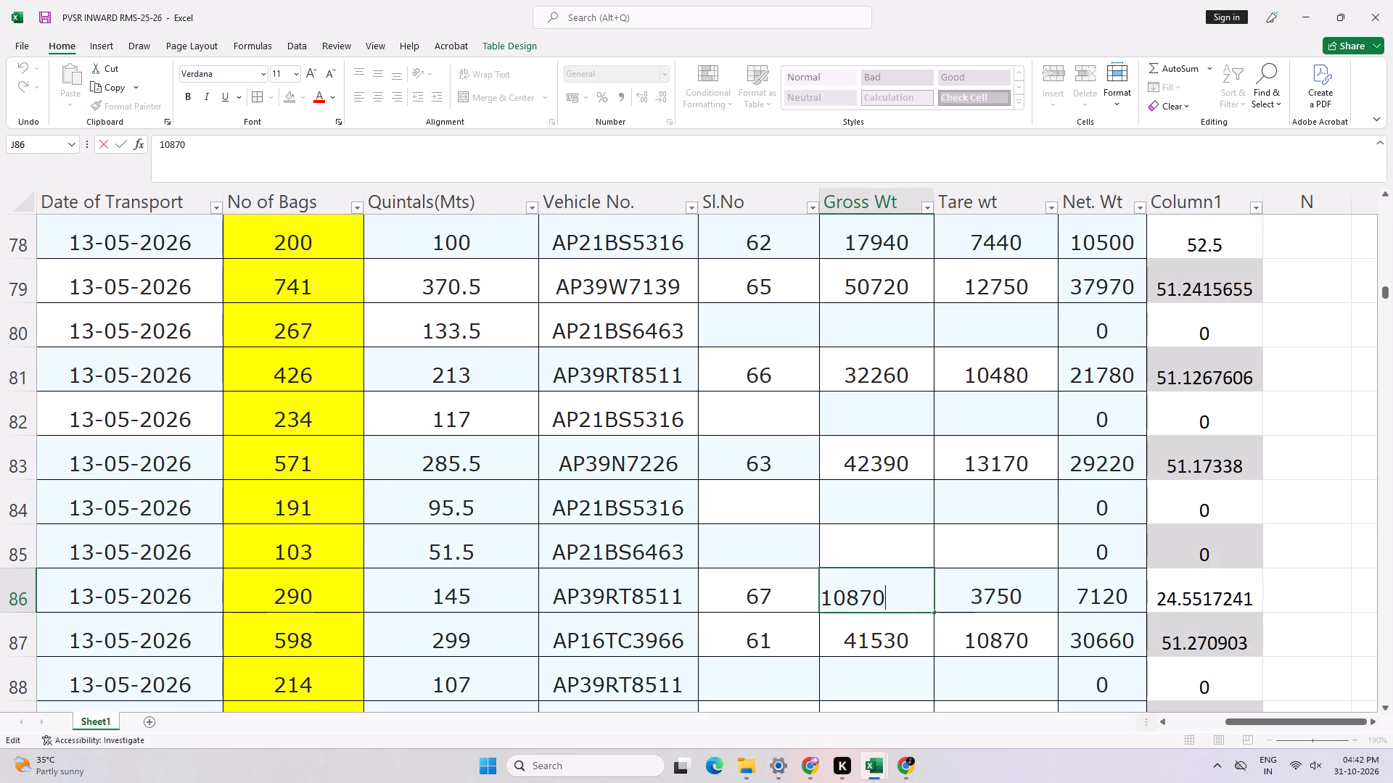
{"action": "type", "text": "+11300"}
{"action": "key", "text": "Tab"}
{"action": "key", "text": "F2"}
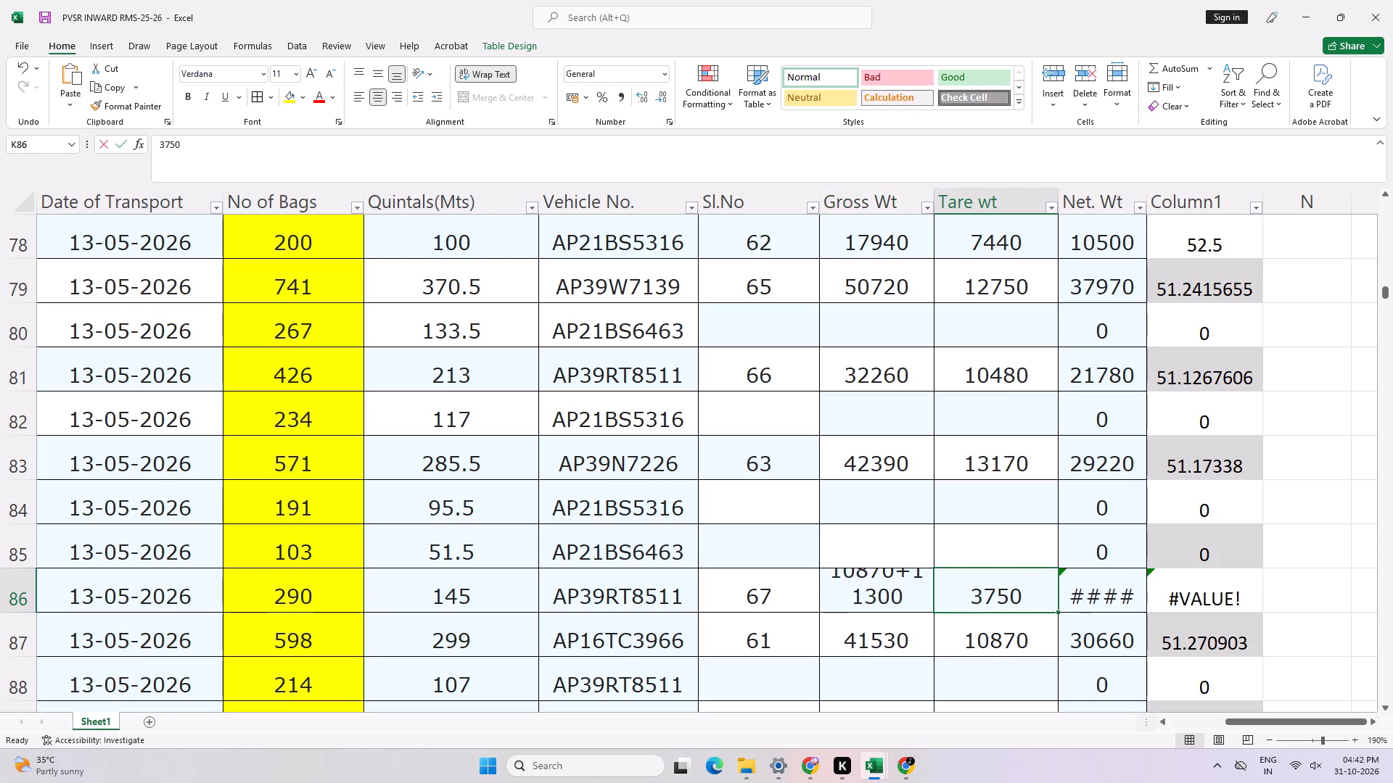
{"action": "type", "text": "+3650"}
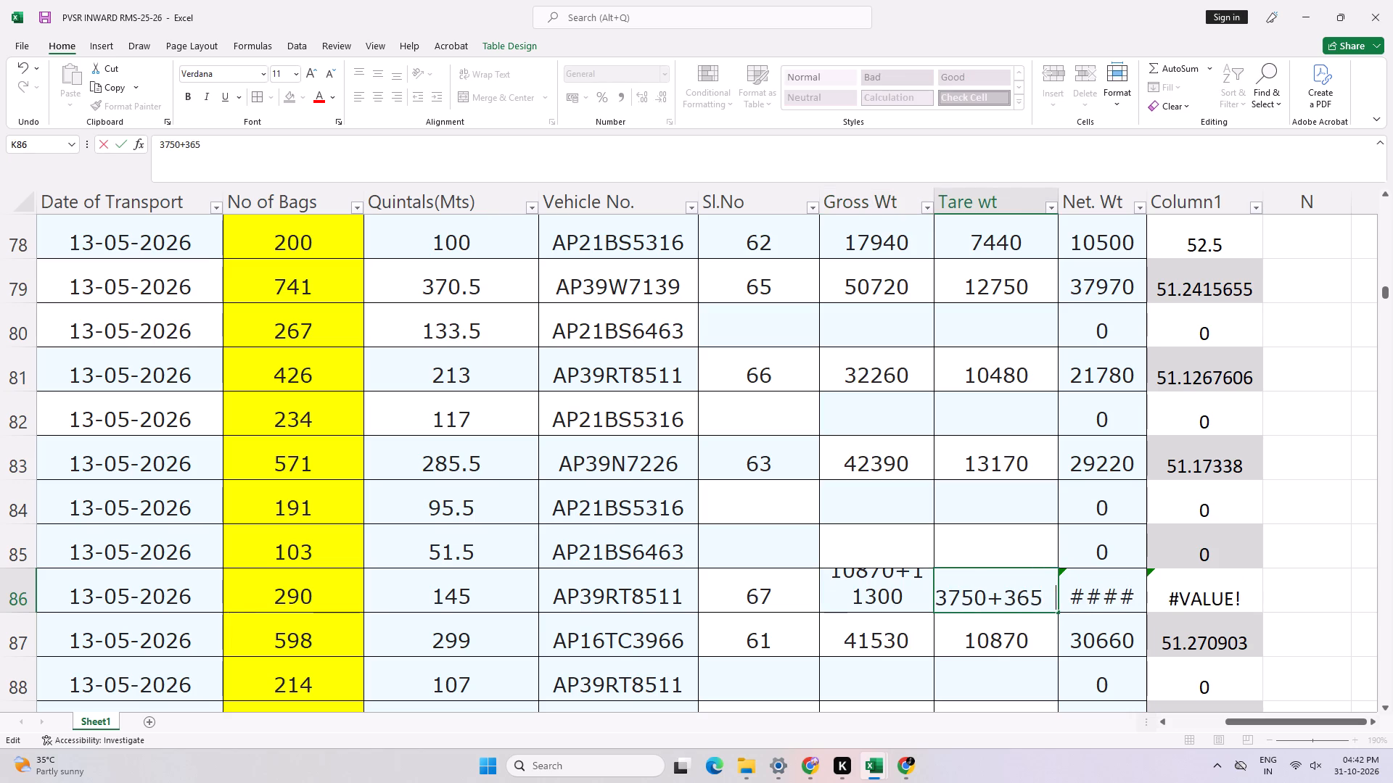
{"action": "key", "text": "Return"}
Turn row 86's gross weight entry into a working formula, 10870+11300.
{"action": "key", "text": "Up"}
{"action": "key", "text": "F2"}
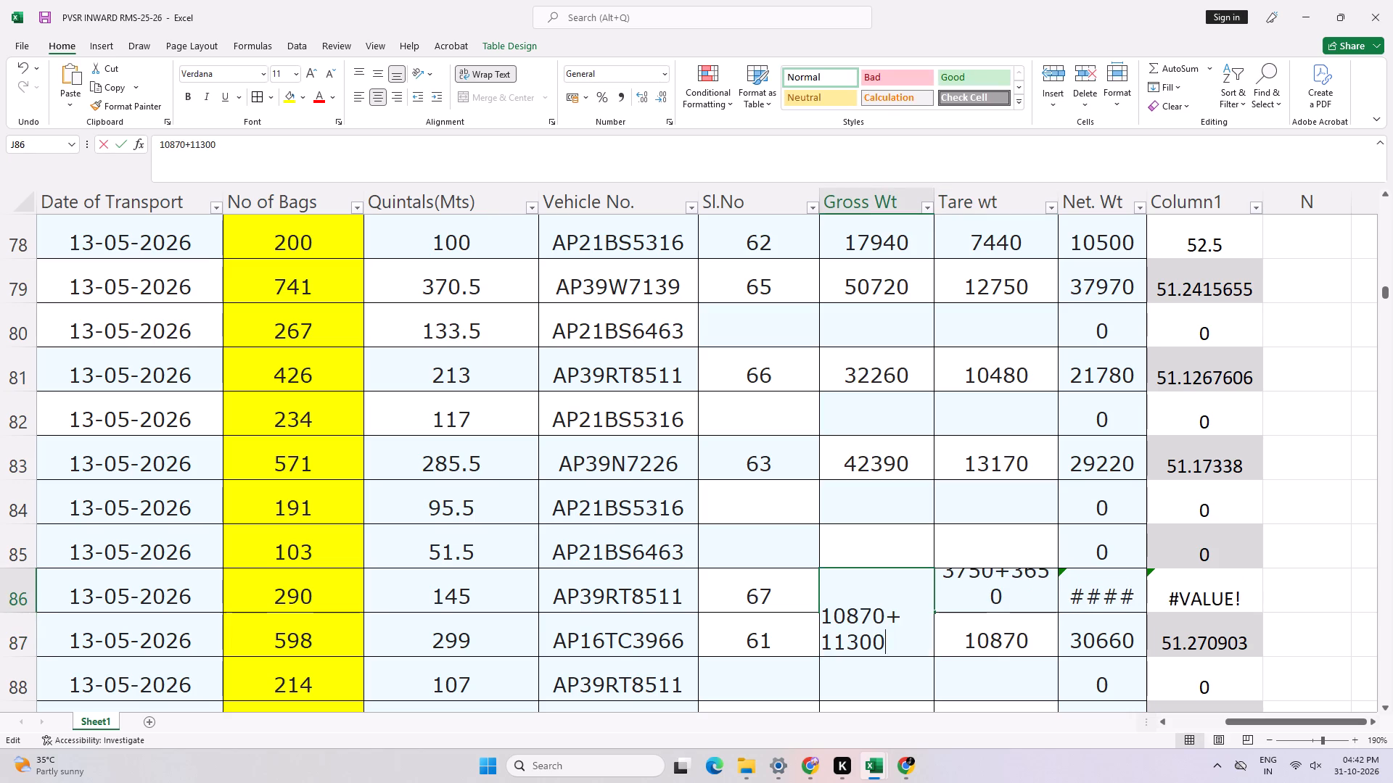
{"action": "key", "text": "Left"}
{"action": "key", "text": "Left"}
{"action": "key", "text": "Left"}
{"action": "key", "text": "Left"}
{"action": "key", "text": "Left"}
{"action": "key", "text": "Left"}
{"action": "key", "text": "Left"}
{"action": "key", "text": "Left"}
{"action": "key", "text": "Left"}
{"action": "key", "text": "Up"}
{"action": "key", "text": "plus"}
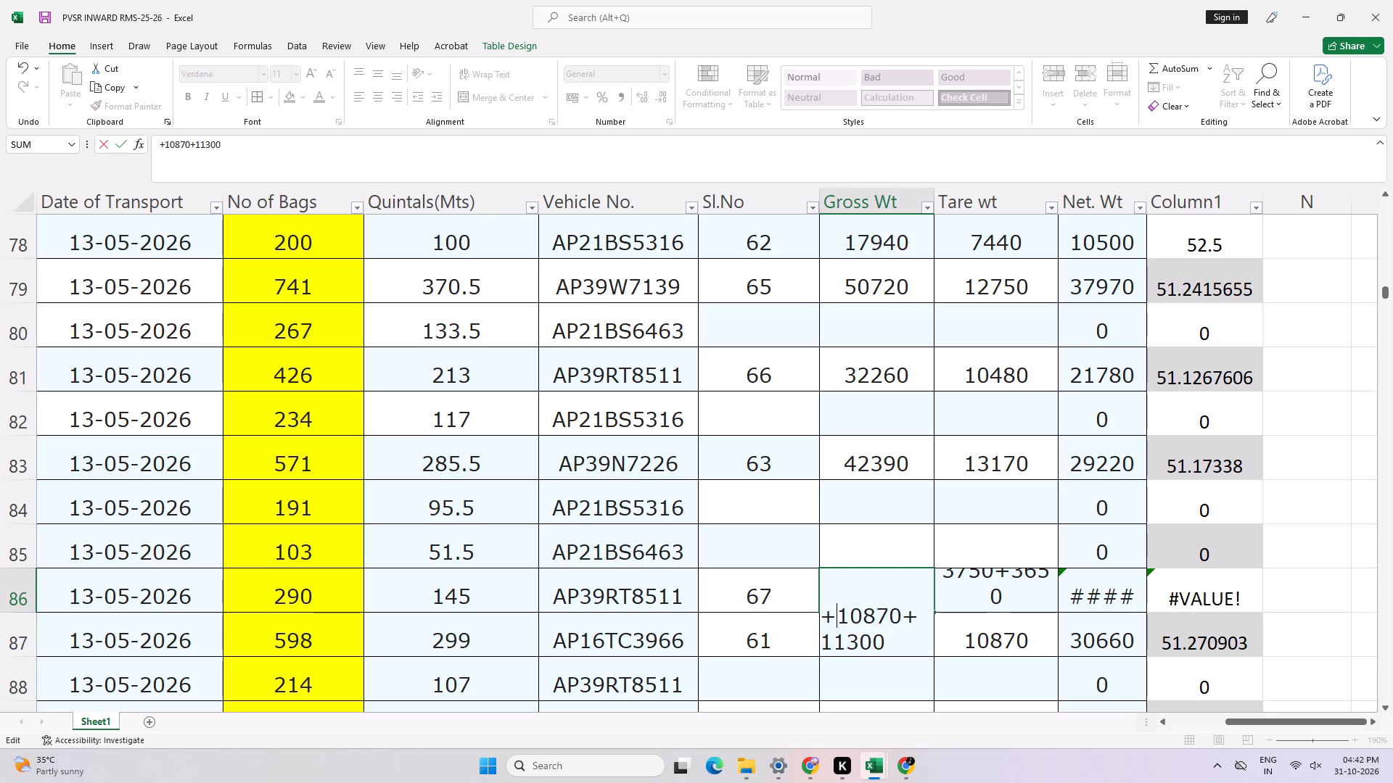
{"action": "key", "text": "Tab"}
Turn row 86's tare weight entry into a working formula, 3750+3650.
{"action": "key", "text": "F2"}
{"action": "key", "text": "Left"}
{"action": "key", "text": "Left"}
{"action": "key", "text": "Left"}
{"action": "key", "text": "Left"}
{"action": "key", "text": "Left"}
{"action": "key", "text": "Left"}
{"action": "key", "text": "Left"}
{"action": "key", "text": "Left"}
{"action": "key", "text": "Left"}
{"action": "key", "text": "Left"}
{"action": "key", "text": "Left"}
{"action": "key", "text": "Left"}
{"action": "key", "text": "Left"}
{"action": "key", "text": "Left"}
{"action": "key", "text": "Left"}
{"action": "key", "text": "Left"}
{"action": "key", "text": "Left"}
{"action": "key", "text": "Left"}
{"action": "key", "text": "Left"}
{"action": "key", "text": "Left"}
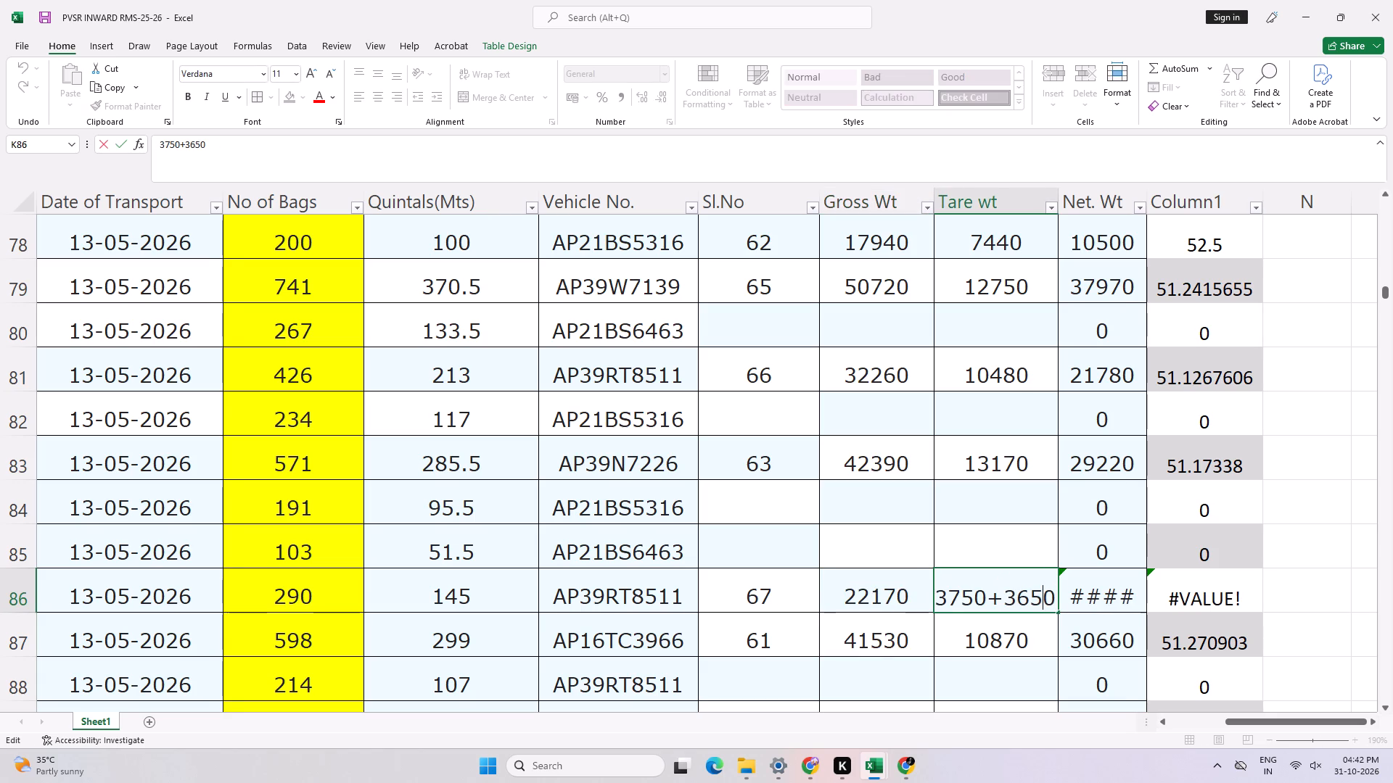
{"action": "key", "text": "equal"}
{"action": "key", "text": "Return"}
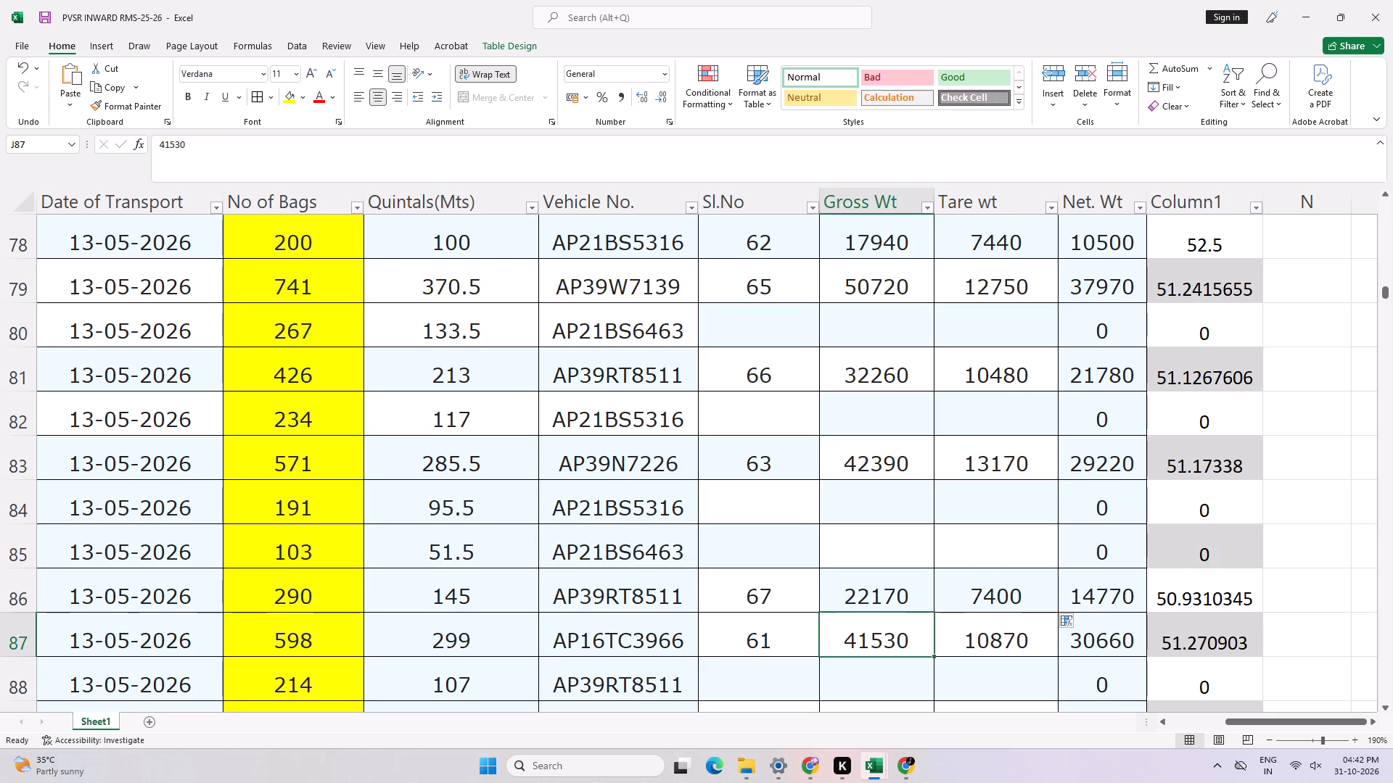
Save the workbook.
{"action": "key", "text": "ctrl+s"}
{"action": "key", "text": "Up"}
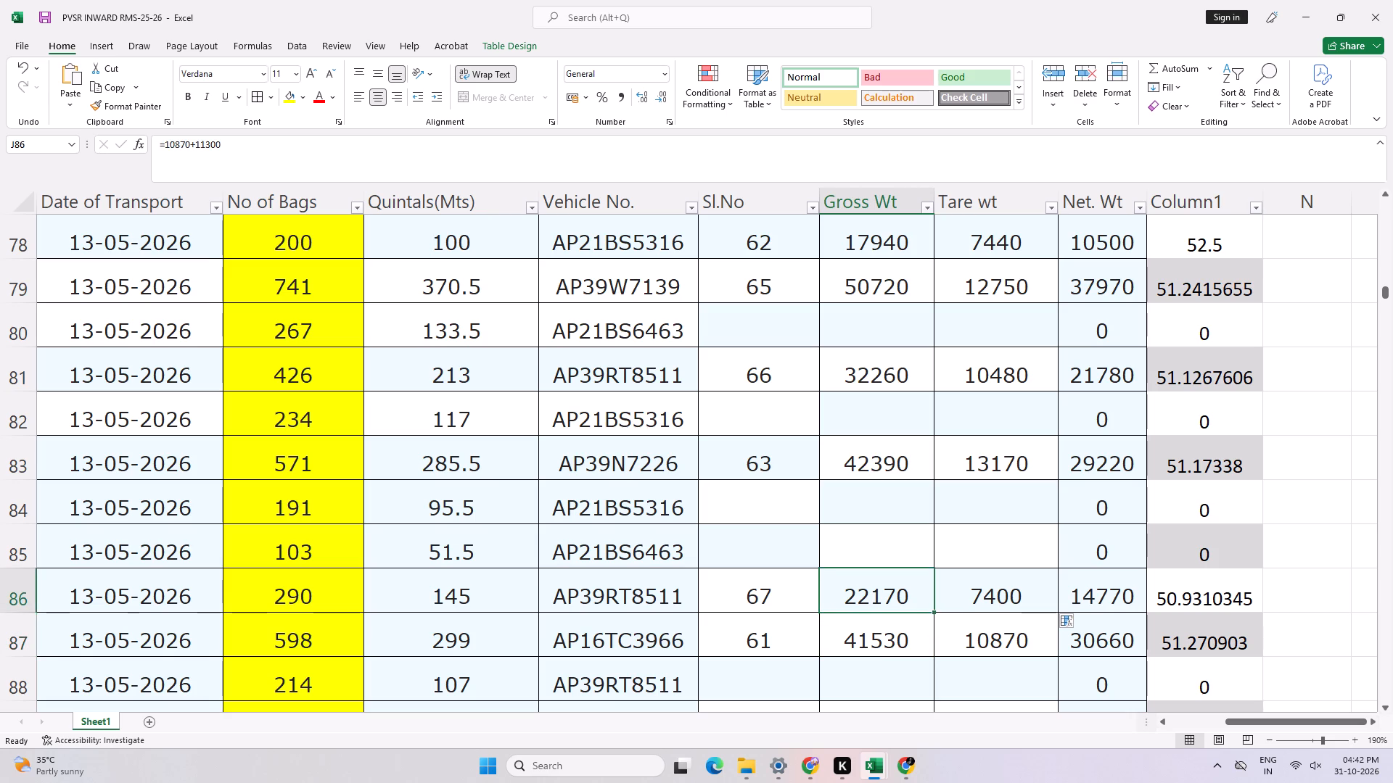
{"action": "key", "text": "Up"}
{"action": "key", "text": "equal"}
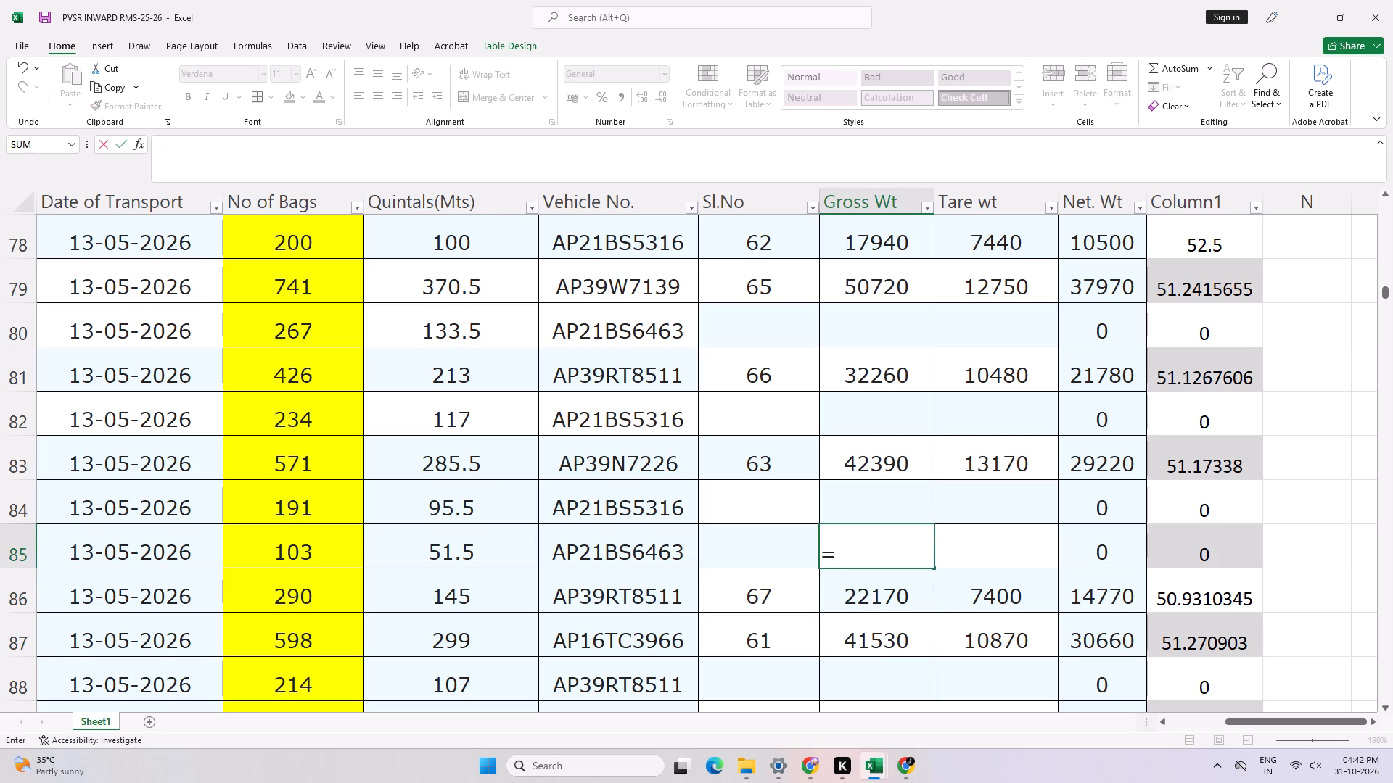
{"action": "key", "text": "Return"}
{"action": "key", "text": "Up"}
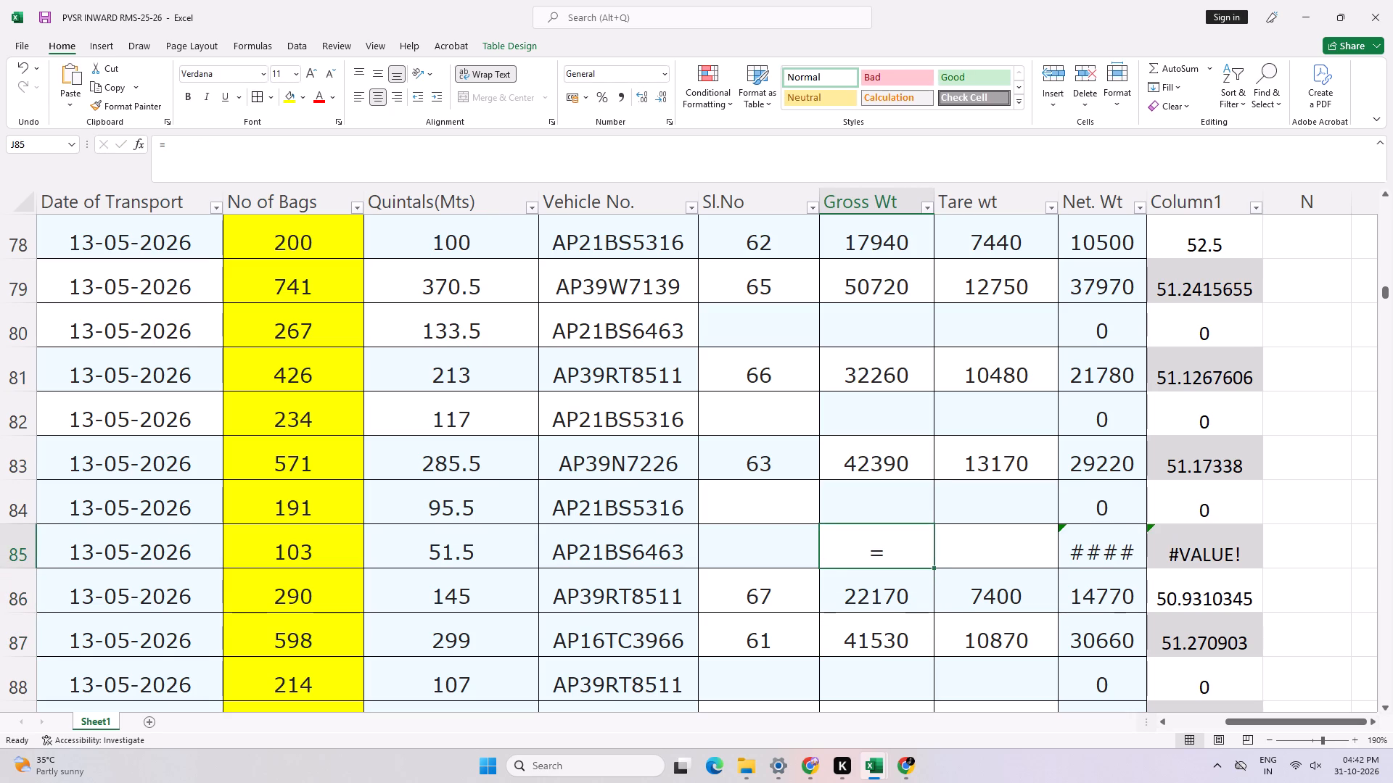
{"action": "key", "text": "Left"}
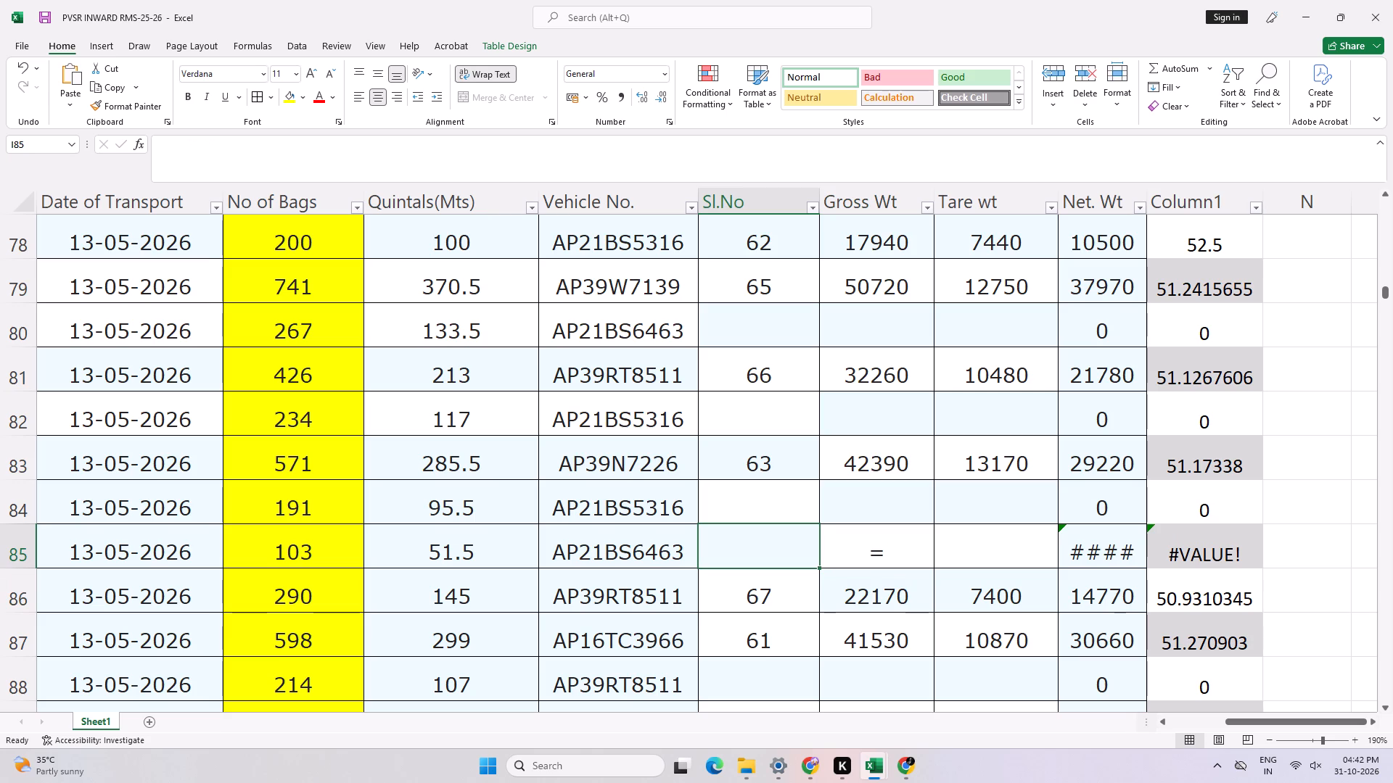
{"action": "key", "text": "Up"}
{"action": "key", "text": "Up"}
{"action": "key", "text": "Up"}
{"action": "key", "text": "Up"}
{"action": "key", "text": "Up"}
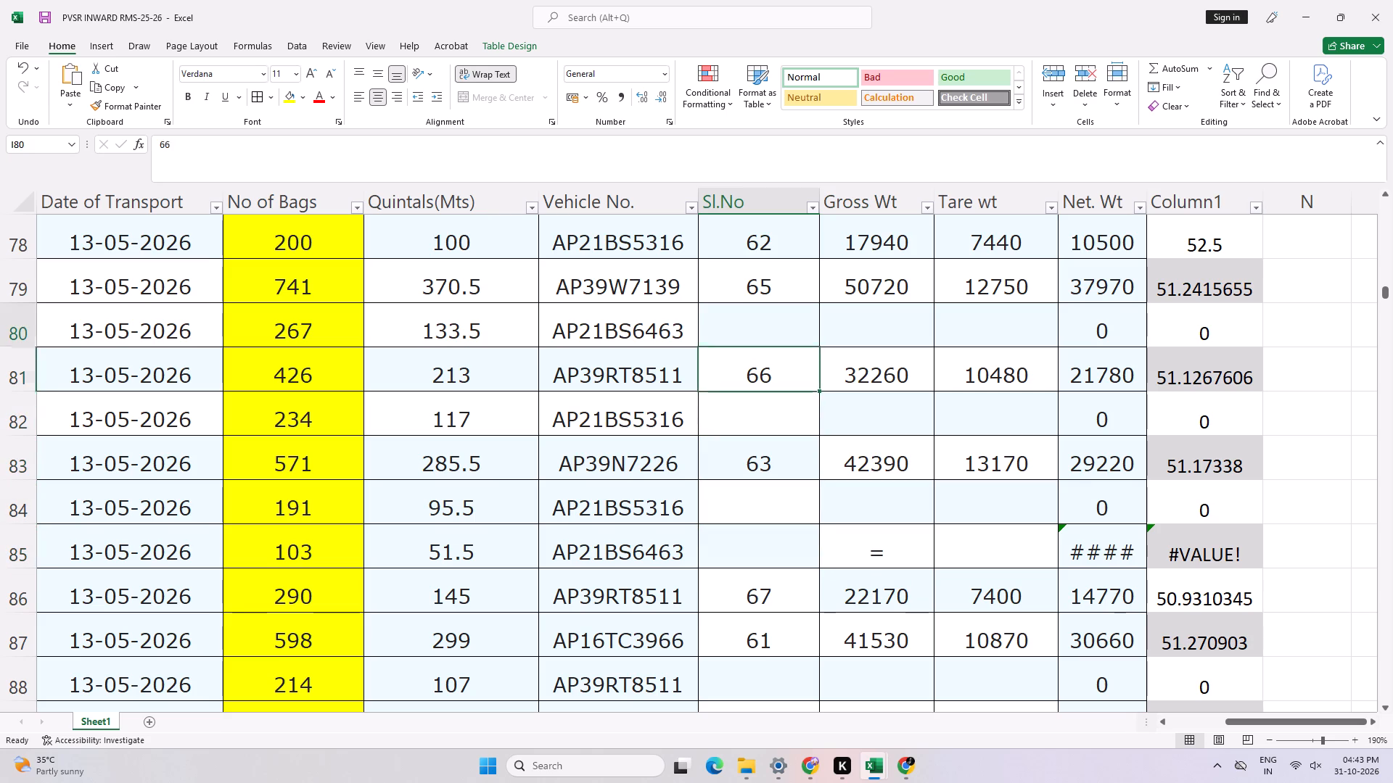
{"action": "type", "text": "68"}
{"action": "key", "text": "Tab"}
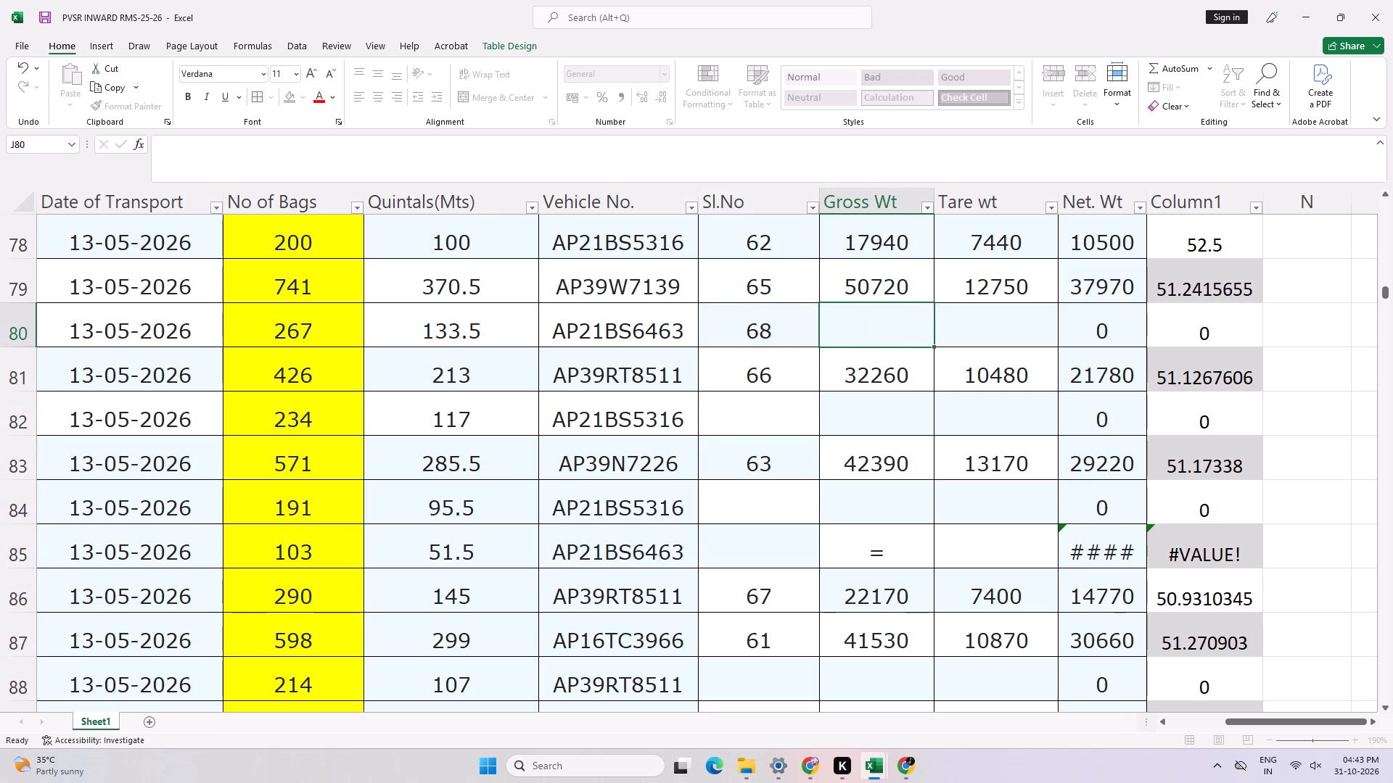
{"action": "key", "text": "equal"}
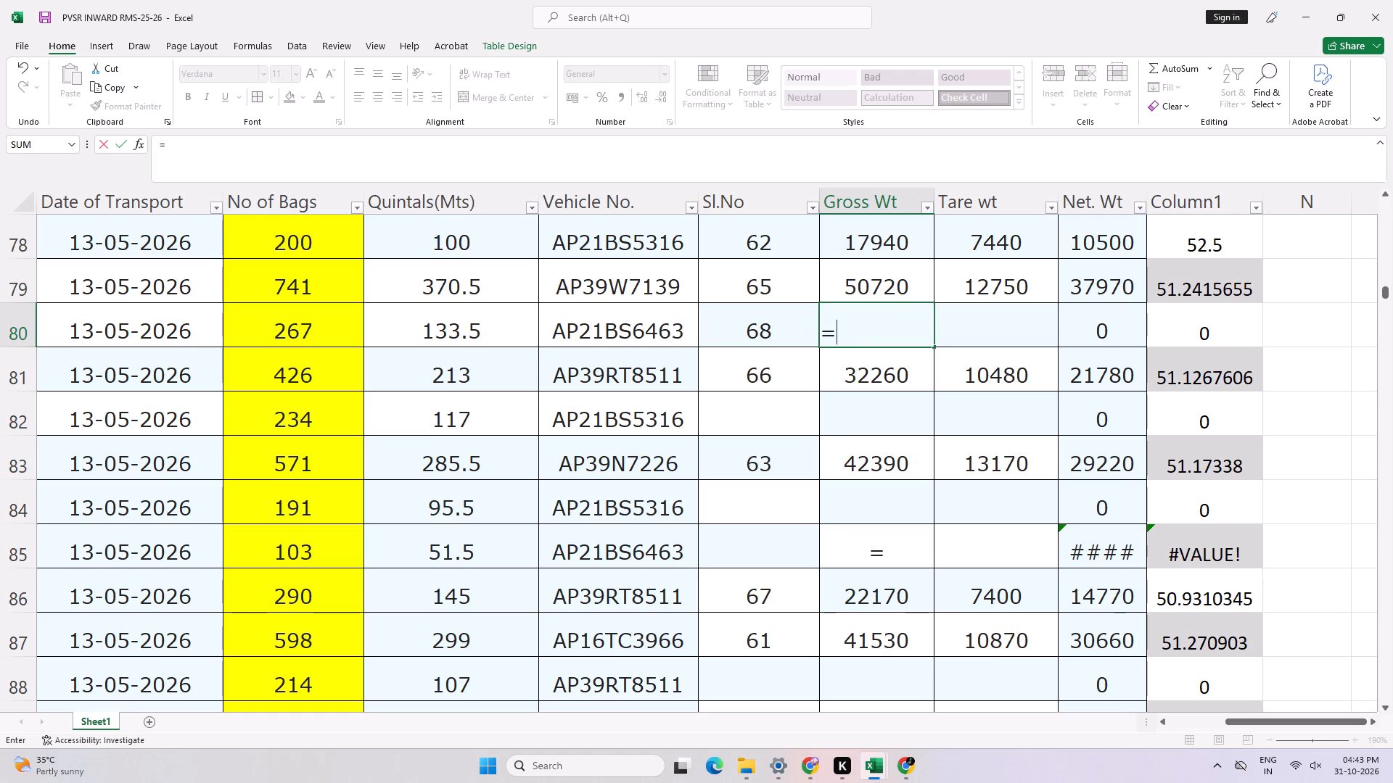
{"action": "type", "text": "20410"}
{"action": "key", "text": "Tab"}
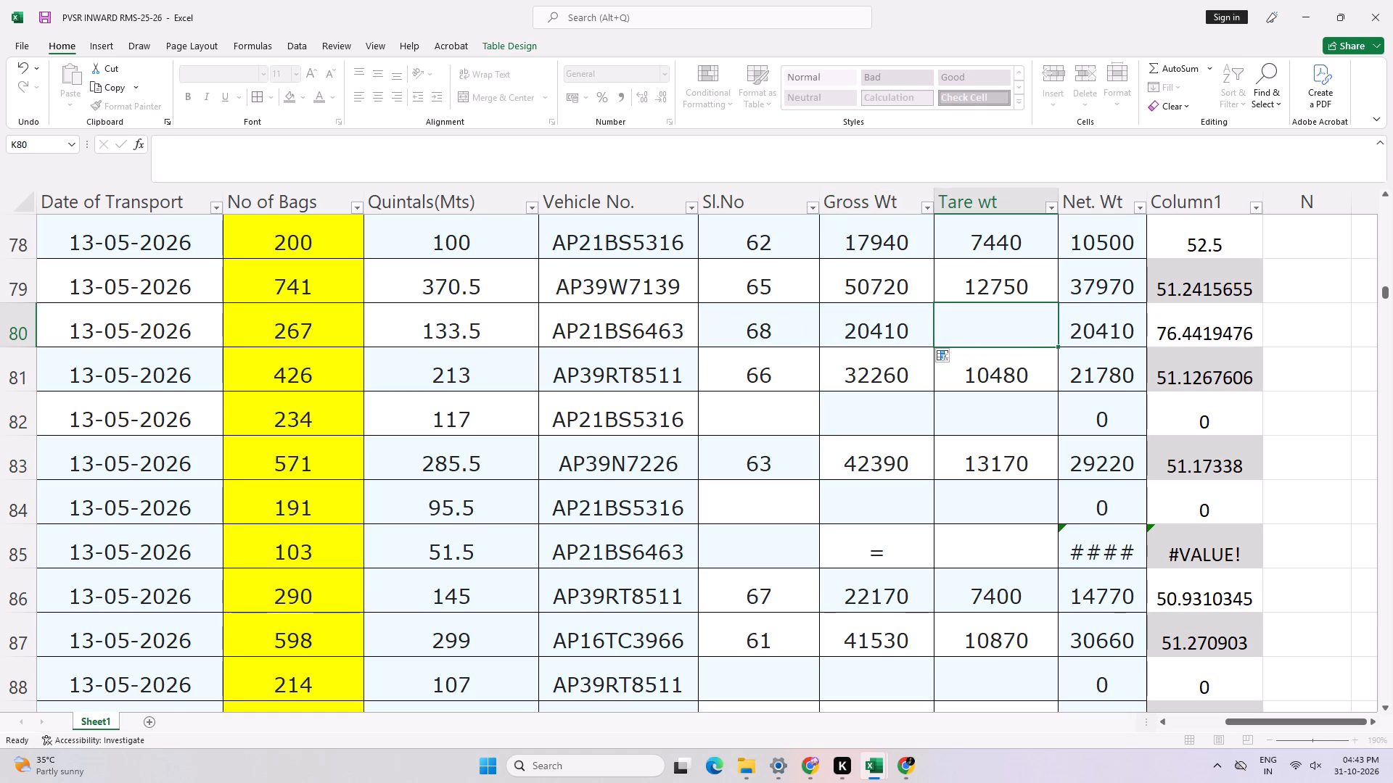
{"action": "type", "text": "=6680"}
{"action": "key", "text": "Tab"}
{"action": "key", "text": "Left"}
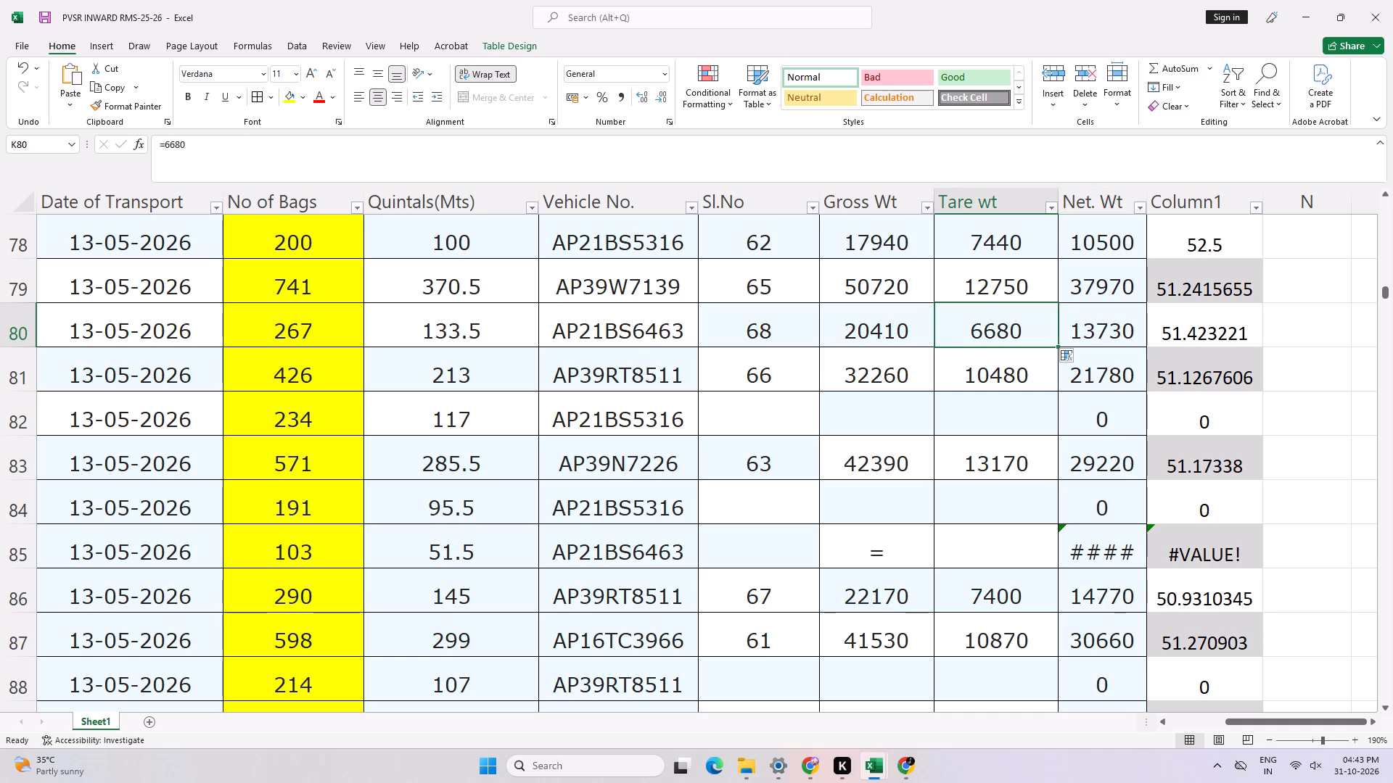
{"action": "key", "text": "Left"}
{"action": "key", "text": "Down"}
{"action": "key", "text": "Down"}
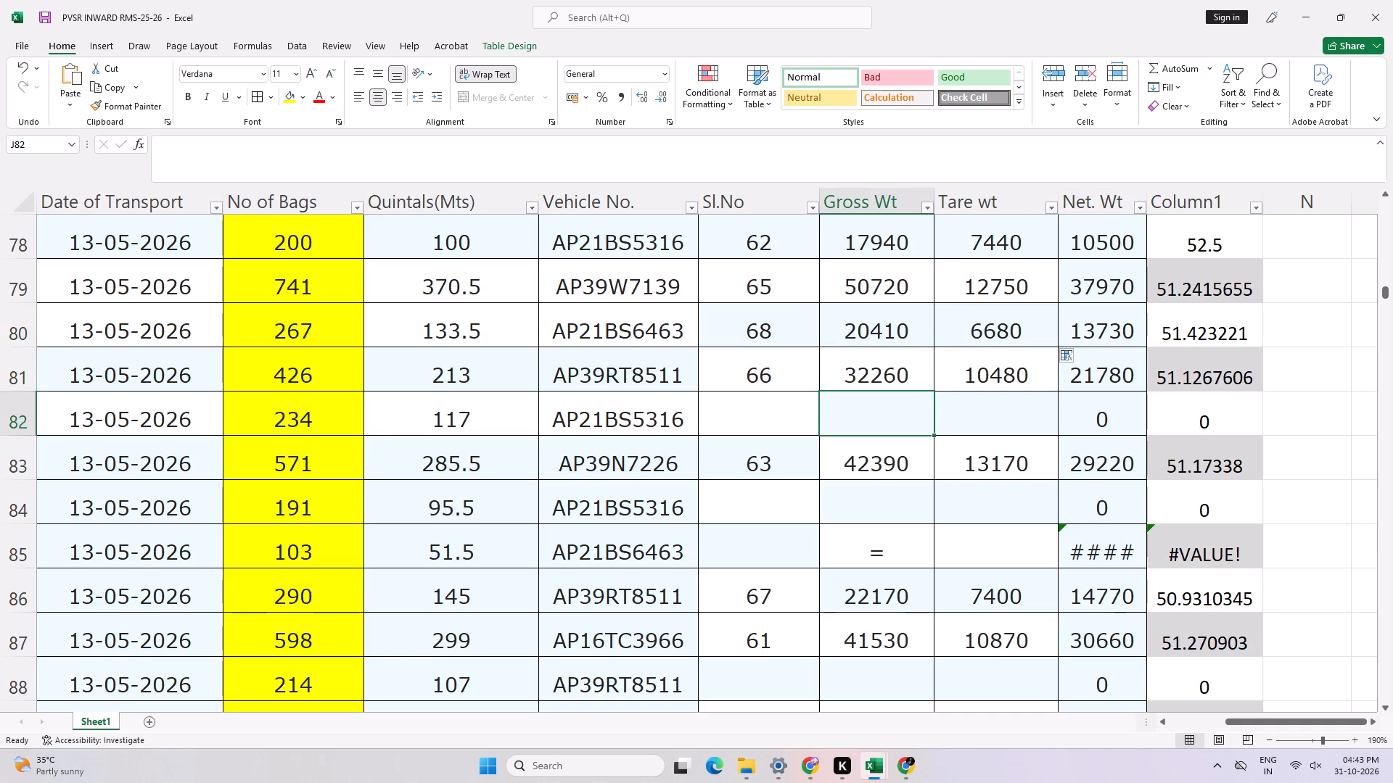
{"action": "key", "text": "Down"}
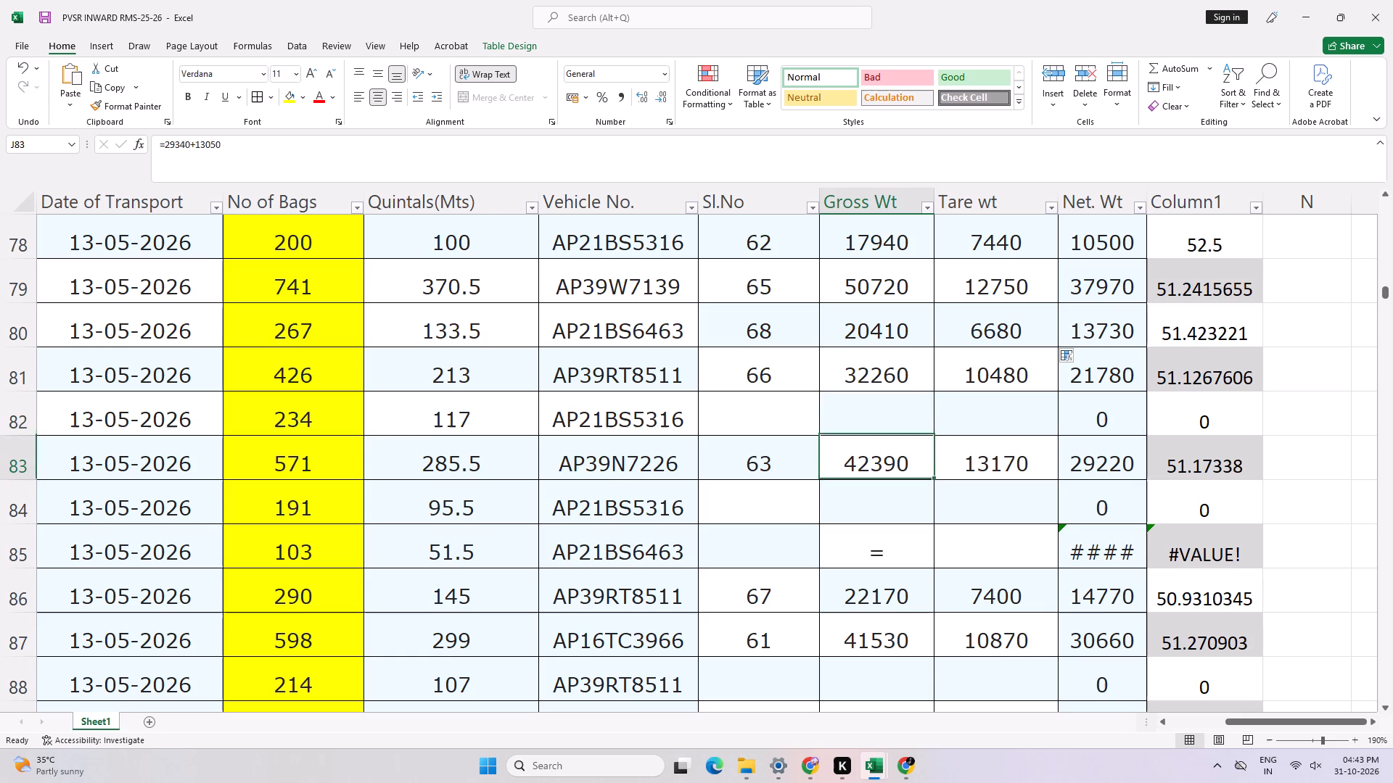
{"action": "key", "text": "Down"}
{"action": "key", "text": "Down"}
{"action": "key", "text": "Down"}
{"action": "key", "text": "Down"}
{"action": "key", "text": "Down"}
{"action": "key", "text": "Left"}
{"action": "type", "text": "69"}
{"action": "key", "text": "Tab"}
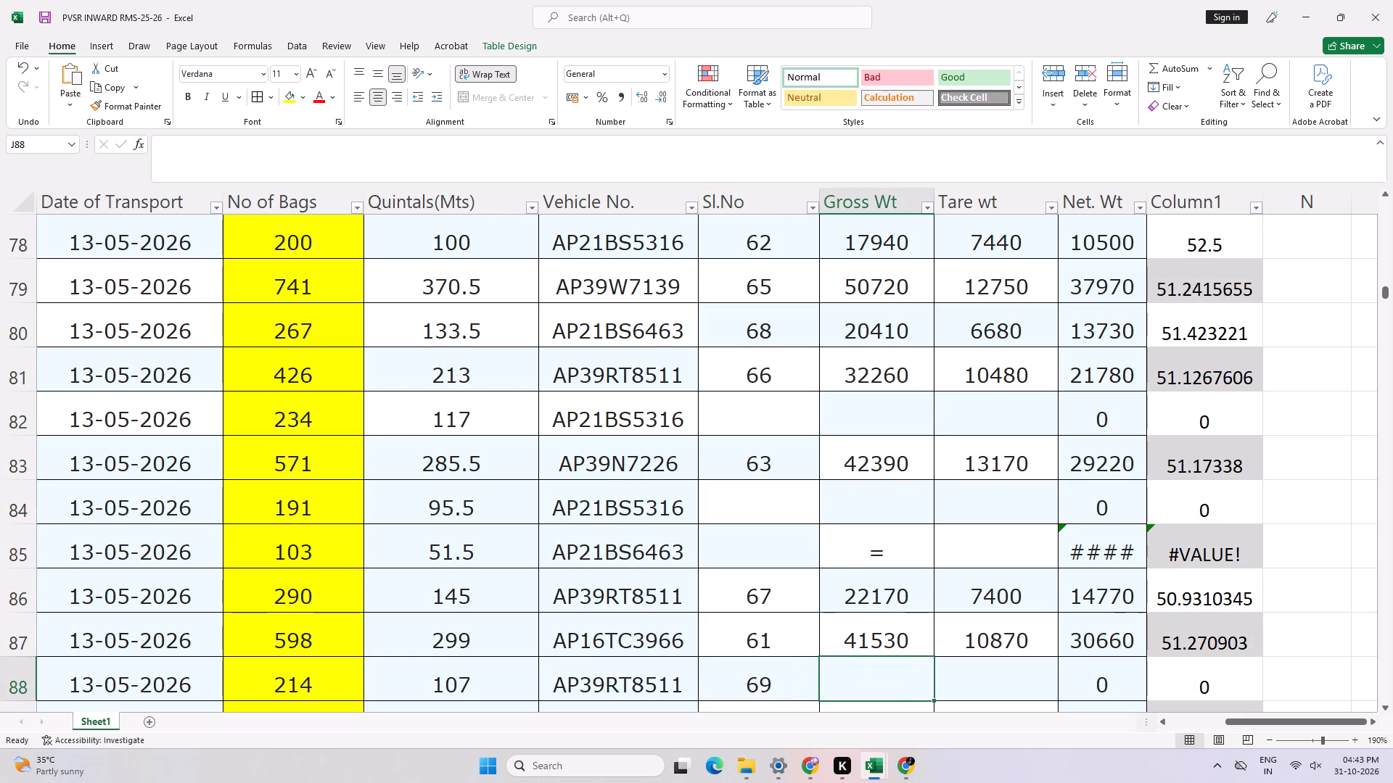
{"action": "key", "text": "equal"}
{"action": "type", "text": "10290"}
{"action": "key", "text": "Tab"}
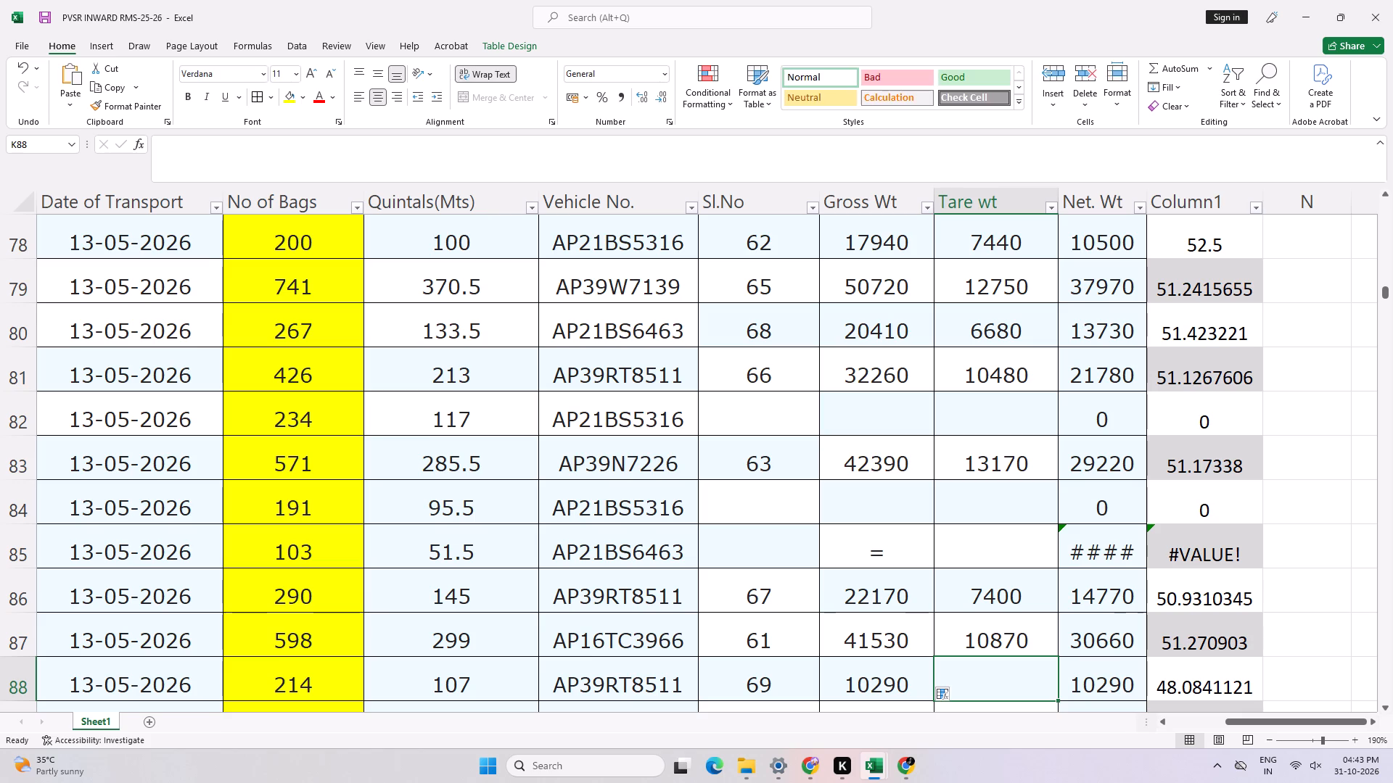
{"action": "type", "text": "=3980"}
{"action": "key", "text": "Tab"}
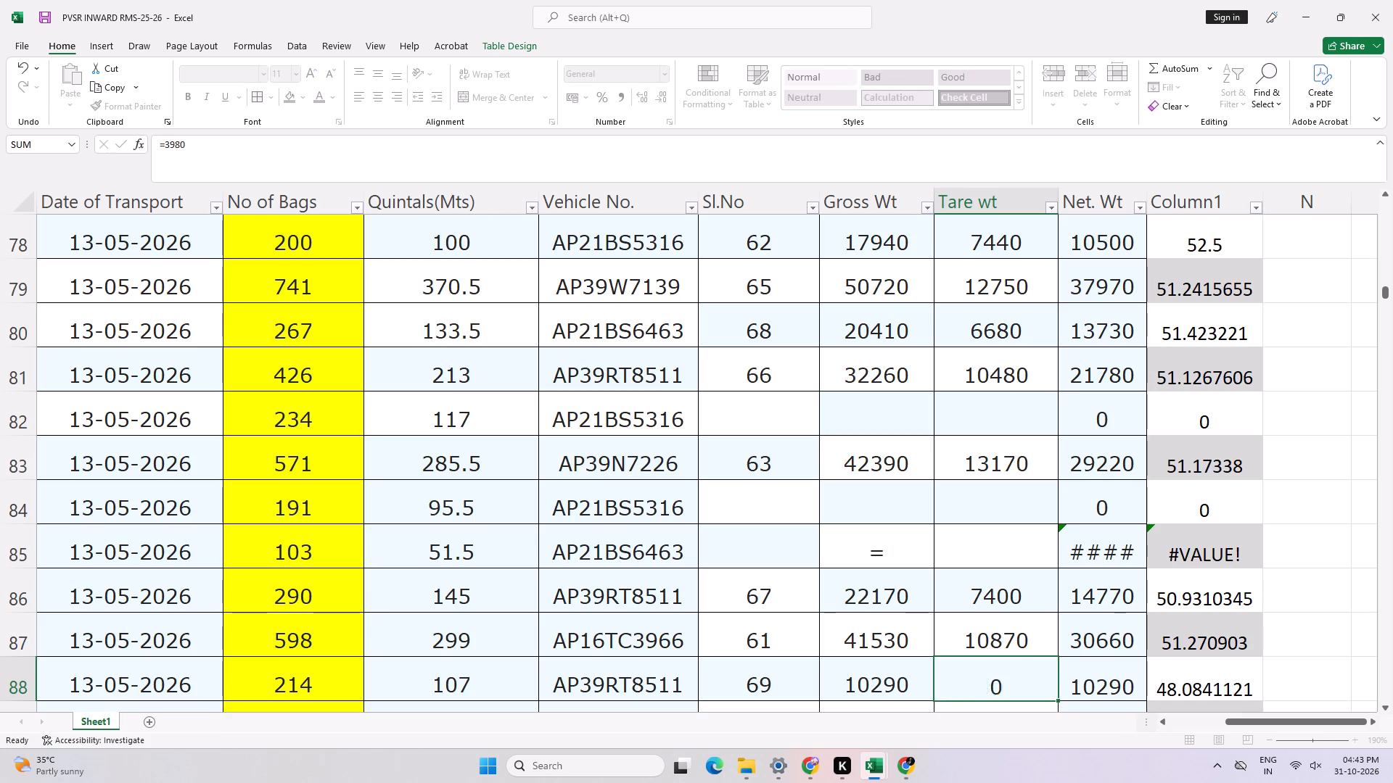
Extend row 88's gross weight formula to add the second weighing, 10290+8380.
{"action": "key", "text": "Left"}
{"action": "key", "text": "Left"}
{"action": "key", "text": "F2"}
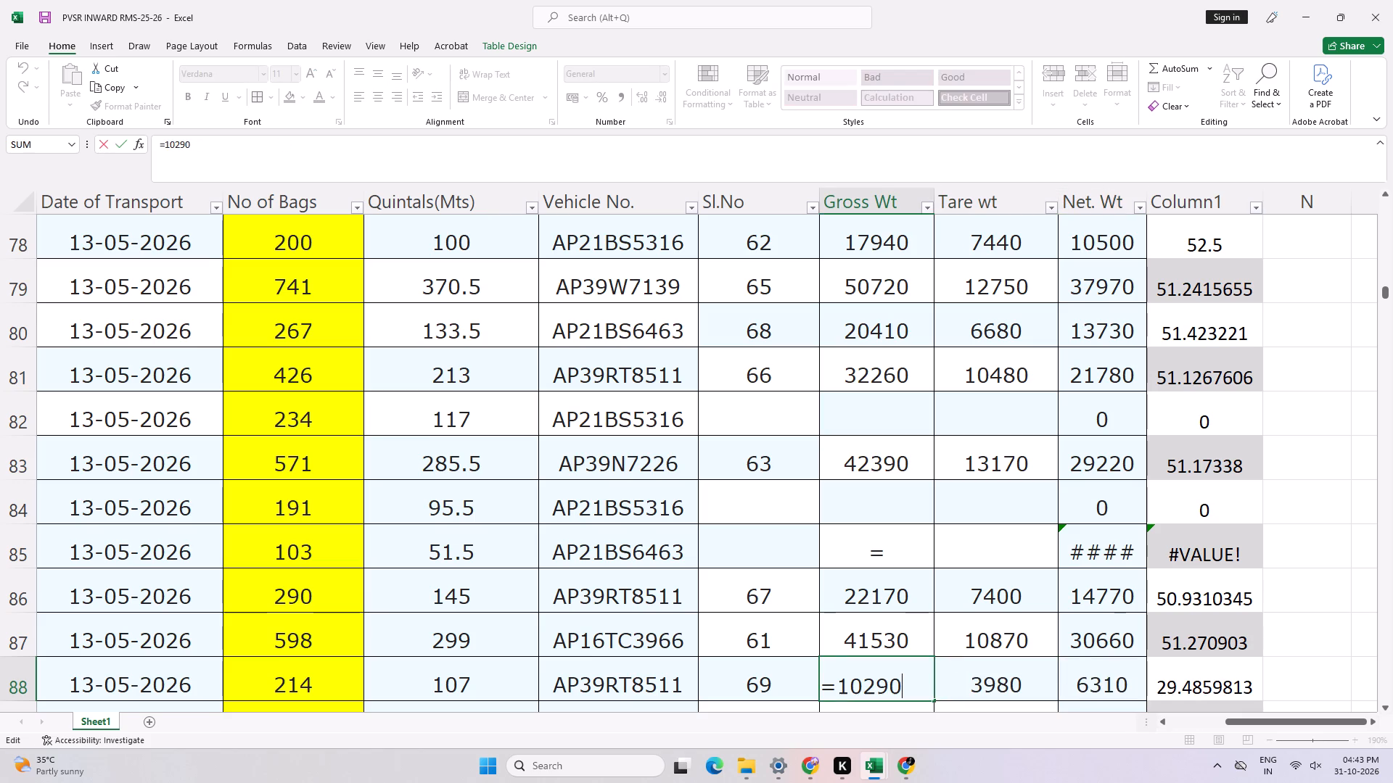
{"action": "key", "text": "plus"}
{"action": "type", "text": "833"}
{"action": "key", "text": "BackSpace"}
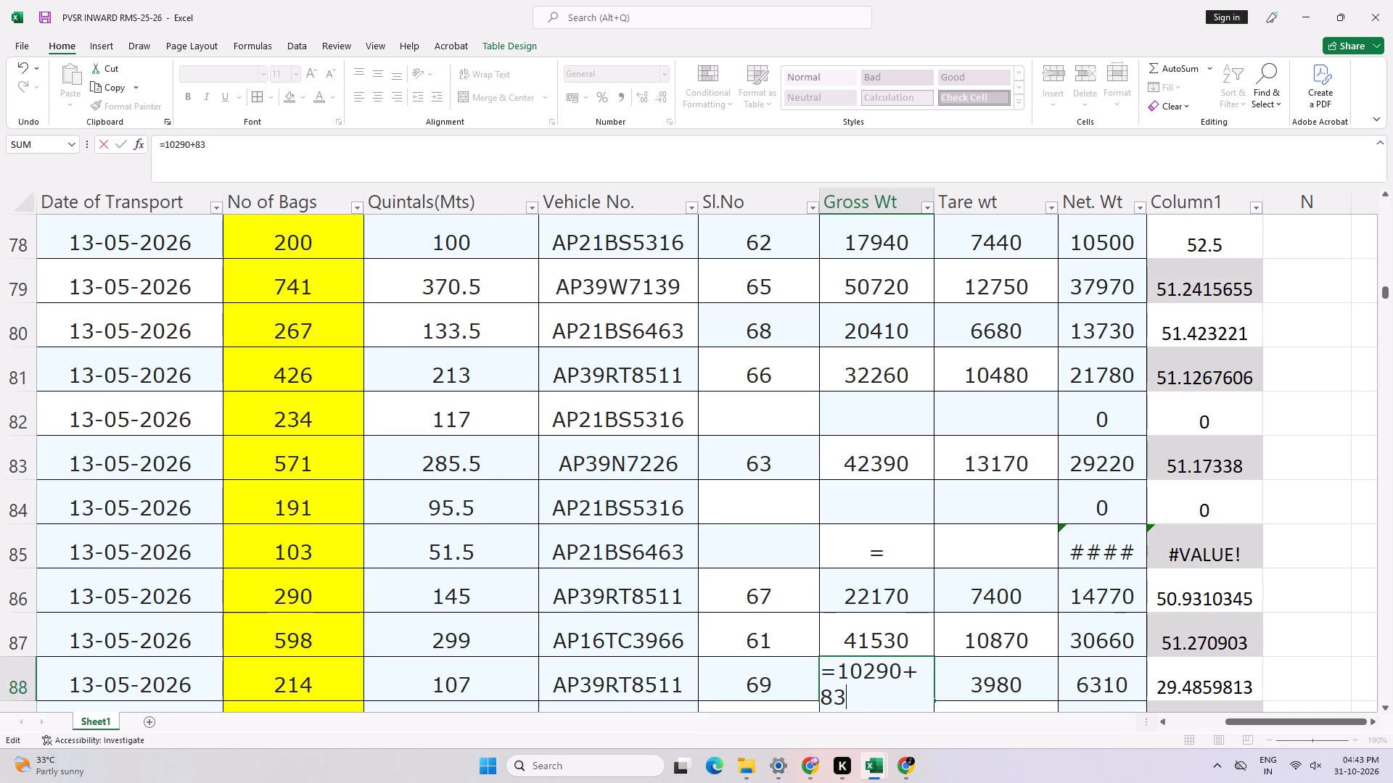
{"action": "type", "text": "80"}
{"action": "key", "text": "Tab"}
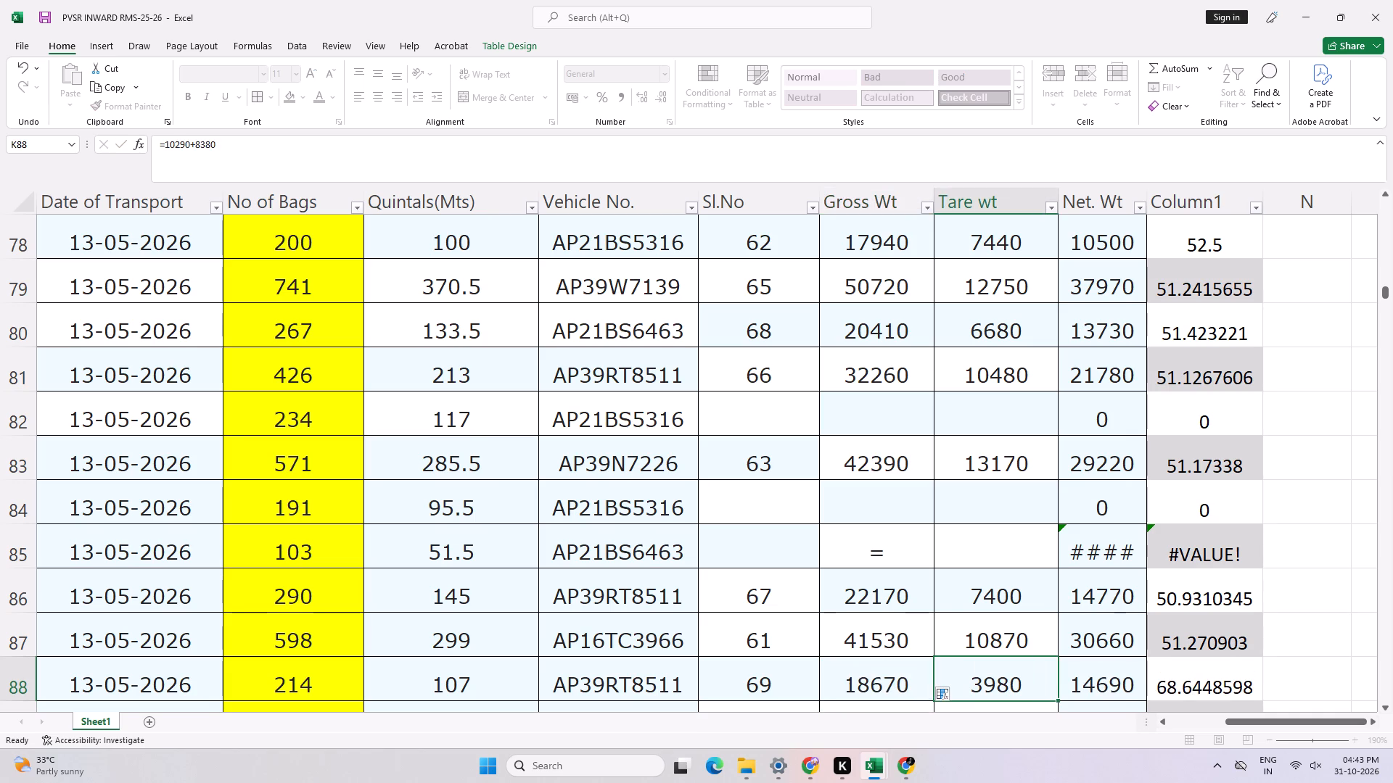
Extend row 88's tare weight formula with the second weighing, 3980+3650.
{"action": "key", "text": "F2"}
{"action": "type", "text": "+3650"}
{"action": "key", "text": "Return"}
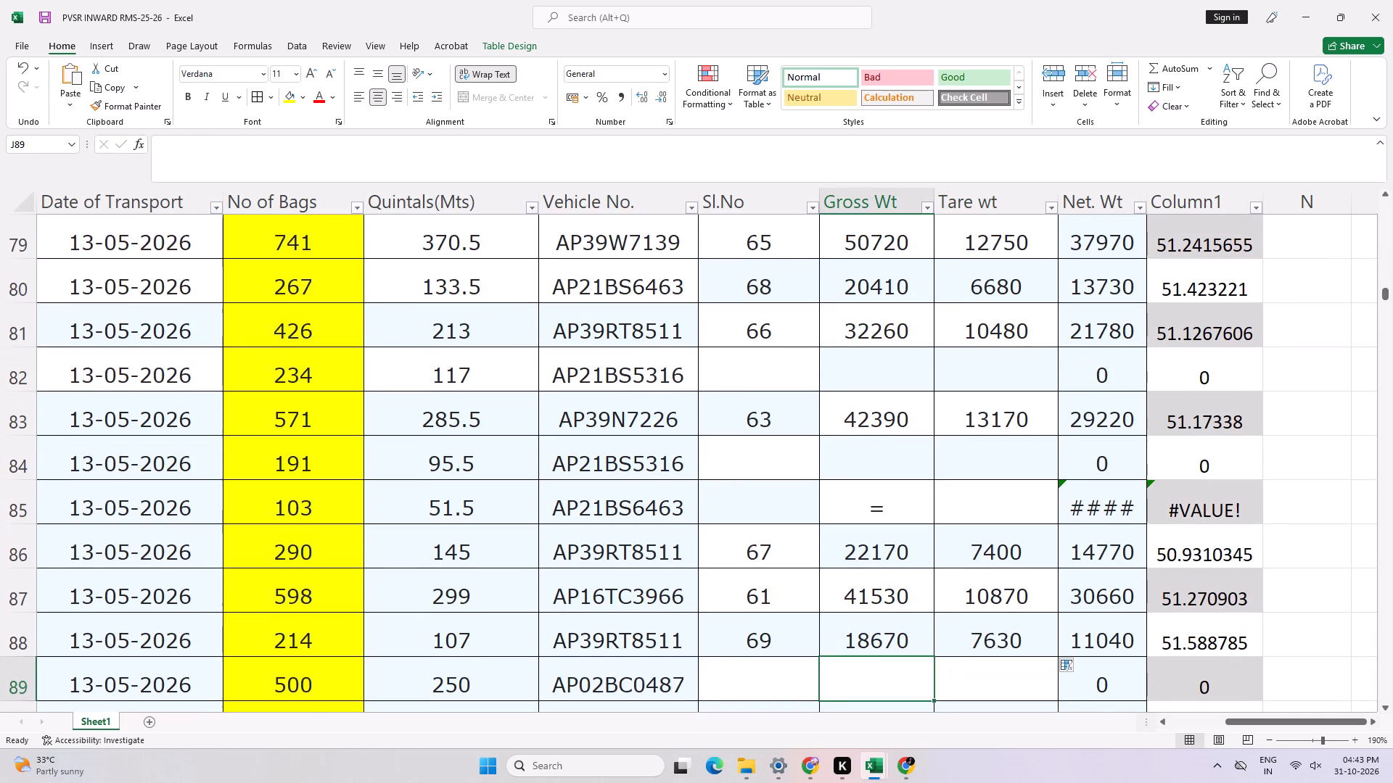
{"action": "key", "text": "Up"}
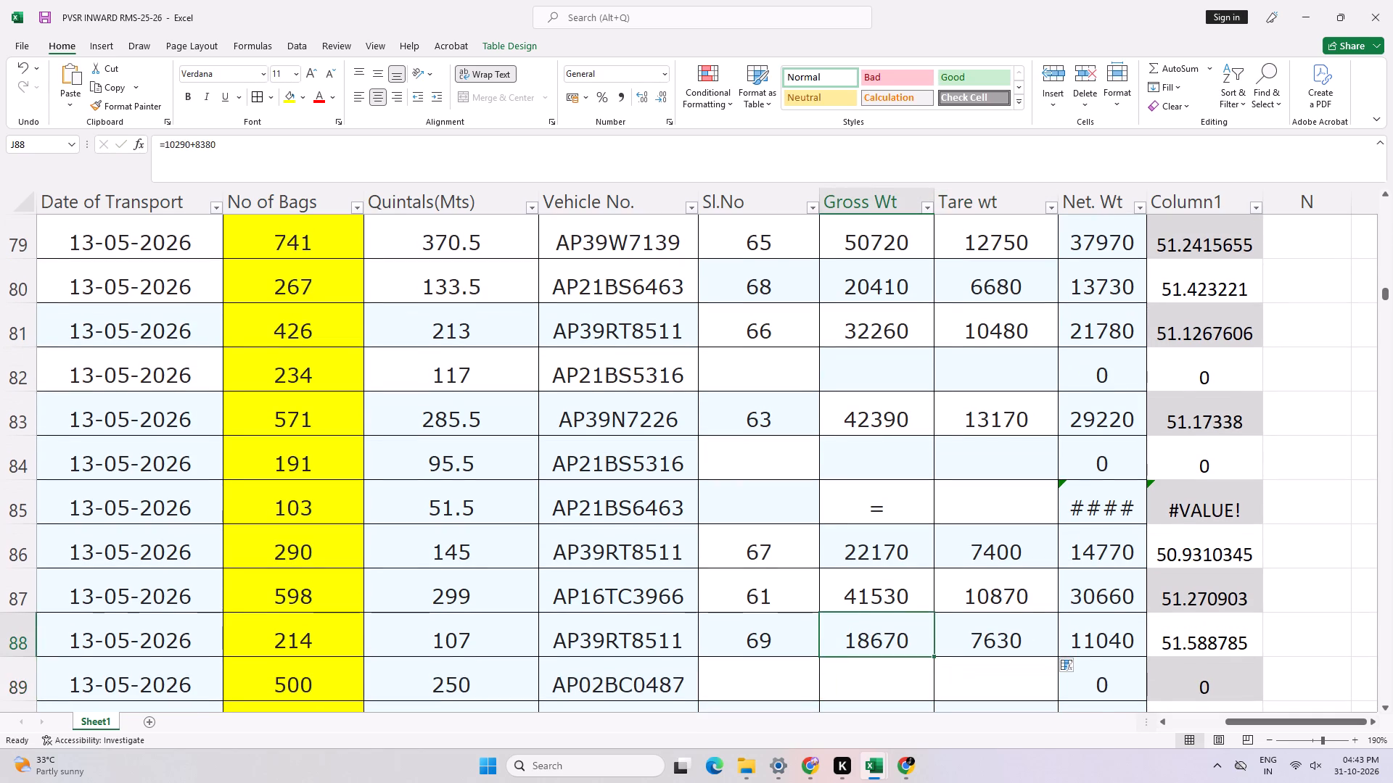
{"action": "key", "text": "Up"}
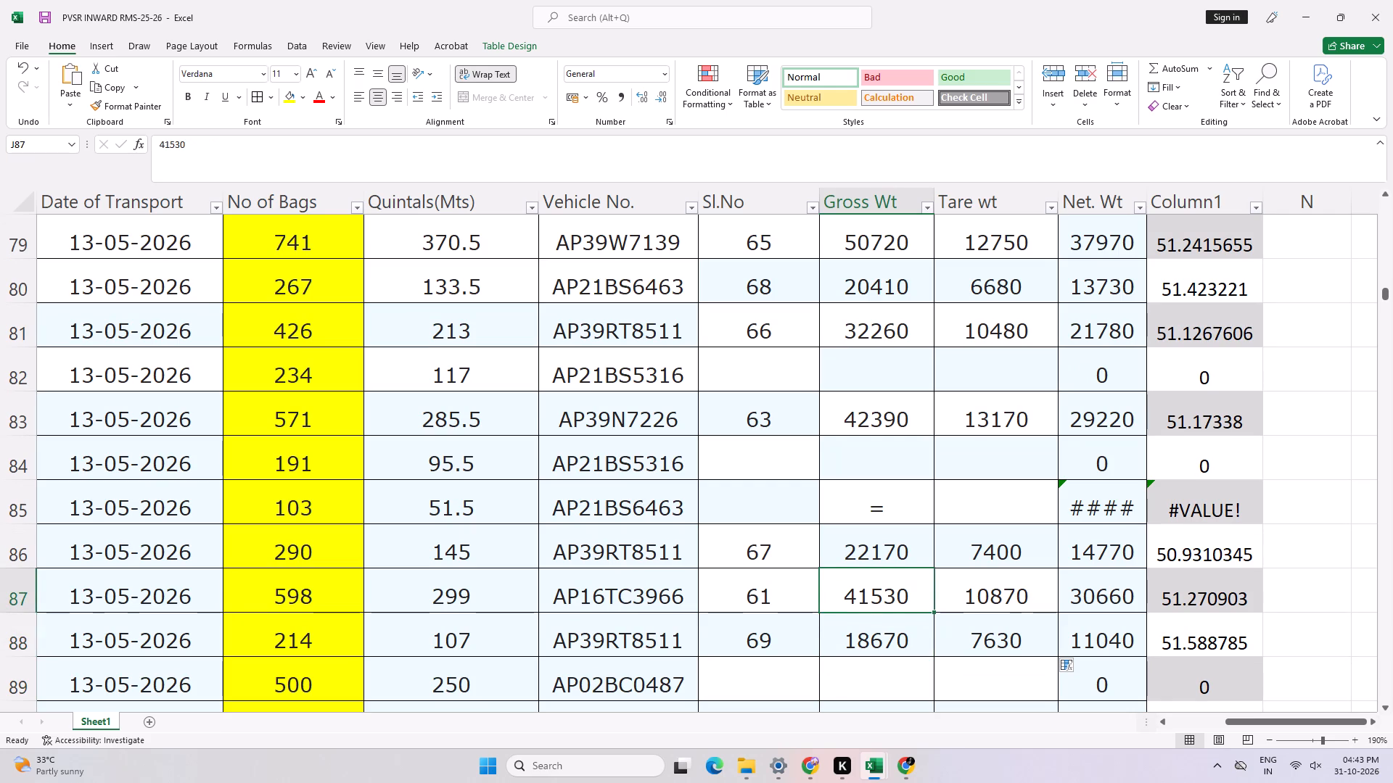
{"action": "key", "text": "Down"}
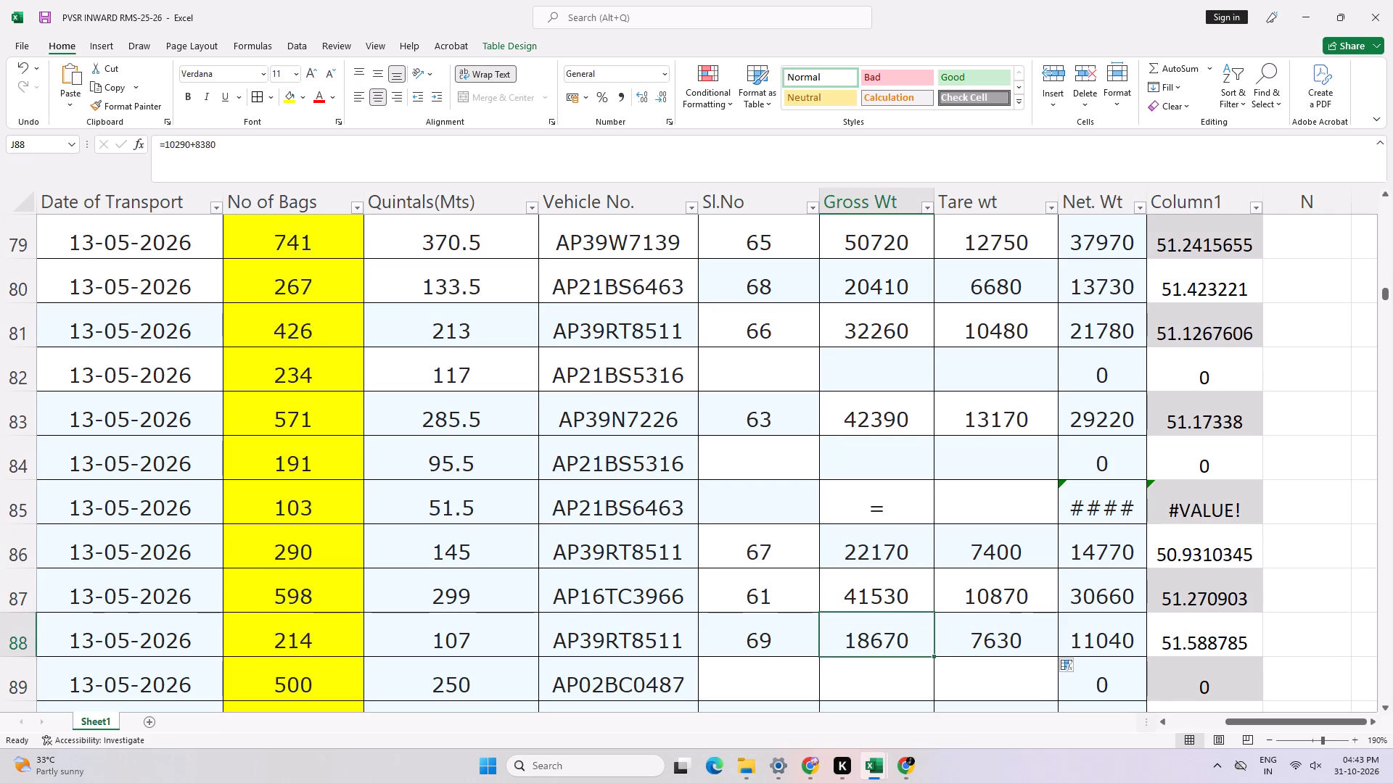
Examine the Sl.No column across the 13-05-2026 loads to find the rows still without a serial number.
{"action": "key", "text": "Left"}
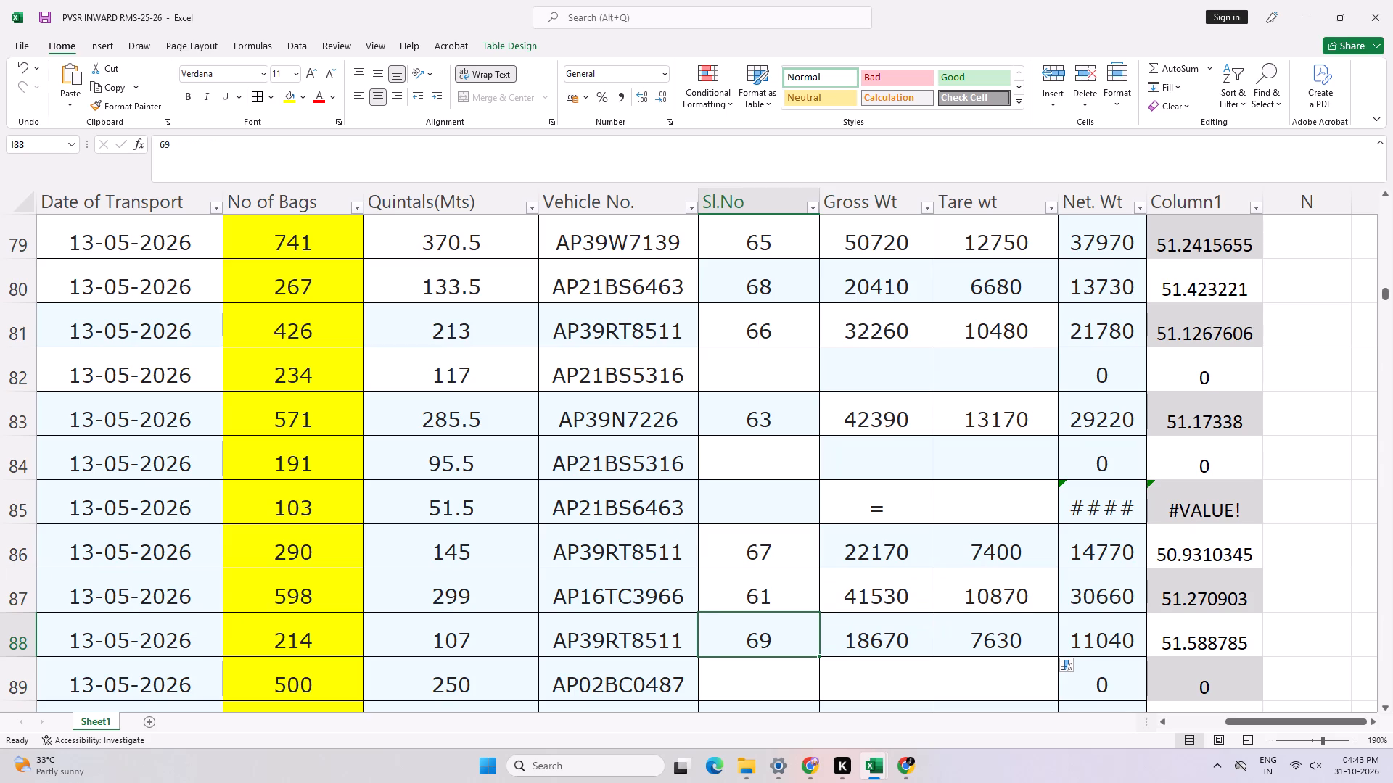
{"action": "key", "text": "Up"}
{"action": "key", "text": "Up"}
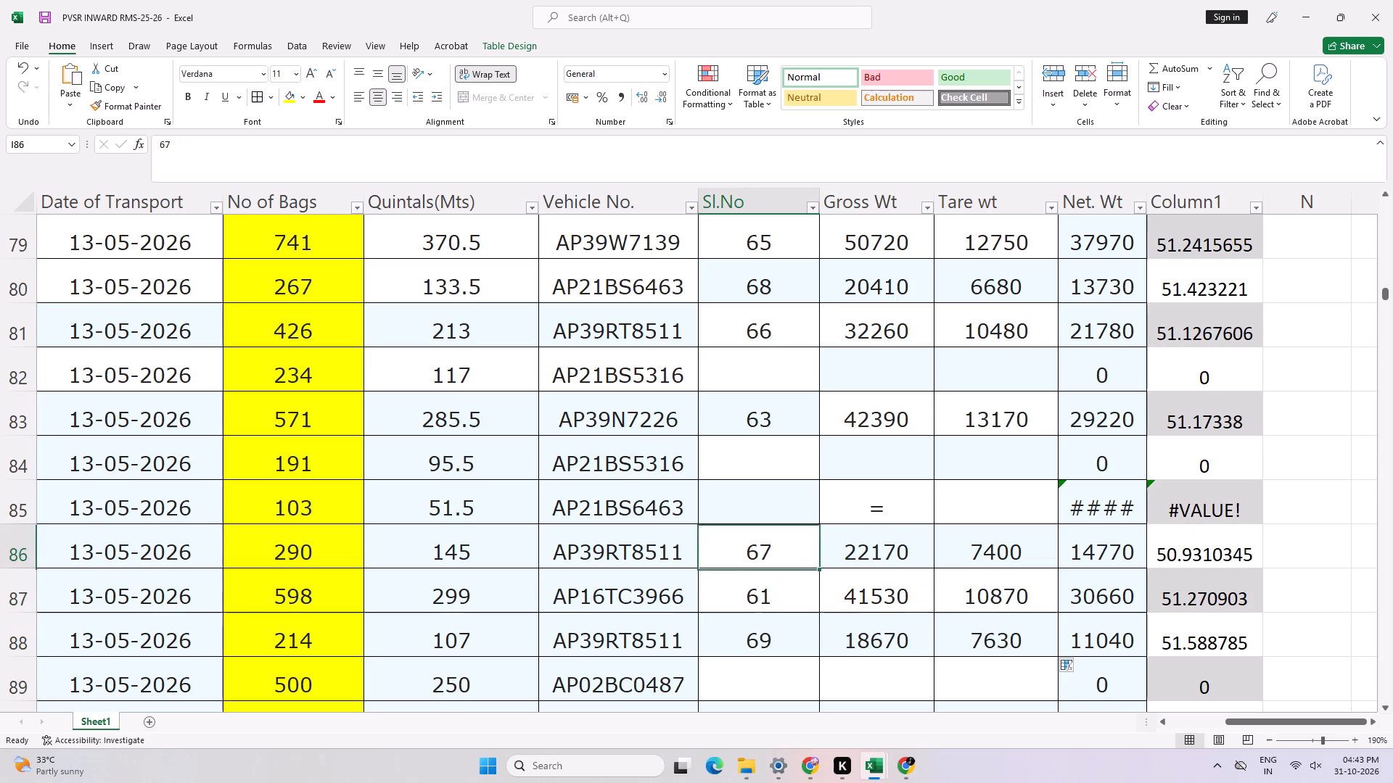
{"action": "key", "text": "Up"}
{"action": "key", "text": "Up"}
{"action": "key", "text": "Up"}
{"action": "key", "text": "Up"}
{"action": "key", "text": "Up"}
{"action": "key", "text": "Up"}
{"action": "key", "text": "Up"}
{"action": "key", "text": "Up"}
{"action": "key", "text": "Up"}
{"action": "key", "text": "Up"}
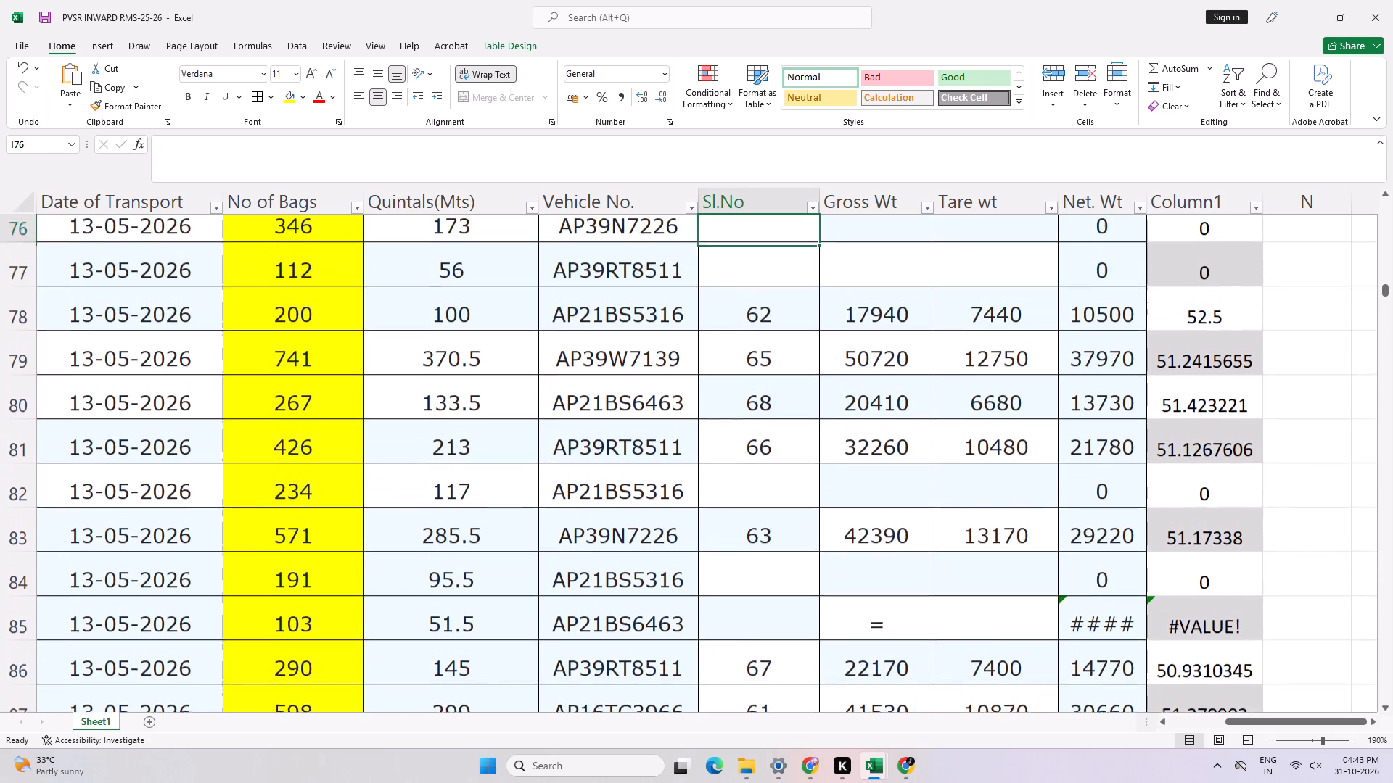
{"action": "key", "text": "Up"}
{"action": "key", "text": "Down"}
{"action": "key", "text": "Down"}
{"action": "key", "text": "Up"}
{"action": "key", "text": "Up"}
{"action": "key", "text": "Up"}
{"action": "key", "text": "Up"}
{"action": "key", "text": "Up"}
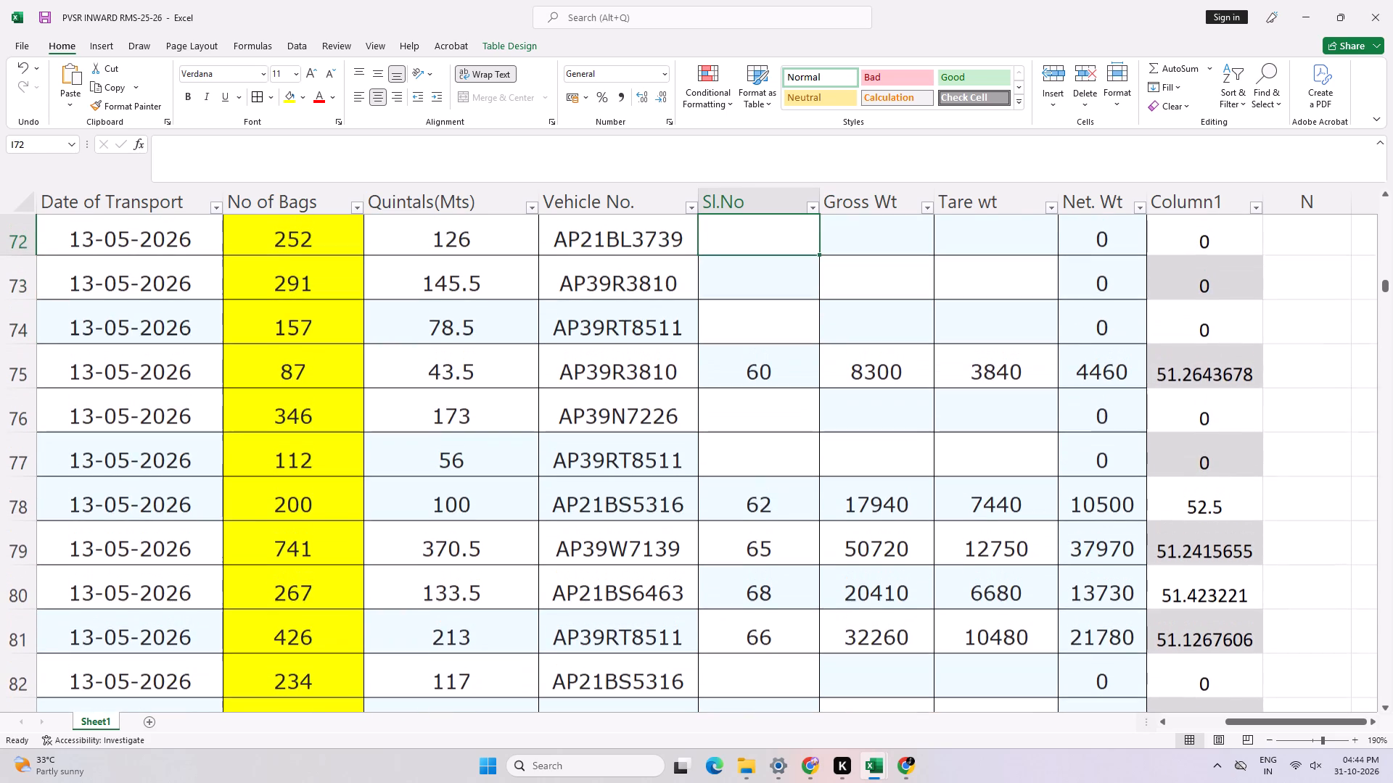
{"action": "key", "text": "Up"}
{"action": "key", "text": "Up"}
{"action": "key", "text": "Up"}
{"action": "key", "text": "Down"}
{"action": "key", "text": "Up"}
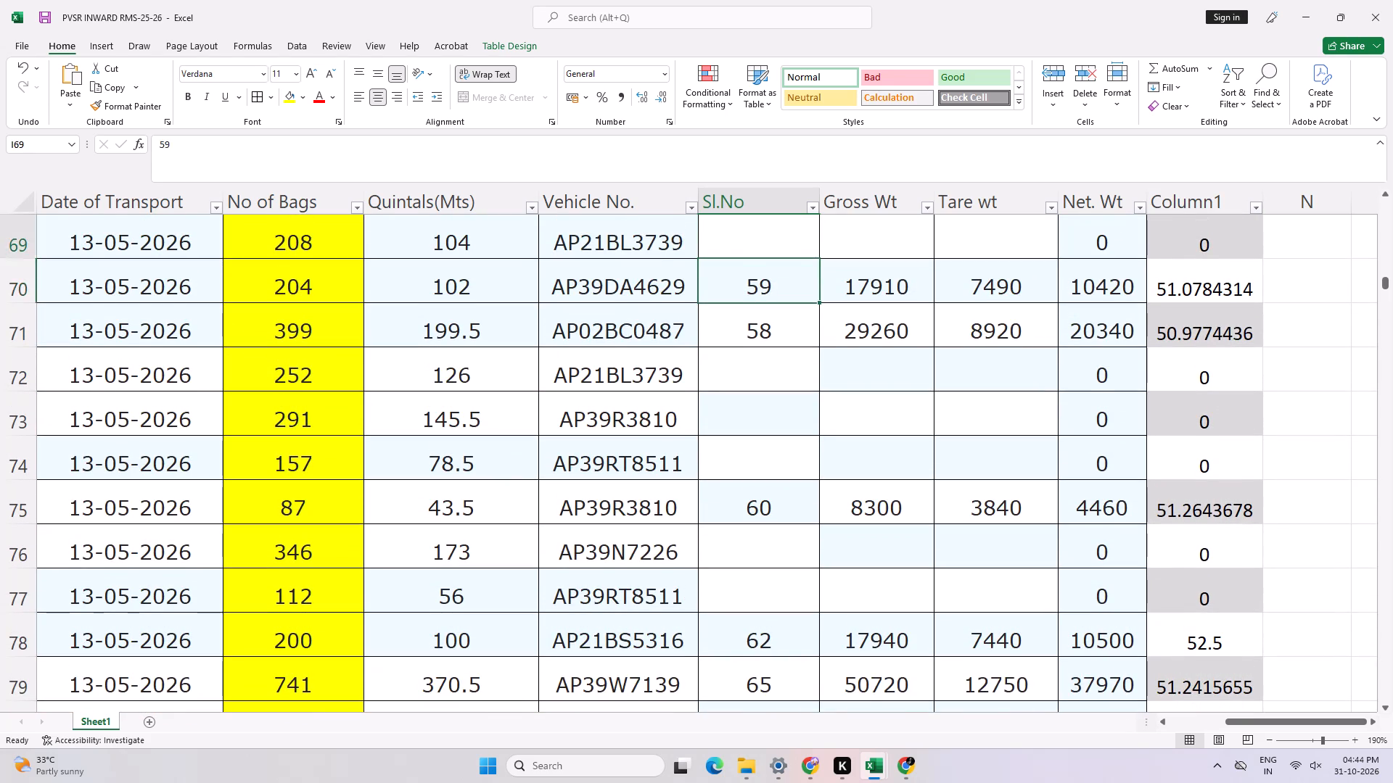
{"action": "key", "text": "Up"}
{"action": "key", "text": "Up"}
{"action": "key", "text": "Up"}
{"action": "key", "text": "Up"}
{"action": "key", "text": "Up"}
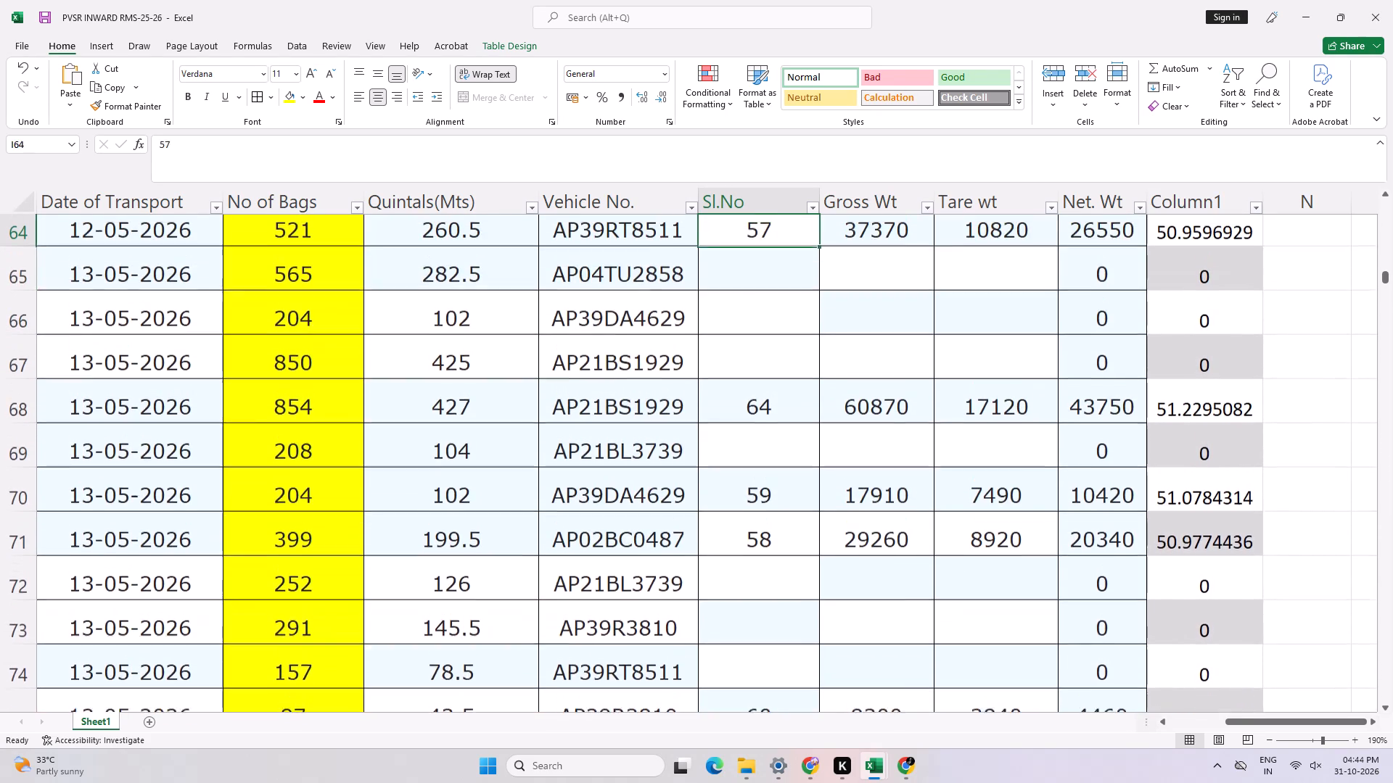
{"action": "key", "text": "Up"}
{"action": "key", "text": "Up"}
{"action": "key", "text": "Down"}
{"action": "key", "text": "Down"}
{"action": "key", "text": "Down"}
{"action": "key", "text": "Down"}
{"action": "key", "text": "Down"}
{"action": "key", "text": "Down"}
{"action": "key", "text": "Down"}
{"action": "key", "text": "Down"}
{"action": "key", "text": "Down"}
{"action": "key", "text": "Down"}
{"action": "key", "text": "Down"}
{"action": "key", "text": "Down"}
{"action": "key", "text": "Down"}
{"action": "key", "text": "Down"}
{"action": "key", "text": "Down"}
{"action": "key", "text": "Down"}
{"action": "key", "text": "Down"}
{"action": "key", "text": "Down"}
{"action": "key", "text": "Down"}
{"action": "key", "text": "Down"}
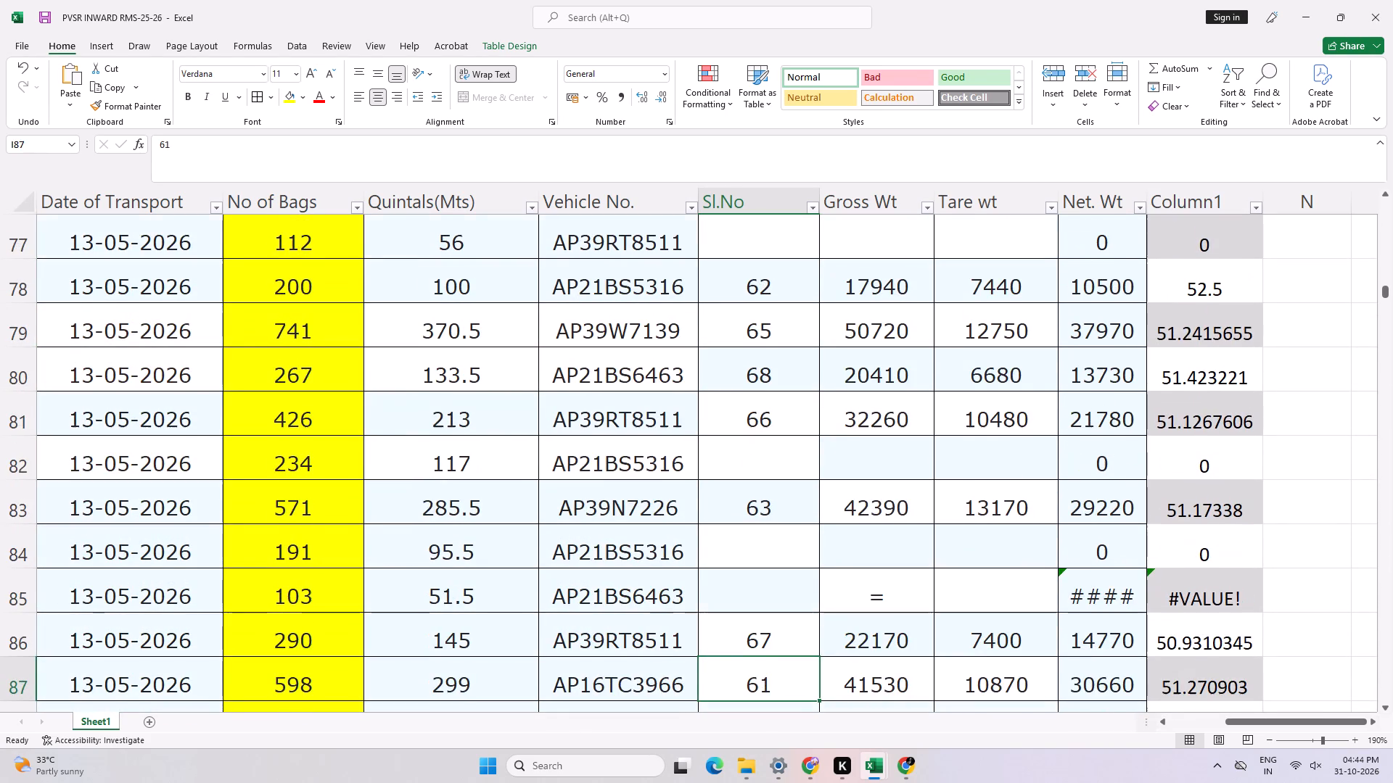
{"action": "key", "text": "Down"}
{"action": "key", "text": "Down"}
{"action": "key", "text": "Down"}
{"action": "key", "text": "Down"}
{"action": "key", "text": "Down"}
{"action": "key", "text": "Down"}
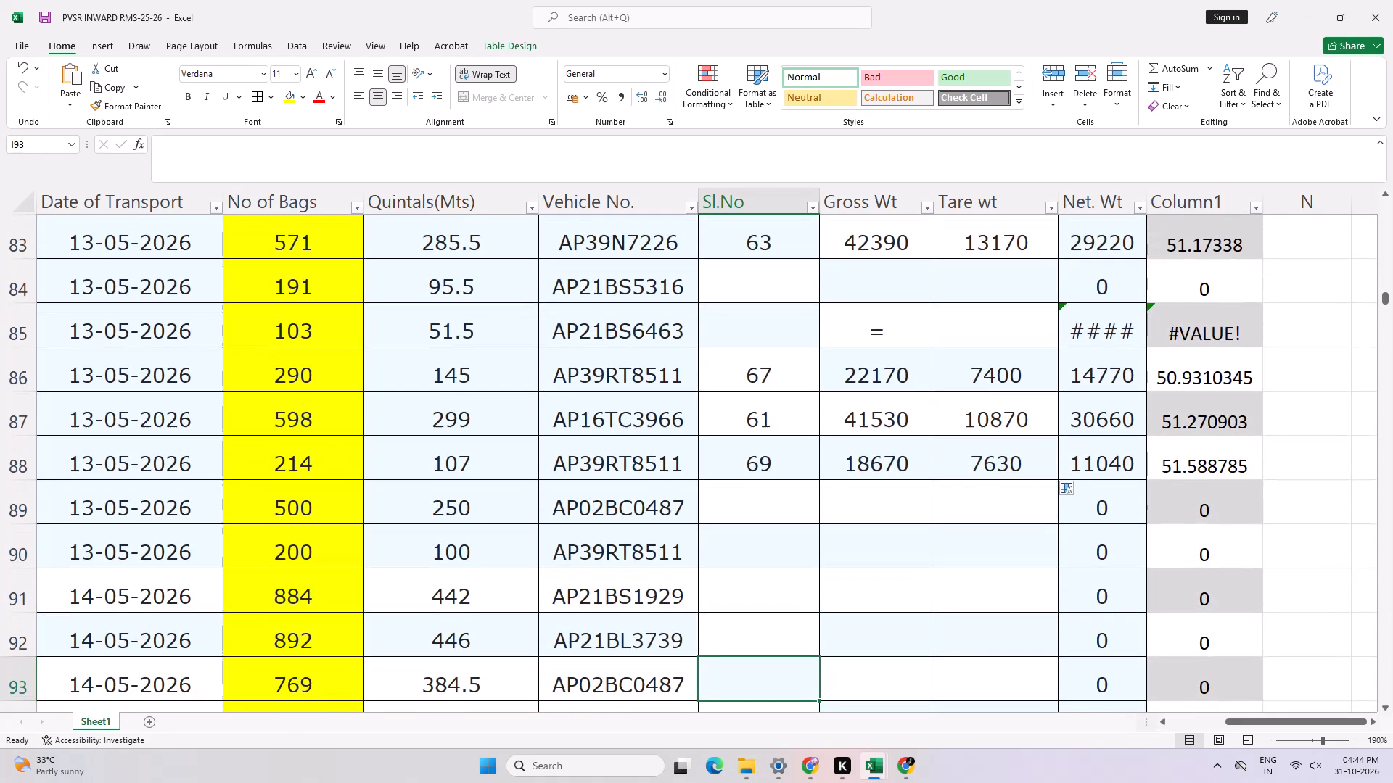
{"action": "key", "text": "Up"}
{"action": "key", "text": "Up"}
{"action": "key", "text": "Up"}
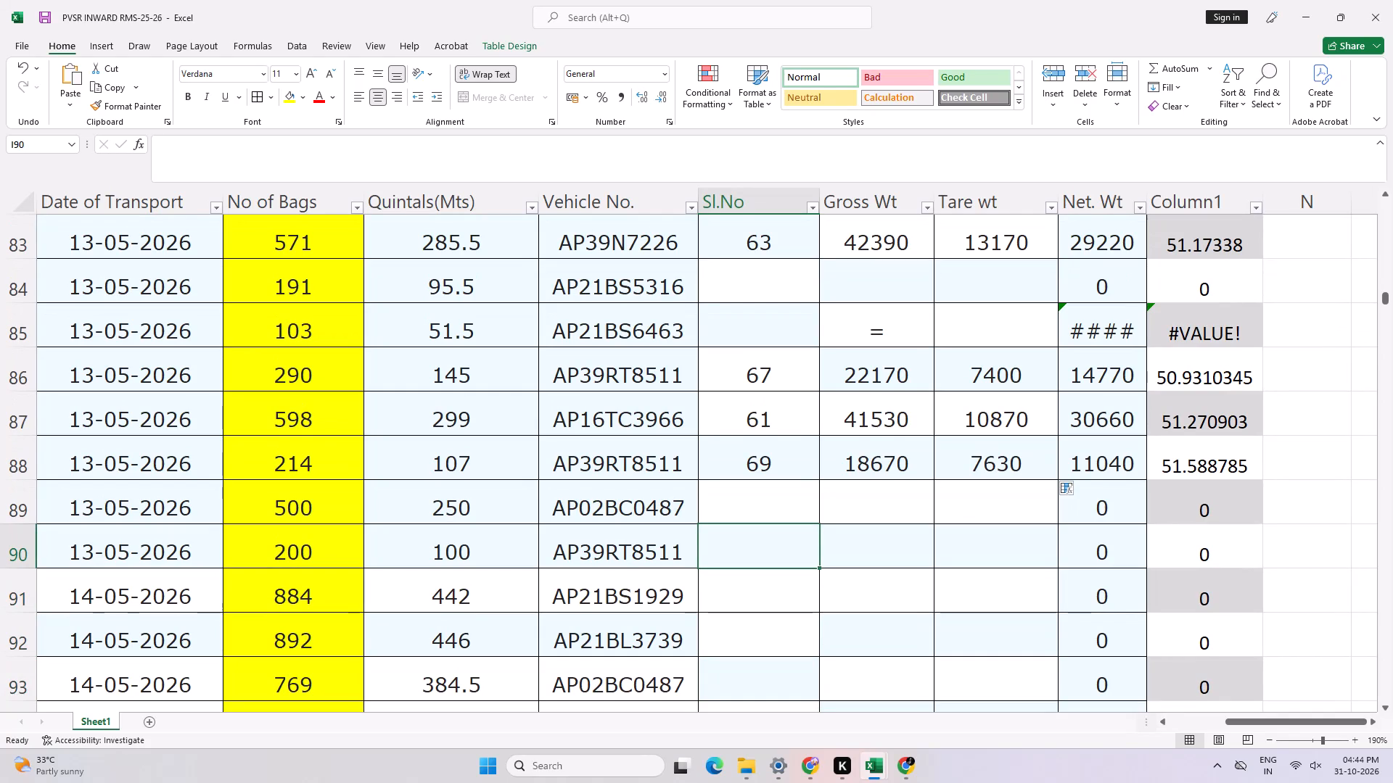
{"action": "type", "text": "70"}
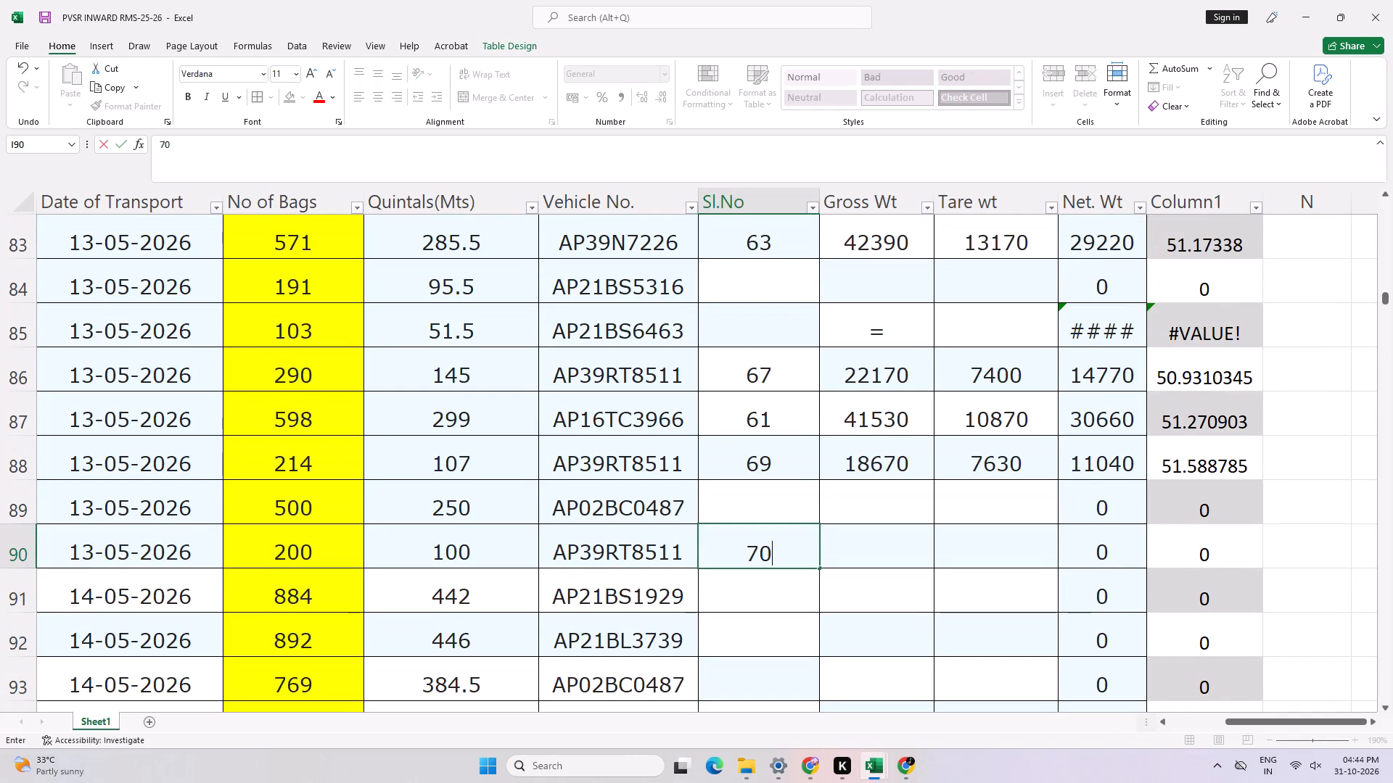
{"action": "key", "text": "Right"}
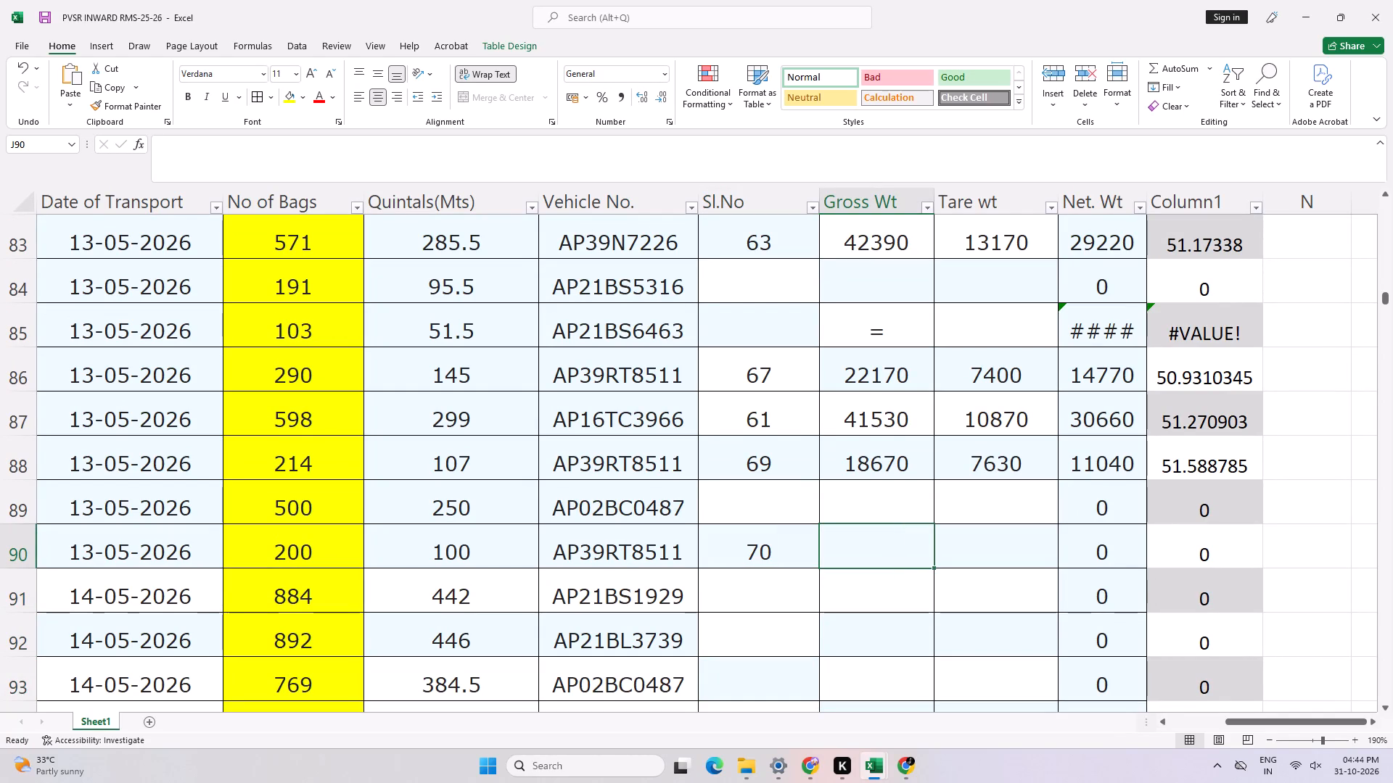
{"action": "type", "text": "14"}
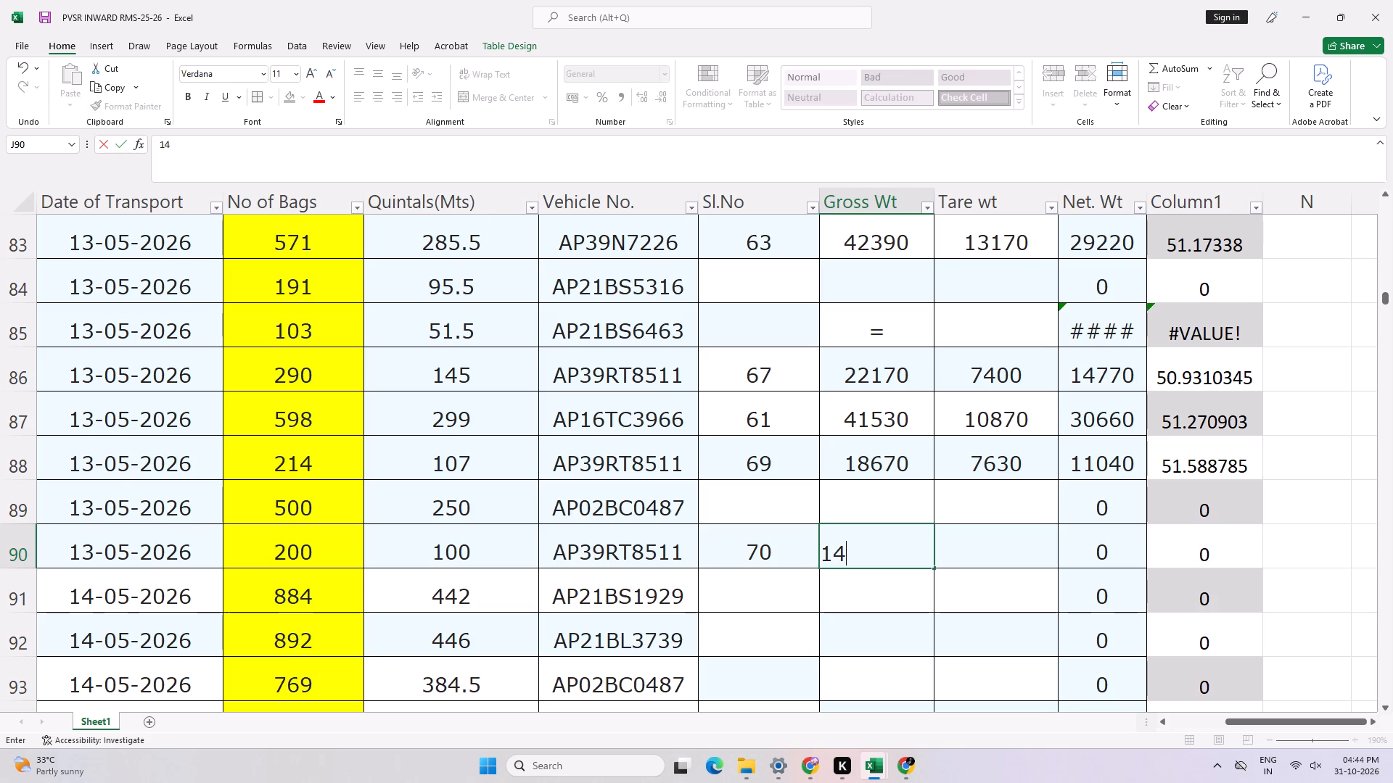
{"action": "key", "text": "BackSpace"}
{"action": "key", "text": "BackSpace"}
{"action": "key", "text": "BackSpace"}
{"action": "type", "text": "=14060"}
{"action": "key", "text": "Tab"}
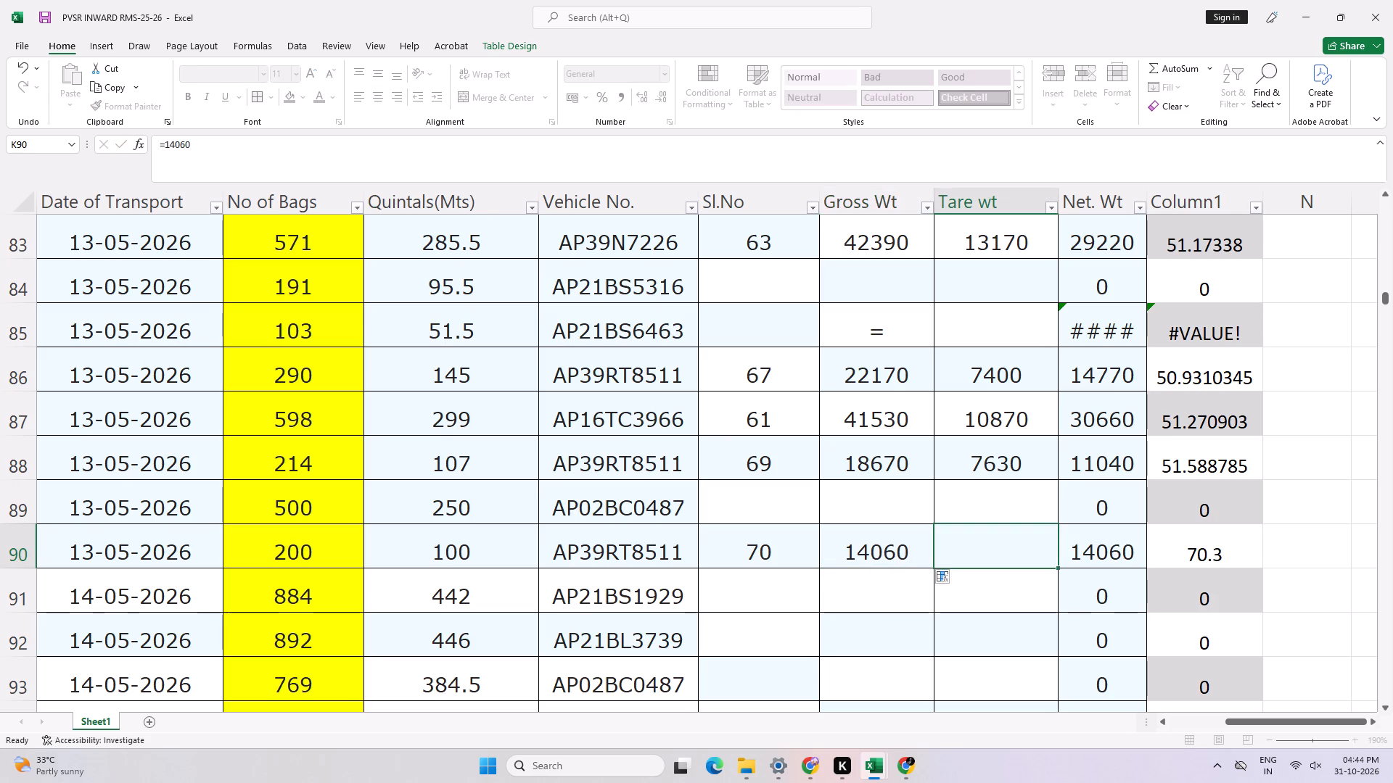
{"action": "key", "text": "equal"}
{"action": "type", "text": "3850"}
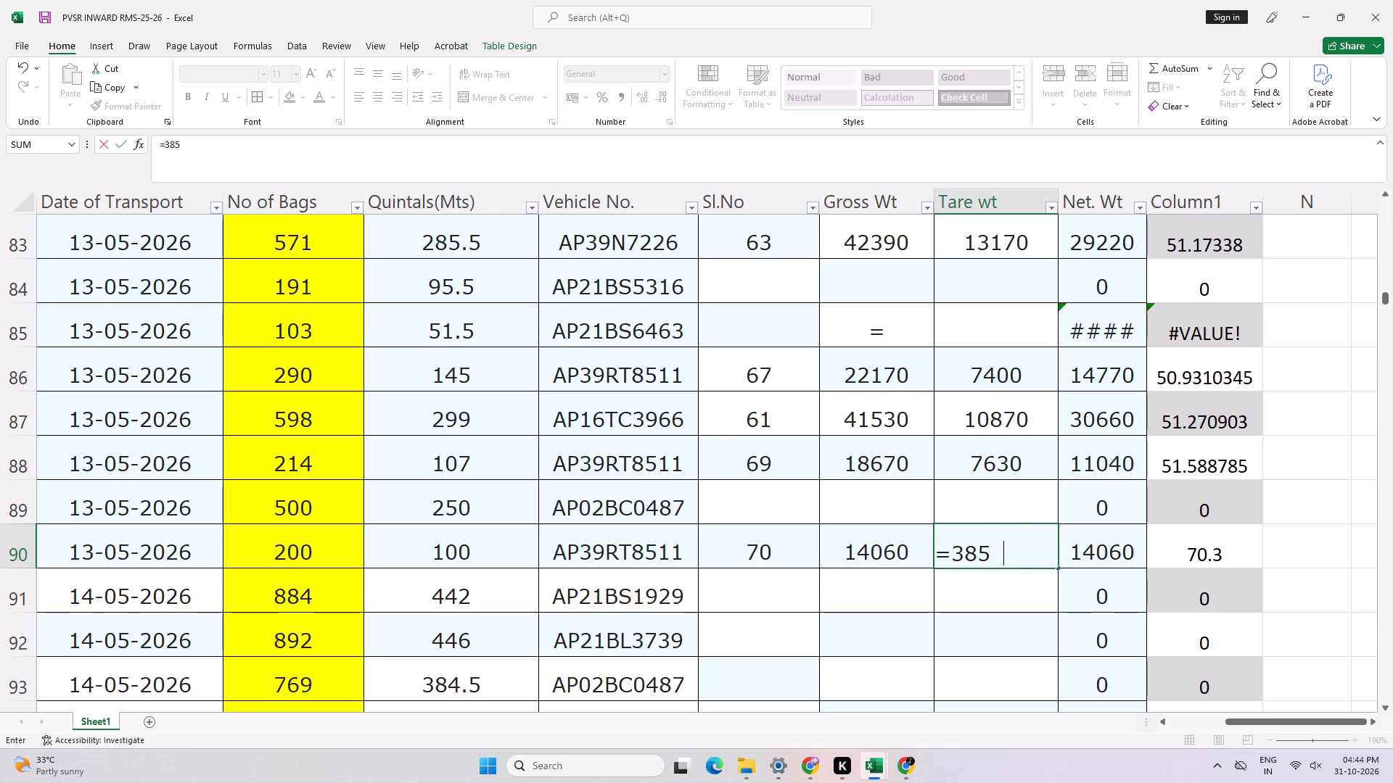
{"action": "key", "text": "Right"}
{"action": "key", "text": "Left"}
{"action": "key", "text": "Left"}
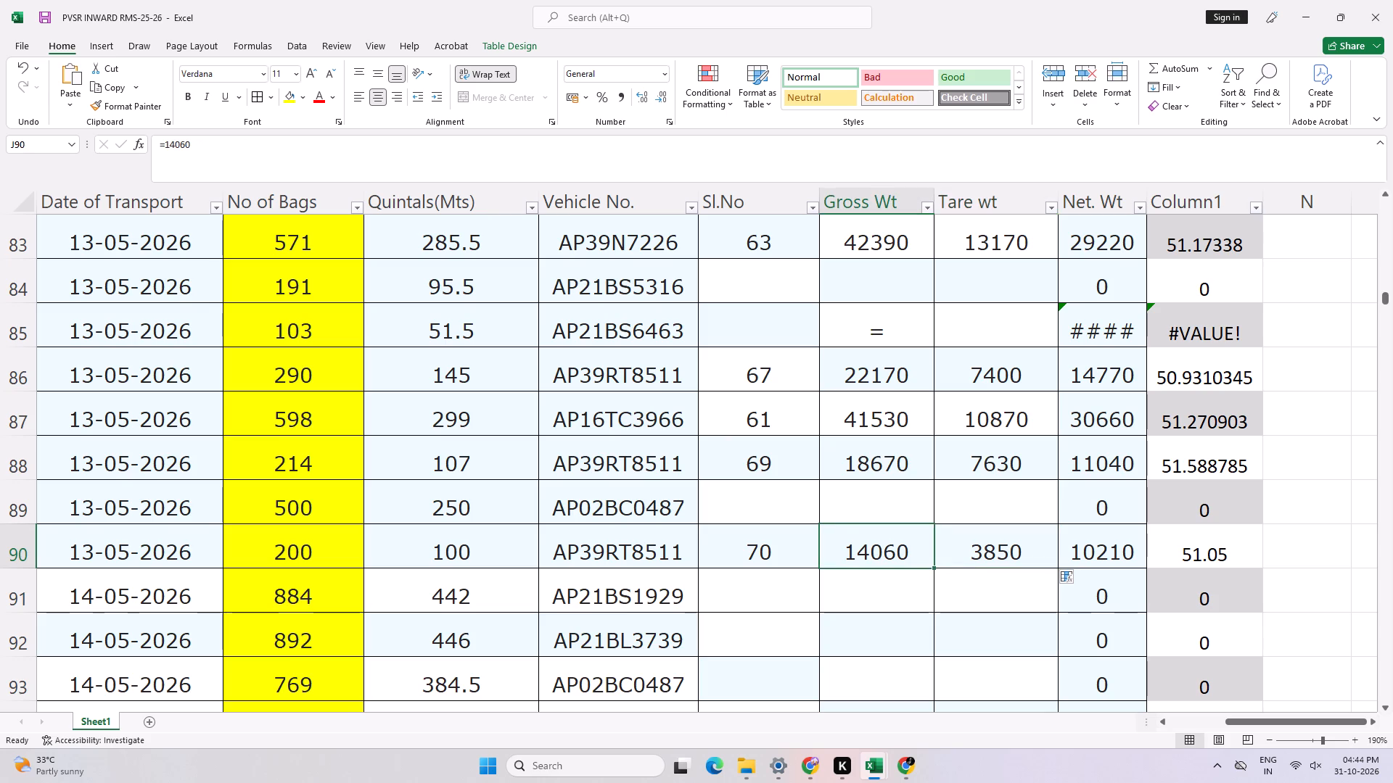
{"action": "key", "text": "Left"}
{"action": "key", "text": "Up"}
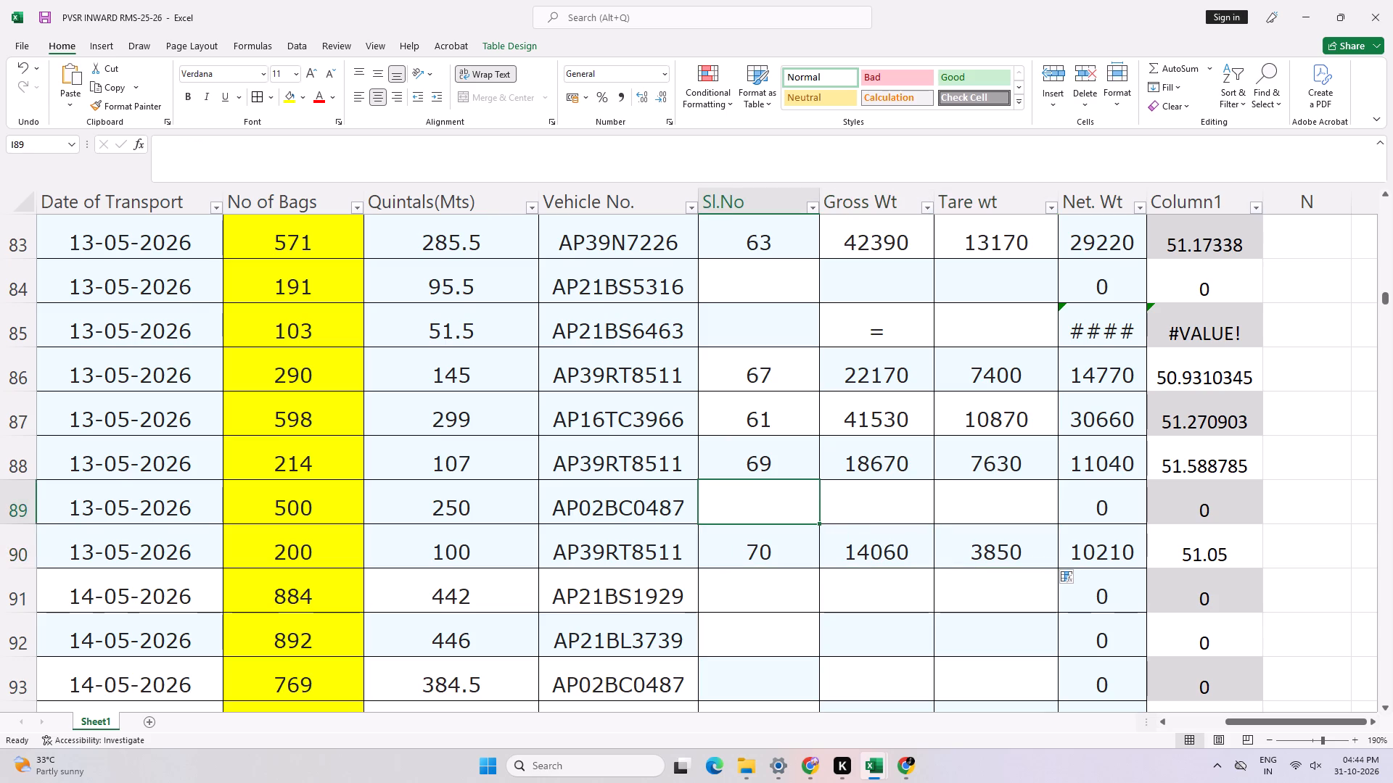
Save the workbook.
{"action": "key", "text": "ctrl+s"}
{"action": "key", "text": "Up"}
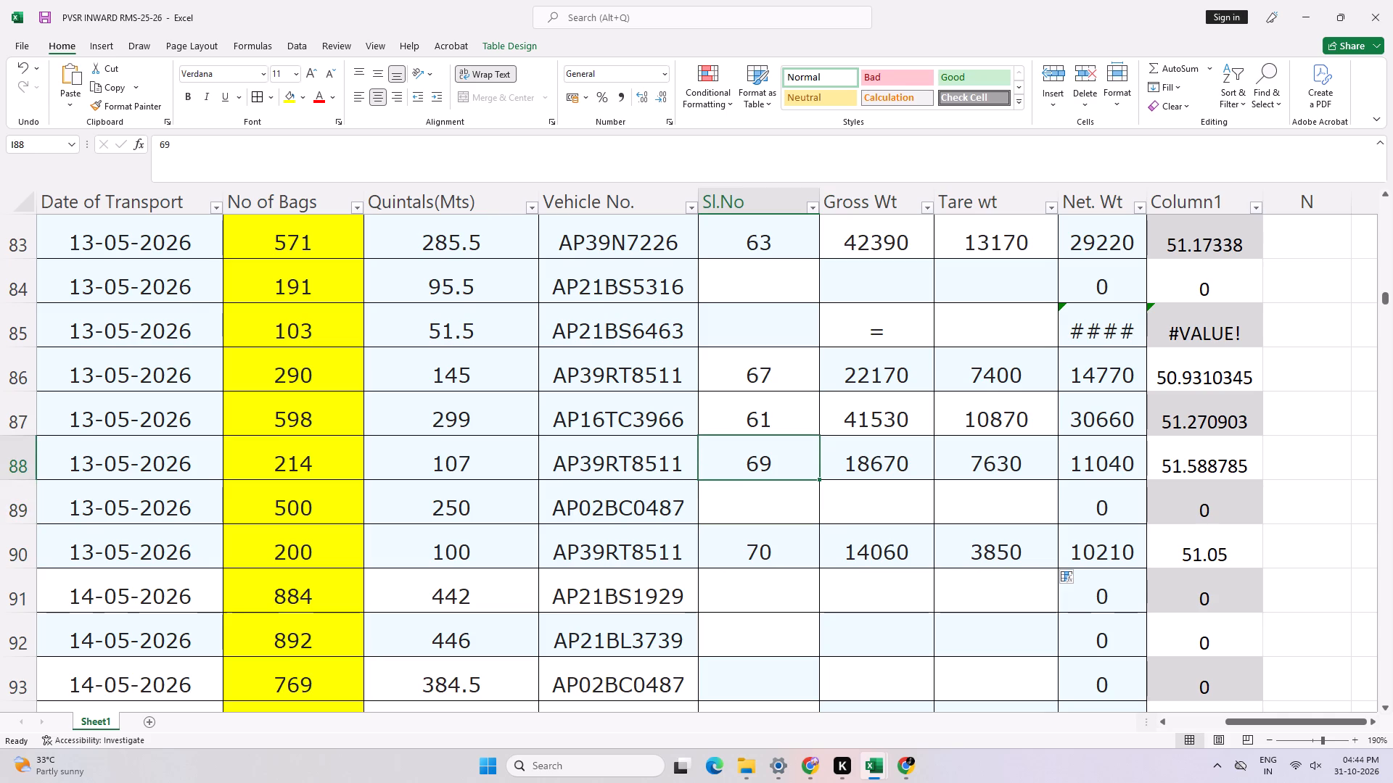
{"action": "scroll", "coordinate": [801, 399], "scroll_direction": "up", "scroll_amount": 3}
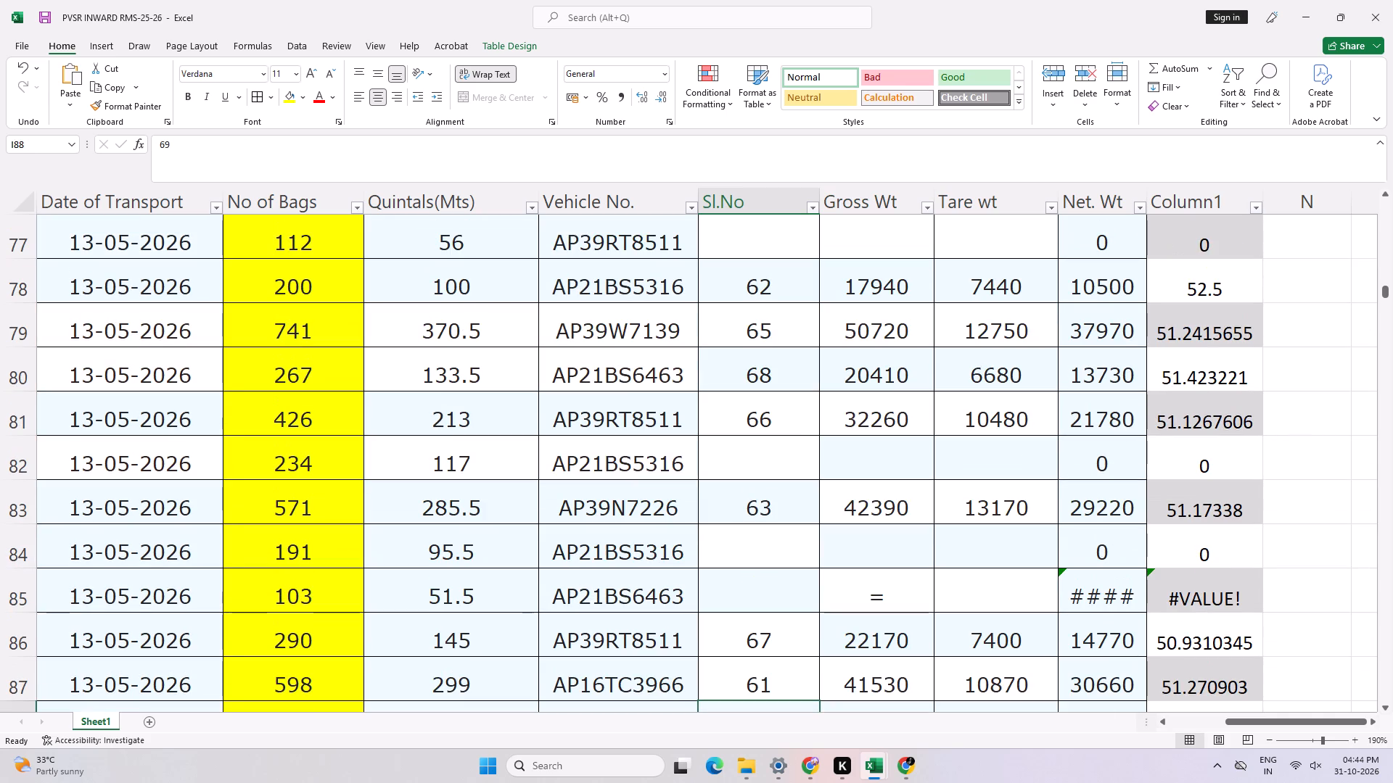
{"action": "scroll", "coordinate": [735, 589], "scroll_direction": "up", "scroll_amount": 2}
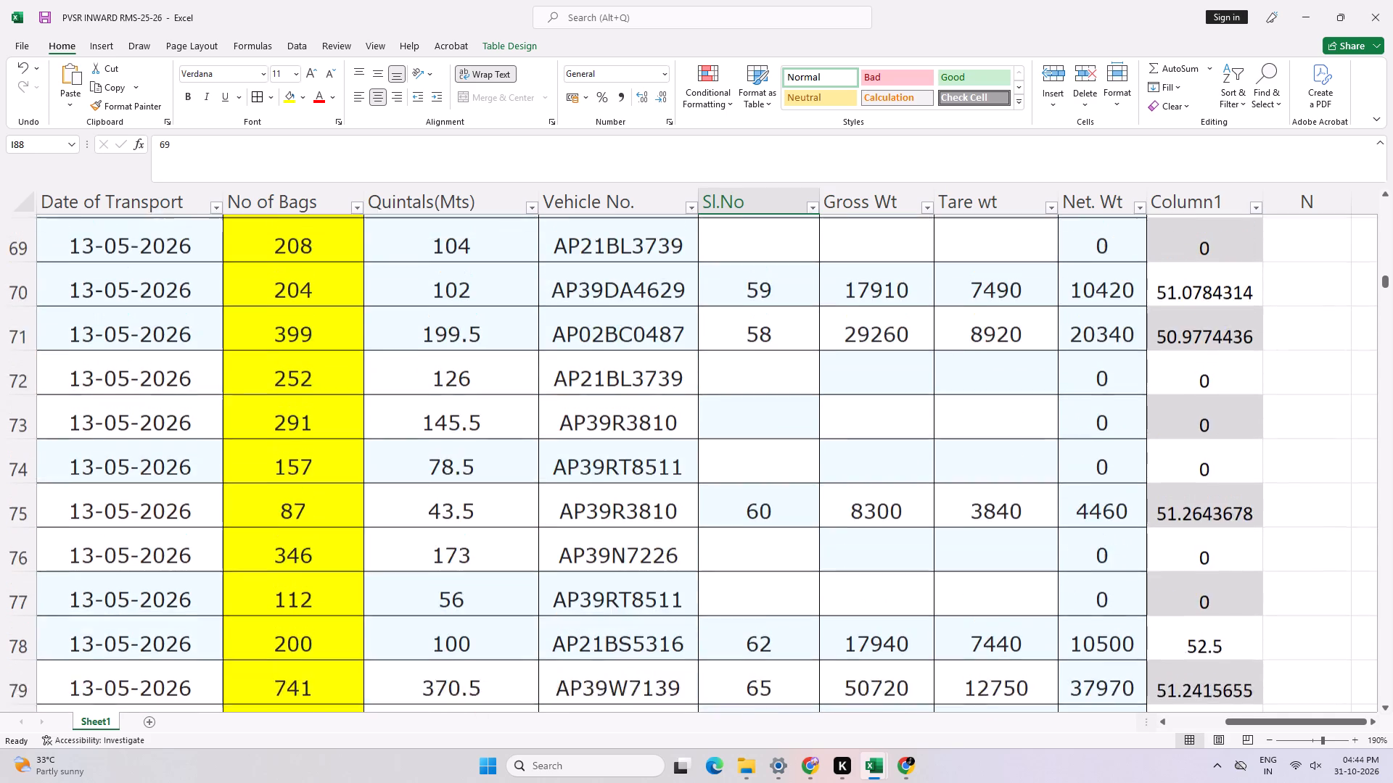
{"action": "scroll", "coordinate": [735, 587], "scroll_direction": "up", "scroll_amount": 1}
{"action": "scroll", "coordinate": [706, 433], "scroll_direction": "up", "scroll_amount": 1}
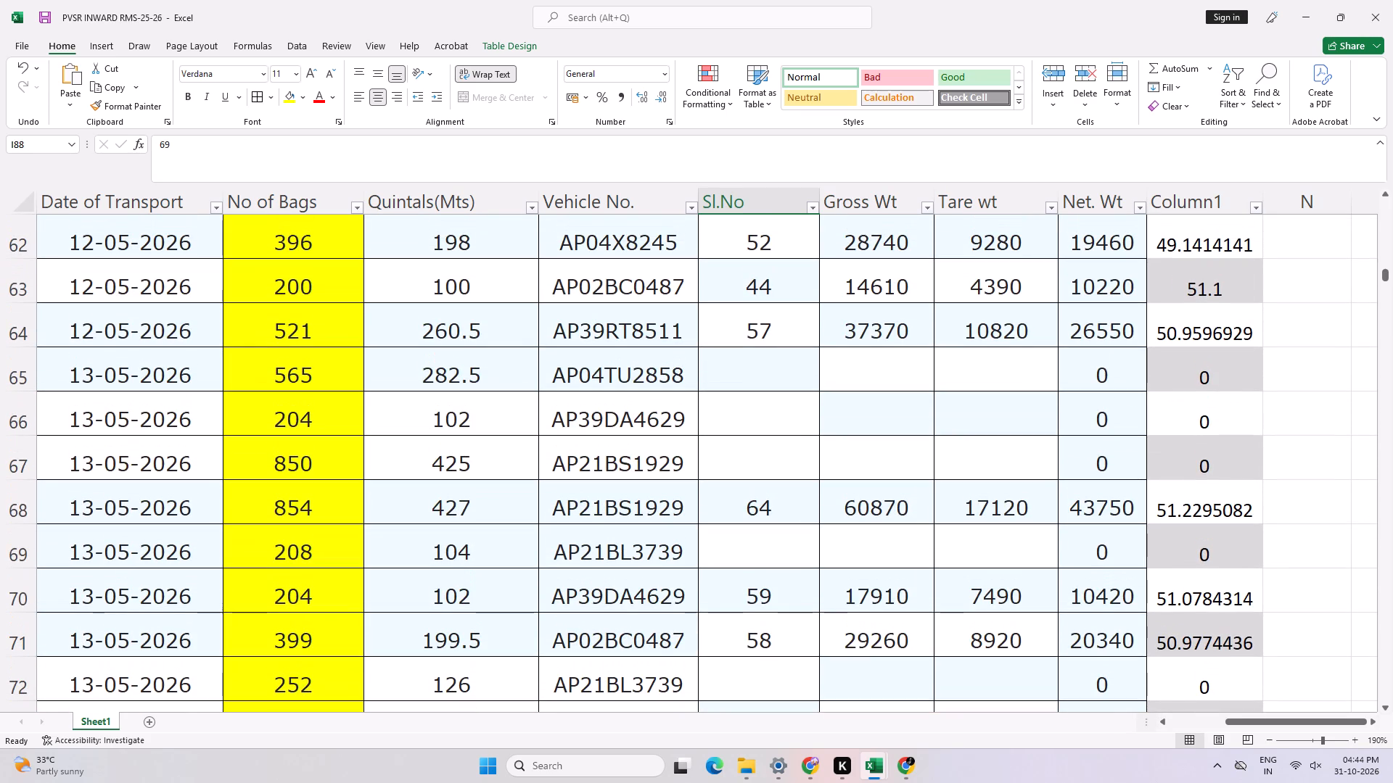
{"action": "left_click", "coordinate": [740, 363]}
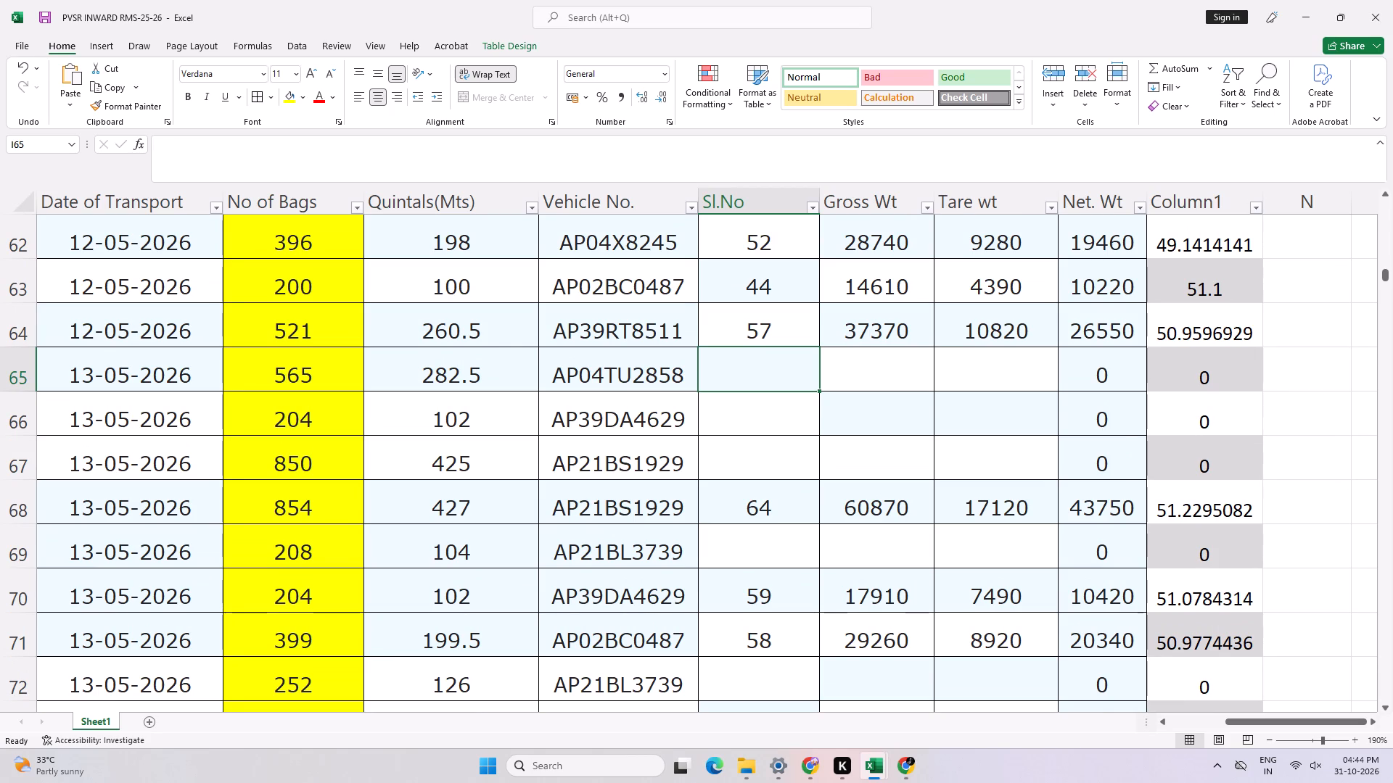
{"action": "type", "text": "71"}
{"action": "key", "text": "Right"}
{"action": "key", "text": "equal"}
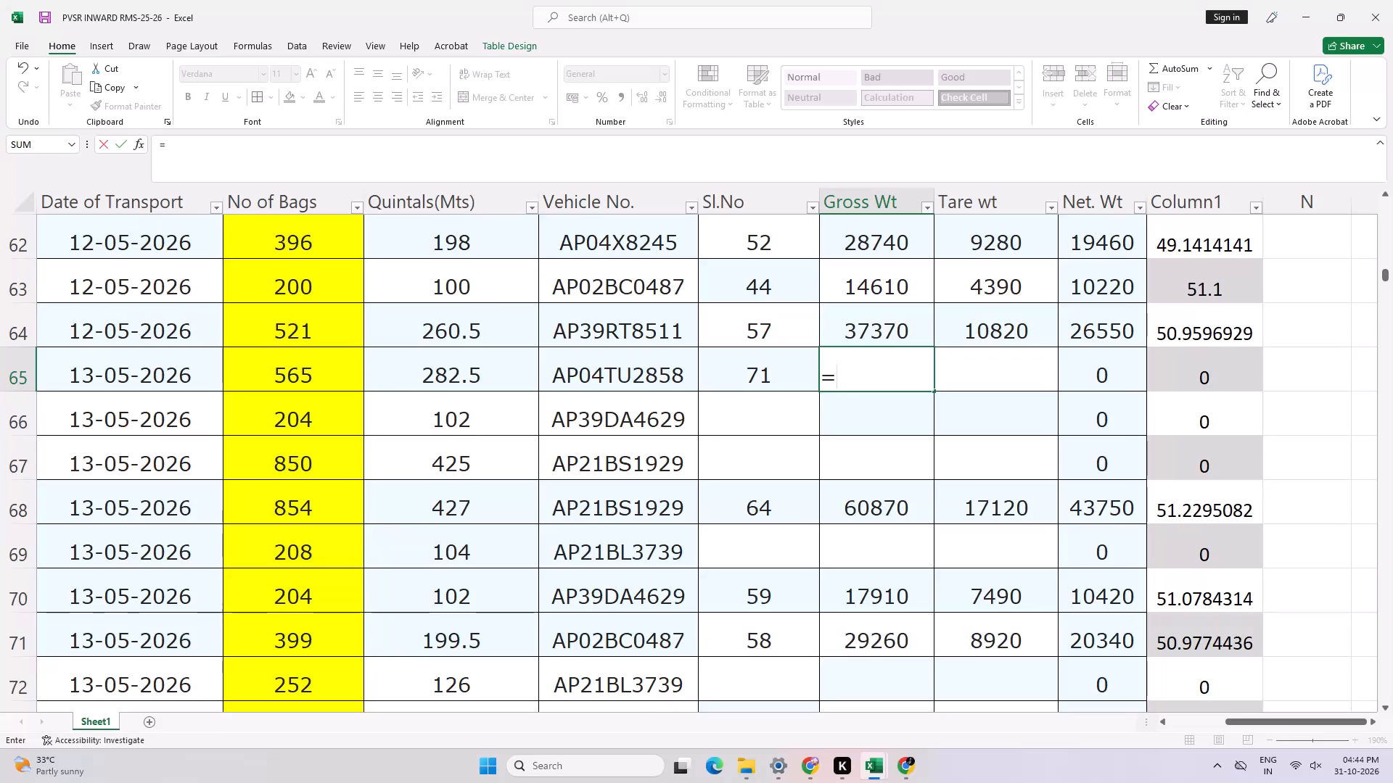
{"action": "type", "text": "39460"}
{"action": "key", "text": "Right"}
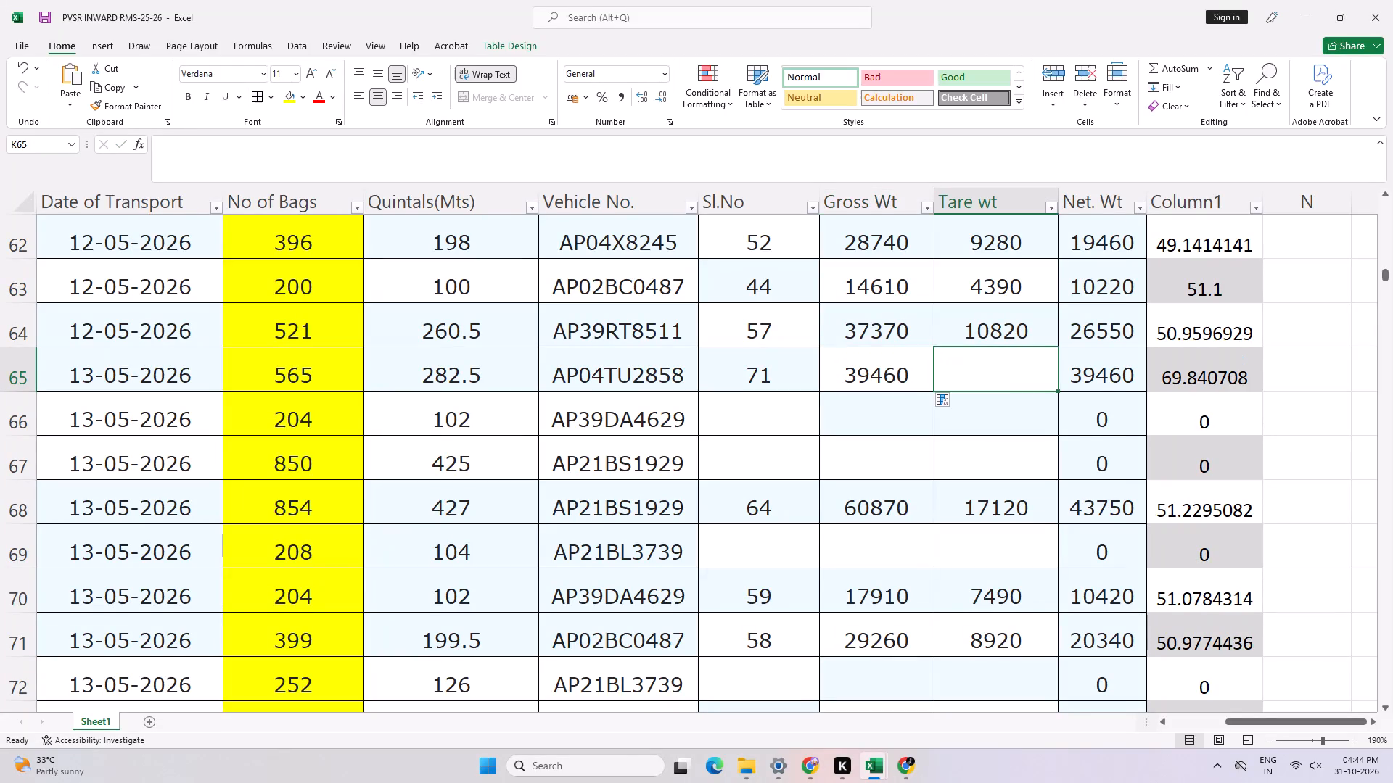
{"action": "type", "text": "=10490"}
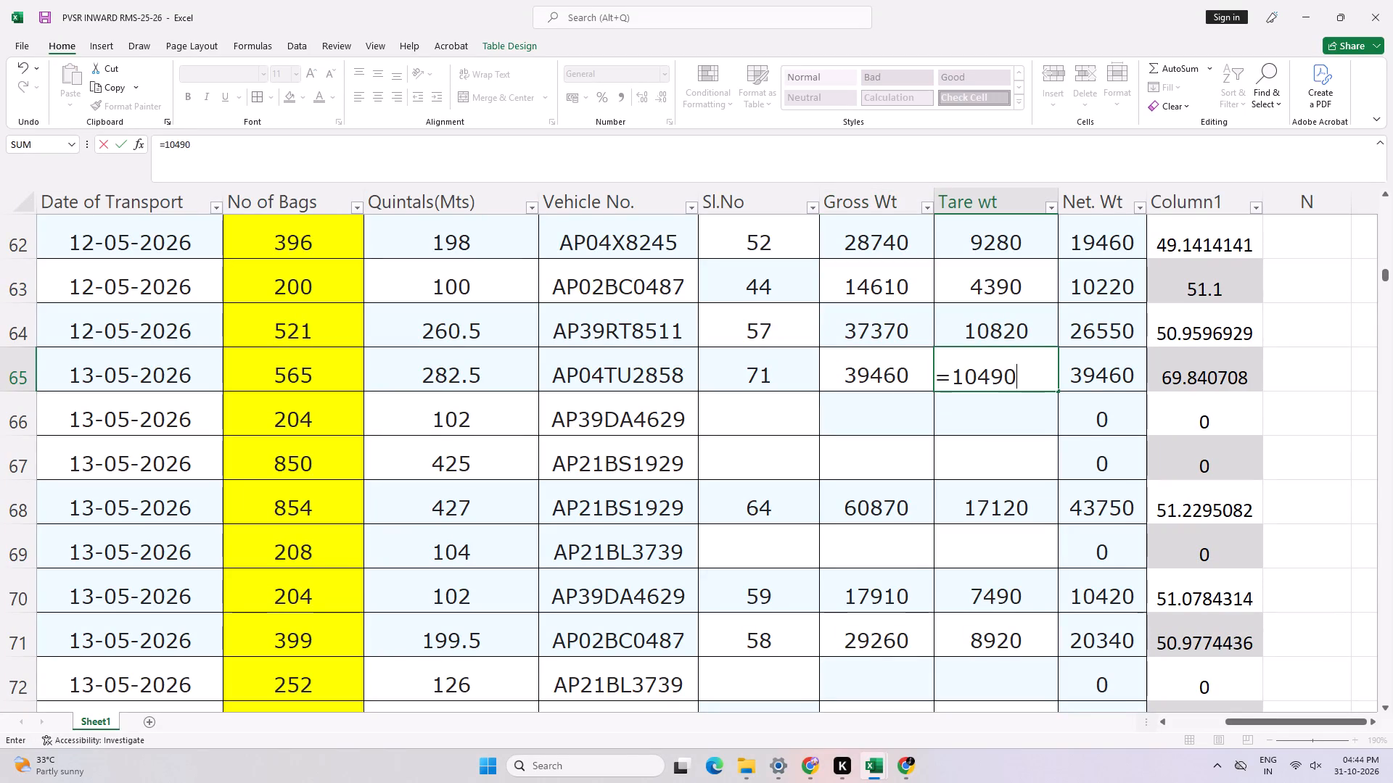
{"action": "key", "text": "Right"}
{"action": "key", "text": "Left"}
{"action": "key", "text": "Left"}
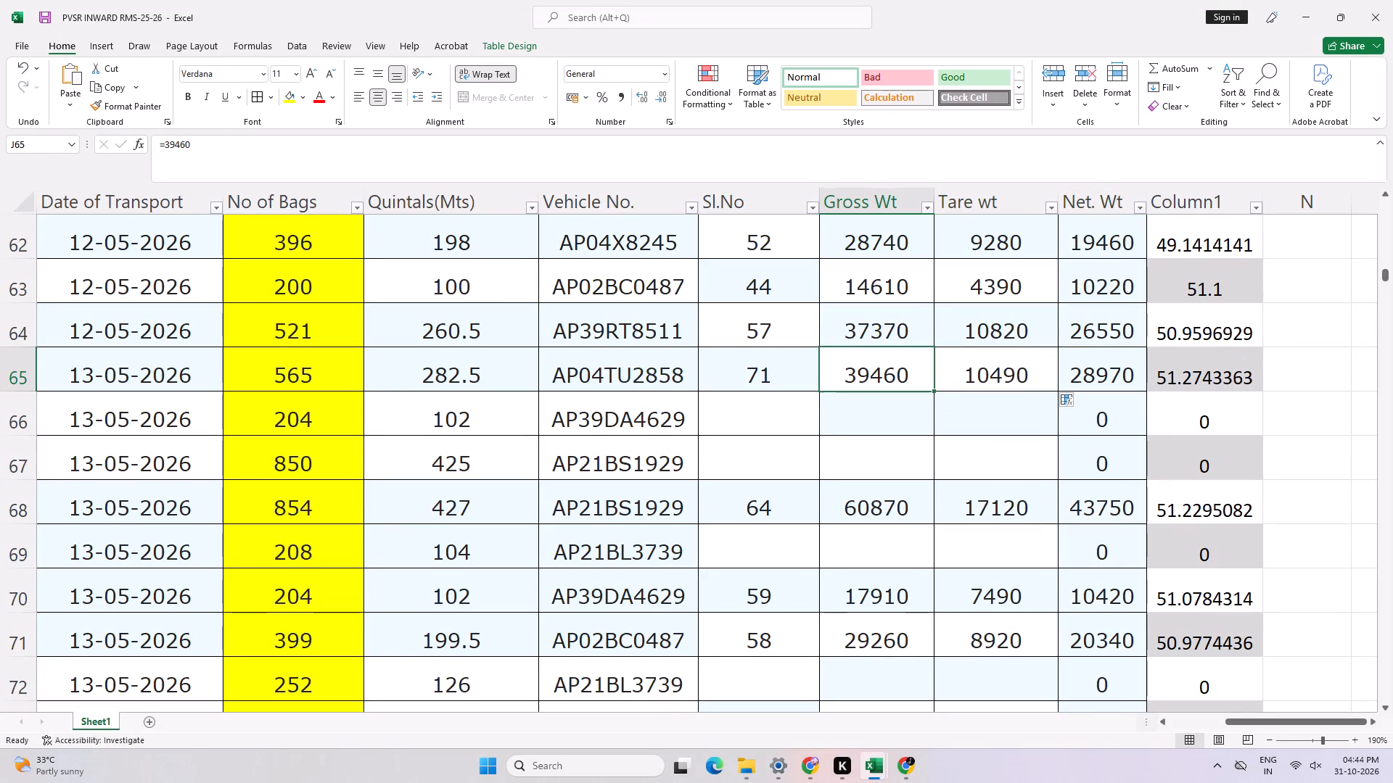
{"action": "key", "text": "Left"}
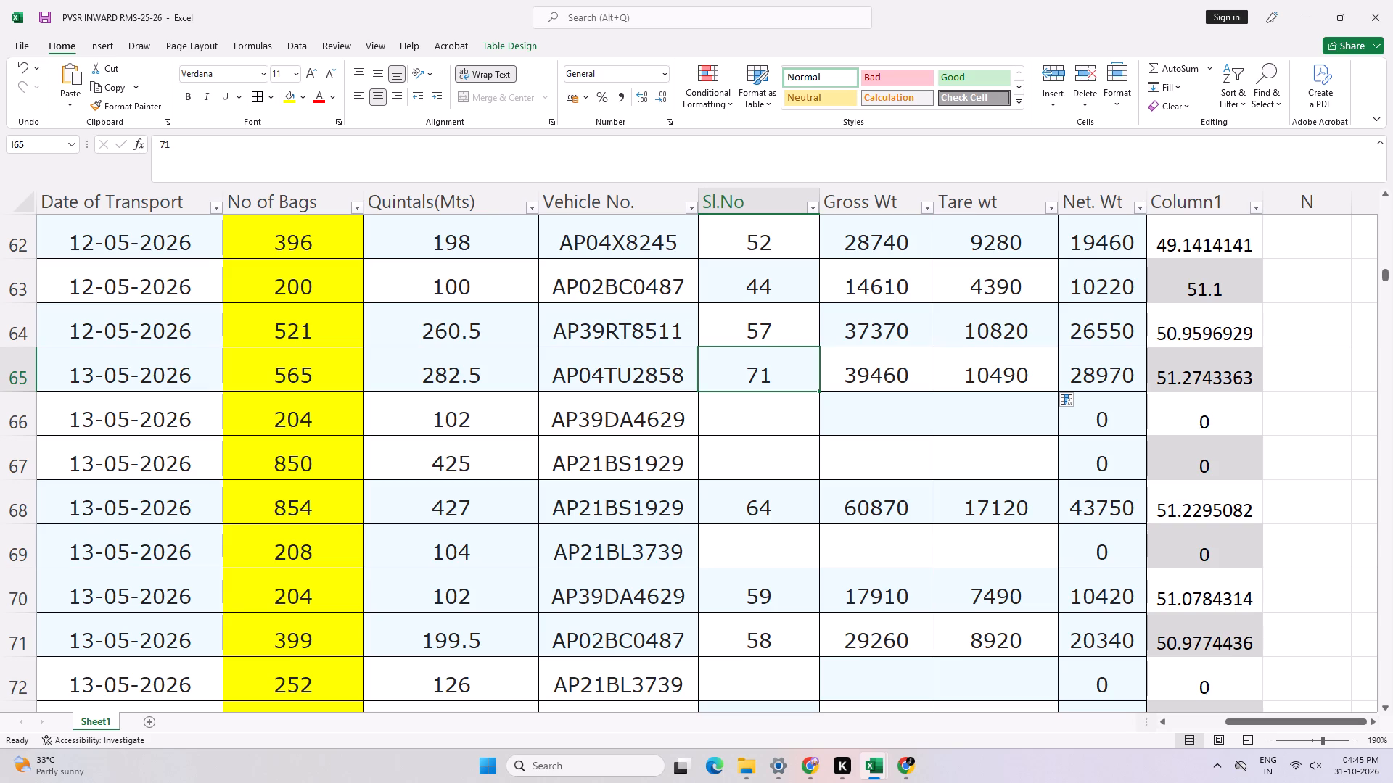
{"action": "key", "text": "Down"}
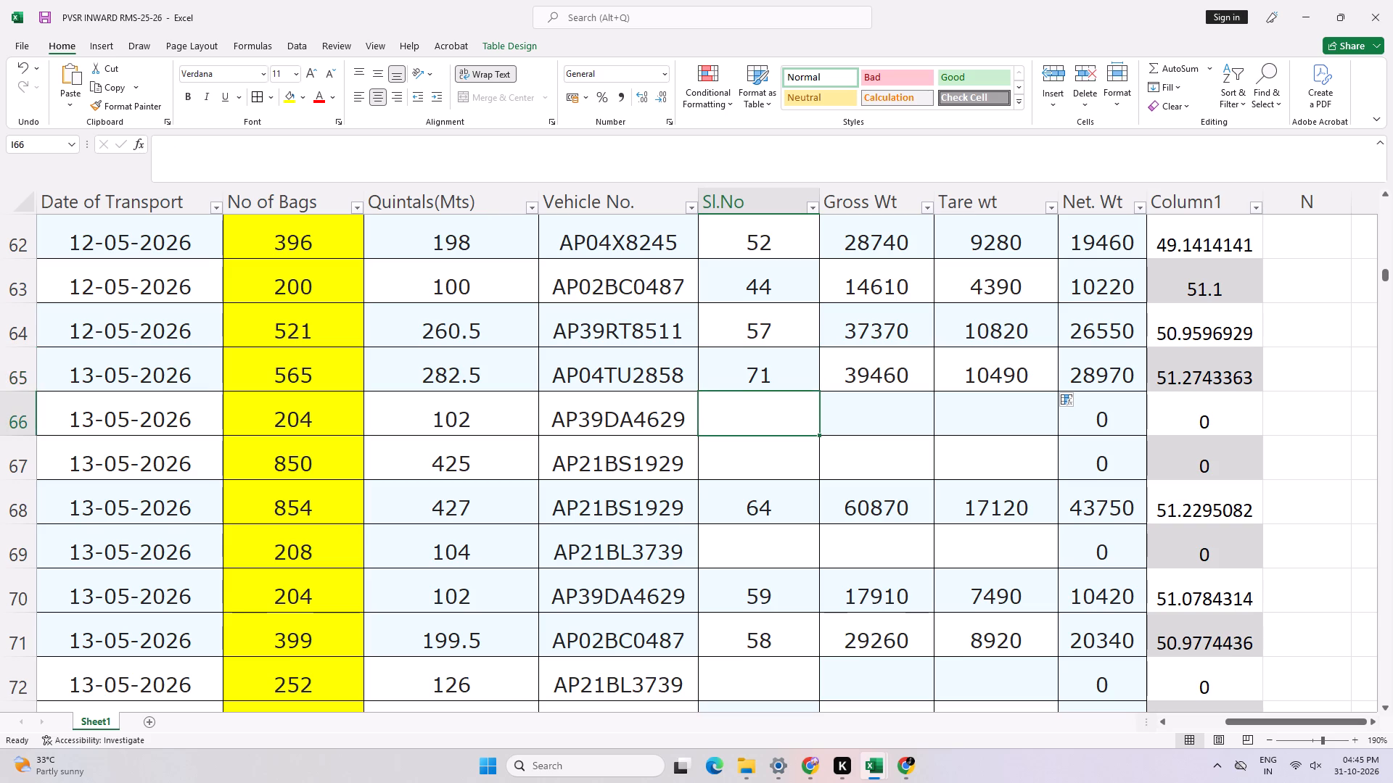
{"action": "key", "text": "Down"}
{"action": "key", "text": "Down"}
{"action": "key", "text": "Down"}
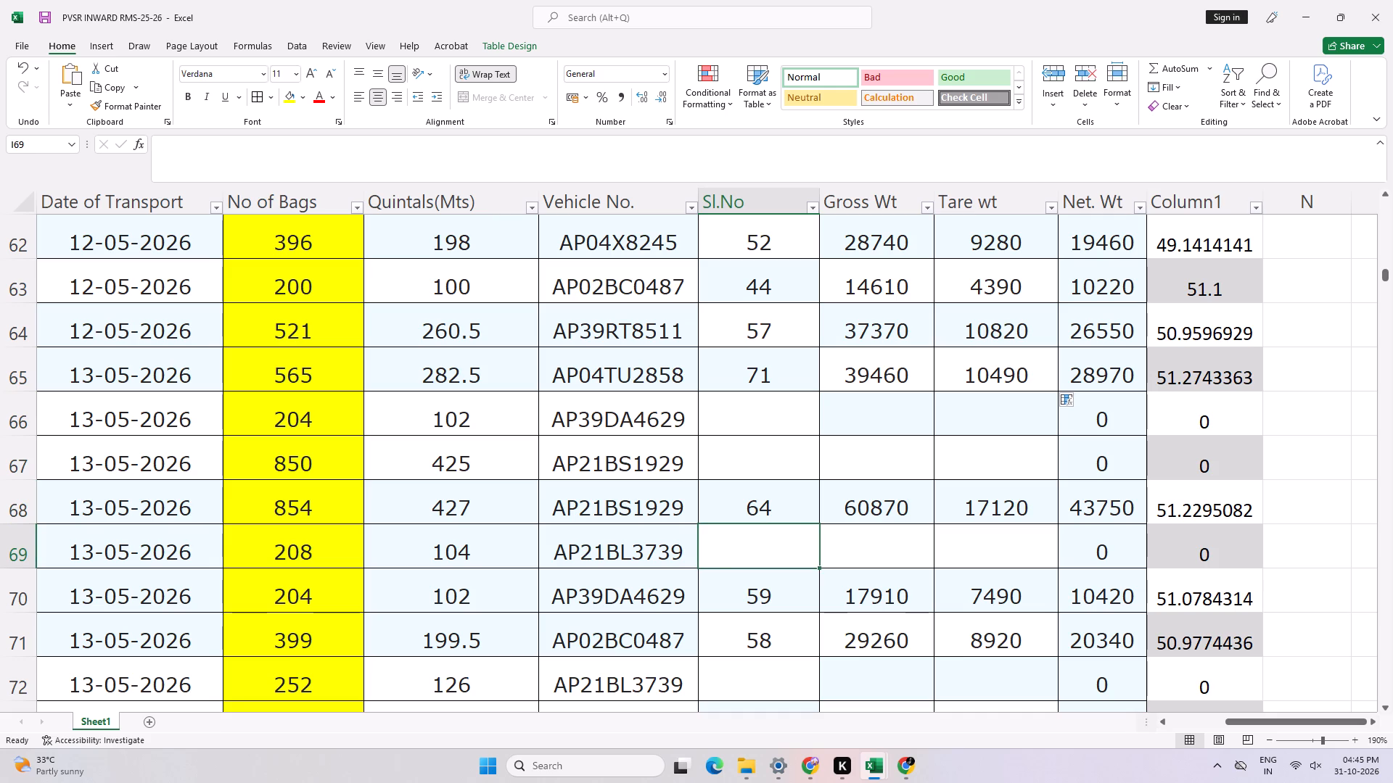
{"action": "type", "text": "72"}
{"action": "key", "text": "Right"}
{"action": "key", "text": "equal"}
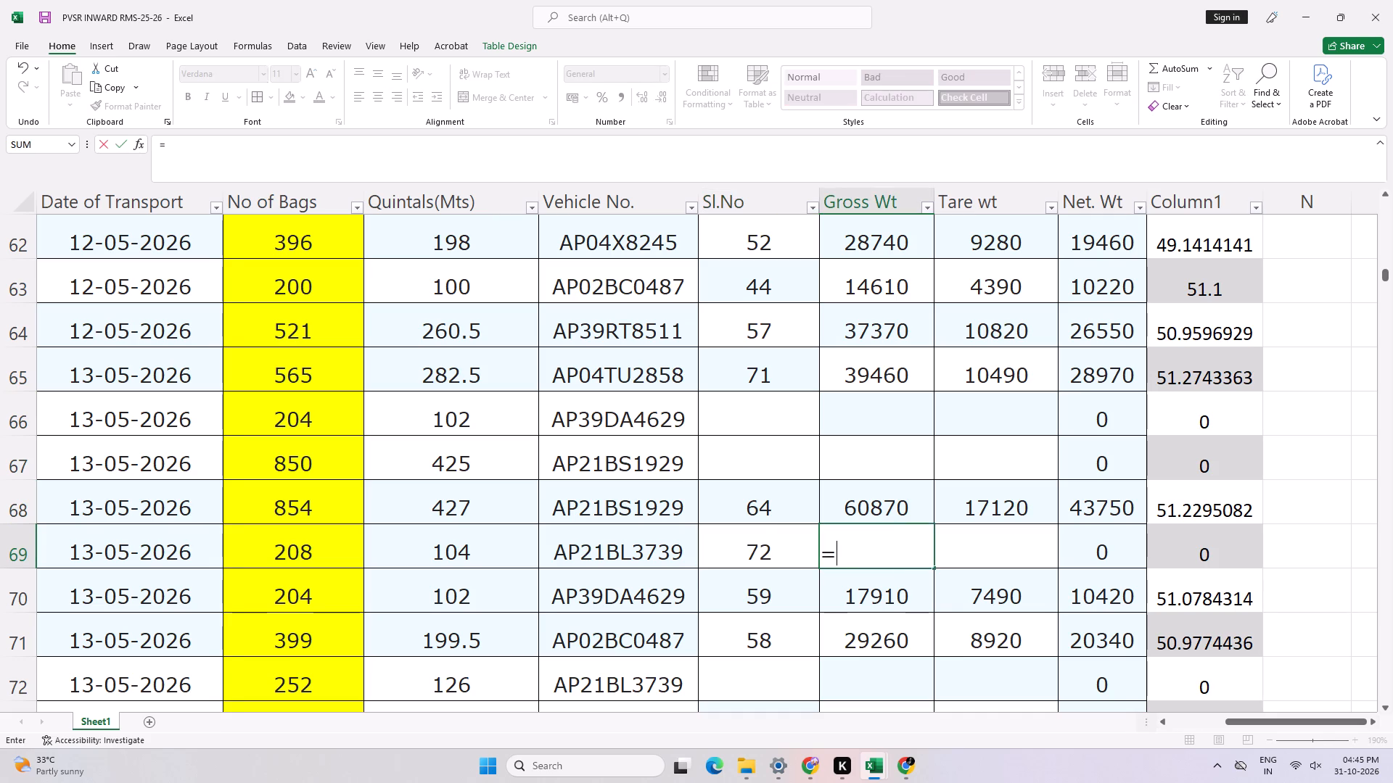
{"action": "type", "text": "14350"}
{"action": "key", "text": "Right"}
{"action": "key", "text": "equal"}
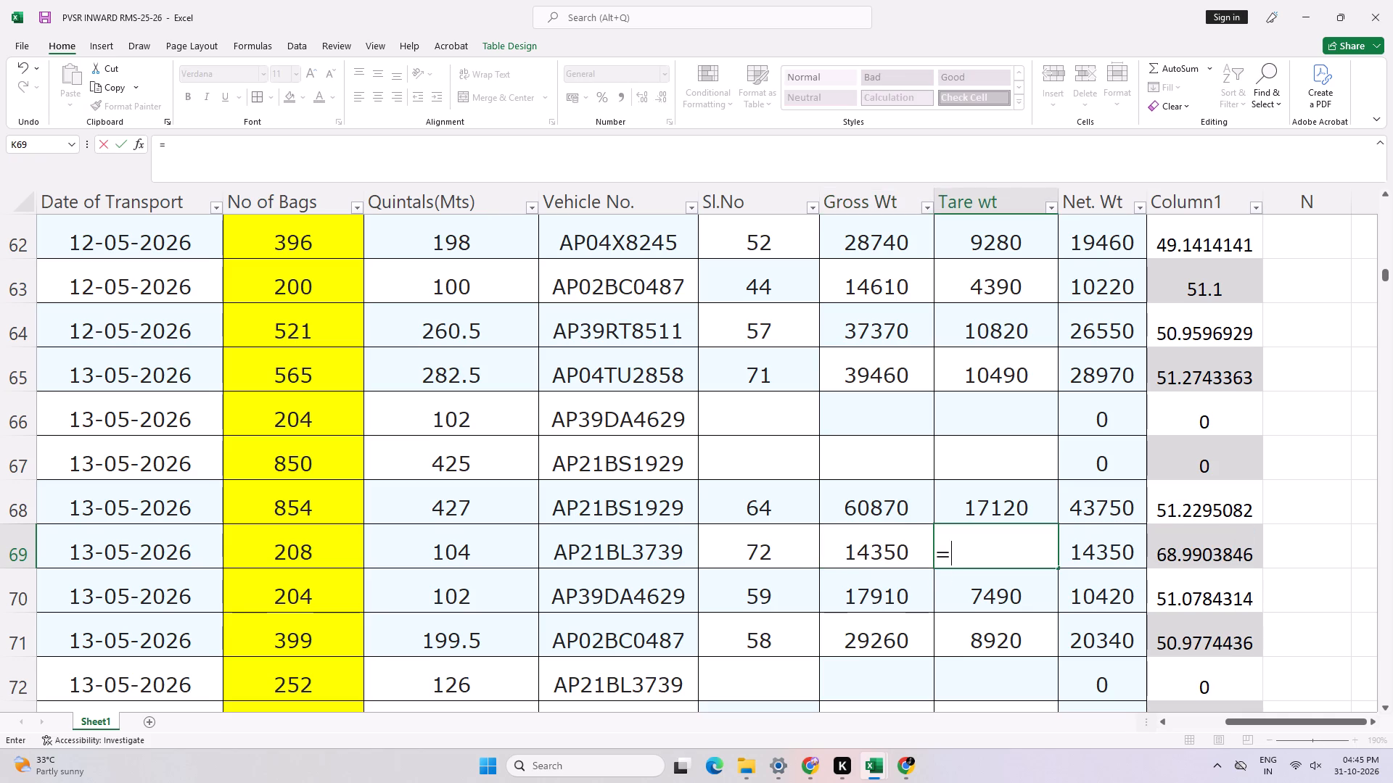
{"action": "type", "text": "3710"}
{"action": "key", "text": "Right"}
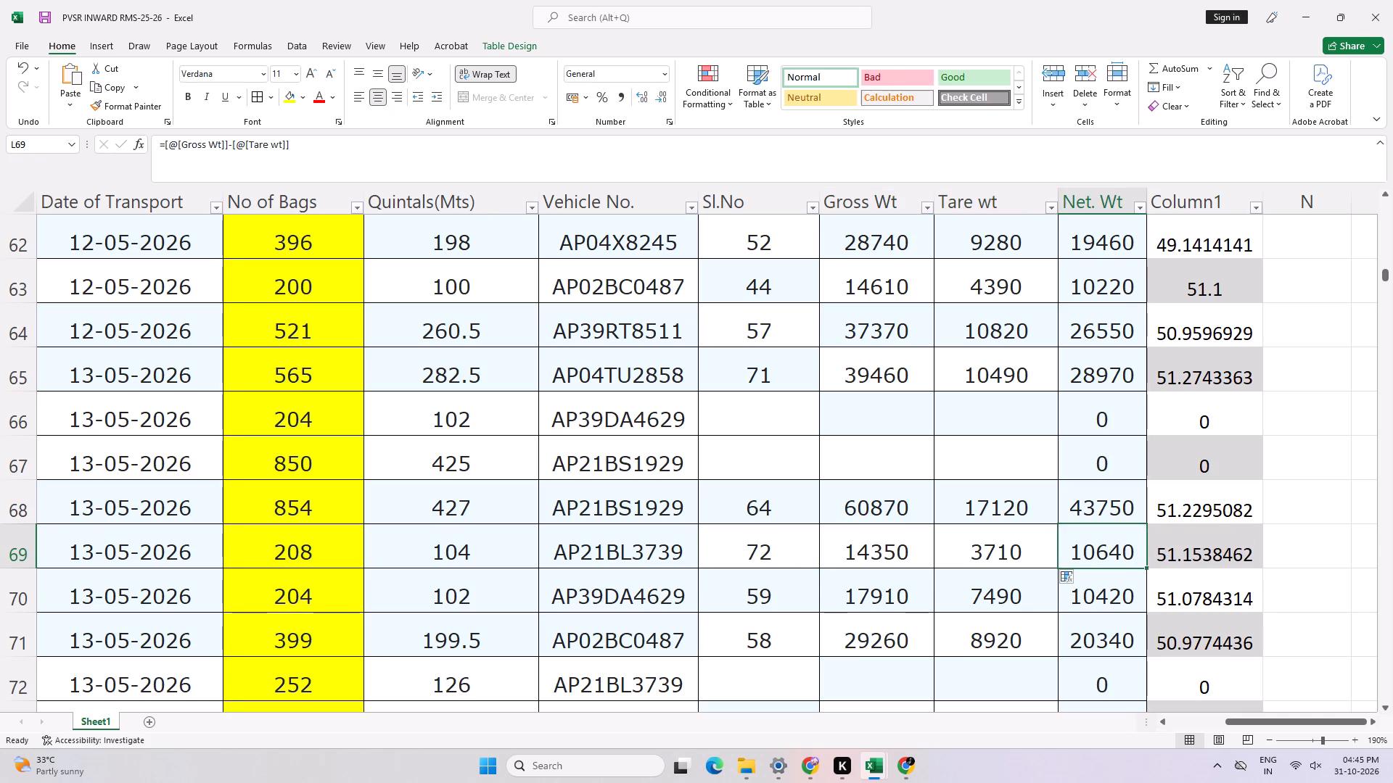
{"action": "key", "text": "Left"}
{"action": "key", "text": "Left"}
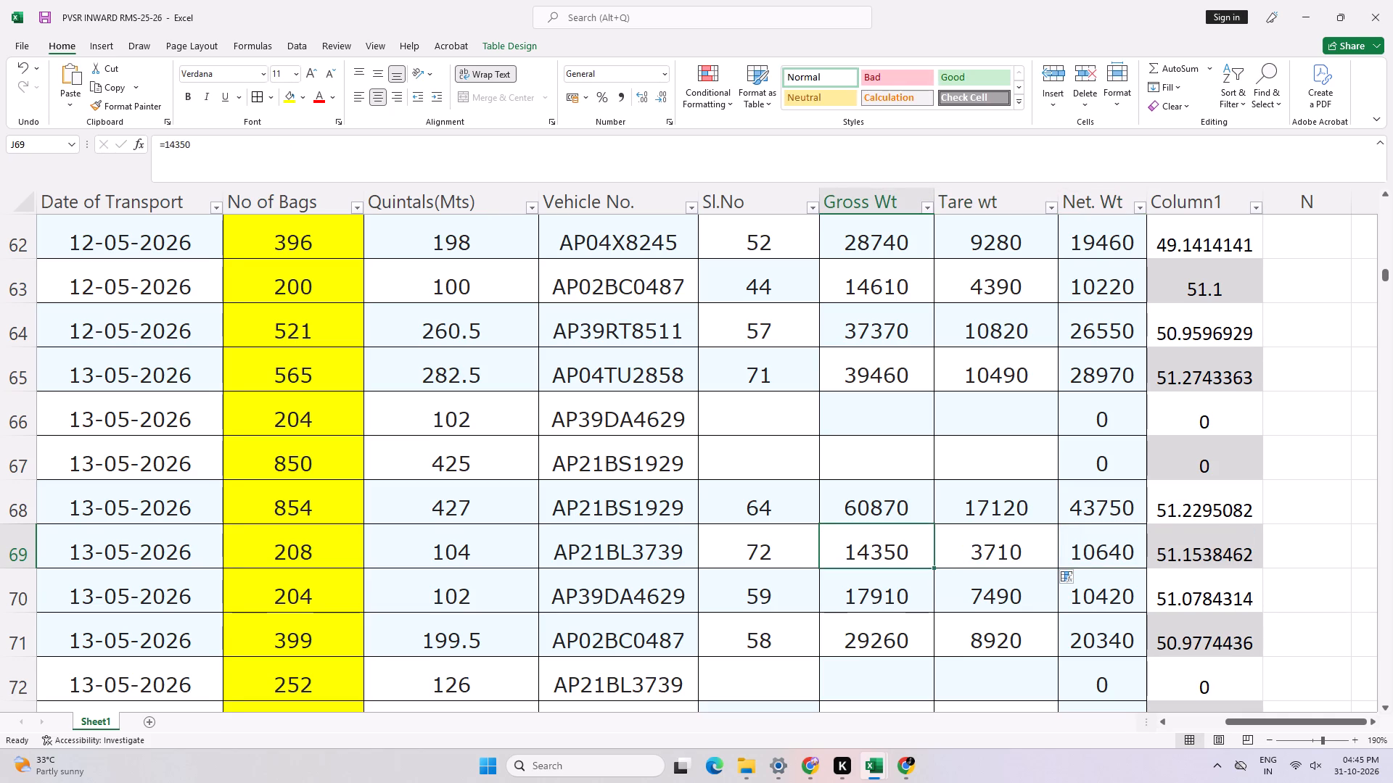
{"action": "key", "text": "Up"}
{"action": "key", "text": "Left"}
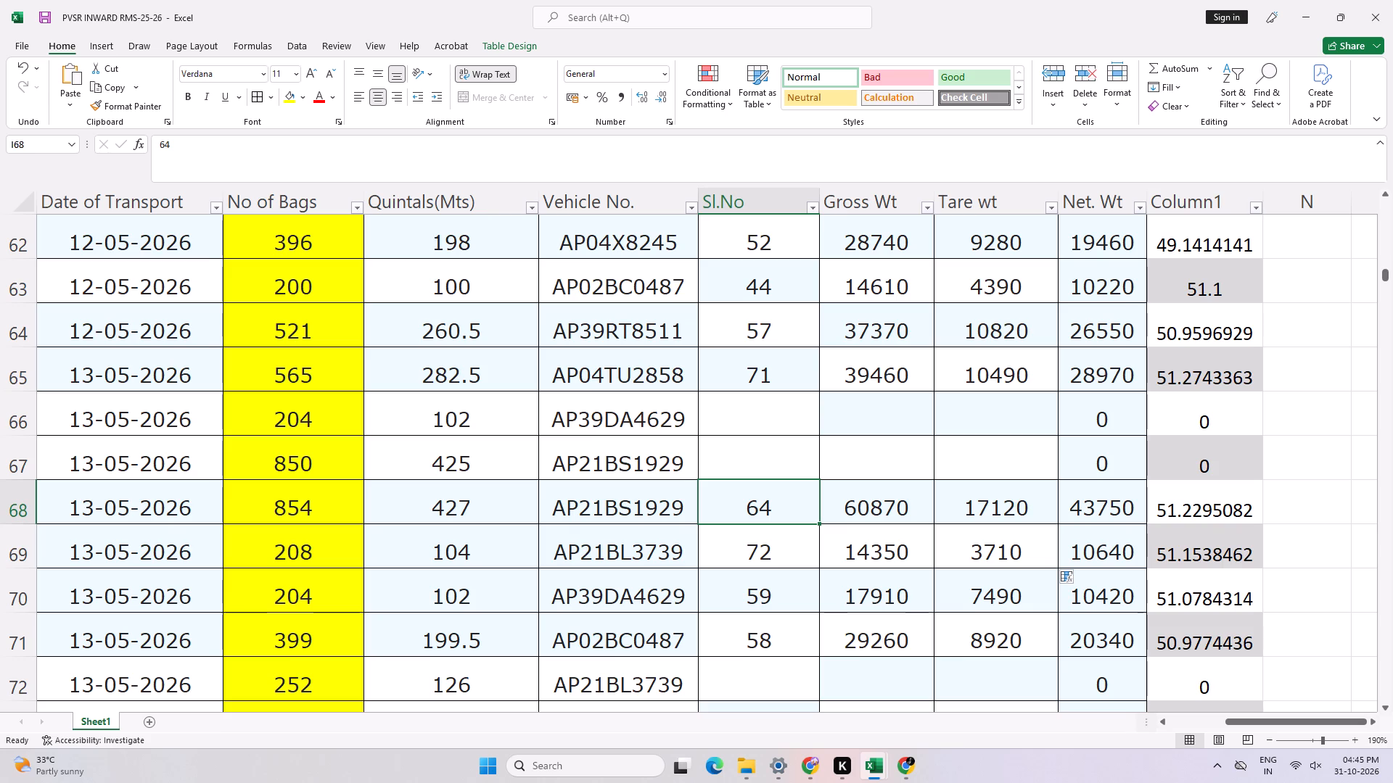
{"action": "key", "text": "Down"}
{"action": "key", "text": "Down"}
{"action": "key", "text": "Down"}
{"action": "key", "text": "Down"}
{"action": "key", "text": "Down"}
{"action": "key", "text": "Down"}
{"action": "key", "text": "Down"}
{"action": "key", "text": "Down"}
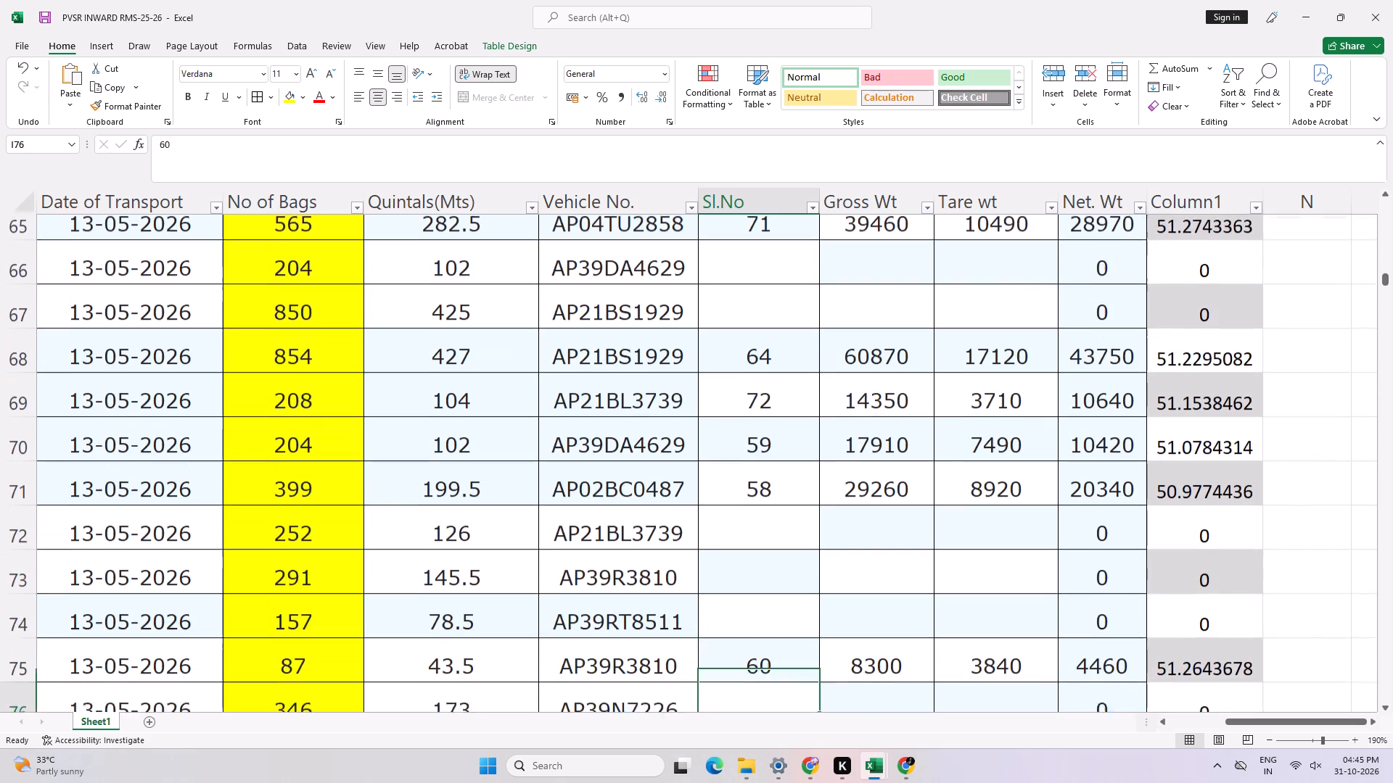
{"action": "key", "text": "Down"}
{"action": "key", "text": "Down"}
{"action": "key", "text": "Down"}
{"action": "key", "text": "Down"}
{"action": "key", "text": "Down"}
{"action": "key", "text": "Down"}
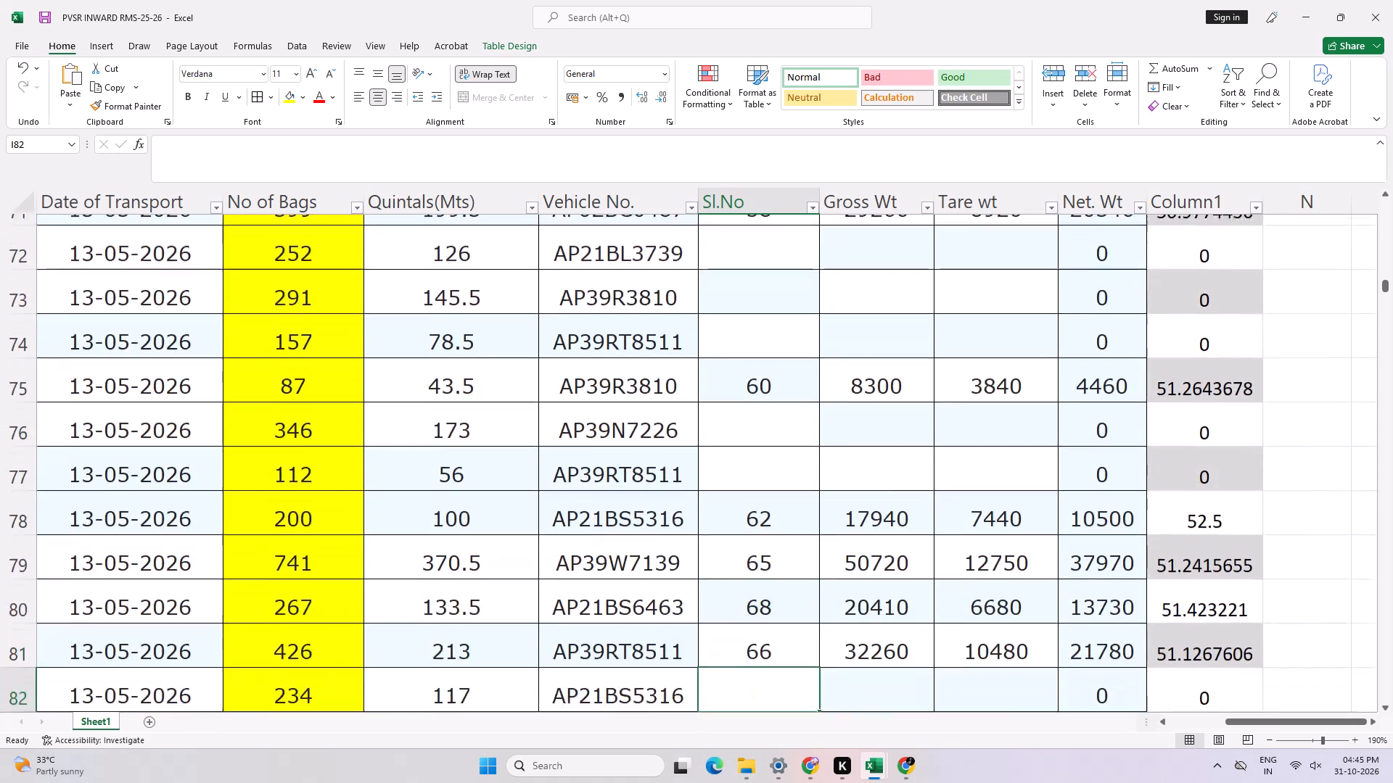
{"action": "key", "text": "Down"}
{"action": "key", "text": "Down"}
{"action": "key", "text": "Down"}
{"action": "key", "text": "Down"}
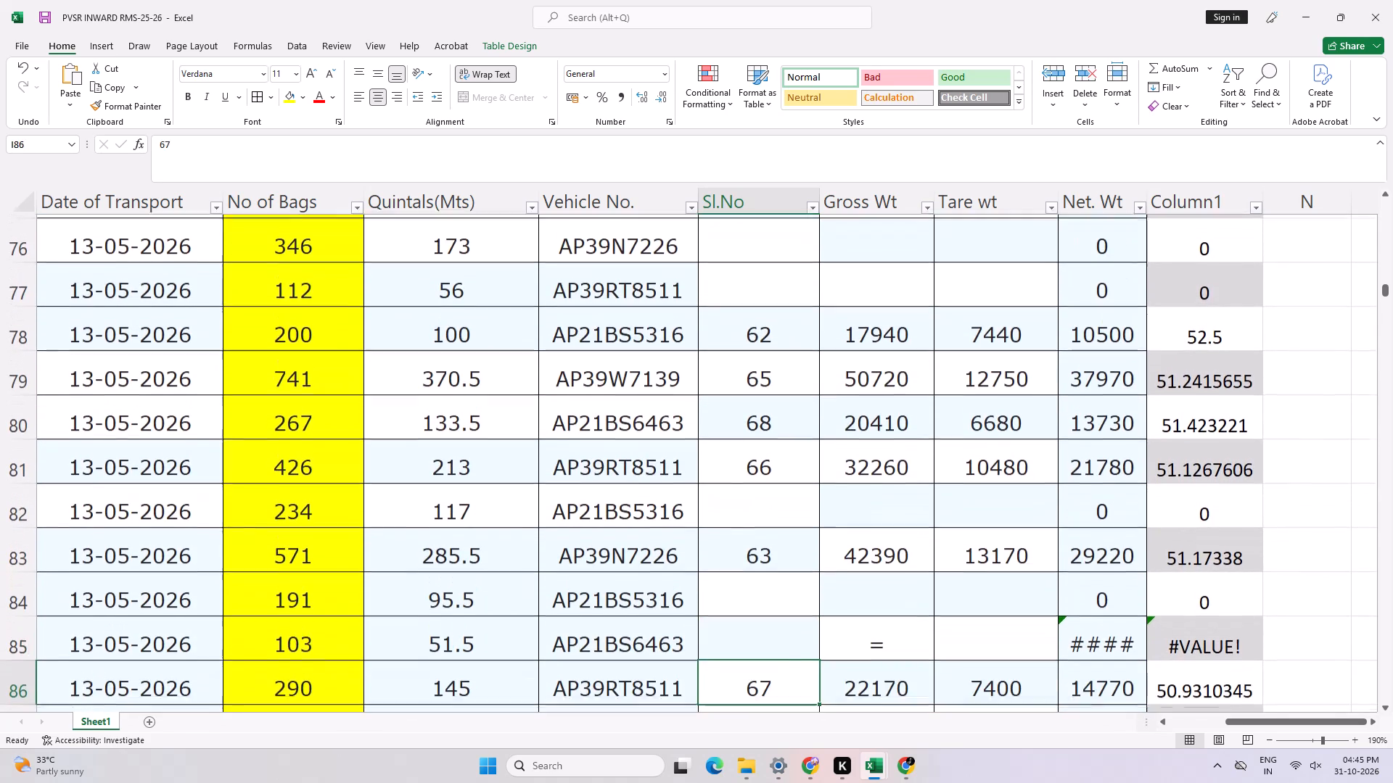
{"action": "key", "text": "Up"}
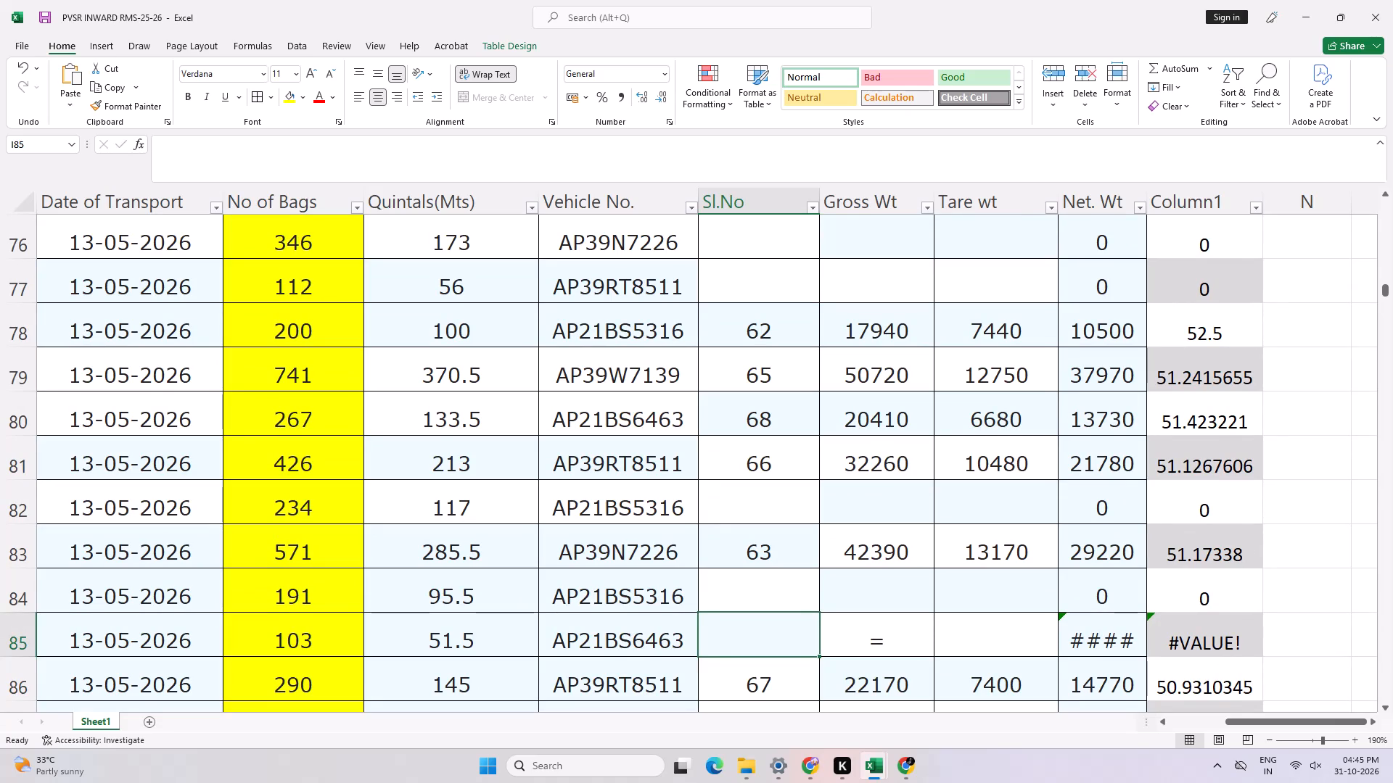
{"action": "type", "text": "73"}
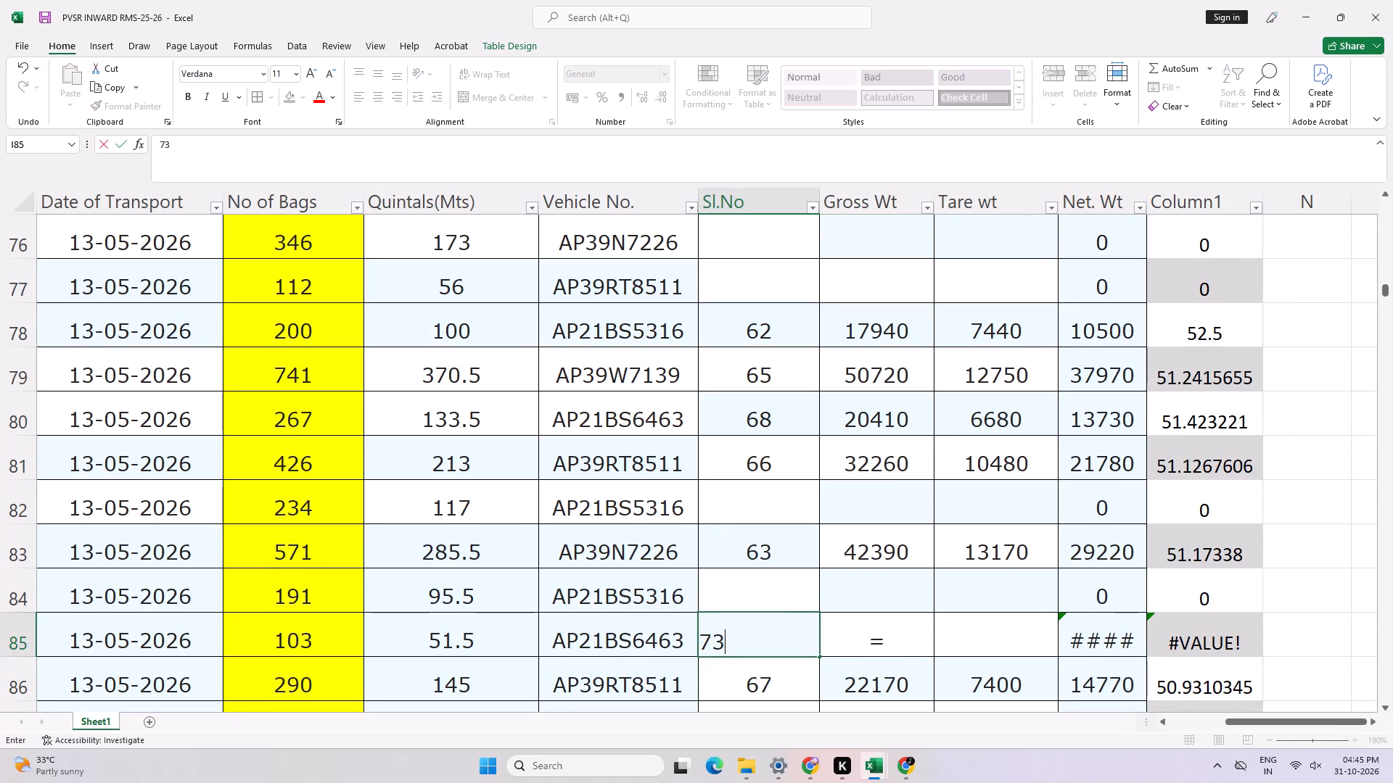
{"action": "key", "text": "Right"}
{"action": "key", "text": "F2"}
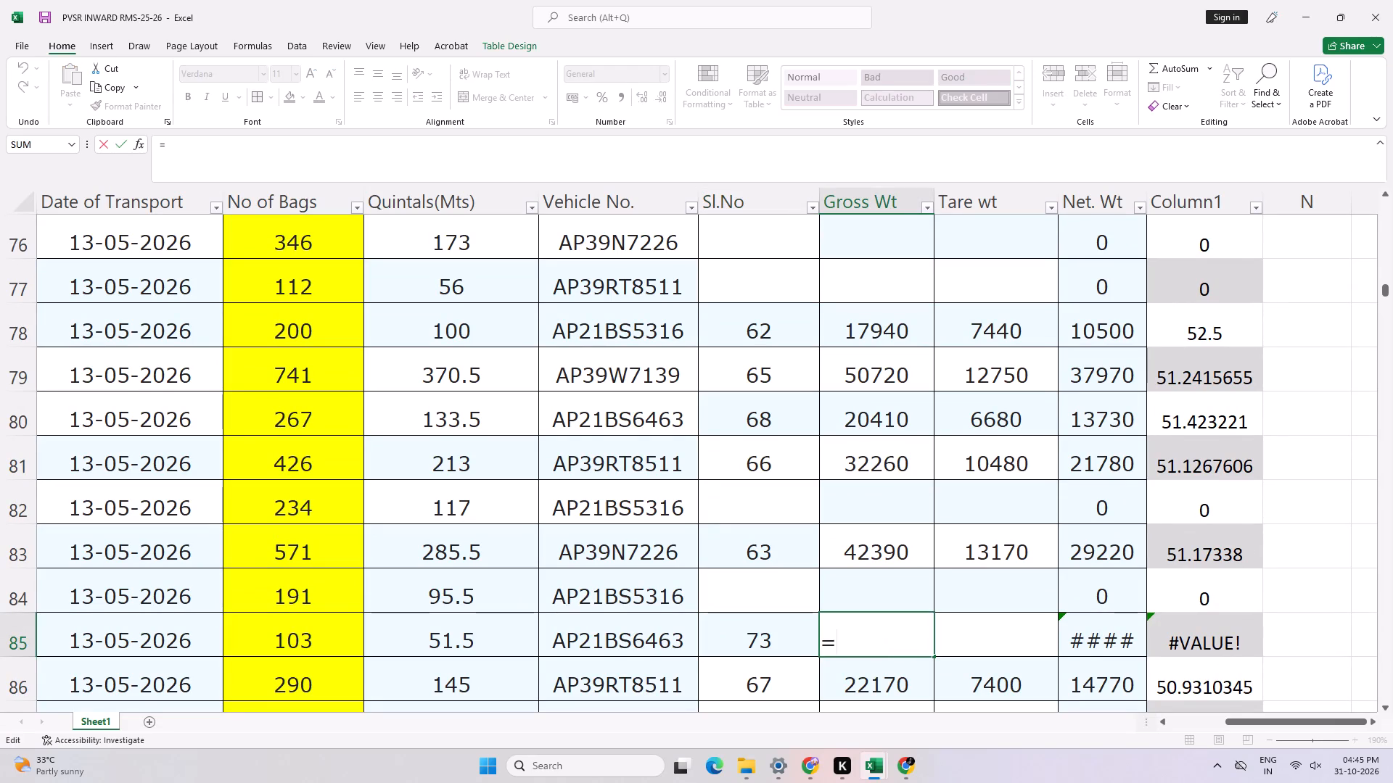
{"action": "type", "text": "9210"}
{"action": "key", "text": "Right"}
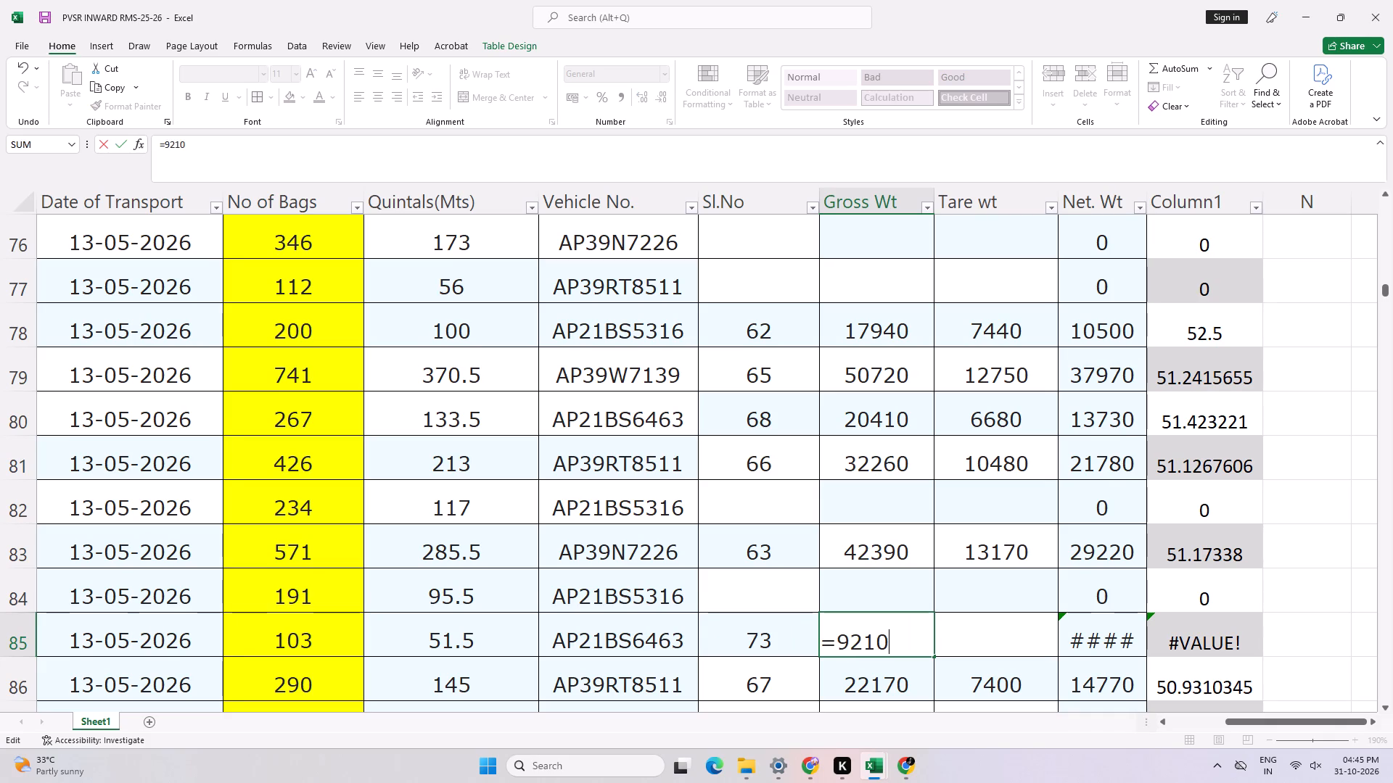
{"action": "key", "text": "equal"}
{"action": "key", "text": "BackSpace"}
{"action": "key", "text": "Tab"}
{"action": "key", "text": "equal"}
{"action": "type", "text": "3920"}
{"action": "key", "text": "Right"}
{"action": "key", "text": "Left"}
{"action": "key", "text": "Left"}
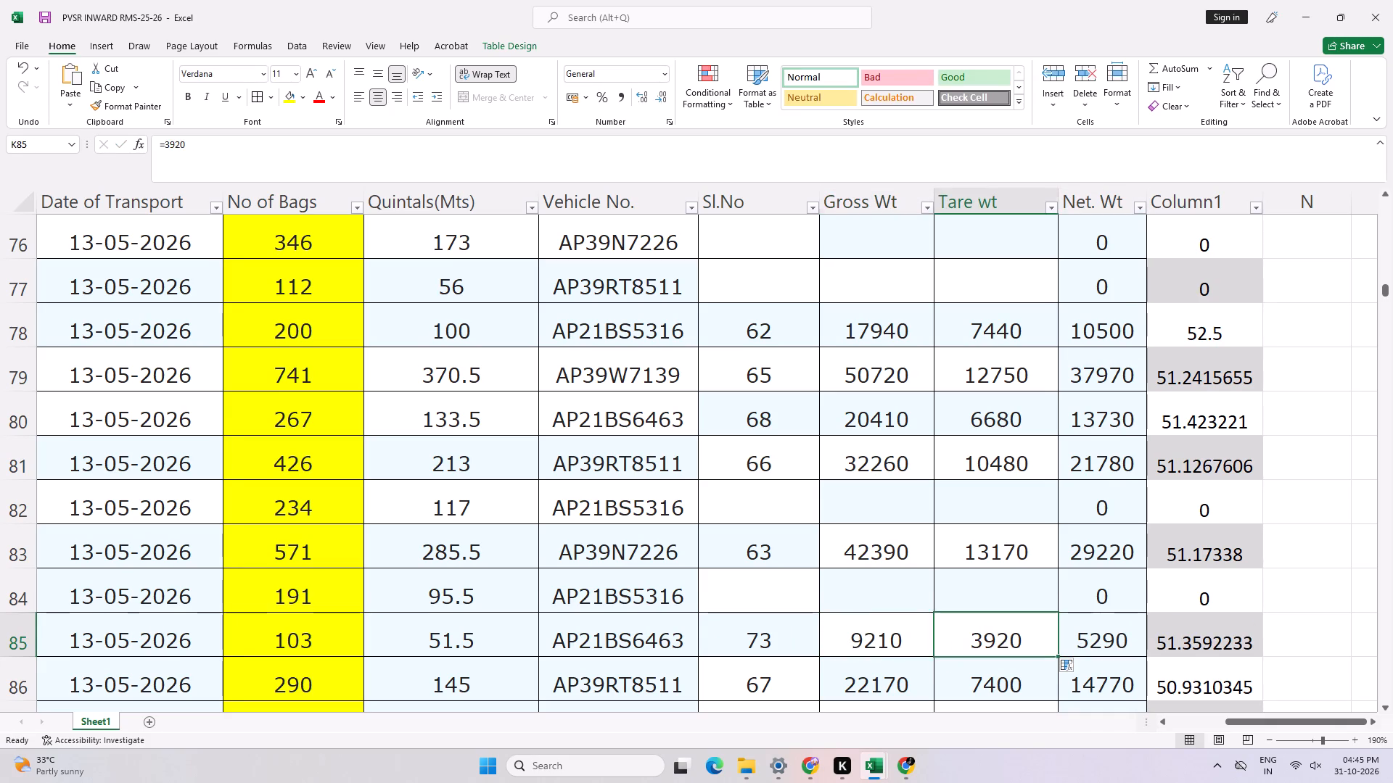
{"action": "key", "text": "Up"}
{"action": "key", "text": "Left"}
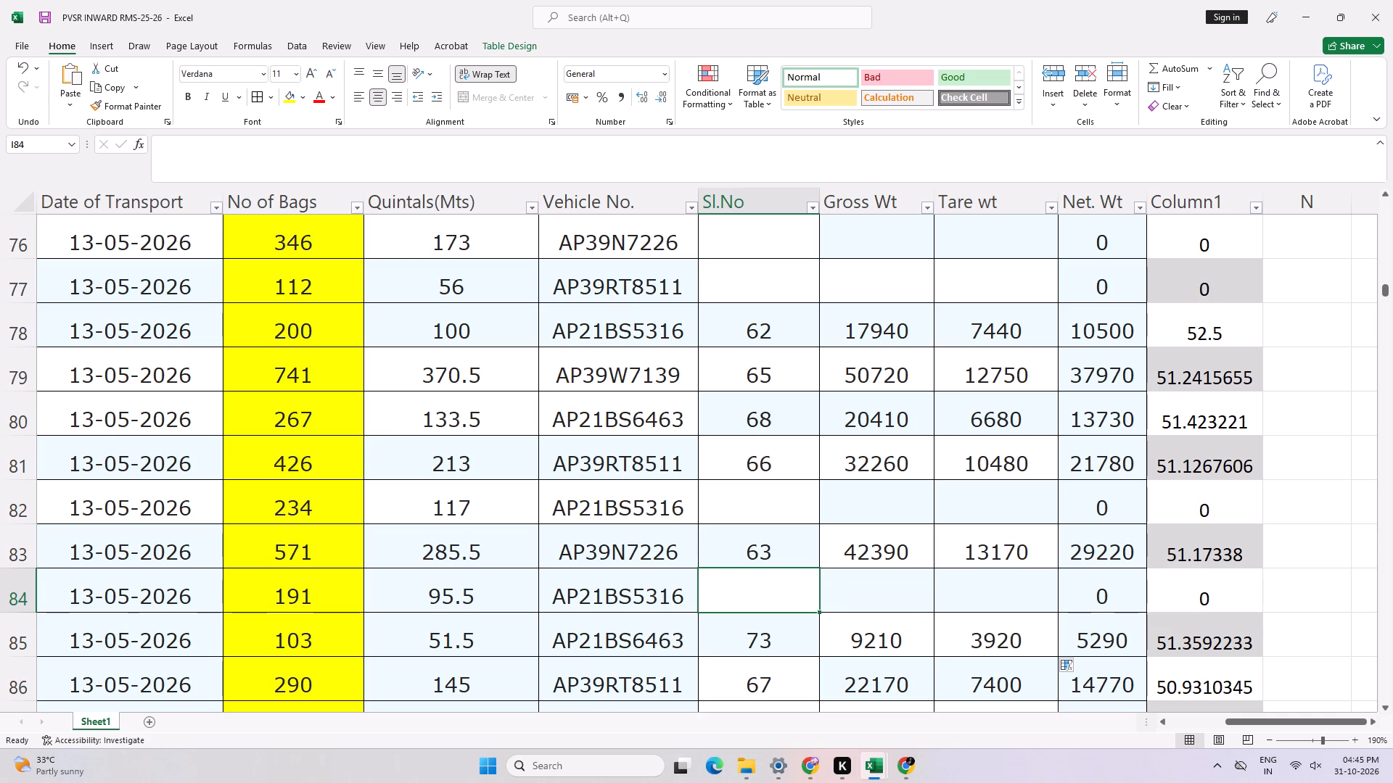
{"action": "key", "text": "Up"}
{"action": "key", "text": "Up"}
{"action": "key", "text": "Up"}
{"action": "key", "text": "Up"}
{"action": "key", "text": "Up"}
{"action": "key", "text": "Up"}
{"action": "key", "text": "Up"}
{"action": "key", "text": "Up"}
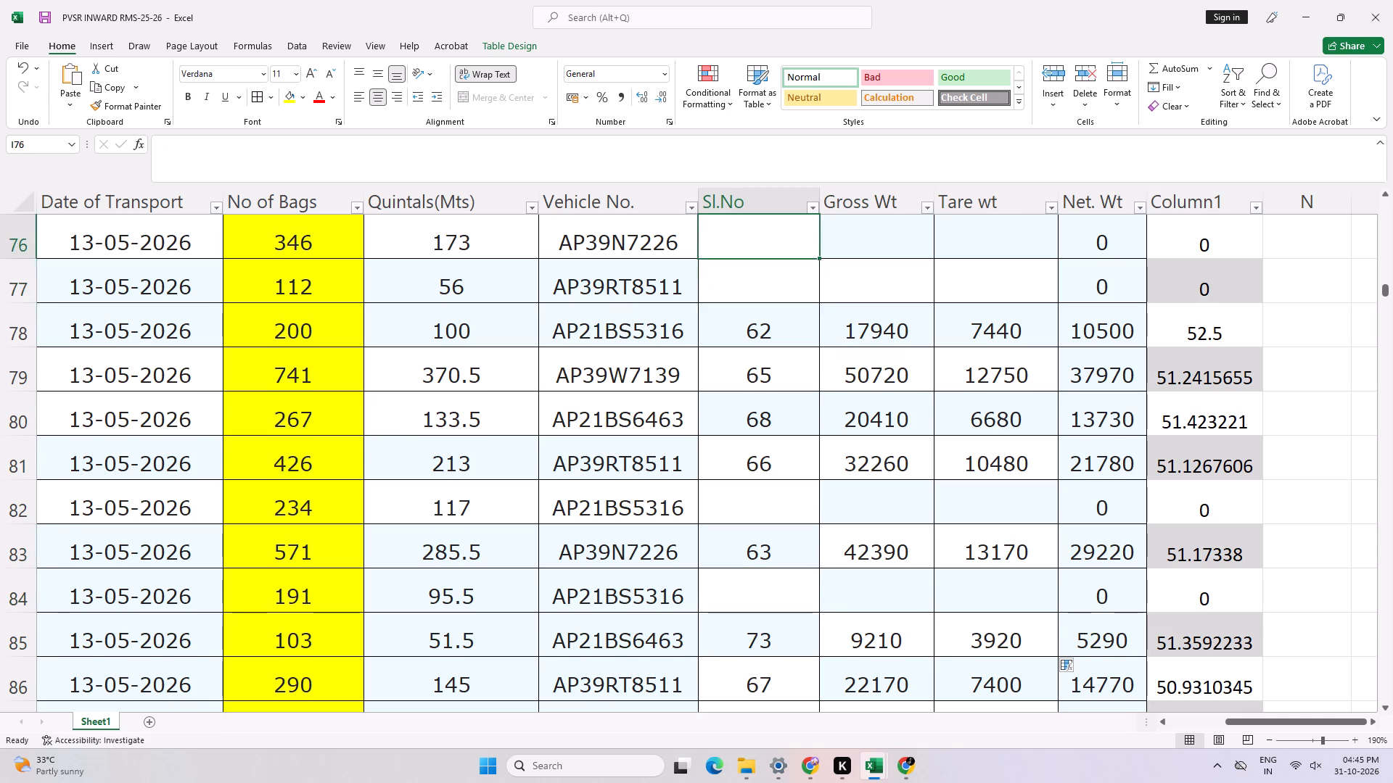
{"action": "key", "text": "Up"}
{"action": "key", "text": "Up"}
{"action": "key", "text": "Up"}
{"action": "key", "text": "Up"}
{"action": "key", "text": "Up"}
{"action": "key", "text": "Down"}
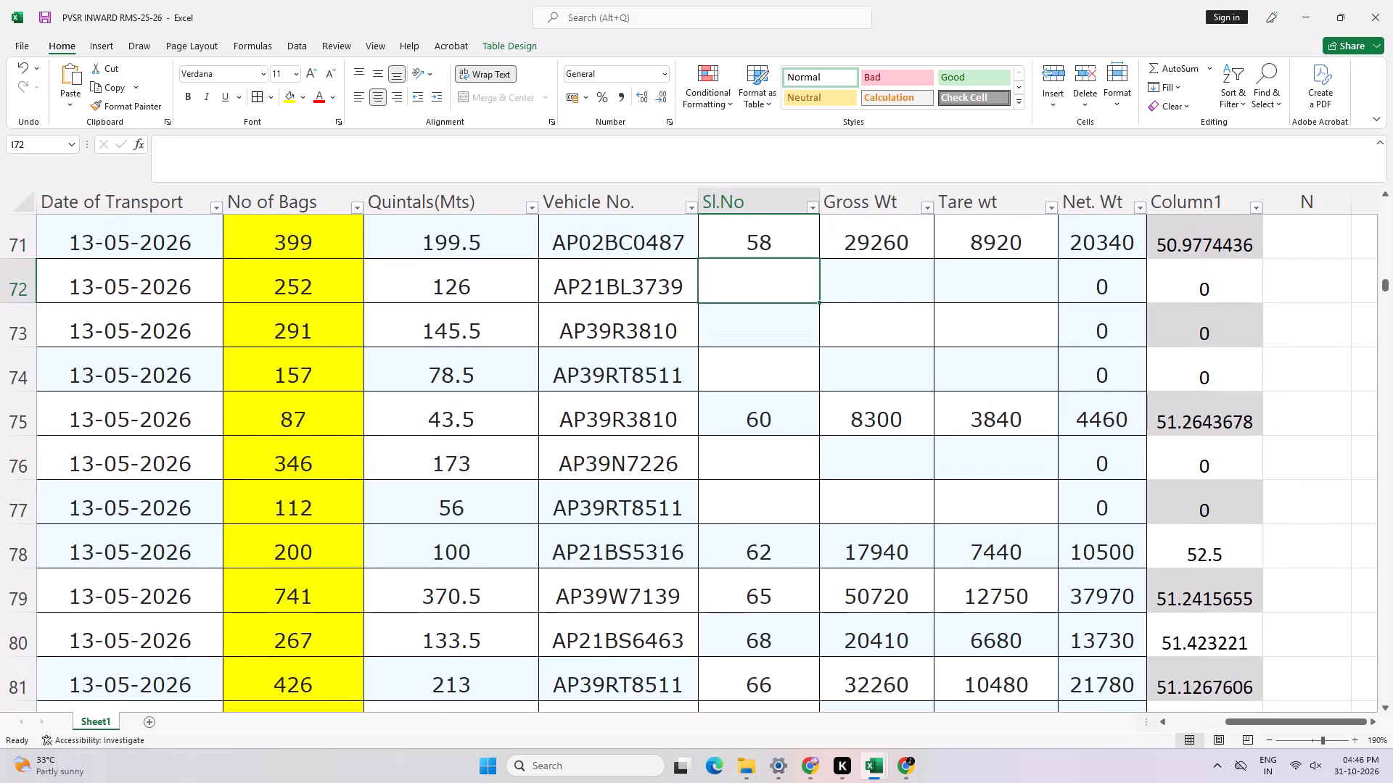
{"action": "type", "text": "74"}
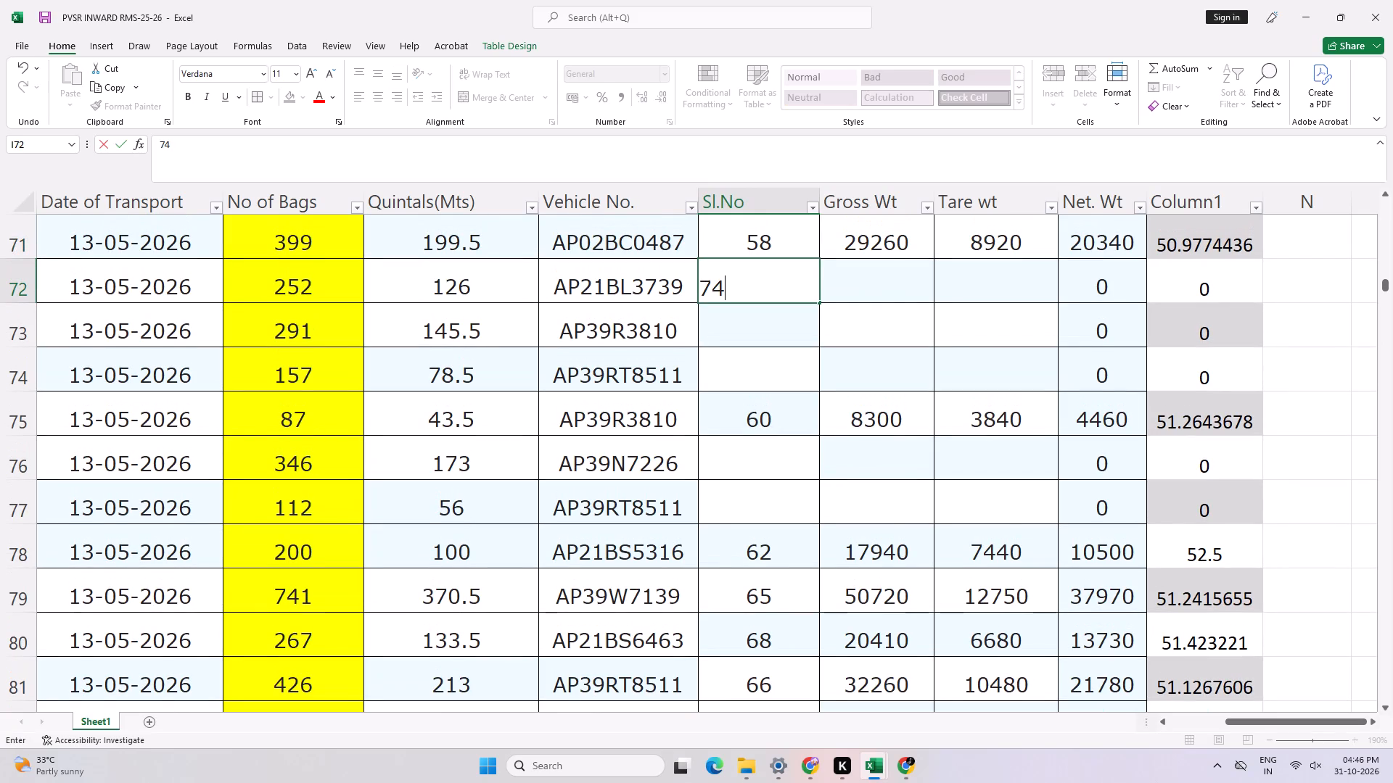
{"action": "key", "text": "Right"}
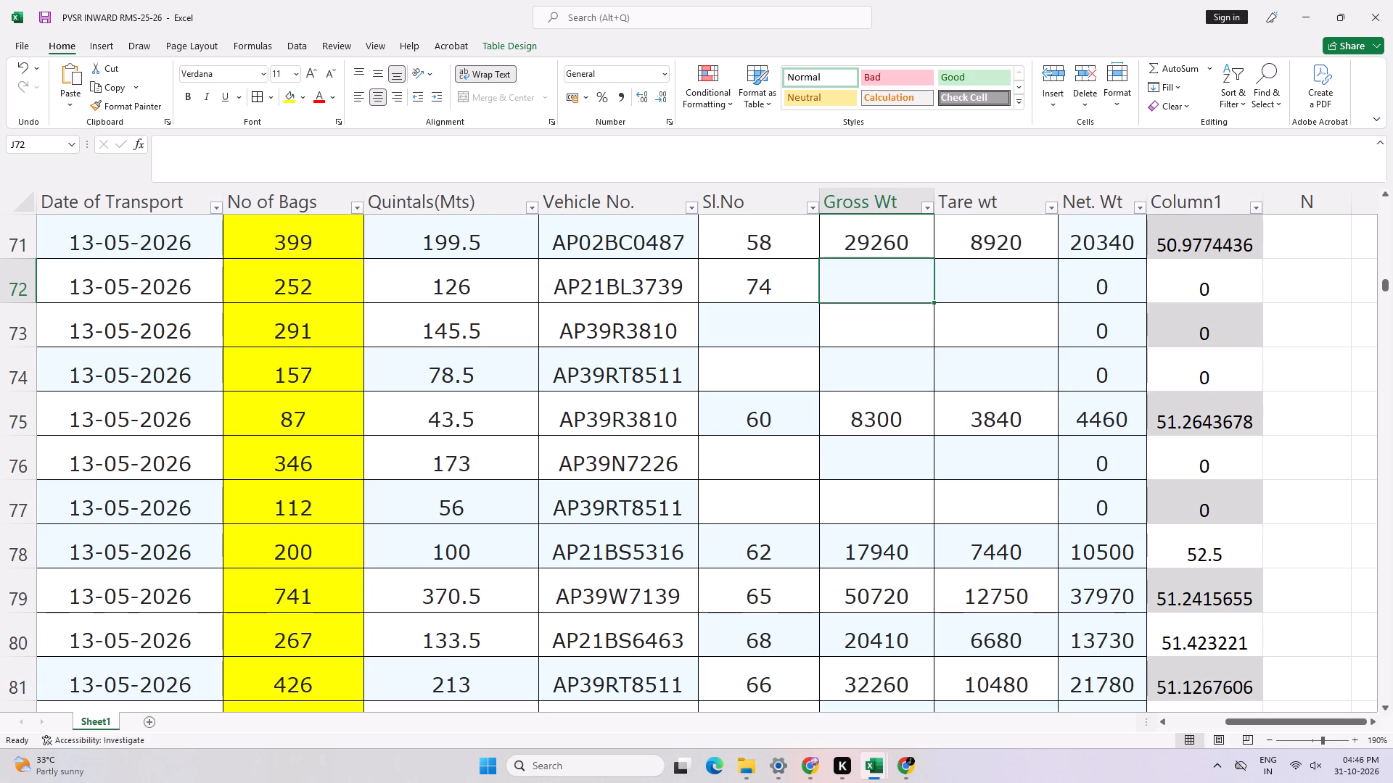
{"action": "type", "text": "=10210"}
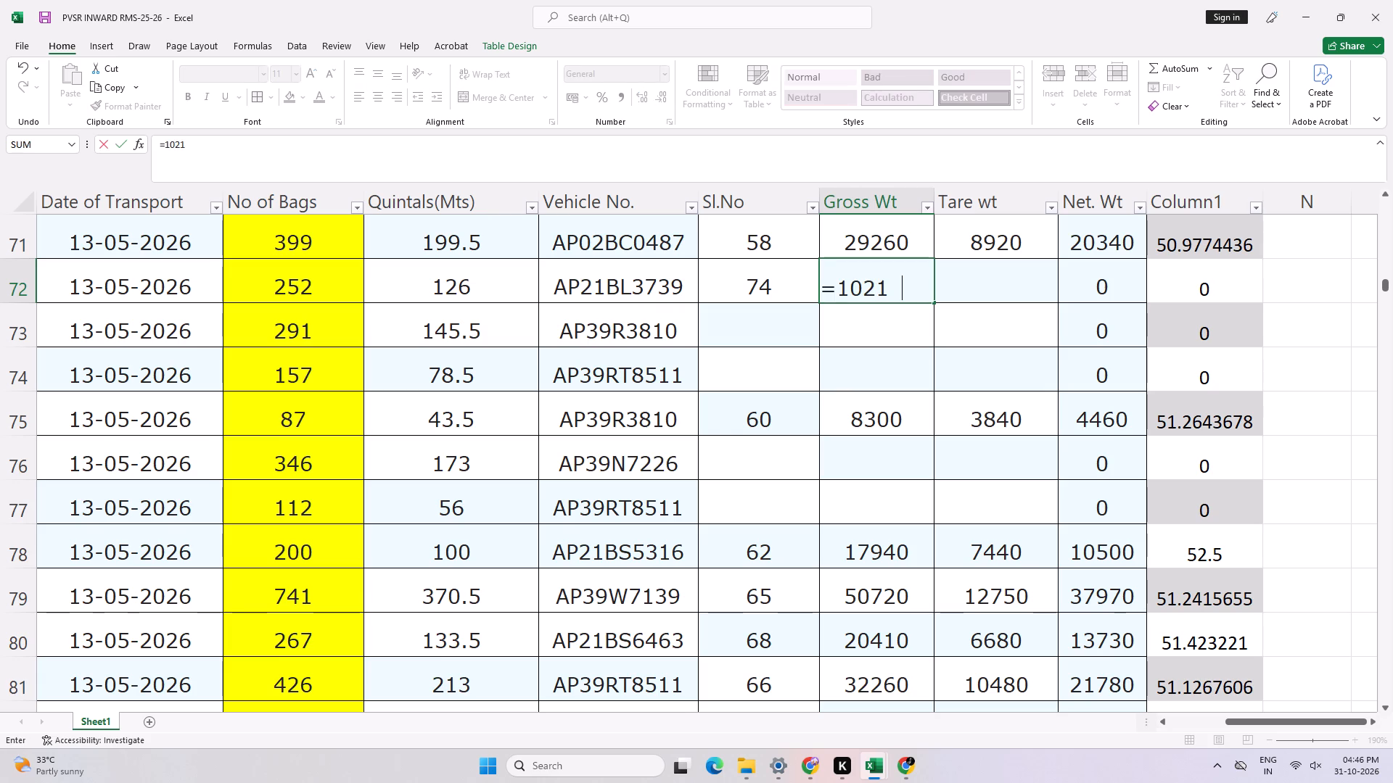
{"action": "key", "text": "BackSpace"}
{"action": "key", "text": "BackSpace"}
{"action": "type", "text": "90"}
{"action": "key", "text": "Right"}
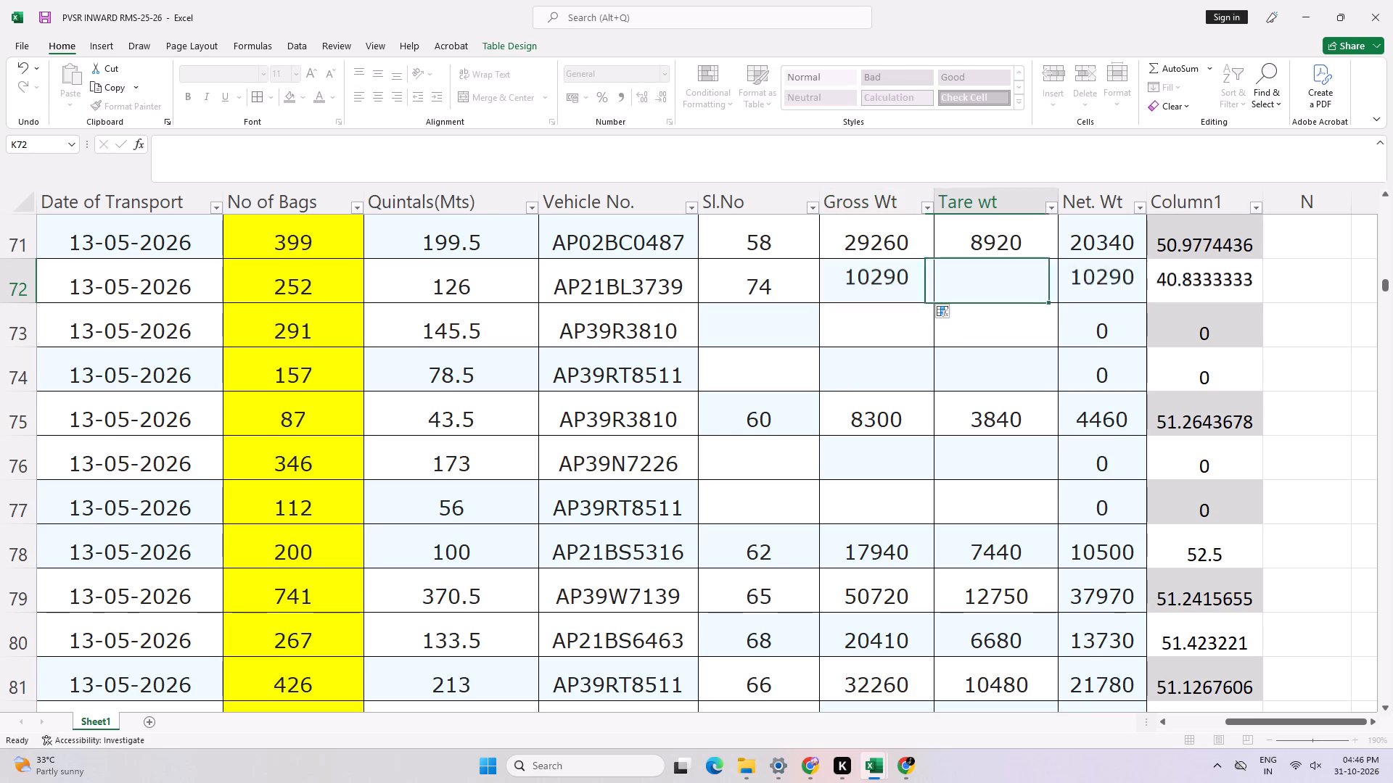
{"action": "type", "text": "=3730"}
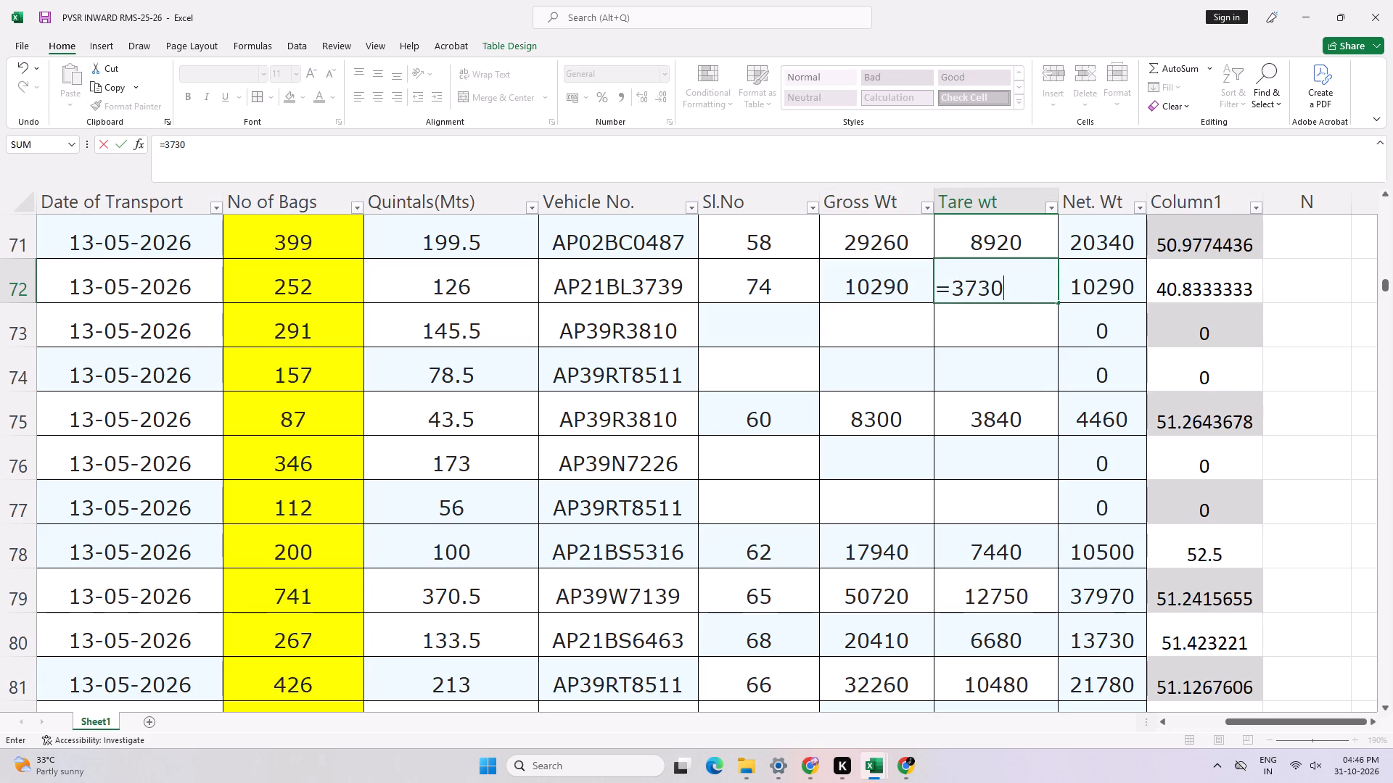
{"action": "key", "text": "Right"}
Add the second weighing to row 72's formulas: 10060 to the gross weight and 3780 to the tare weight.
{"action": "key", "text": "Left"}
{"action": "key", "text": "Left"}
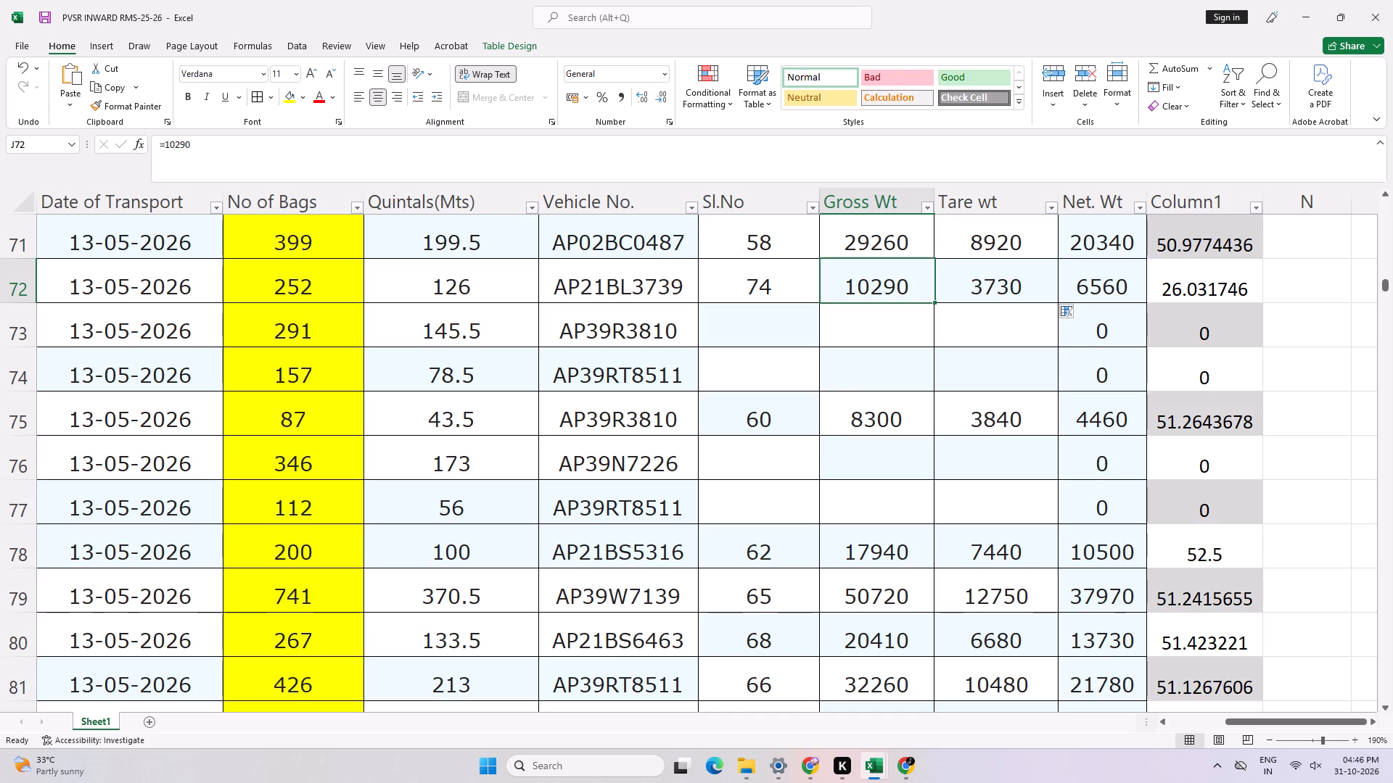
{"action": "key", "text": "F2"}
{"action": "key", "text": "plus"}
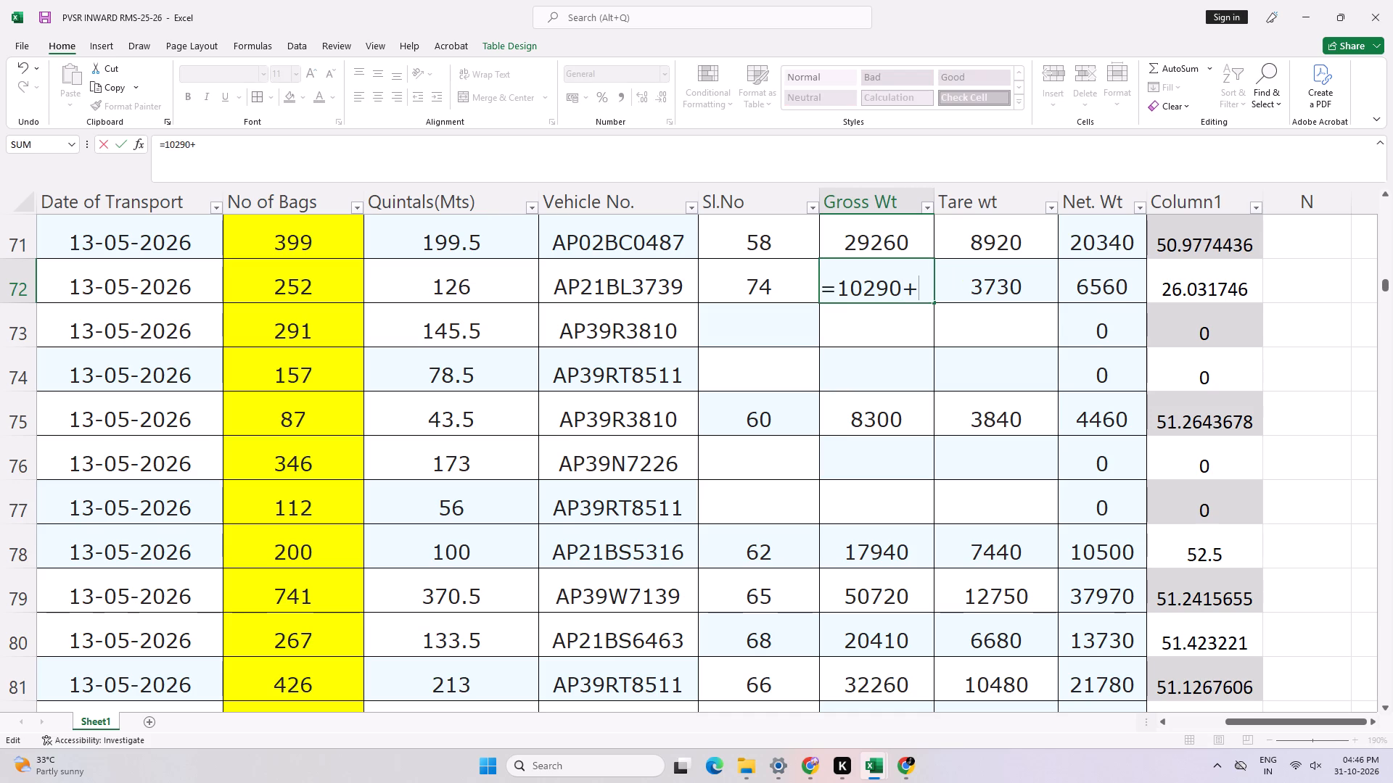
{"action": "type", "text": "10060"}
{"action": "key", "text": "Tab"}
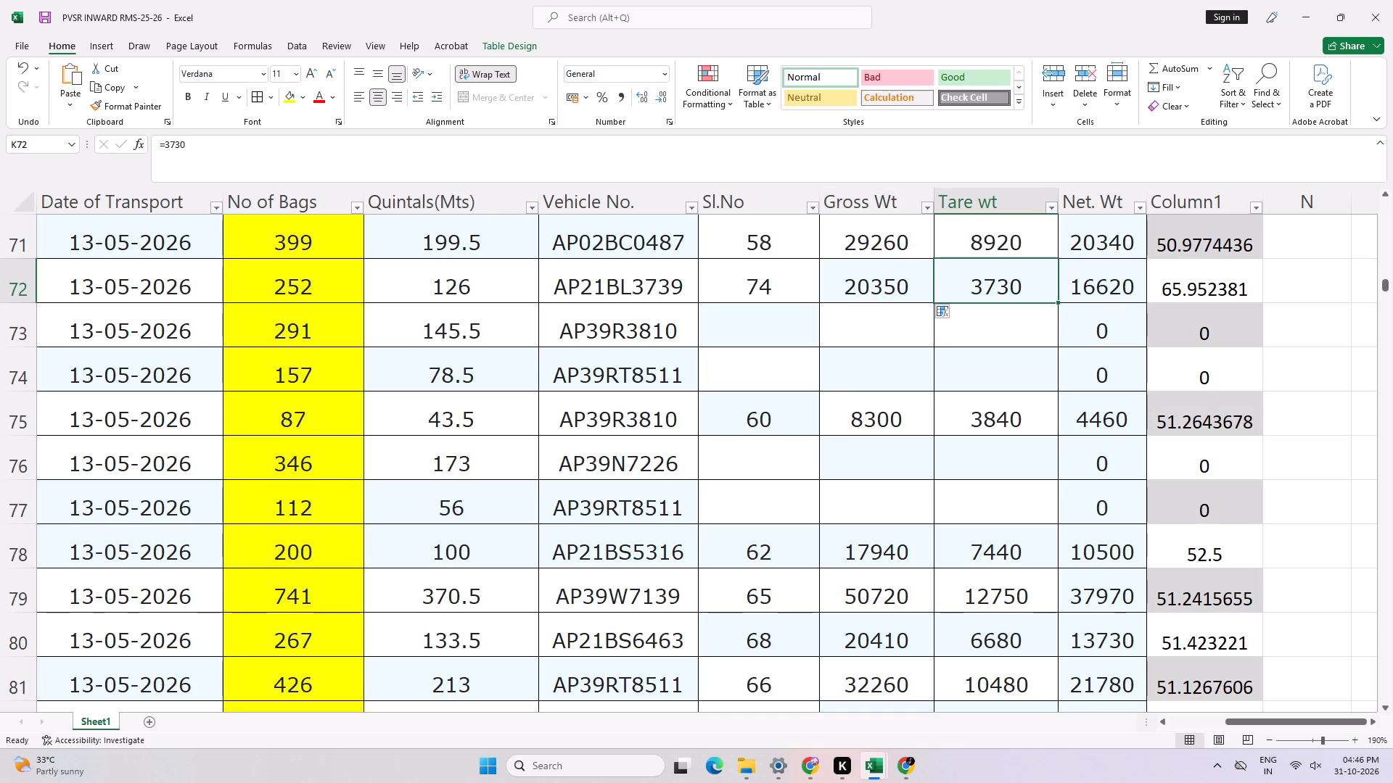
{"action": "key", "text": "F2"}
{"action": "type", "text": "+3780"}
{"action": "key", "text": "Return"}
Save the workbook.
{"action": "key", "text": "ctrl+s"}
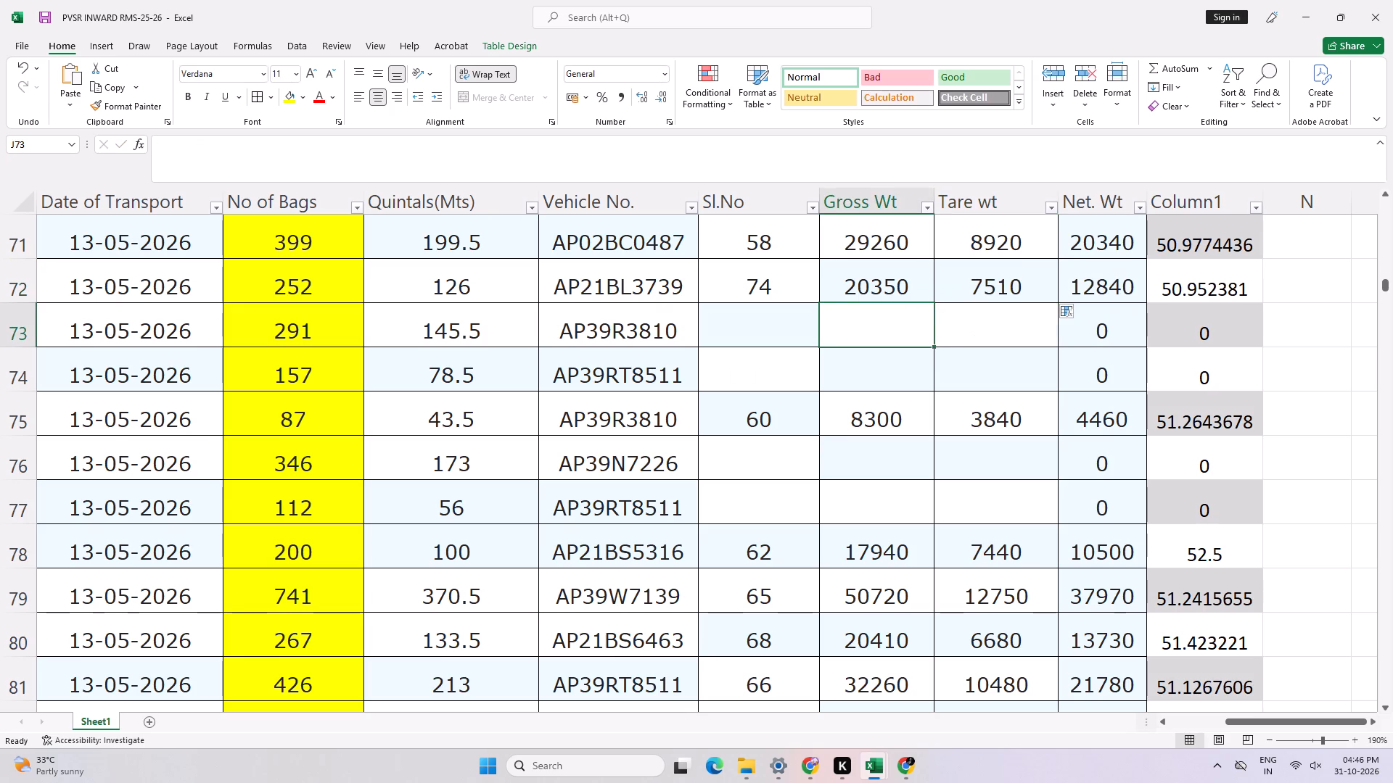
{"action": "key", "text": "Left"}
{"action": "key", "text": "Left"}
{"action": "key", "text": "Right"}
{"action": "key", "text": "ctrl+s"}
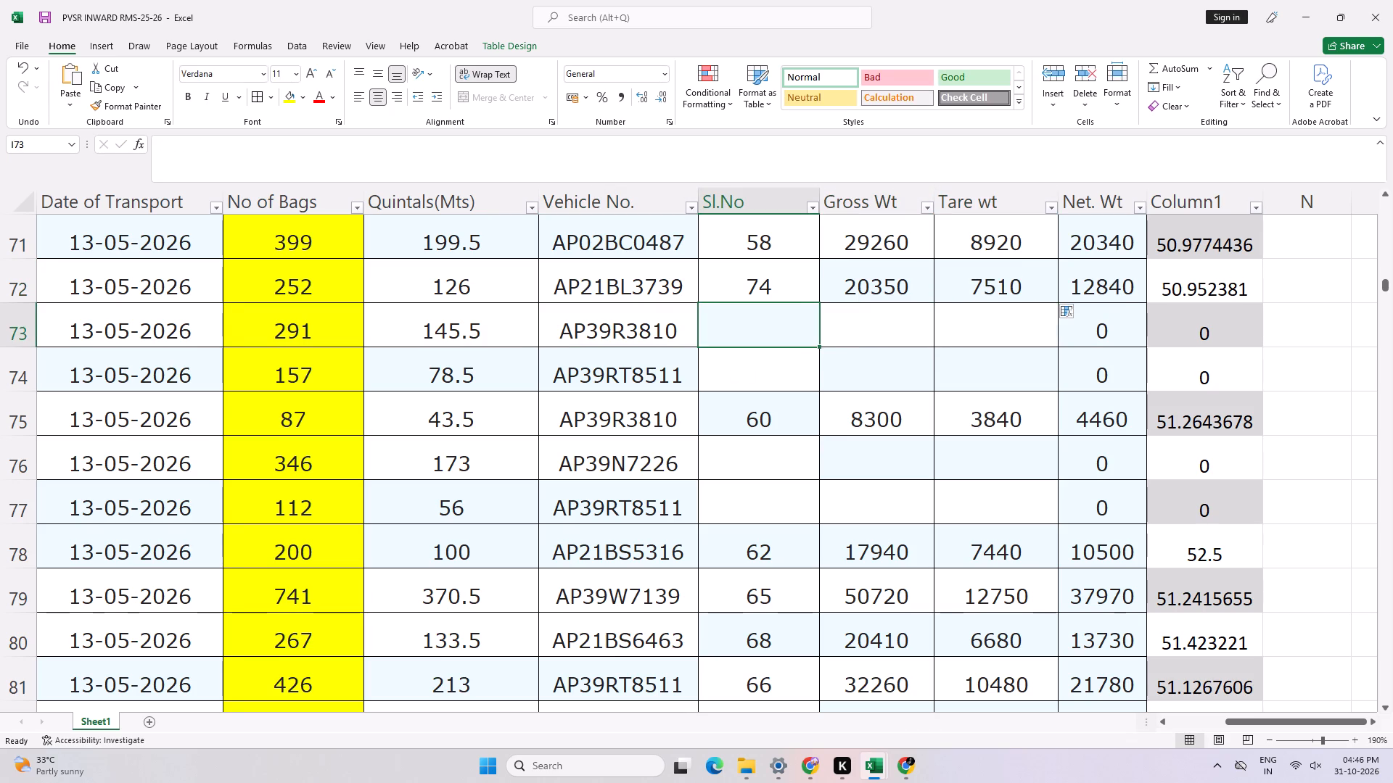
{"action": "key", "text": "ctrl+s"}
{"action": "key", "text": "ctrl+s"}
{"action": "key", "text": "ctrl+s"}
{"action": "key", "text": "ctrl+s"}
{"action": "key", "text": "ctrl+s"}
Look through the 13-05-2026 and 14-05-2026 rows below row 72 for the load matching the next weighing.
{"action": "key", "text": "Down"}
{"action": "key", "text": "Down"}
{"action": "key", "text": "Down"}
{"action": "key", "text": "Down"}
{"action": "key", "text": "Down"}
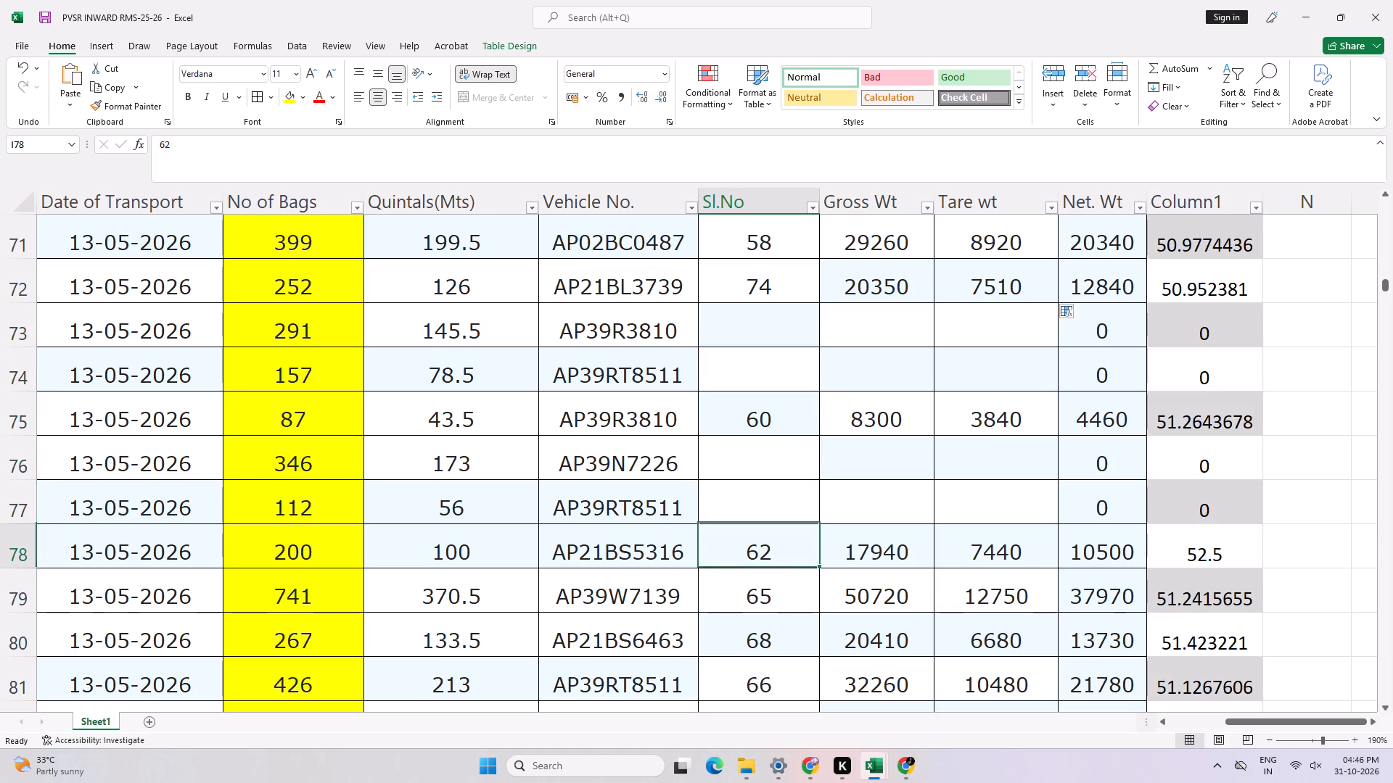
{"action": "key", "text": "Down"}
{"action": "key", "text": "Down"}
{"action": "key", "text": "Down"}
{"action": "key", "text": "Down"}
{"action": "key", "text": "Down"}
{"action": "key", "text": "Down"}
{"action": "key", "text": "Down"}
{"action": "key", "text": "Down"}
{"action": "key", "text": "Down"}
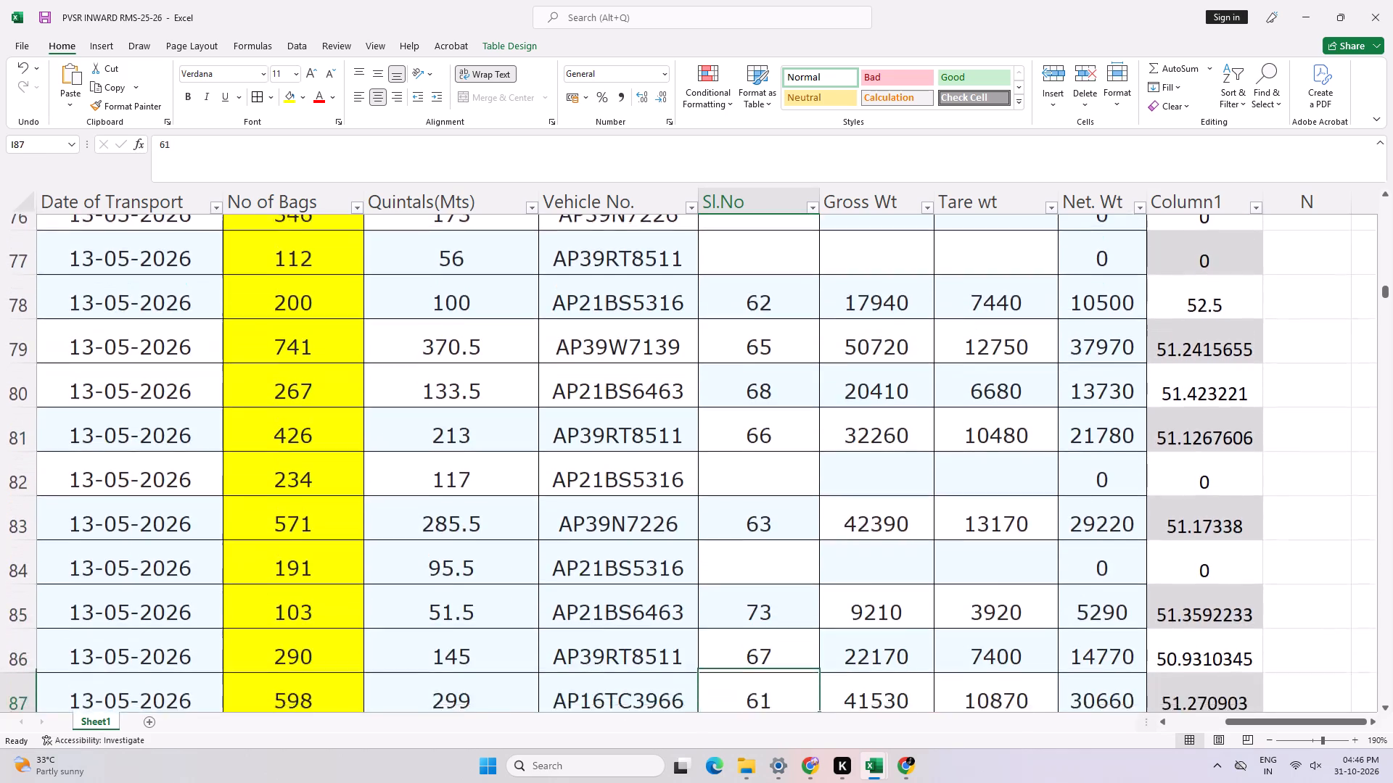
{"action": "key", "text": "Down"}
{"action": "key", "text": "Down"}
{"action": "key", "text": "Down"}
{"action": "key", "text": "Down"}
{"action": "key", "text": "Down"}
{"action": "key", "text": "Down"}
{"action": "key", "text": "Down"}
{"action": "key", "text": "Down"}
{"action": "key", "text": "Down"}
{"action": "key", "text": "Down"}
{"action": "key", "text": "Down"}
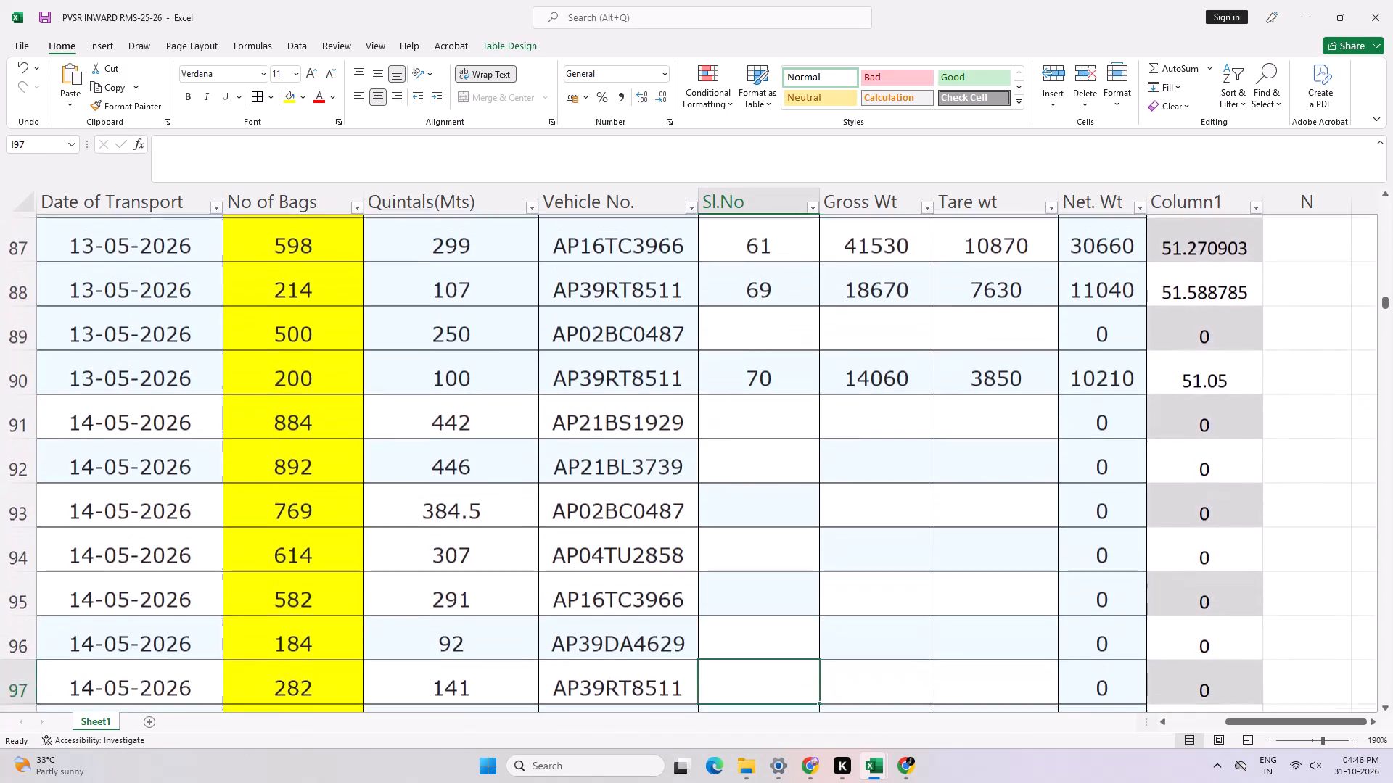
{"action": "key", "text": "Up"}
{"action": "key", "text": "Up"}
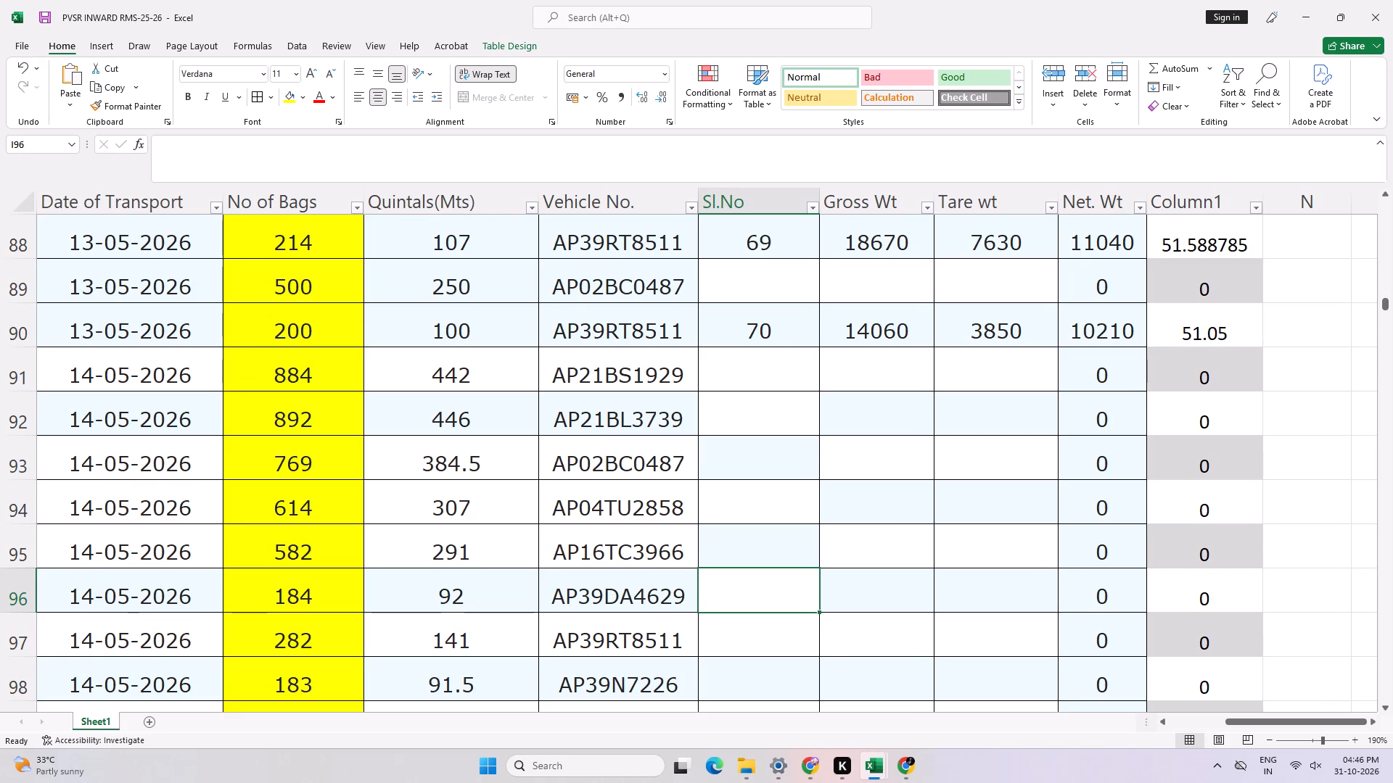
{"action": "key", "text": "Up"}
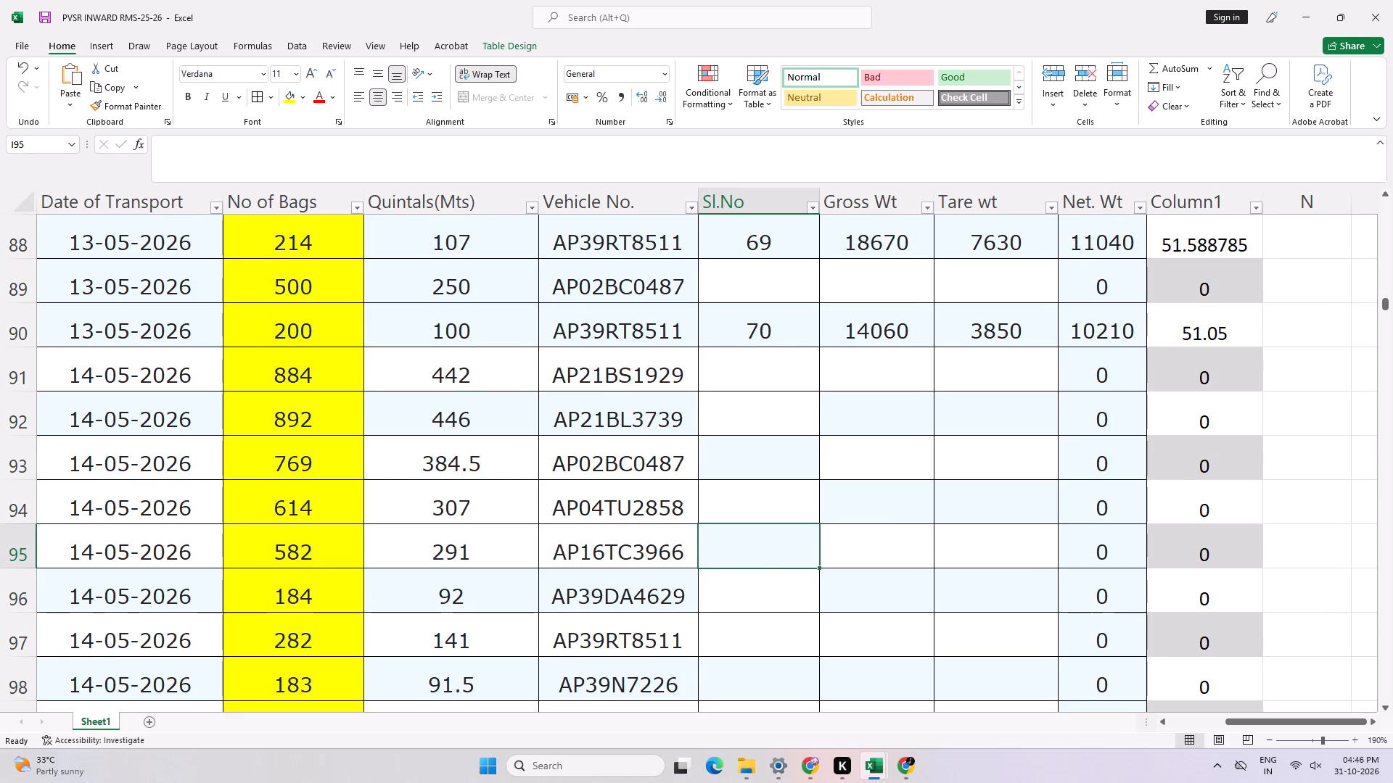
{"action": "scroll", "coordinate": [776, 449], "scroll_direction": "up", "scroll_amount": 8}
{"action": "left_click", "coordinate": [736, 332]}
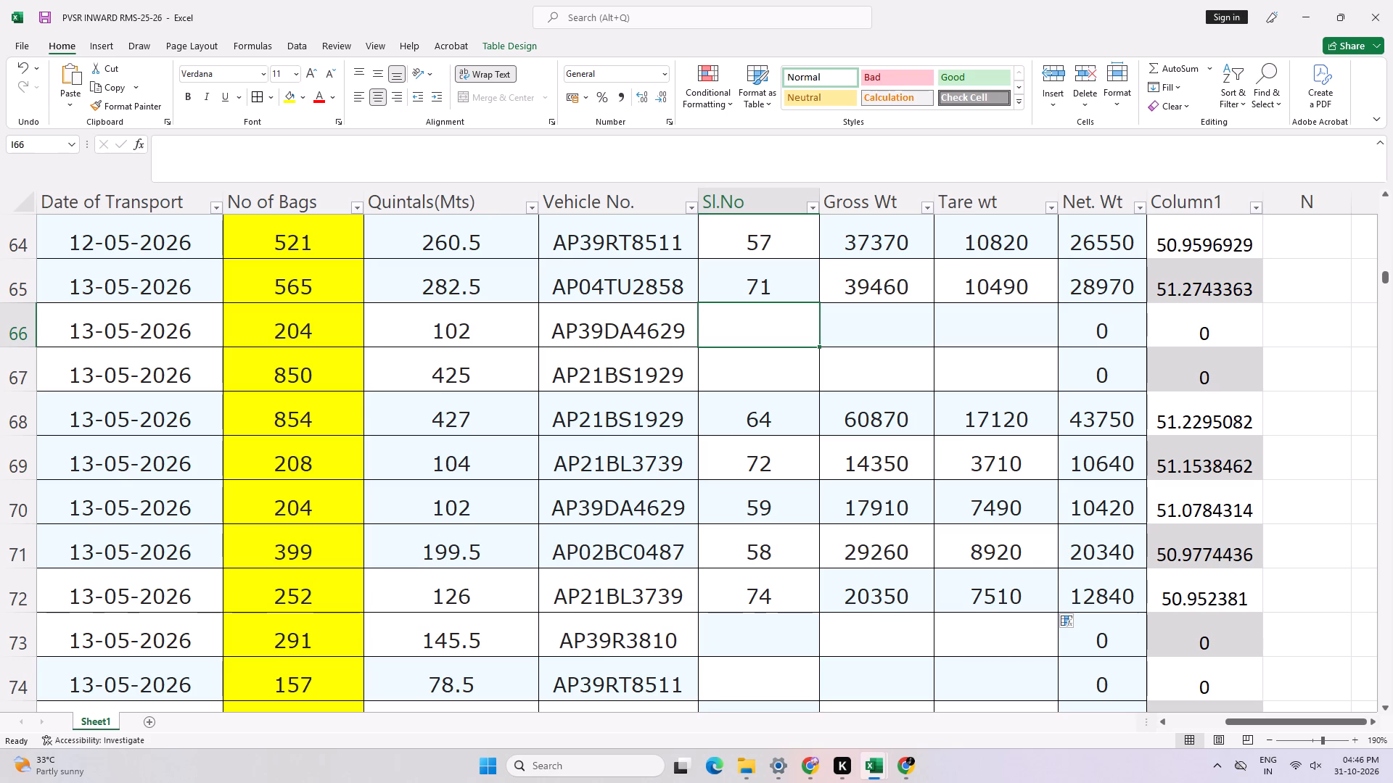
{"action": "type", "text": "75"}
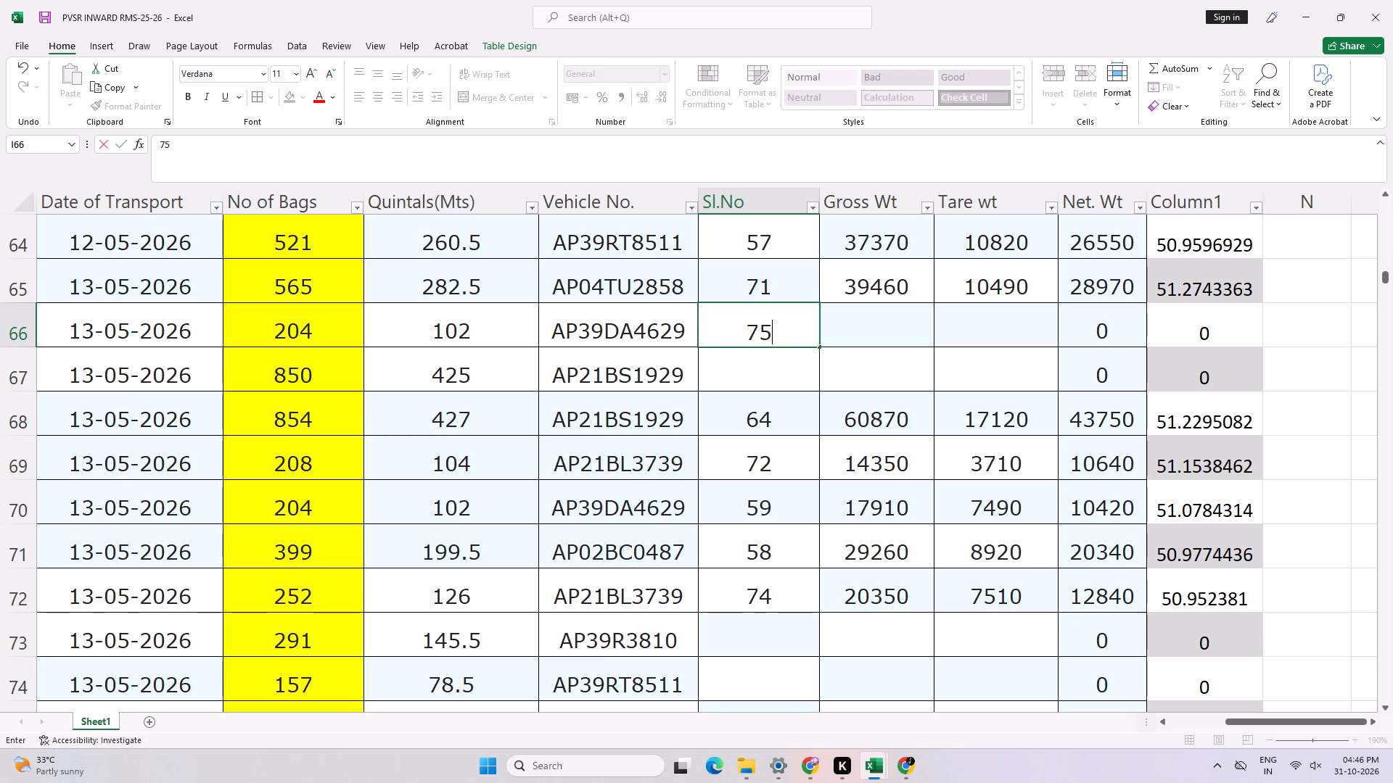
{"action": "key", "text": "Tab"}
{"action": "key", "text": "equal"}
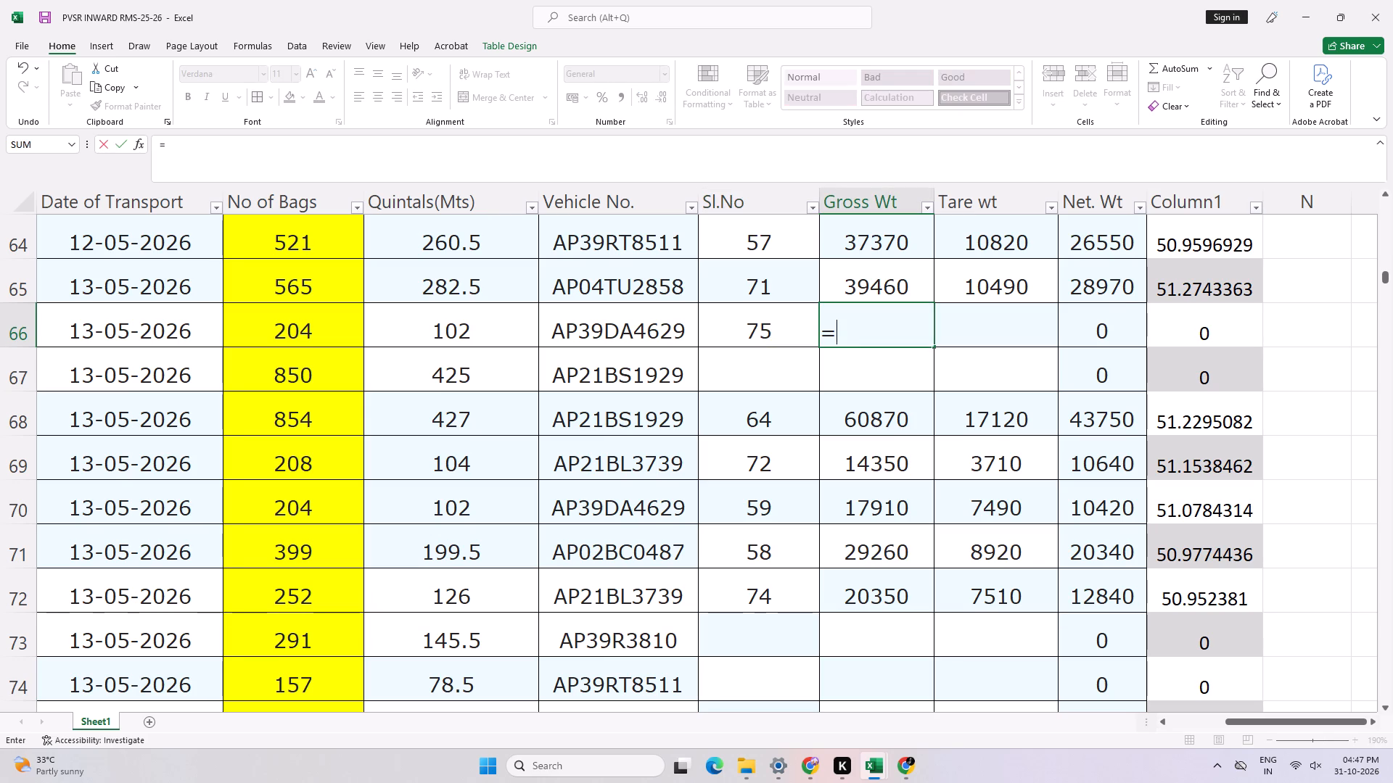
{"action": "type", "text": "9700"}
{"action": "key", "text": "Tab"}
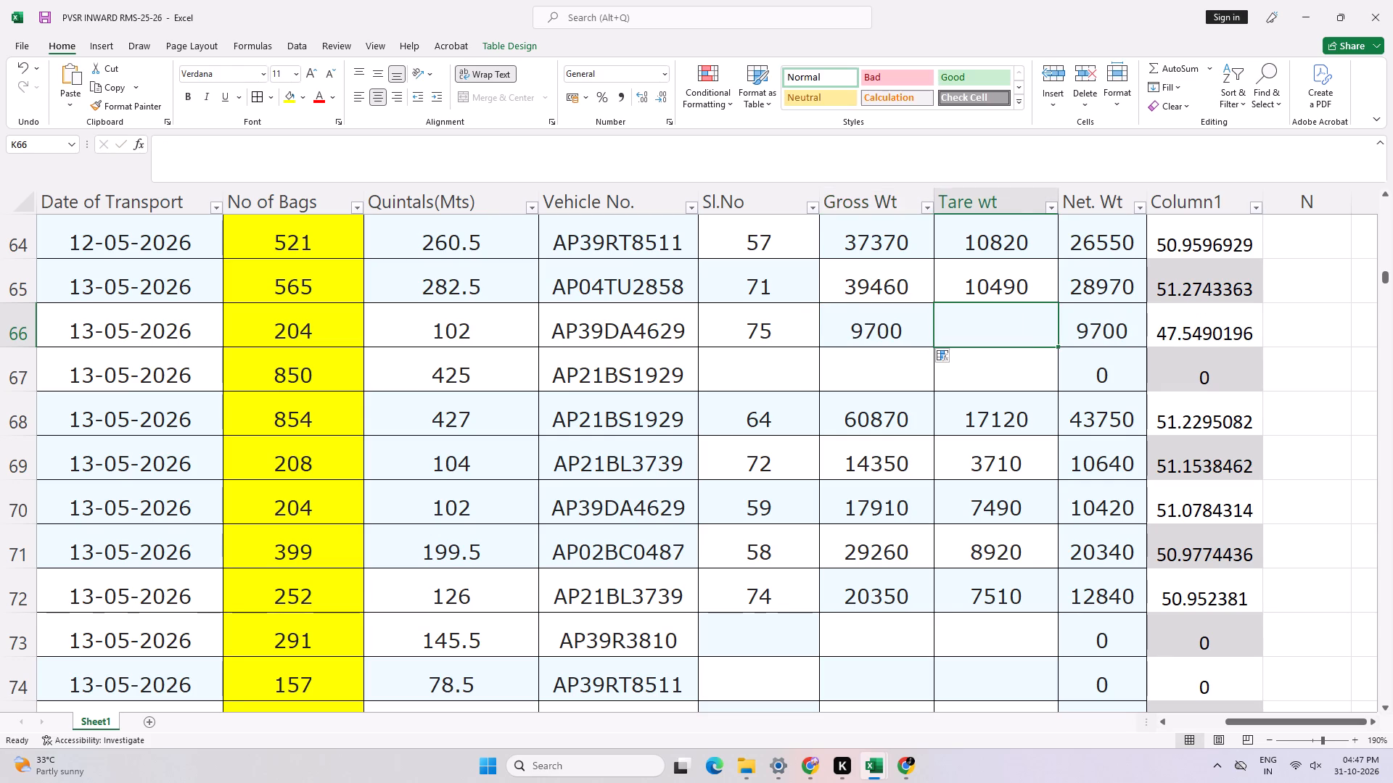
{"action": "key", "text": "equal"}
{"action": "type", "text": "370"}
{"action": "key", "text": "BackSpace"}
{"action": "type", "text": "10"}
{"action": "key", "text": "Tab"}
{"action": "key", "text": "Left"}
{"action": "key", "text": "Left"}
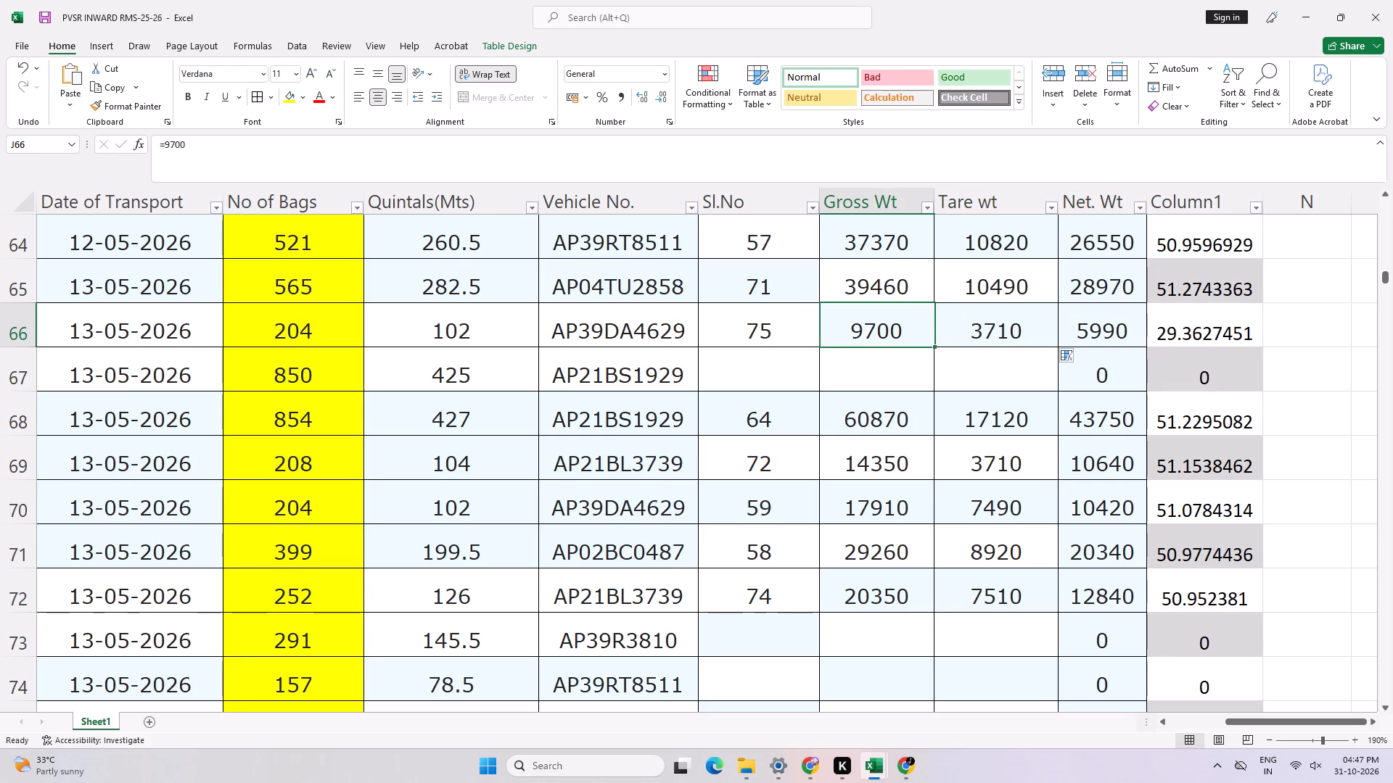
Add the second weighing to row 66's formulas: 8090 to the gross weight and 3740 to the tare weight.
{"action": "key", "text": "F2"}
{"action": "type", "text": "+809"}
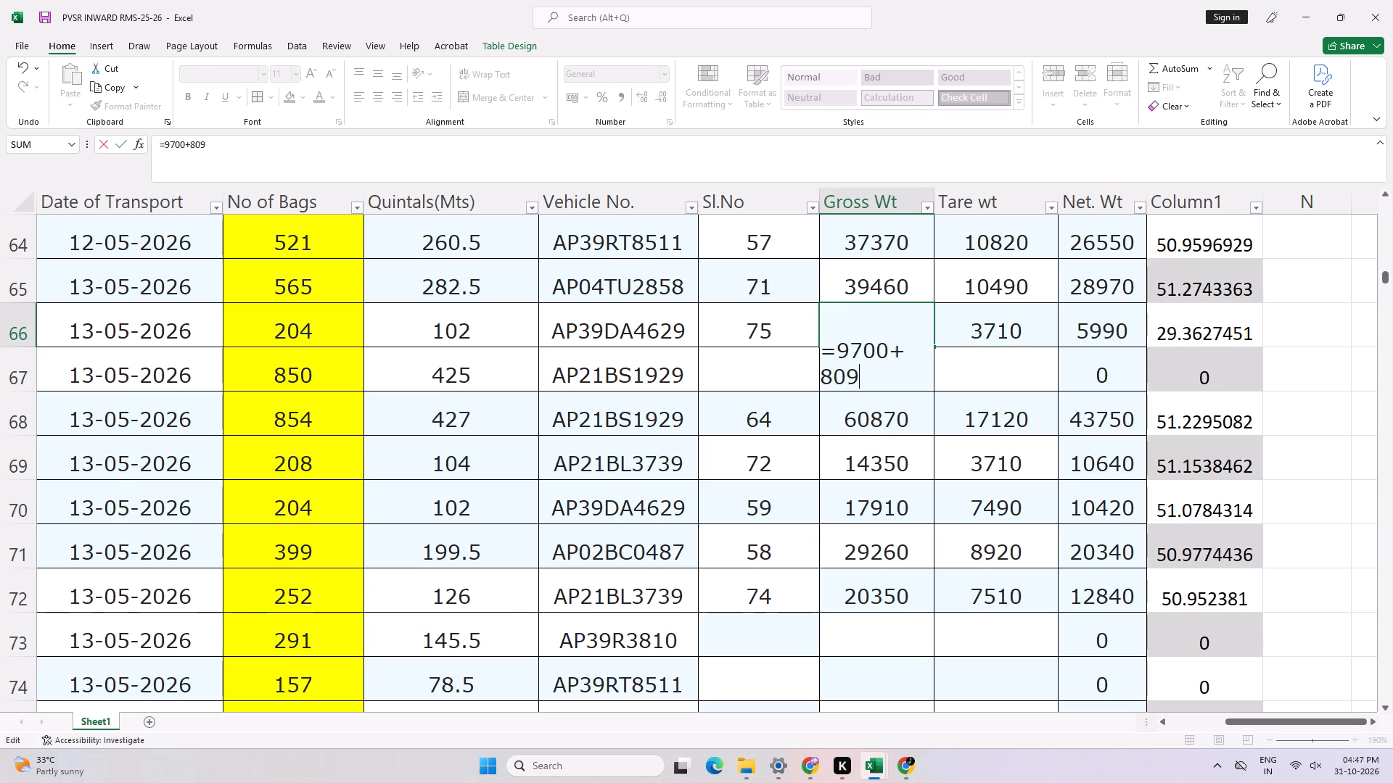
{"action": "key", "text": "Tab"}
{"action": "key", "text": "Left"}
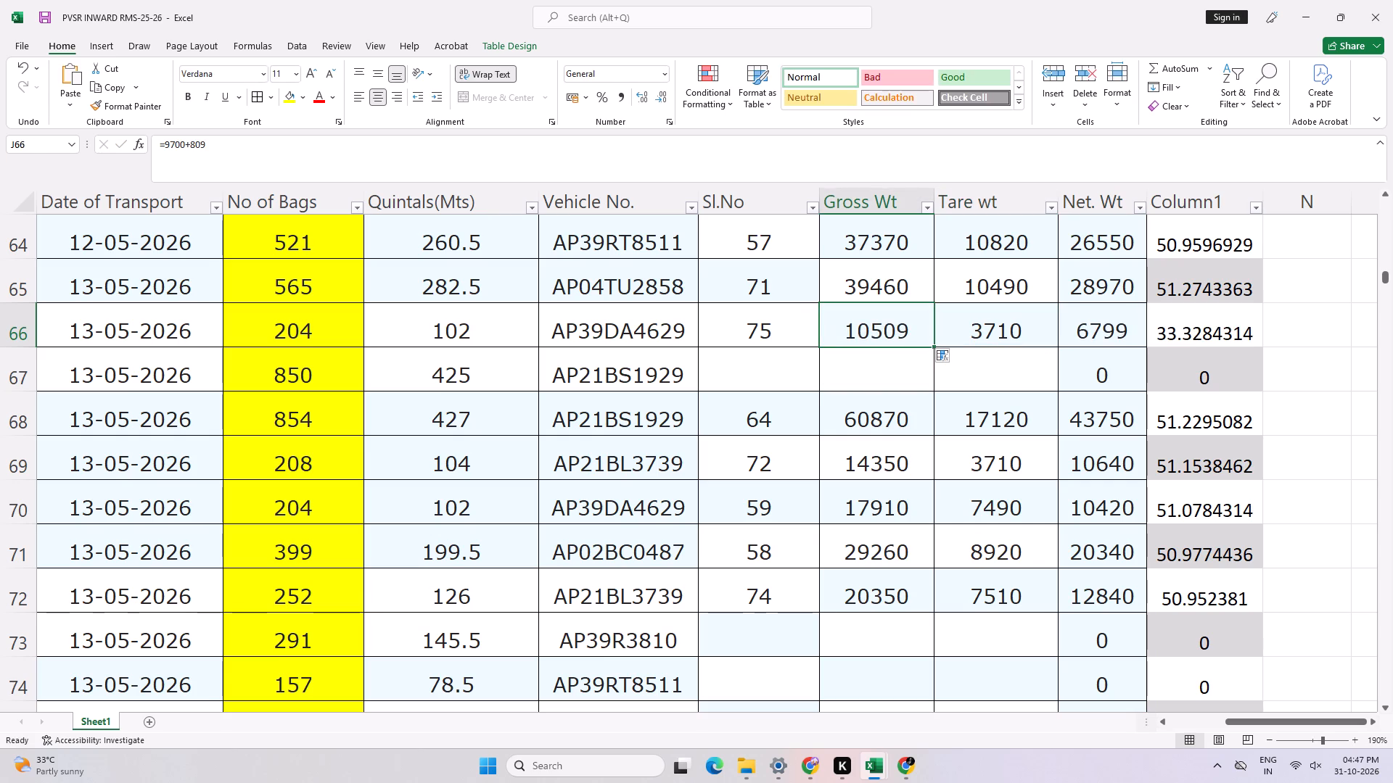
{"action": "key", "text": "F2"}
{"action": "key", "text": "0"}
{"action": "key", "text": "Tab"}
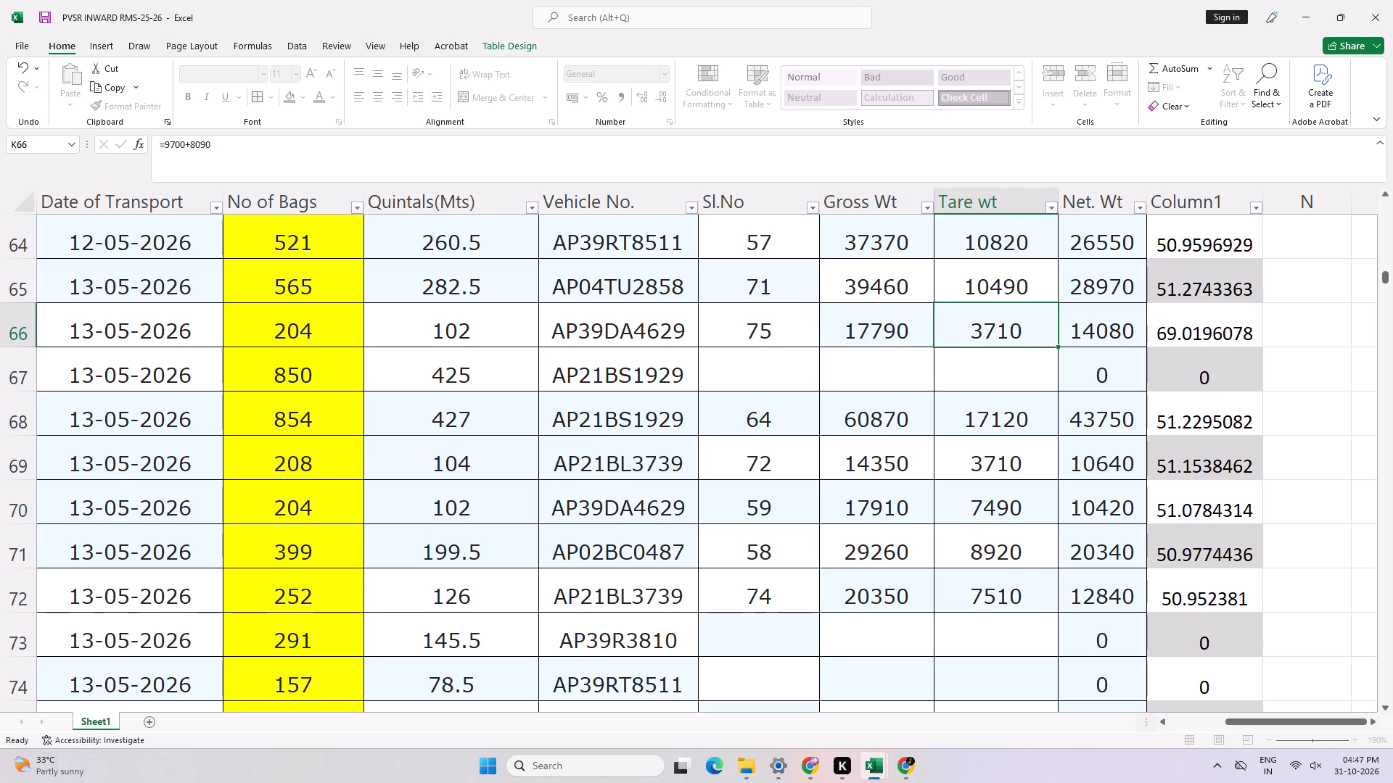
{"action": "key", "text": "F2"}
{"action": "type", "text": "+3740"}
{"action": "key", "text": "Tab"}
{"action": "key", "text": "Left"}
{"action": "key", "text": "Left"}
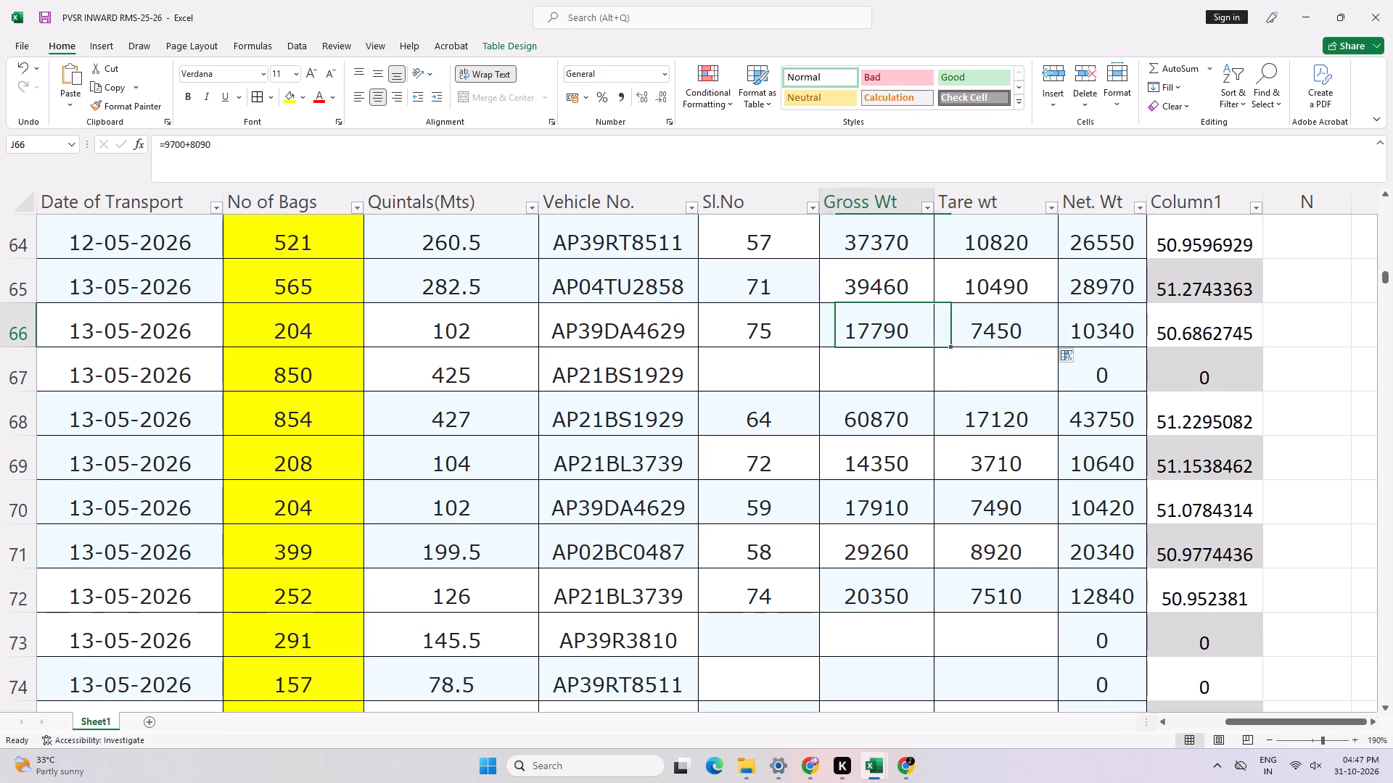
{"action": "key", "text": "Right"}
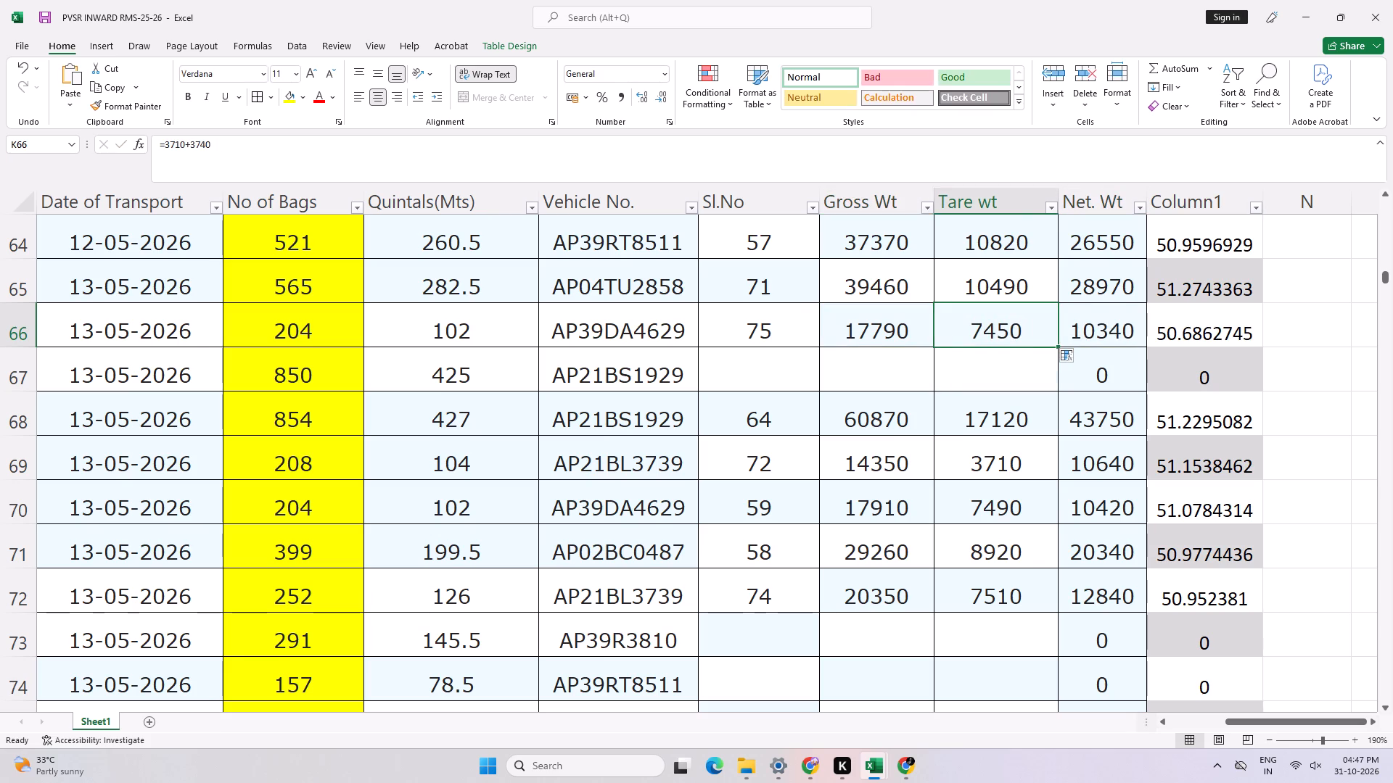
{"action": "key", "text": "Right"}
{"action": "key", "text": "Left"}
{"action": "key", "text": "Right"}
{"action": "key", "text": "Left"}
Save the workbook.
{"action": "key", "text": "ctrl+s"}
Check row 66's weights and net weight per bag against the neighbouring rows.
{"action": "key", "text": "Left"}
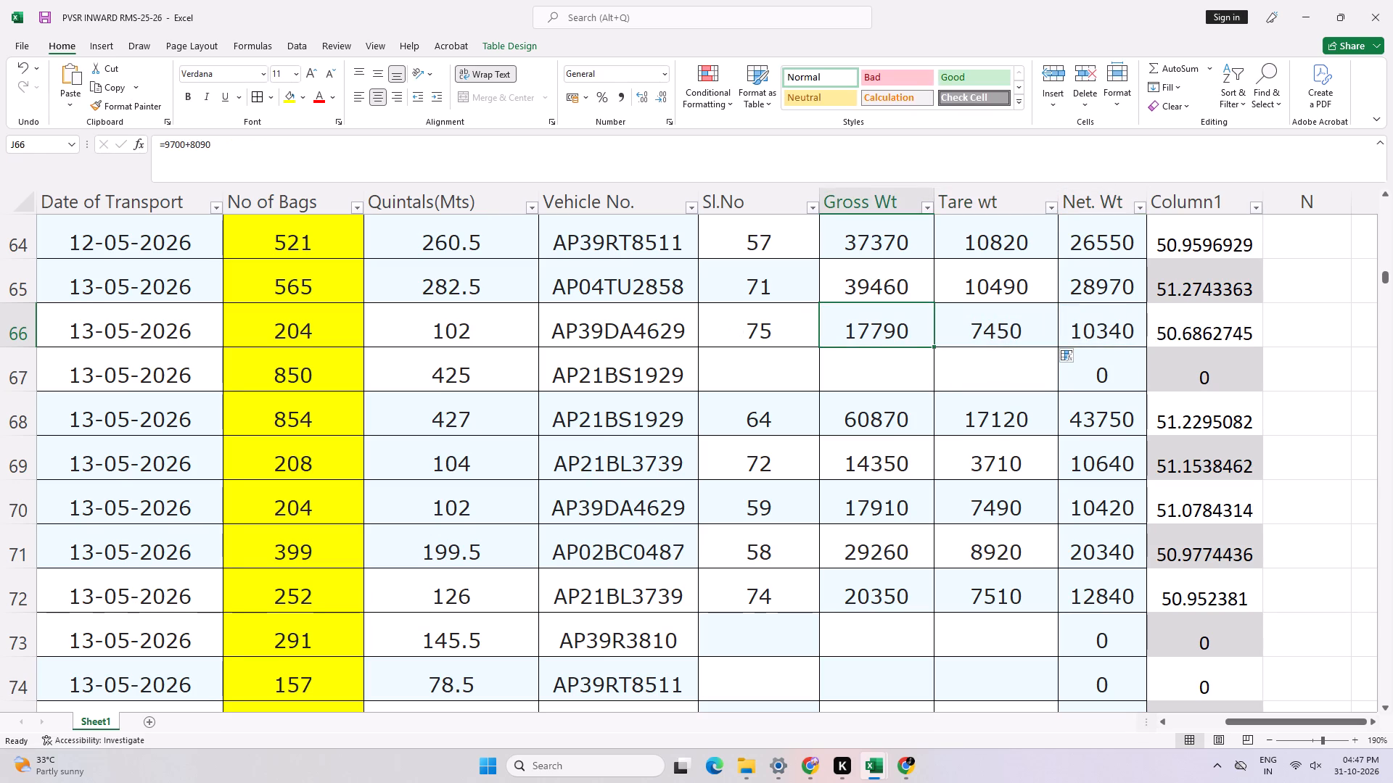
{"action": "key", "text": "Down"}
{"action": "key", "text": "Left"}
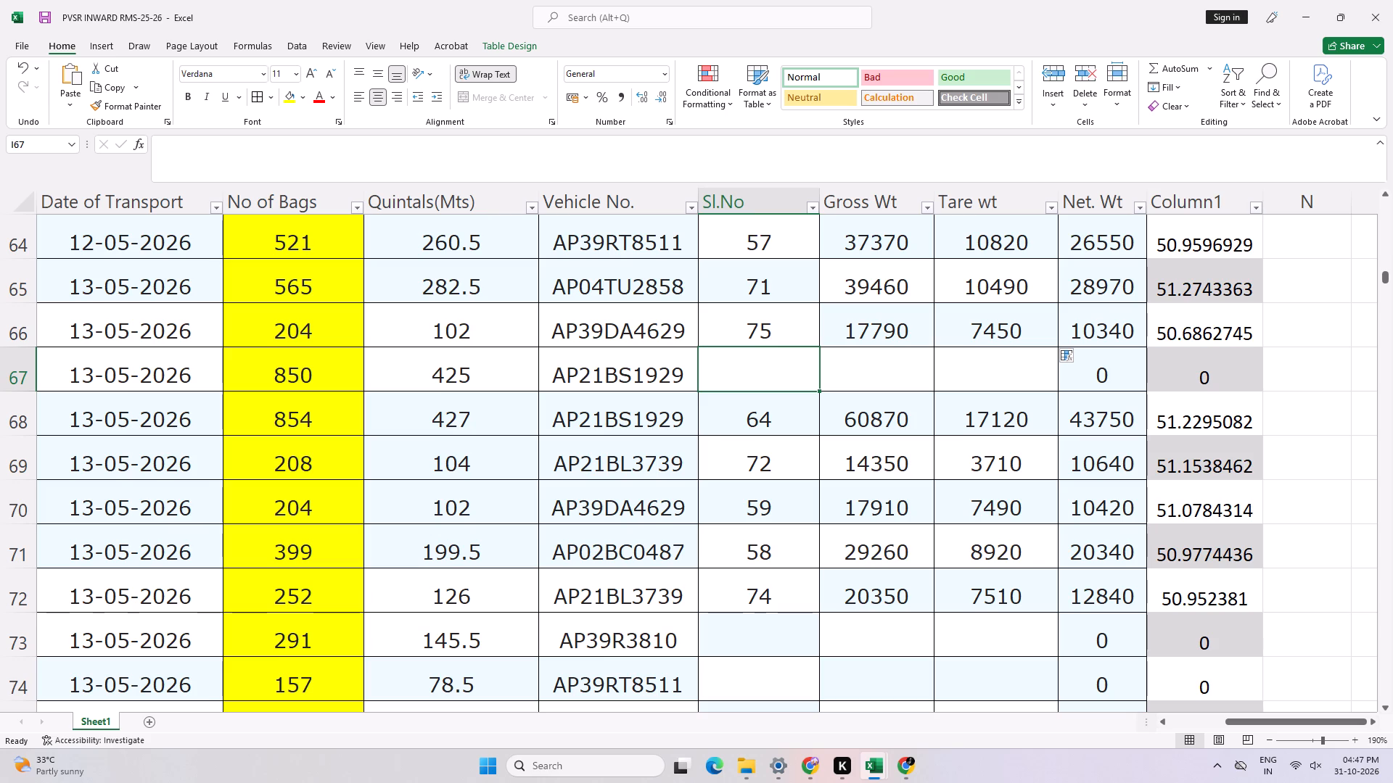
{"action": "key", "text": "Right"}
{"action": "key", "text": "Right"}
{"action": "key", "text": "Right"}
{"action": "key", "text": "Right"}
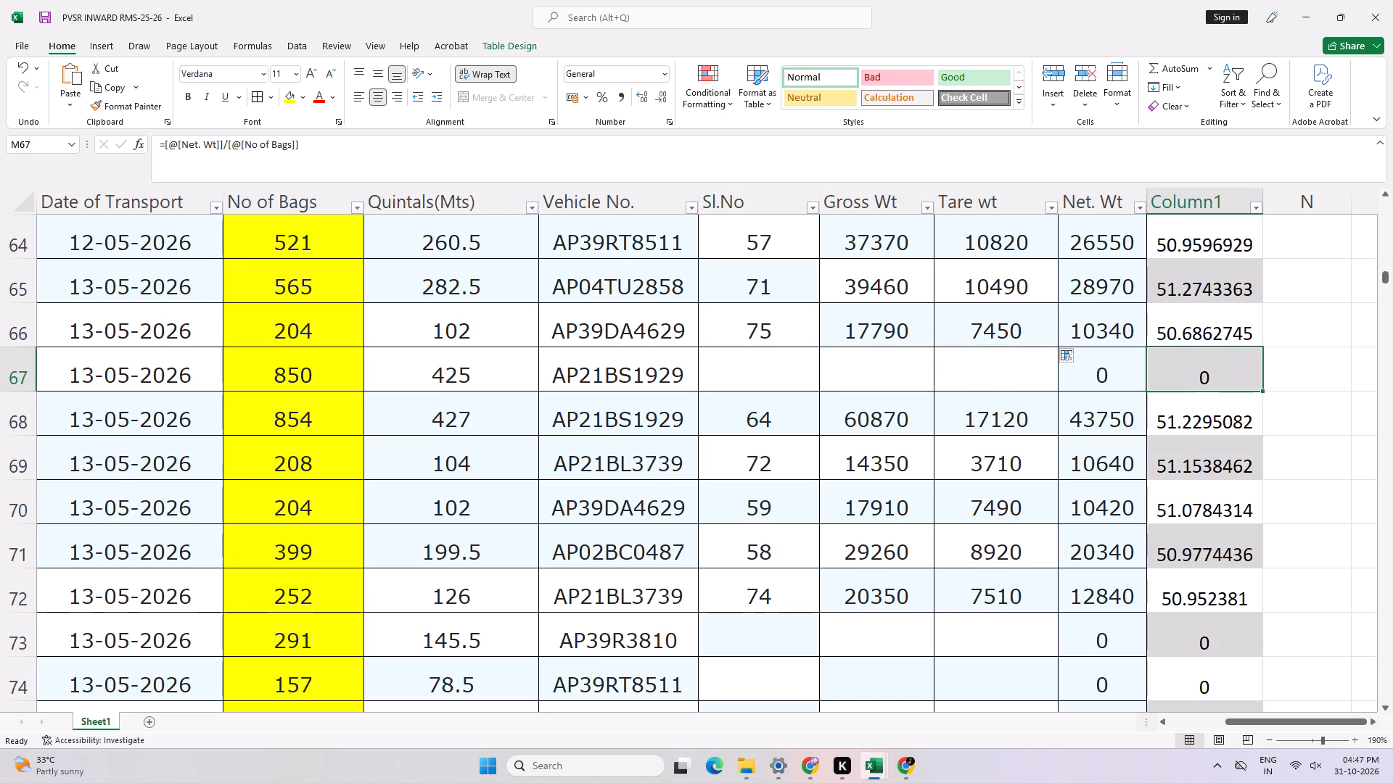
{"action": "key", "text": "Up"}
{"action": "key", "text": "Right"}
{"action": "key", "text": "Left"}
{"action": "key", "text": "Left"}
{"action": "key", "text": "Left"}
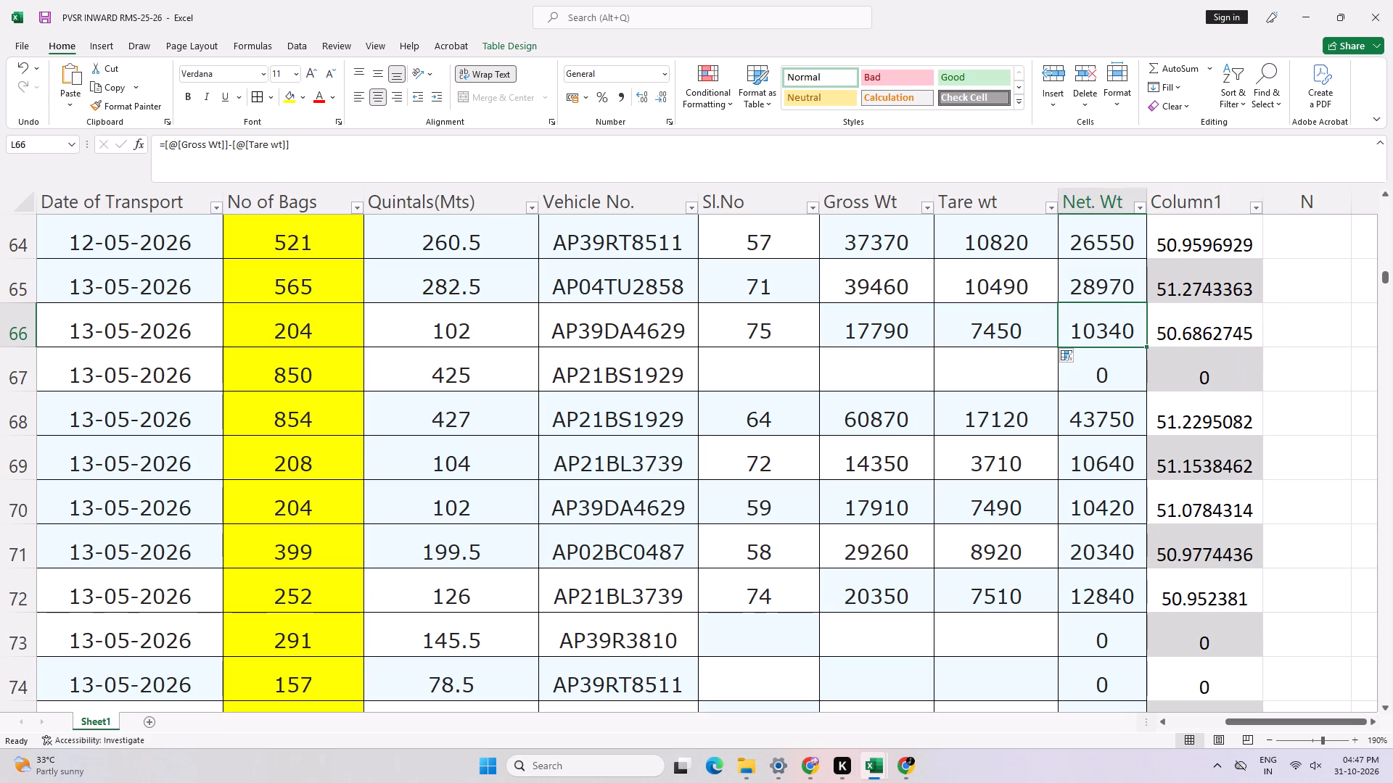
{"action": "key", "text": "Left"}
{"action": "key", "text": "Left"}
{"action": "key", "text": "Down"}
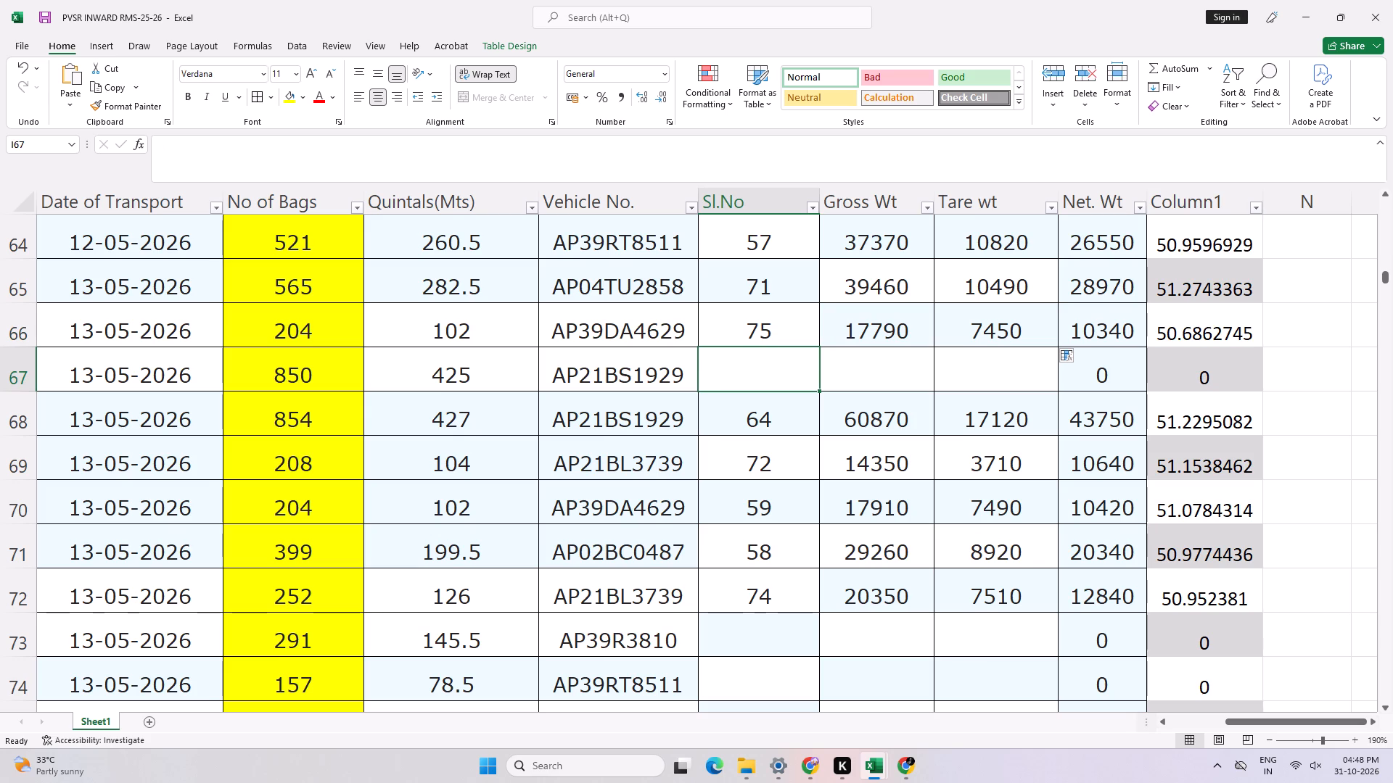
Look through the 13-05-2026 rows without serial numbers for the load matching the next weighing.
{"action": "key", "text": "Up"}
{"action": "key", "text": "Down"}
{"action": "key", "text": "Down"}
{"action": "key", "text": "Up"}
{"action": "key", "text": "Down"}
{"action": "key", "text": "Down"}
{"action": "key", "text": "Down"}
{"action": "key", "text": "Down"}
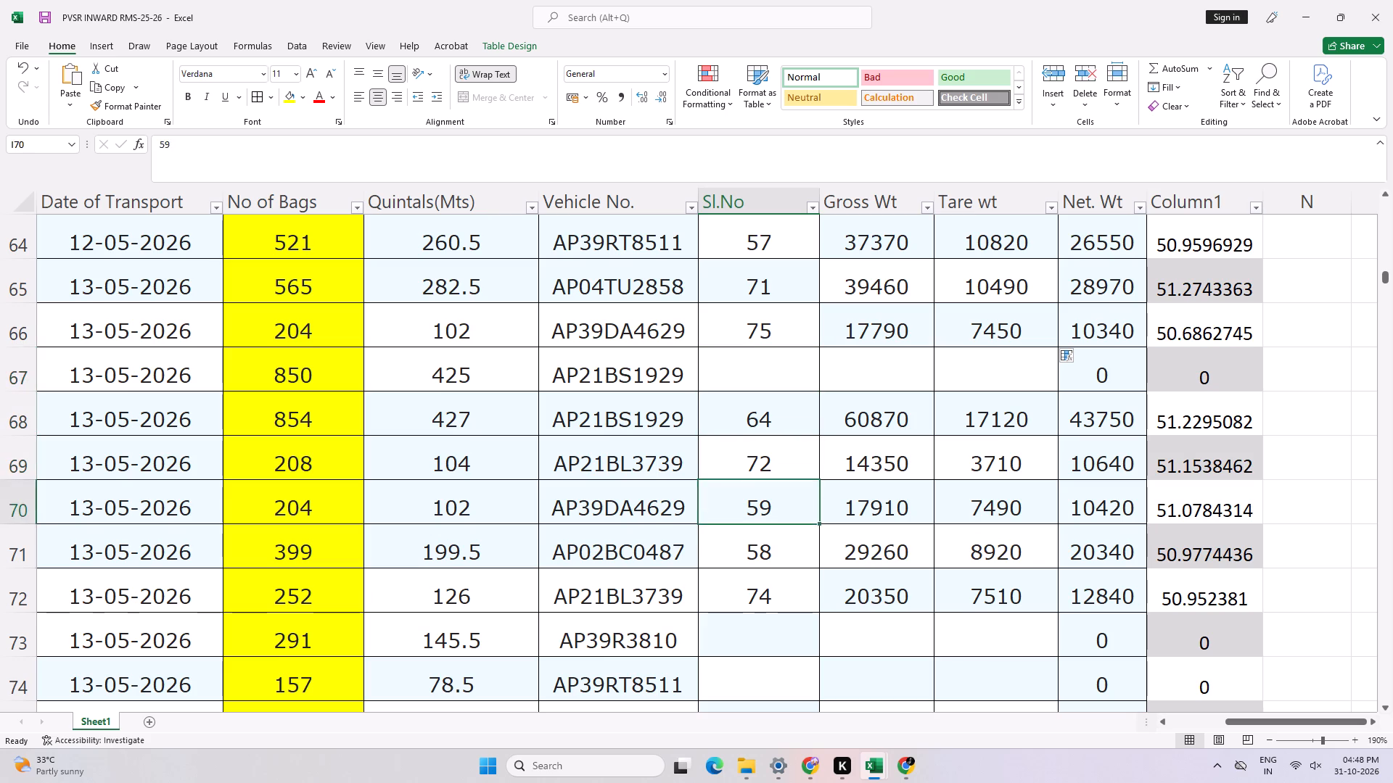
{"action": "key", "text": "Down"}
{"action": "key", "text": "Down"}
{"action": "key", "text": "Down"}
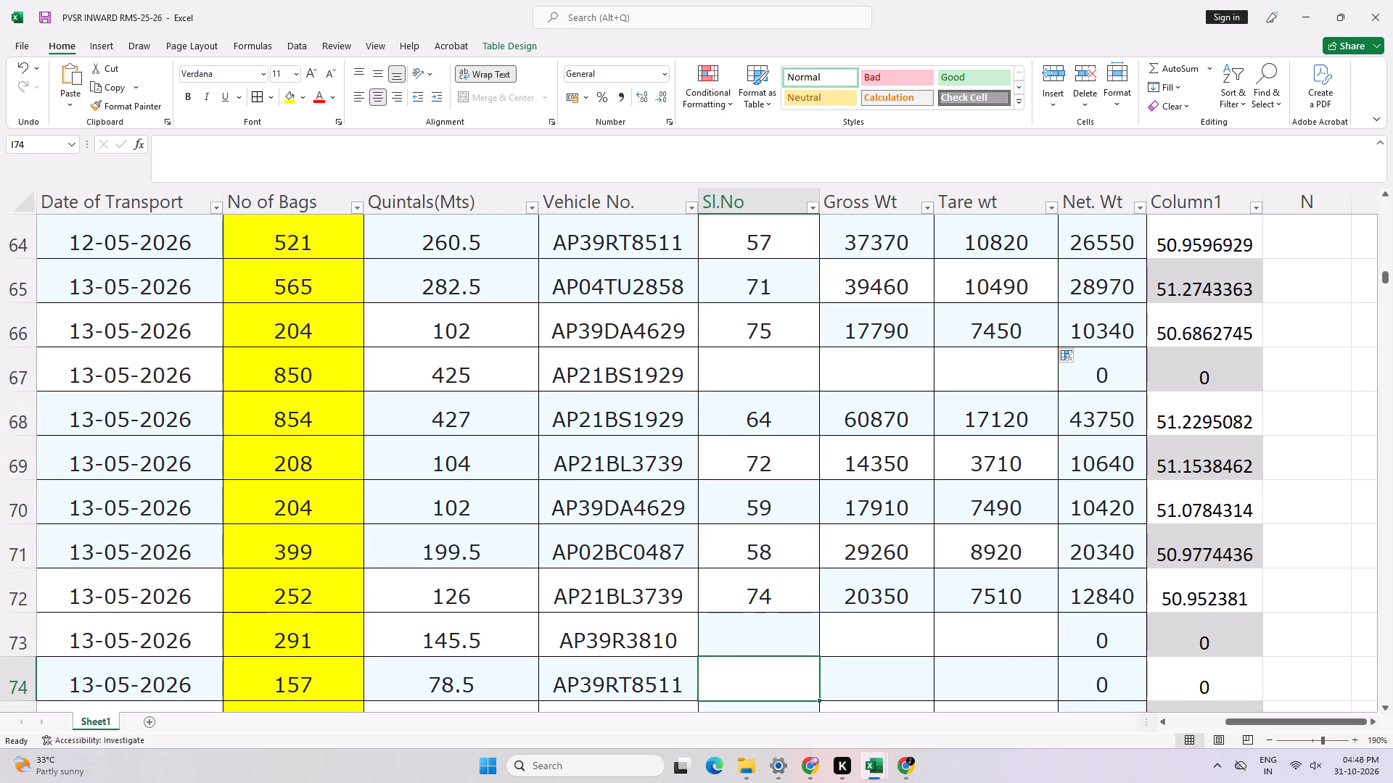
{"action": "right_click", "coordinate": [736, 332]}
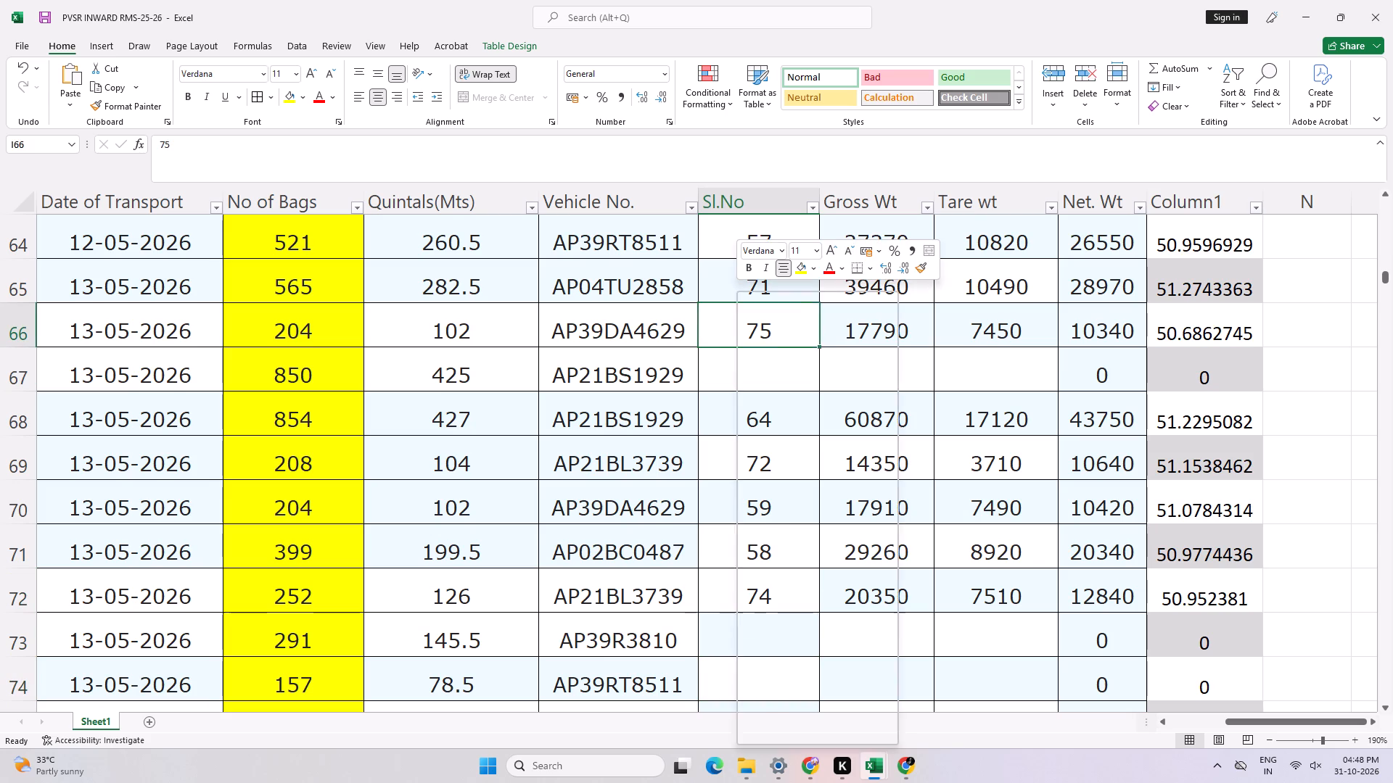
{"action": "left_click", "coordinate": [629, 320]}
{"action": "scroll", "coordinate": [718, 393], "scroll_direction": "up", "scroll_amount": 4}
{"action": "scroll", "coordinate": [766, 410], "scroll_direction": "down", "scroll_amount": 4}
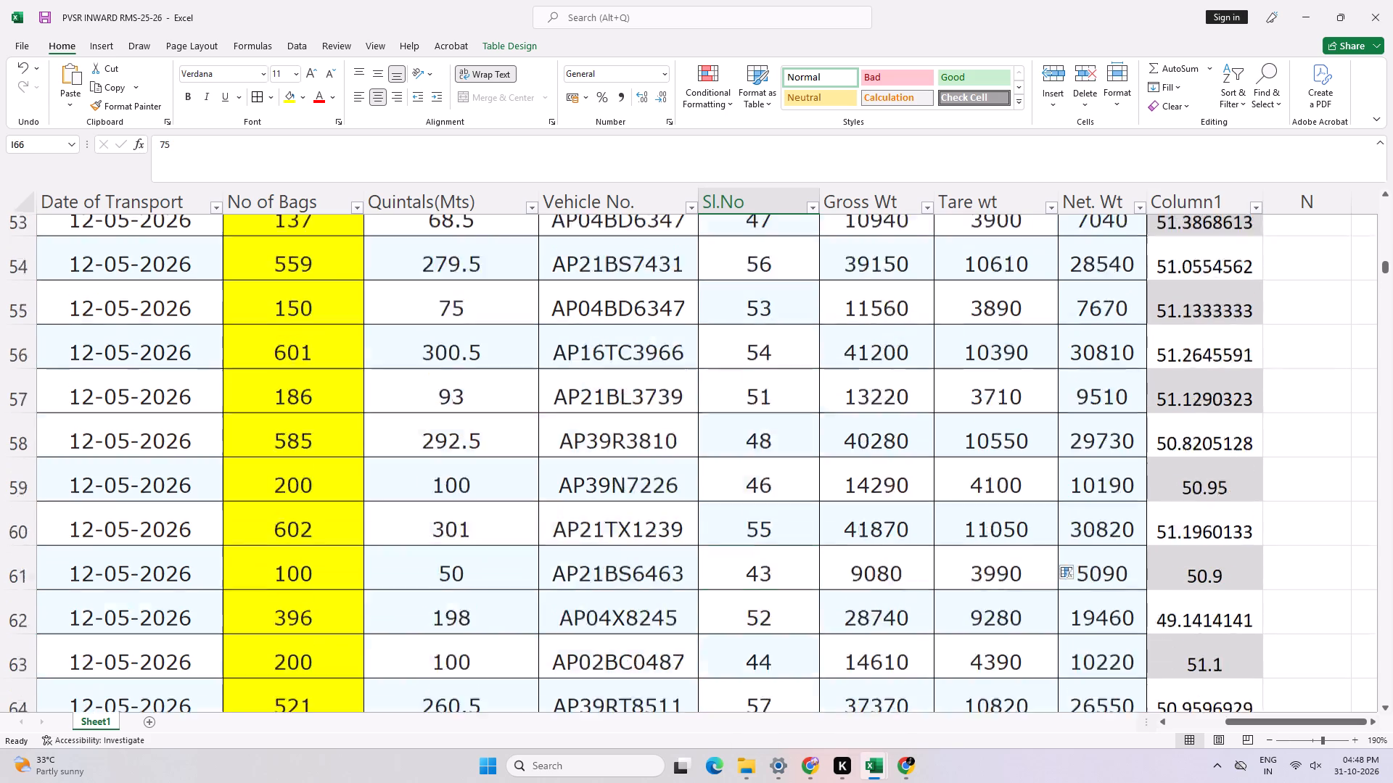
{"action": "scroll", "coordinate": [769, 418], "scroll_direction": "down", "scroll_amount": 2}
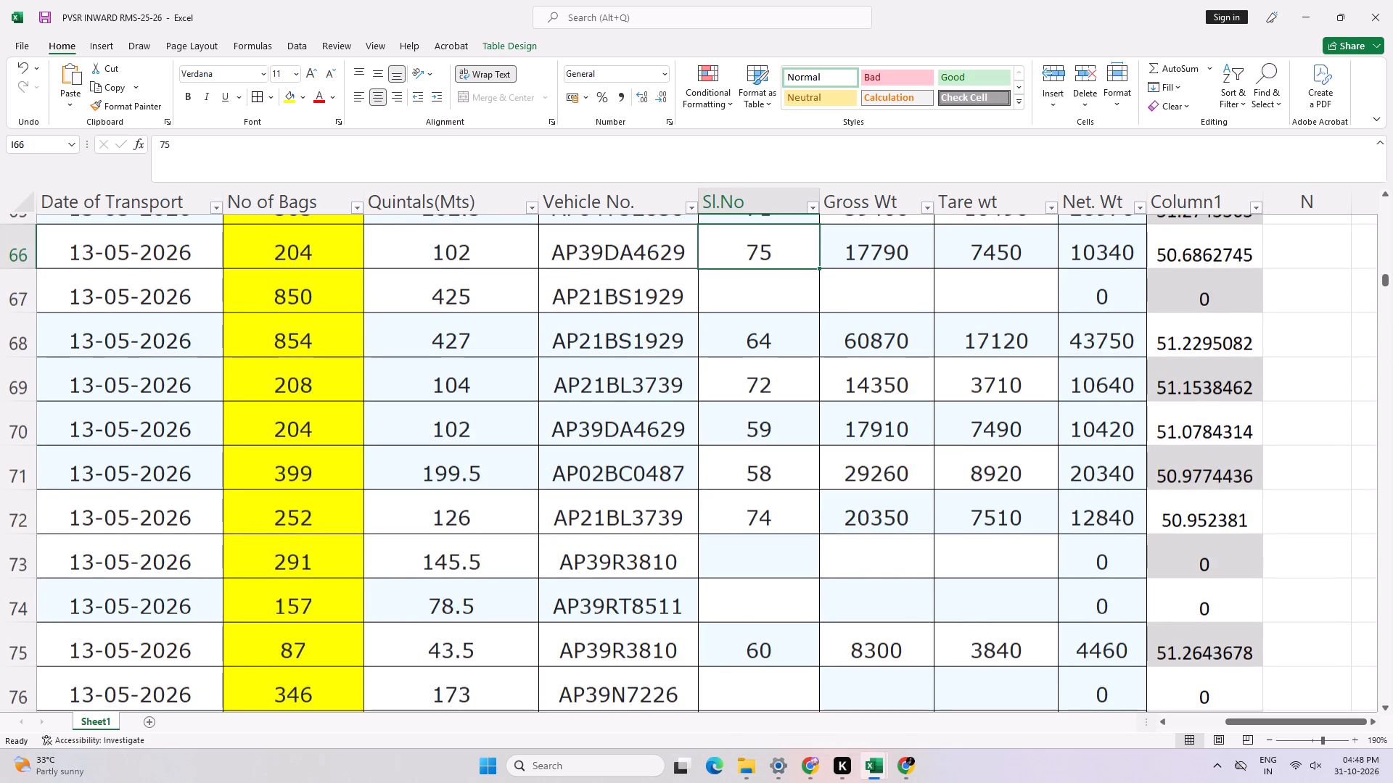
{"action": "left_click", "coordinate": [731, 542]}
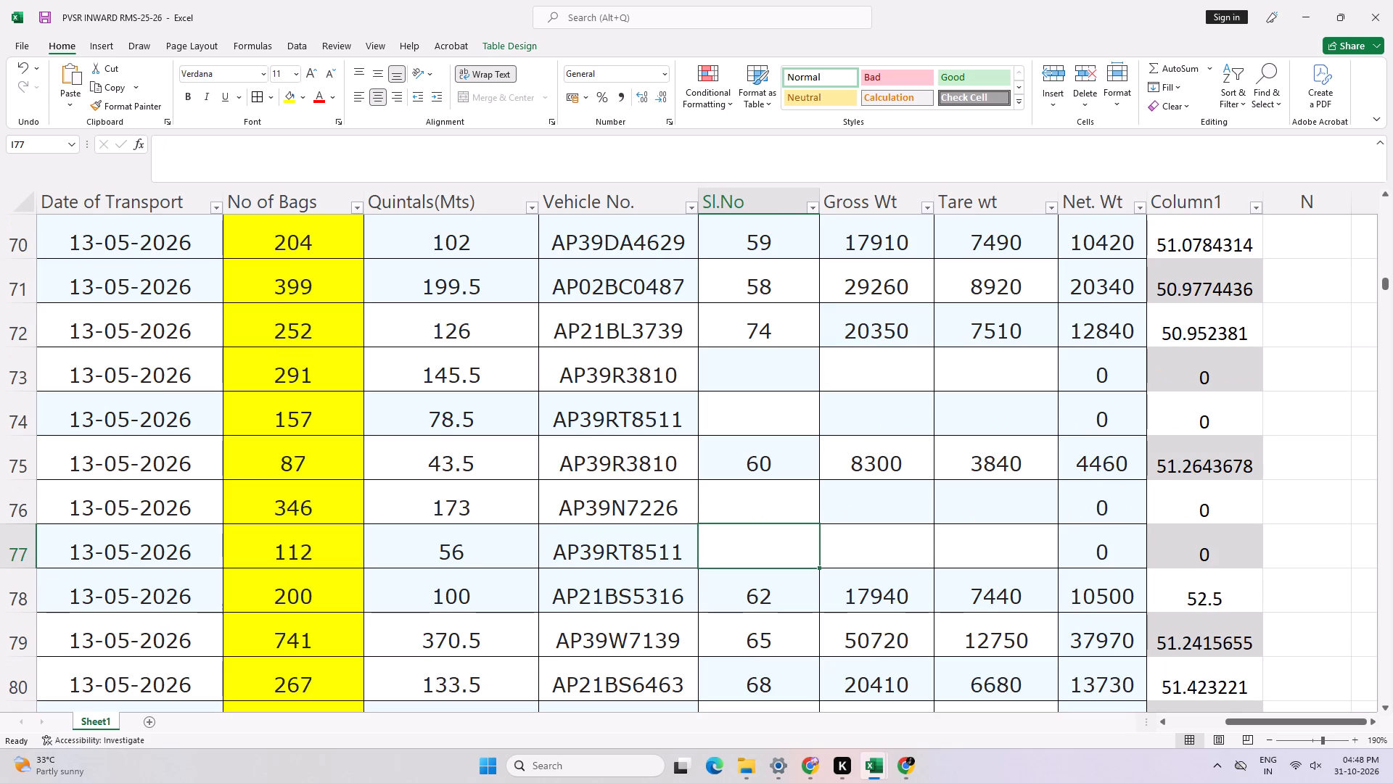
{"action": "type", "text": "76"}
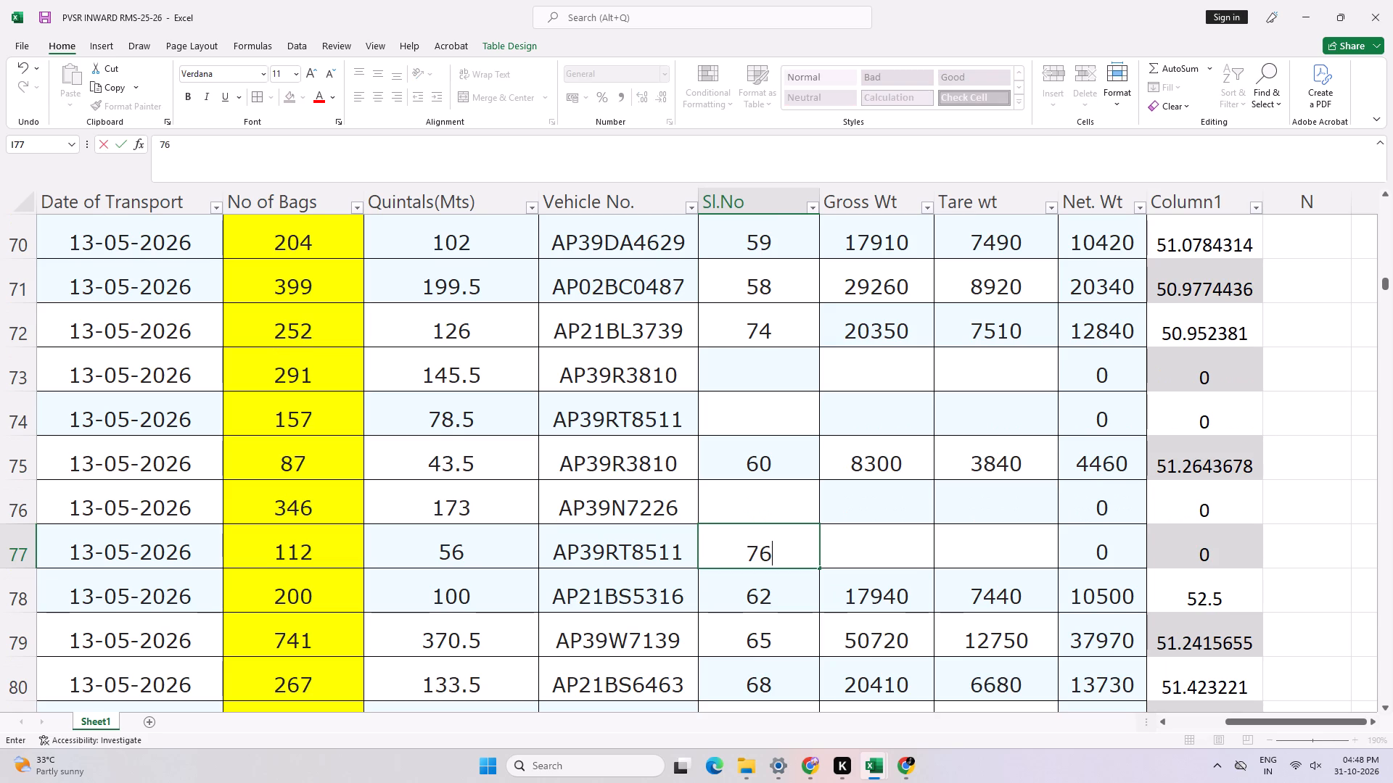
{"action": "key", "text": "Right"}
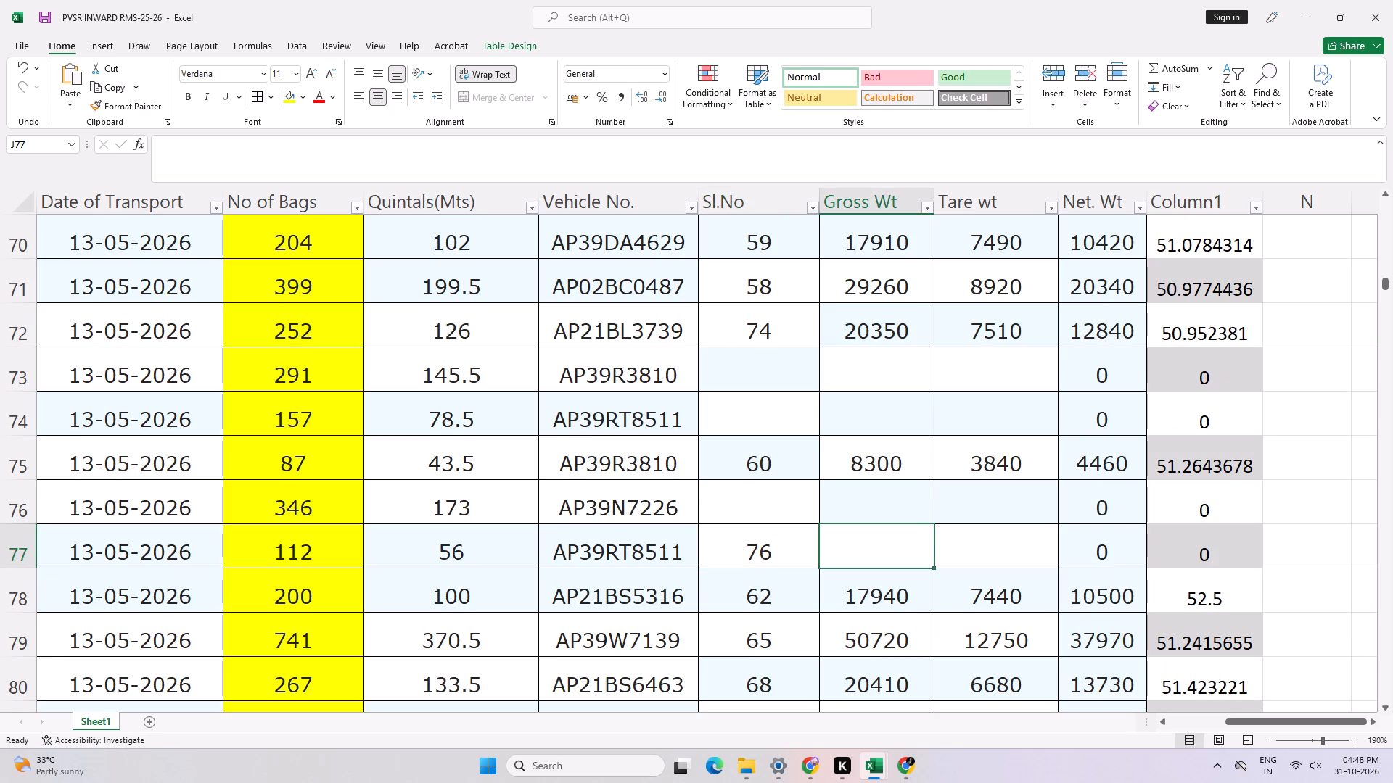
{"action": "key", "text": "equal"}
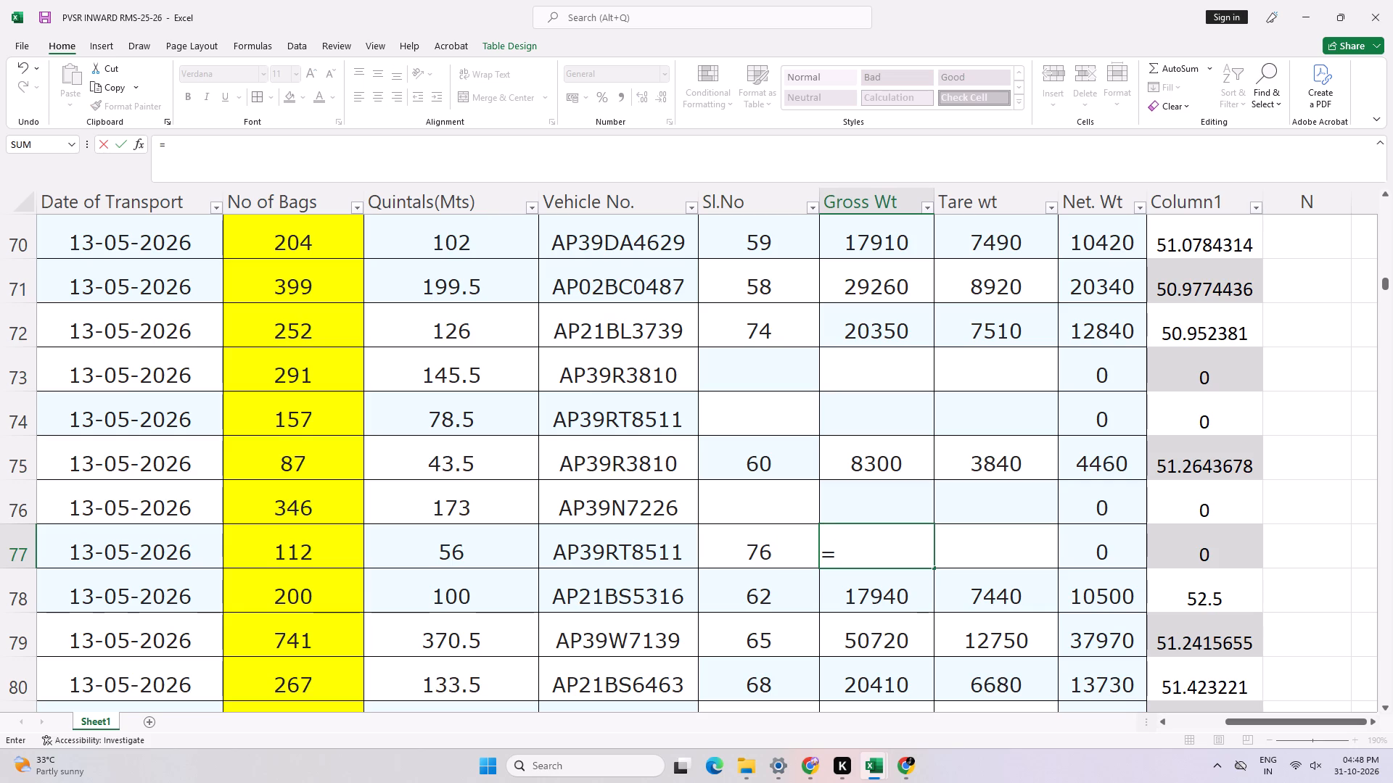
{"action": "type", "text": "9730"}
{"action": "key", "text": "Right"}
{"action": "type", "text": "=4080"}
{"action": "key", "text": "Right"}
{"action": "key", "text": "Left"}
{"action": "key", "text": "Left"}
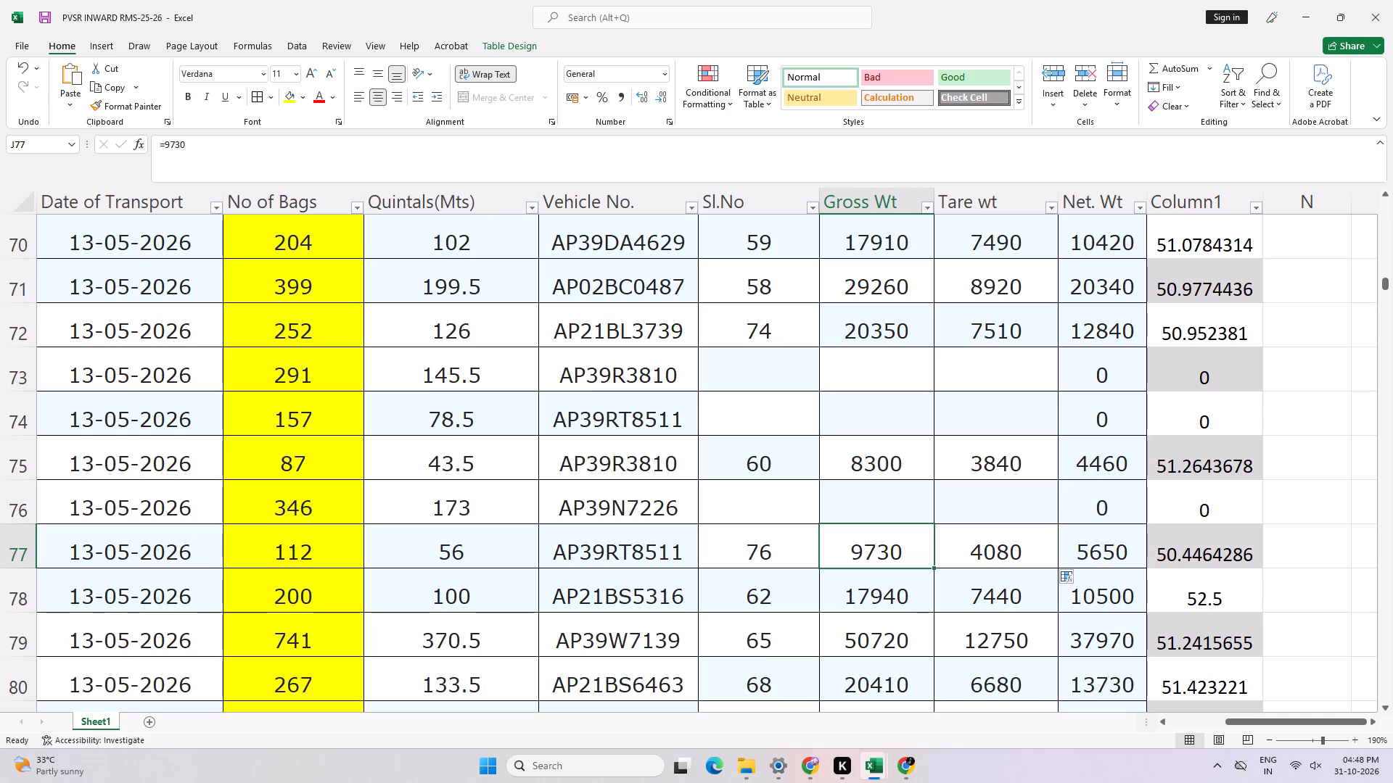
{"action": "key", "text": "Right"}
{"action": "key", "text": "Right"}
{"action": "key", "text": "Right"}
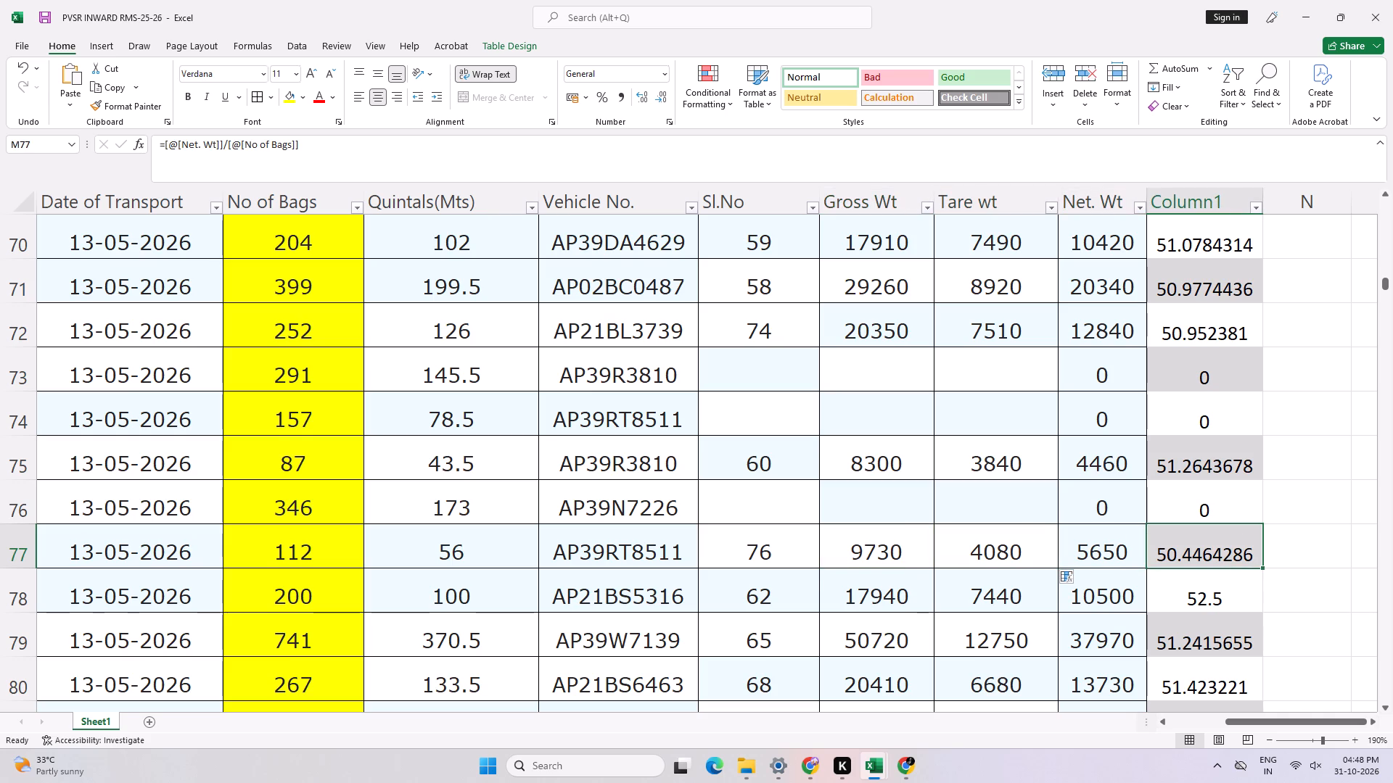
{"action": "key", "text": "Left"}
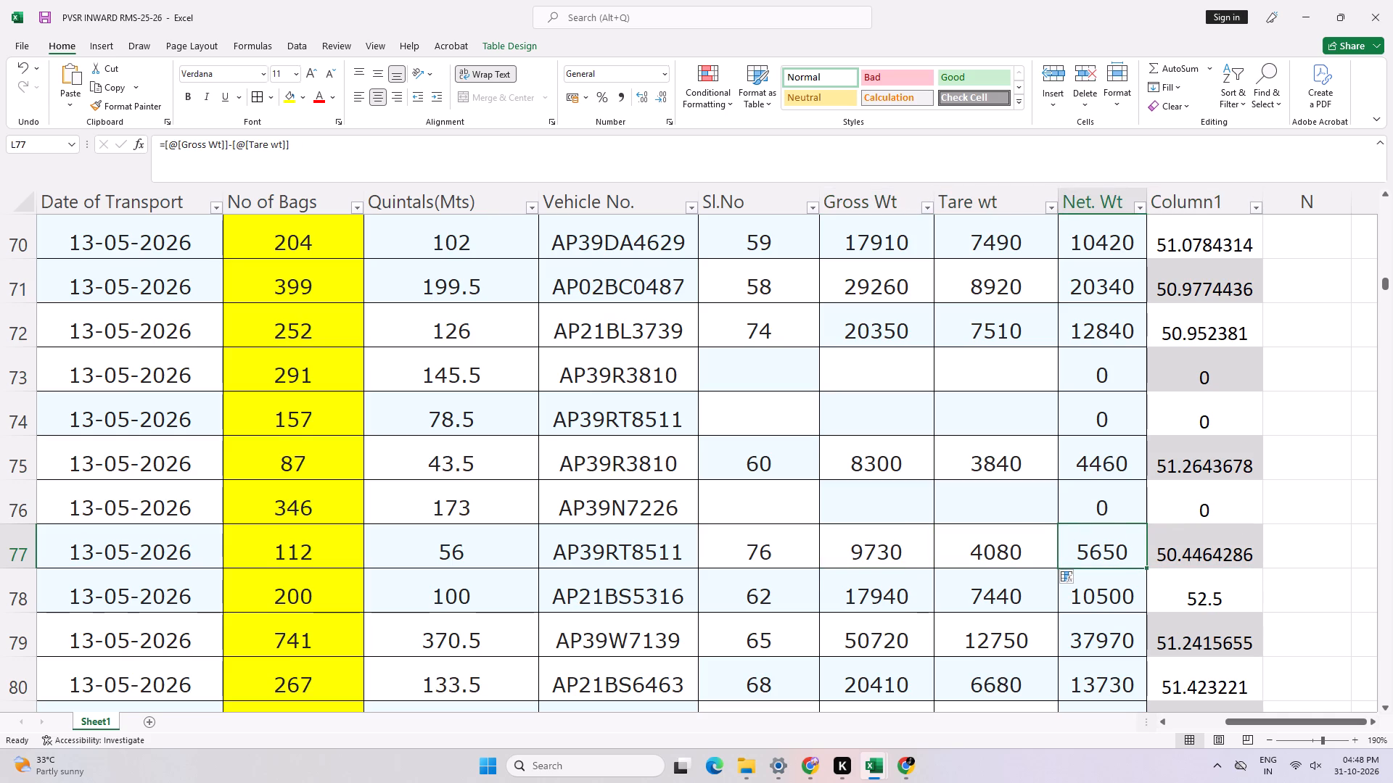
Check row 77's serial number, weights and net weight per bag against the neighbouring rows.
{"action": "key", "text": "Left"}
{"action": "key", "text": "Left"}
{"action": "key", "text": "Left"}
{"action": "key", "text": "Right"}
{"action": "key", "text": "Right"}
{"action": "key", "text": "Right"}
{"action": "key", "text": "Right"}
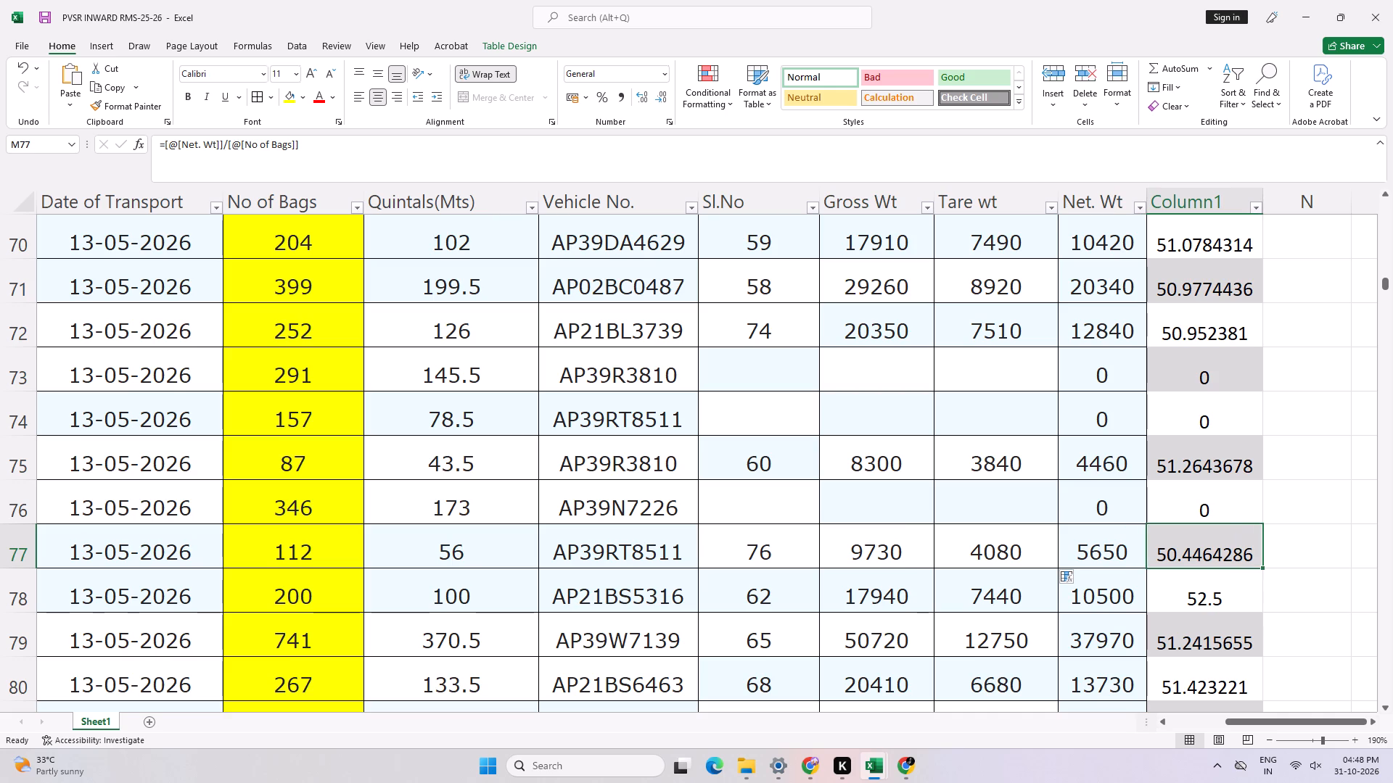
{"action": "key", "text": "Left"}
{"action": "key", "text": "Left"}
{"action": "key", "text": "Left"}
{"action": "key", "text": "Left"}
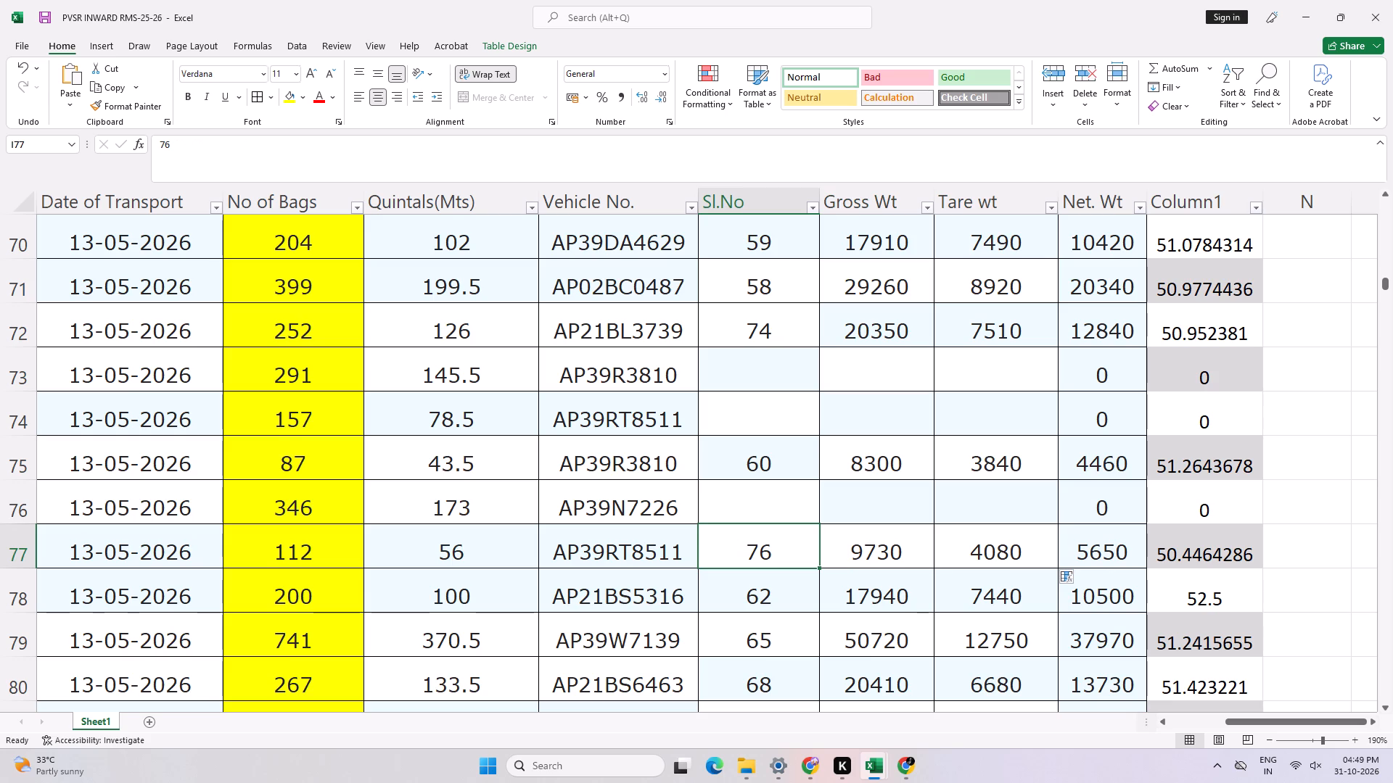
{"action": "key", "text": "Up"}
{"action": "key", "text": "Up"}
{"action": "key", "text": "Up"}
{"action": "key", "text": "Up"}
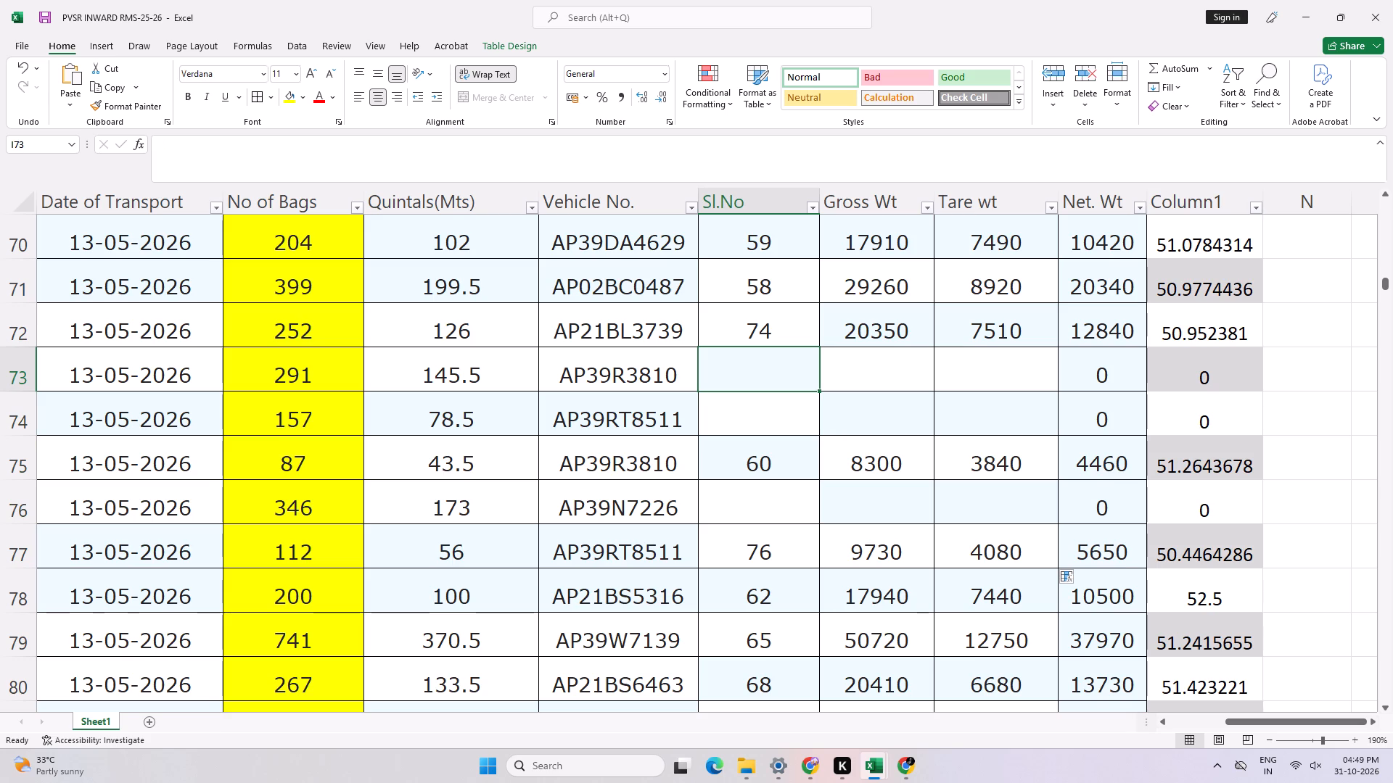
{"action": "type", "text": "77"}
{"action": "key", "text": "Tab"}
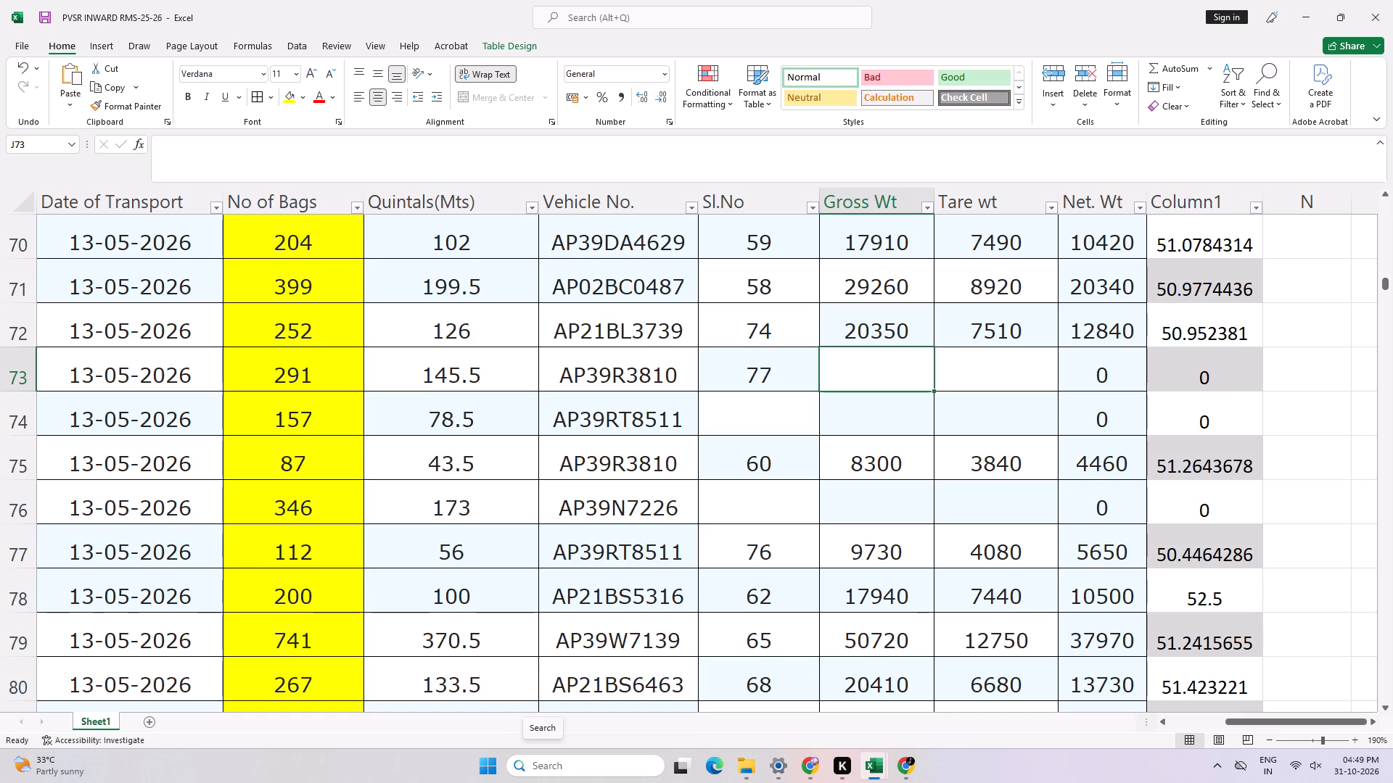
{"action": "type", "text": "2139"}
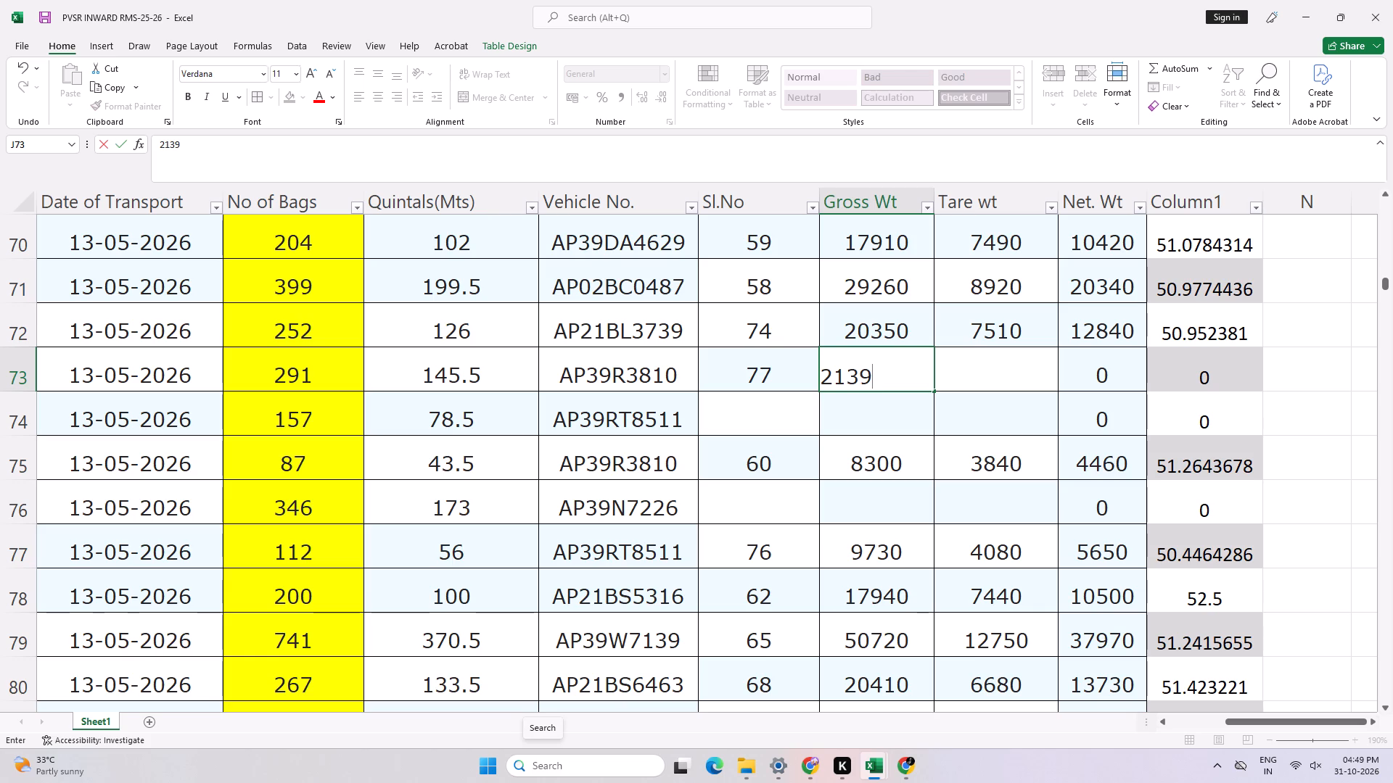
{"action": "key", "text": "0"}
{"action": "key", "text": "Tab"}
{"action": "type", "text": "6490"}
{"action": "key", "text": "Tab"}
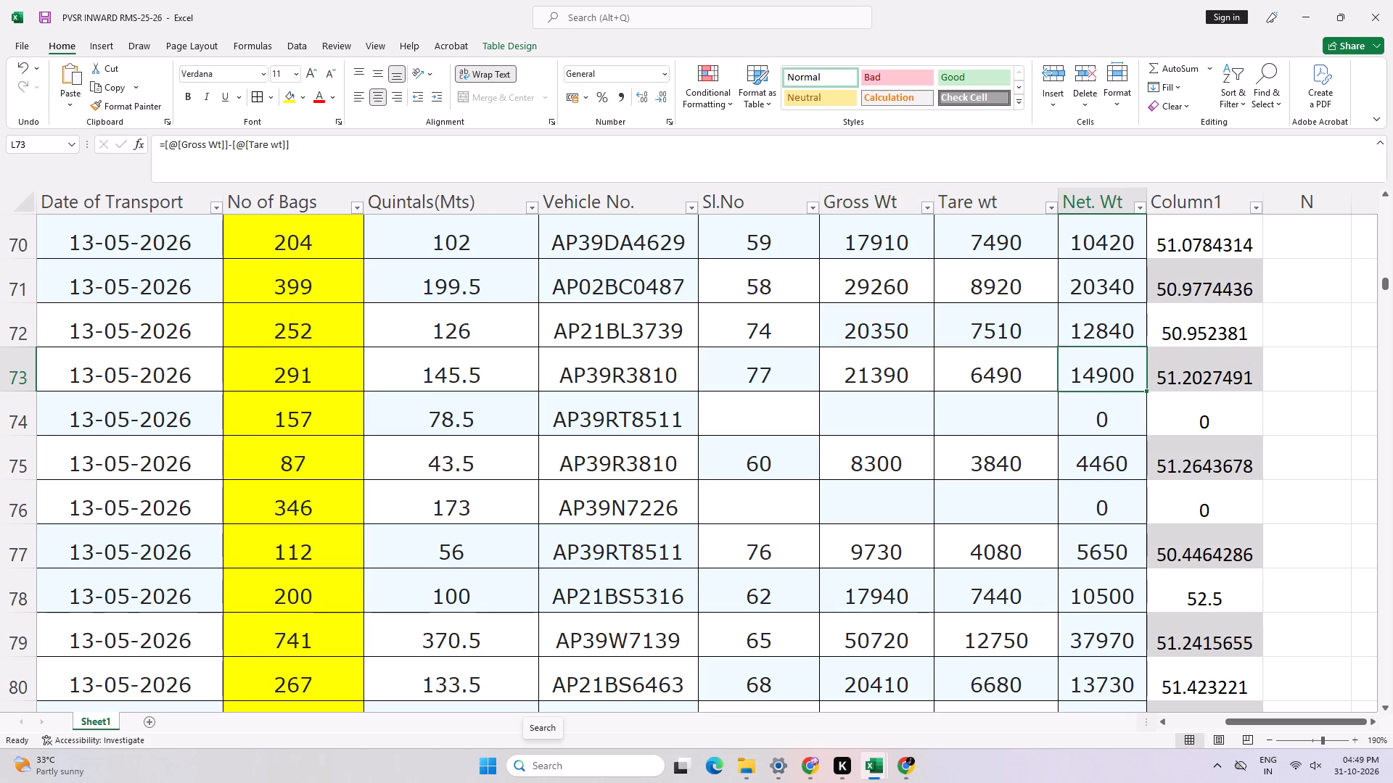
{"action": "key", "text": "Left"}
{"action": "key", "text": "Left"}
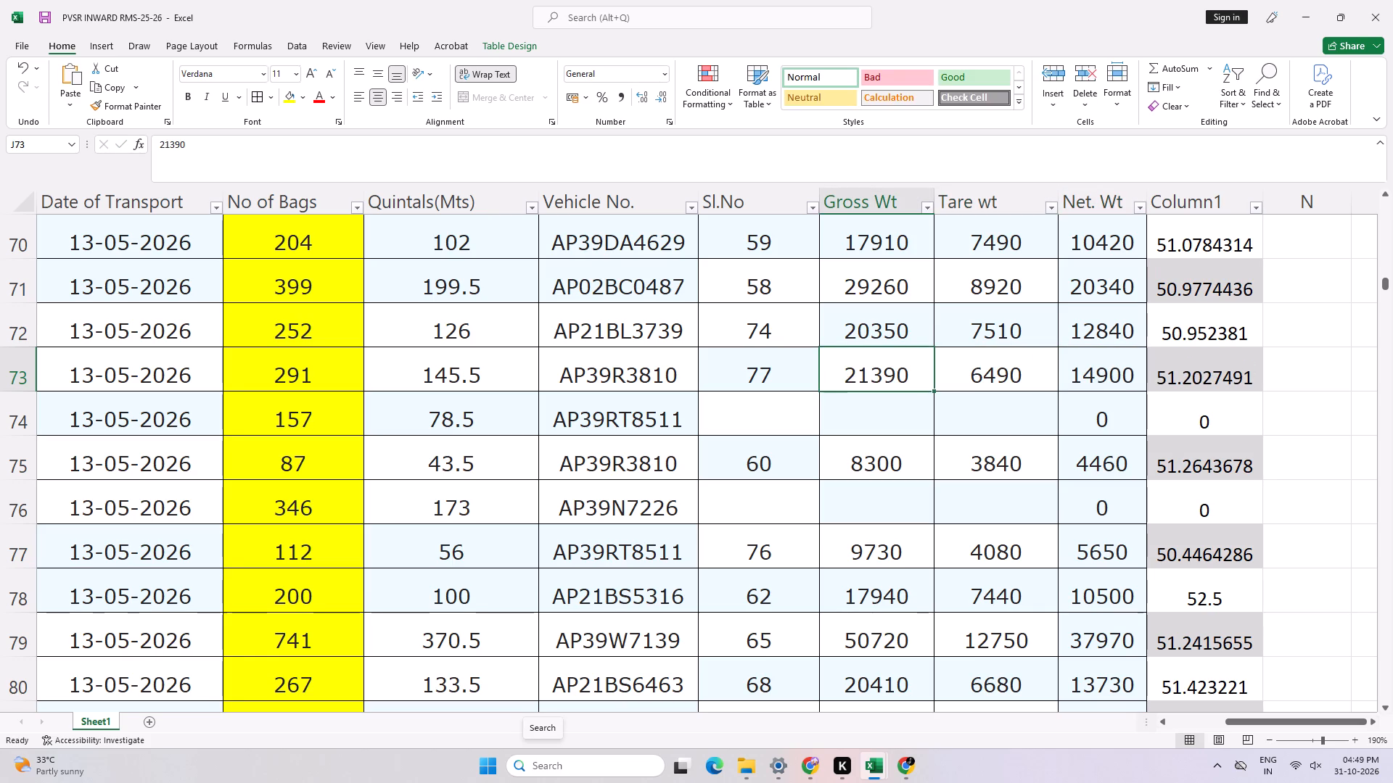
{"action": "key", "text": "ctrl+s"}
Look through the 13-05-2026 rows without serial numbers for the load matching the next weighing.
{"action": "key", "text": "Left"}
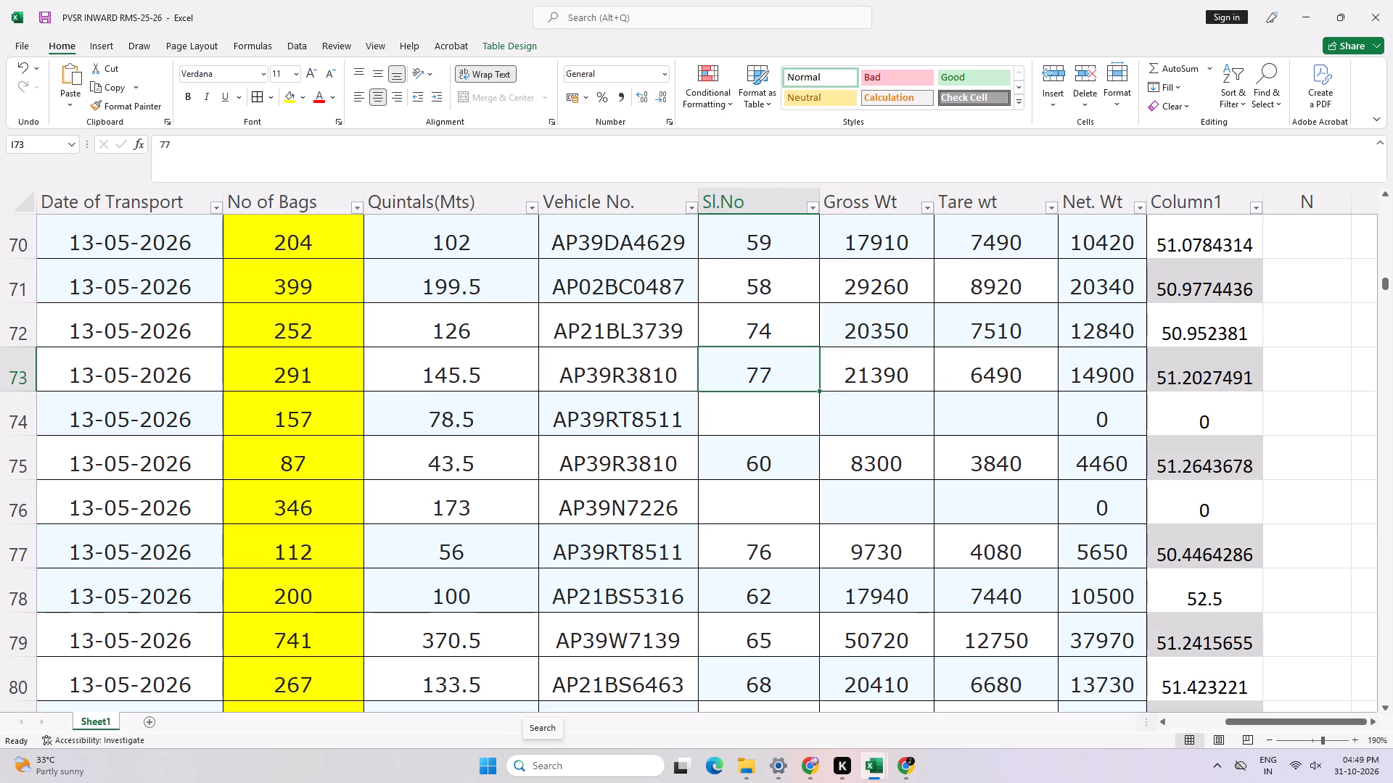
{"action": "key", "text": "ctrl+Up"}
{"action": "key", "text": "Down"}
{"action": "key", "text": "Down"}
{"action": "key", "text": "Down"}
{"action": "key", "text": "Down"}
{"action": "key", "text": "Down"}
{"action": "key", "text": "Down"}
{"action": "key", "text": "Down"}
{"action": "key", "text": "Down"}
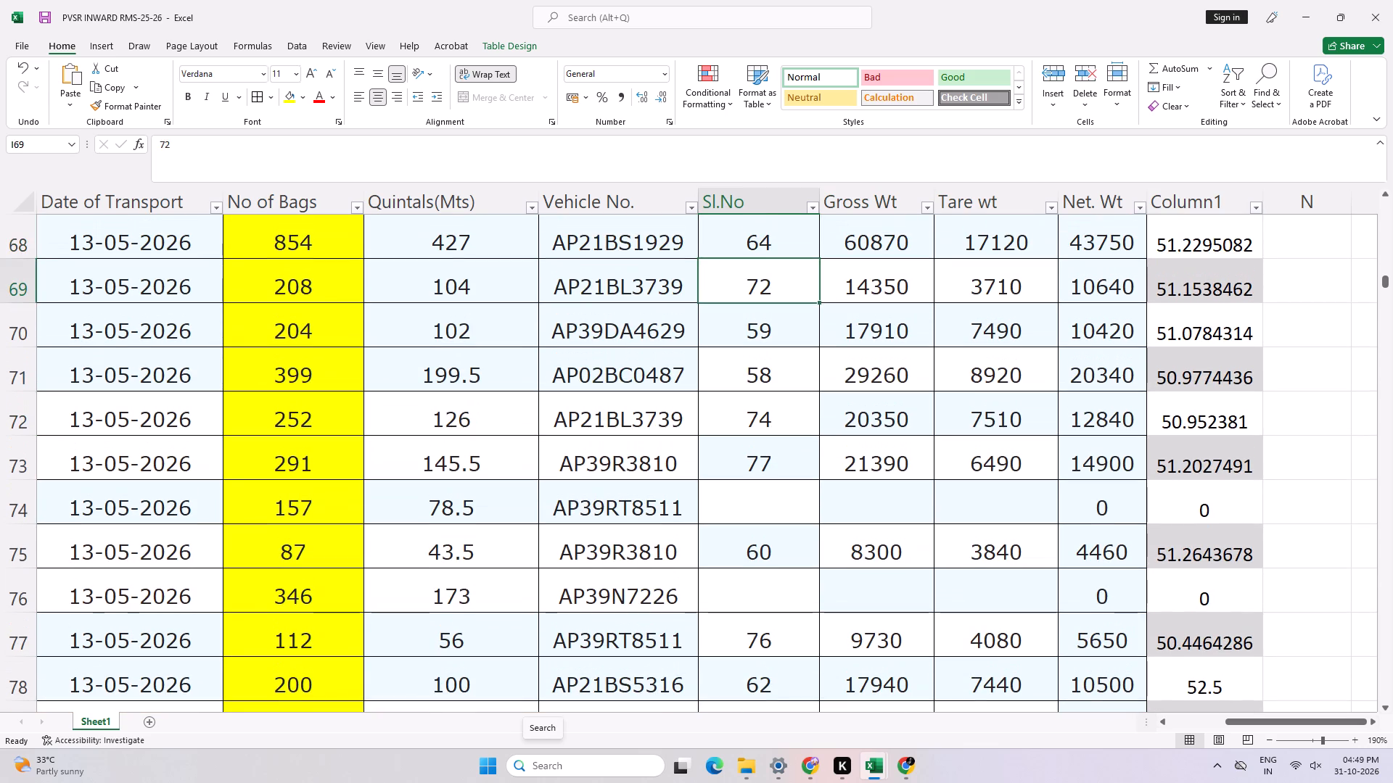
{"action": "key", "text": "Down"}
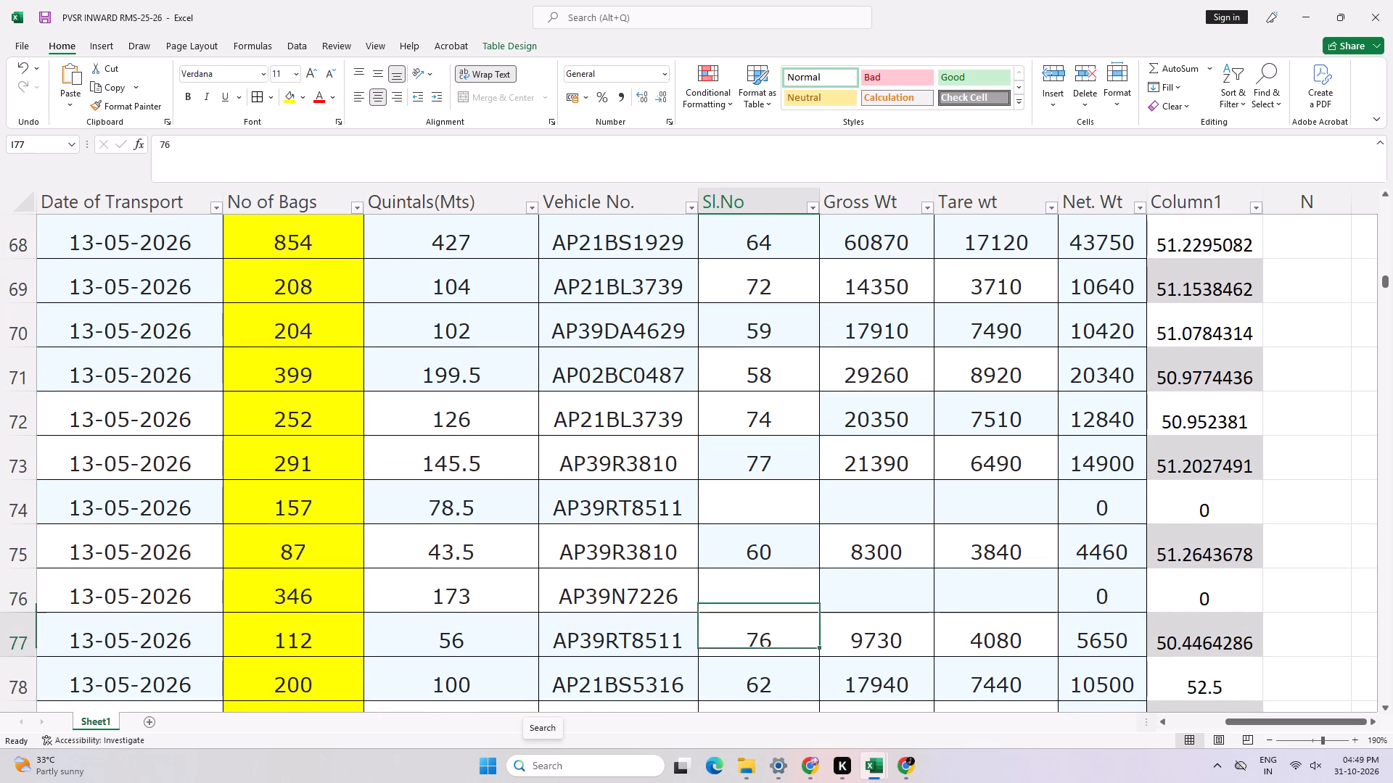
{"action": "key", "text": "Up"}
{"action": "key", "text": "Up"}
{"action": "key", "text": "Up"}
{"action": "key", "text": "ctrl+Up"}
{"action": "key", "text": "ctrl+Up"}
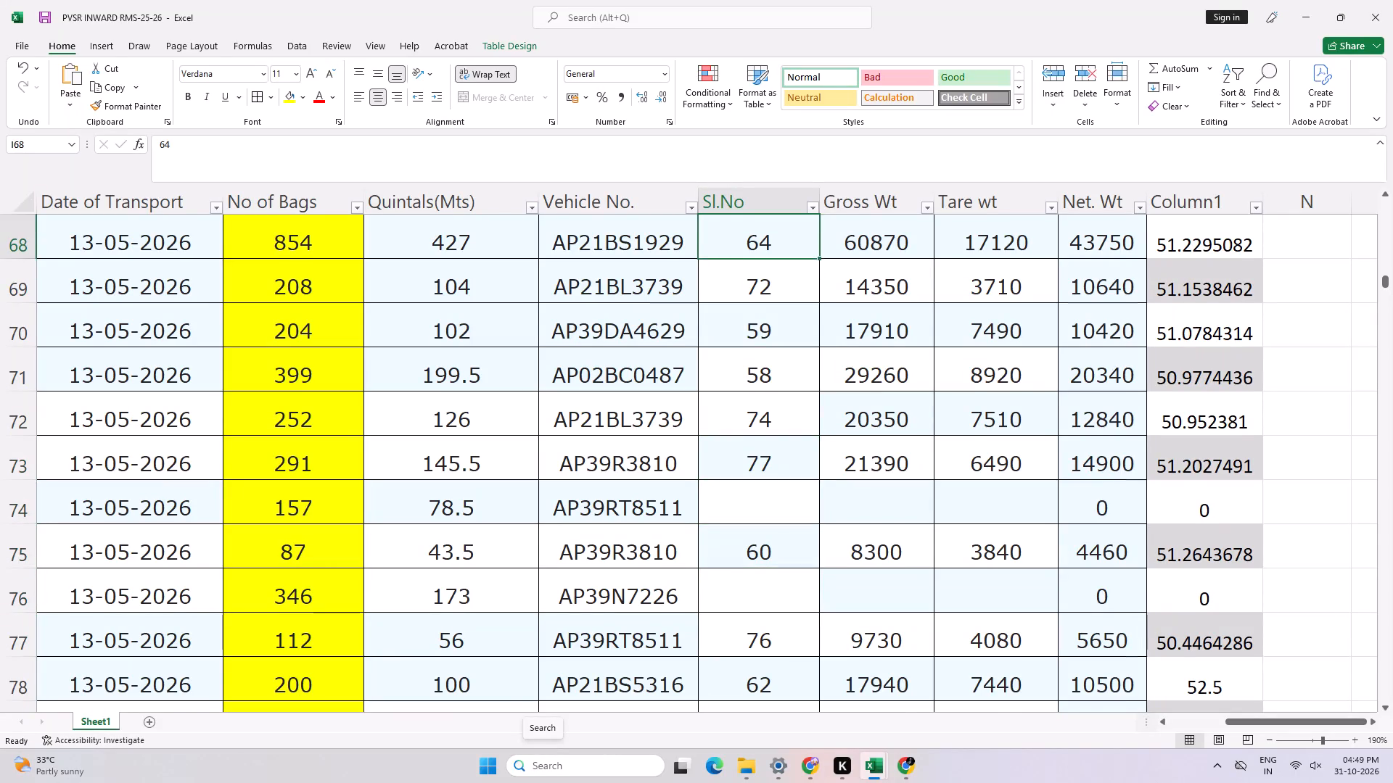
{"action": "key", "text": "Up"}
{"action": "key", "text": "Up"}
{"action": "key", "text": "Up"}
{"action": "key", "text": "Up"}
{"action": "key", "text": "Up"}
{"action": "key", "text": "ctrl+Down"}
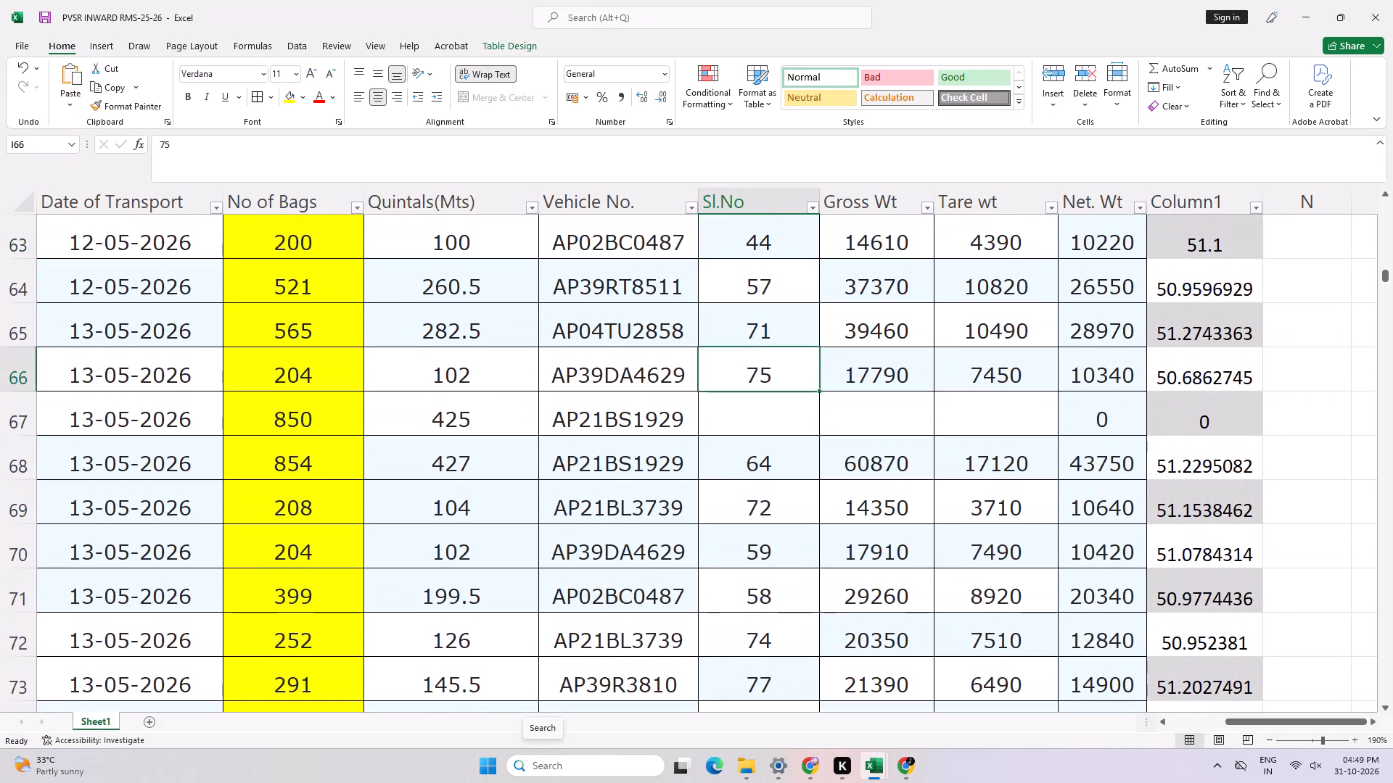
{"action": "key", "text": "ctrl+Down"}
{"action": "key", "text": "ctrl+Down"}
{"action": "key", "text": "ctrl+Down"}
{"action": "key", "text": "Down"}
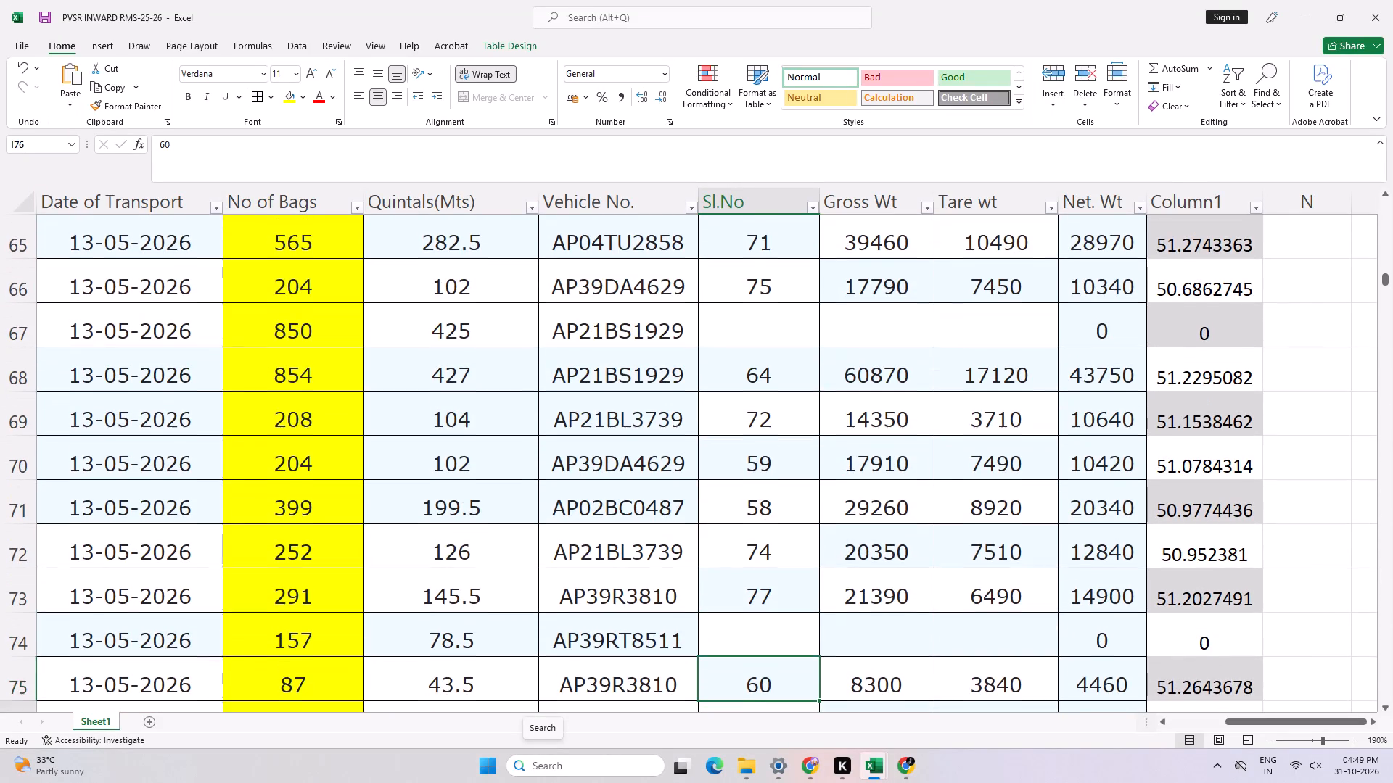
{"action": "key", "text": "Down"}
{"action": "key", "text": "Down"}
{"action": "key", "text": "Down"}
{"action": "key", "text": "Down"}
{"action": "key", "text": "Down"}
{"action": "key", "text": "Down"}
{"action": "key", "text": "Down"}
{"action": "key", "text": "Down"}
{"action": "key", "text": "Down"}
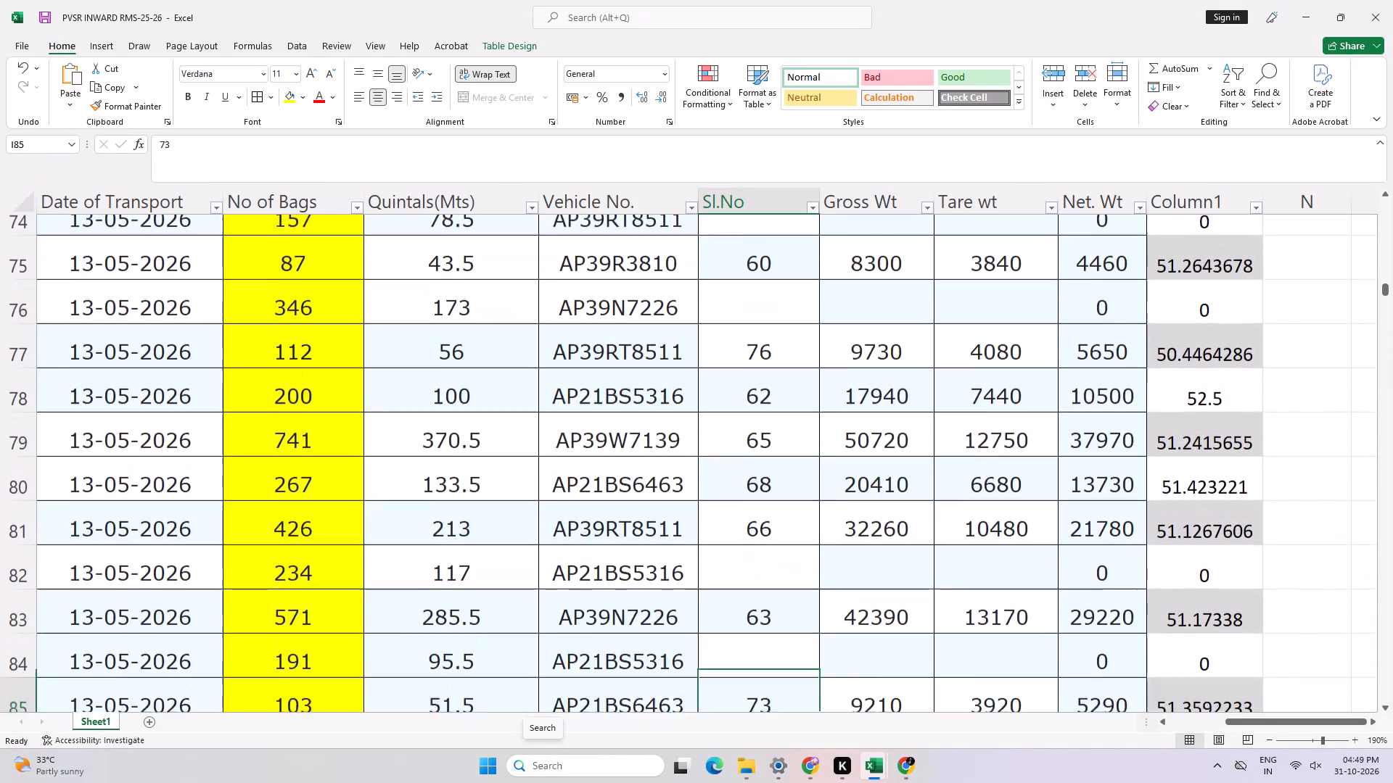
{"action": "key", "text": "Up"}
{"action": "key", "text": "Up"}
{"action": "key", "text": "Up"}
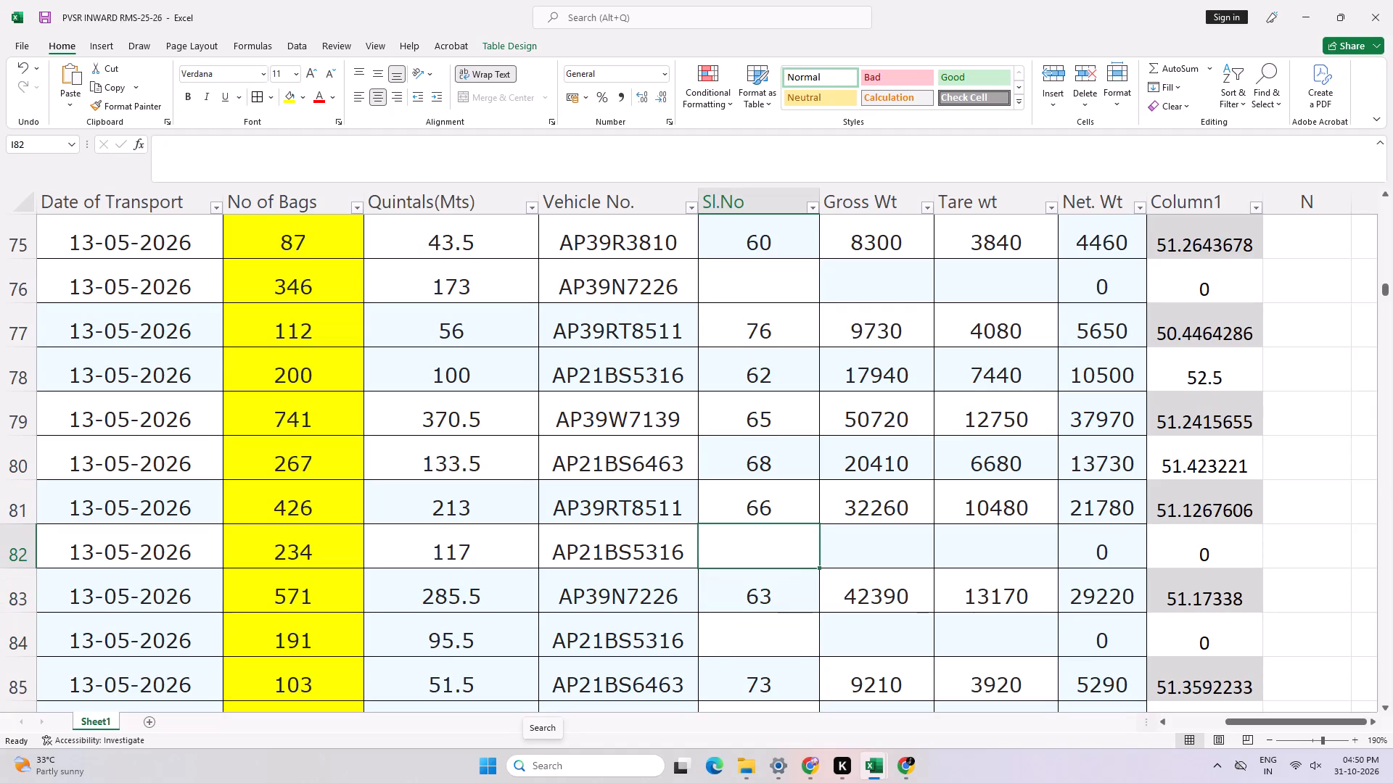
{"action": "type", "text": "78"}
{"action": "key", "text": "Tab"}
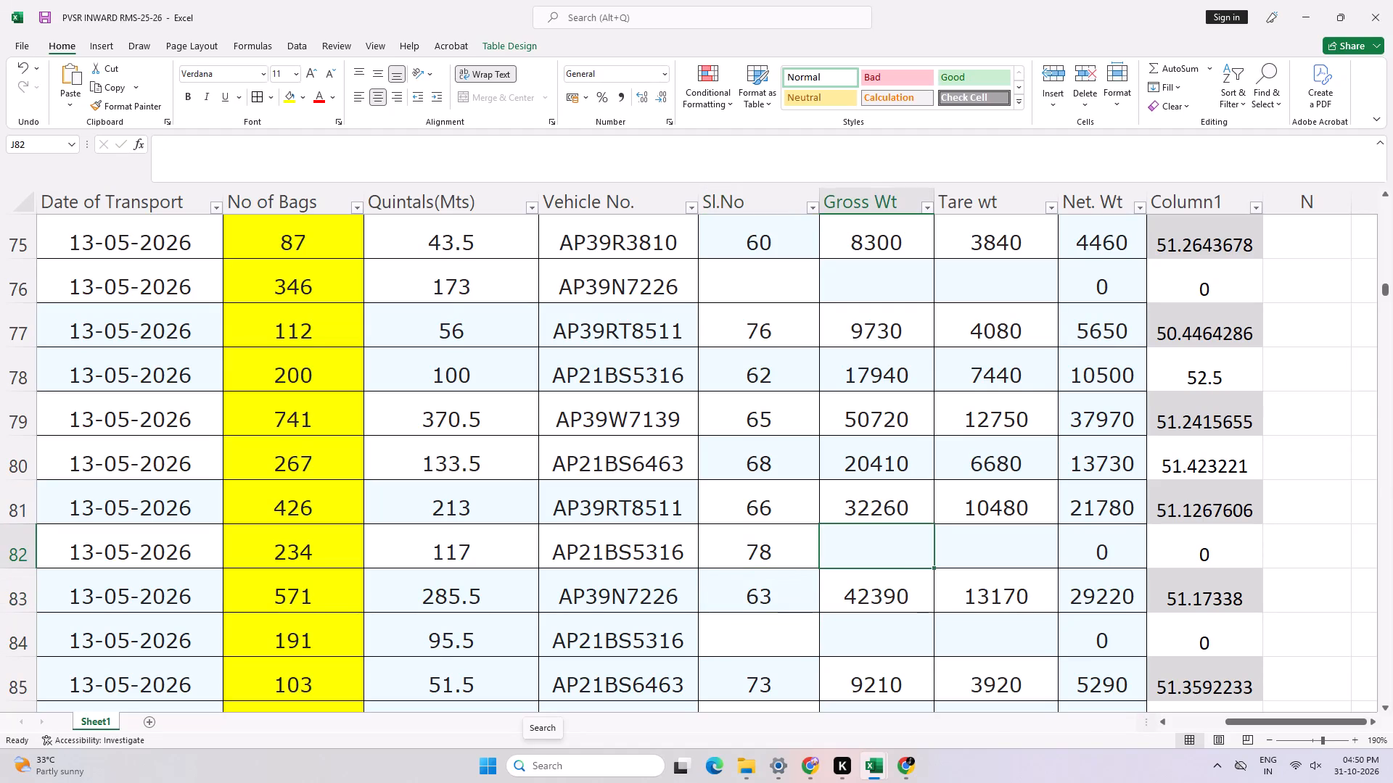
{"action": "type", "text": "=10770"}
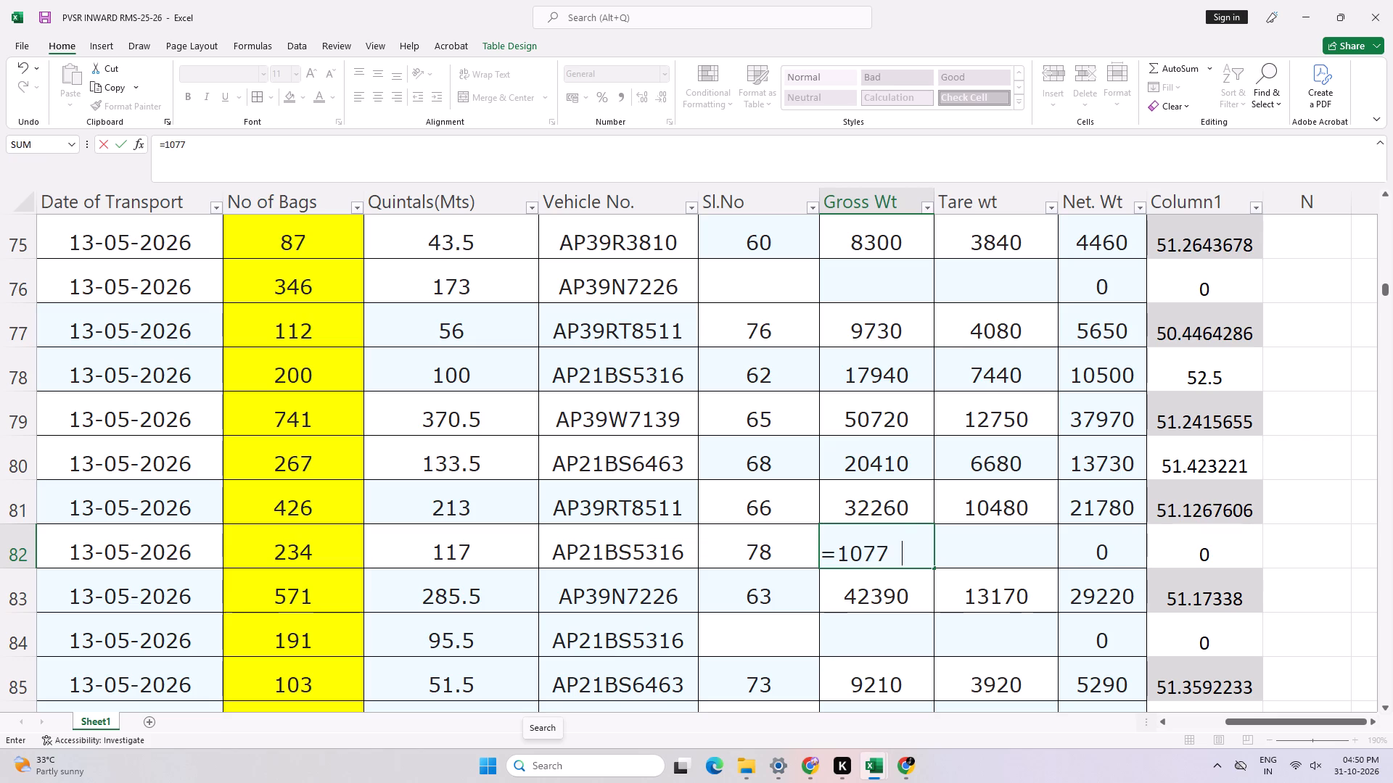
{"action": "key", "text": "Tab"}
{"action": "key", "text": "equal"}
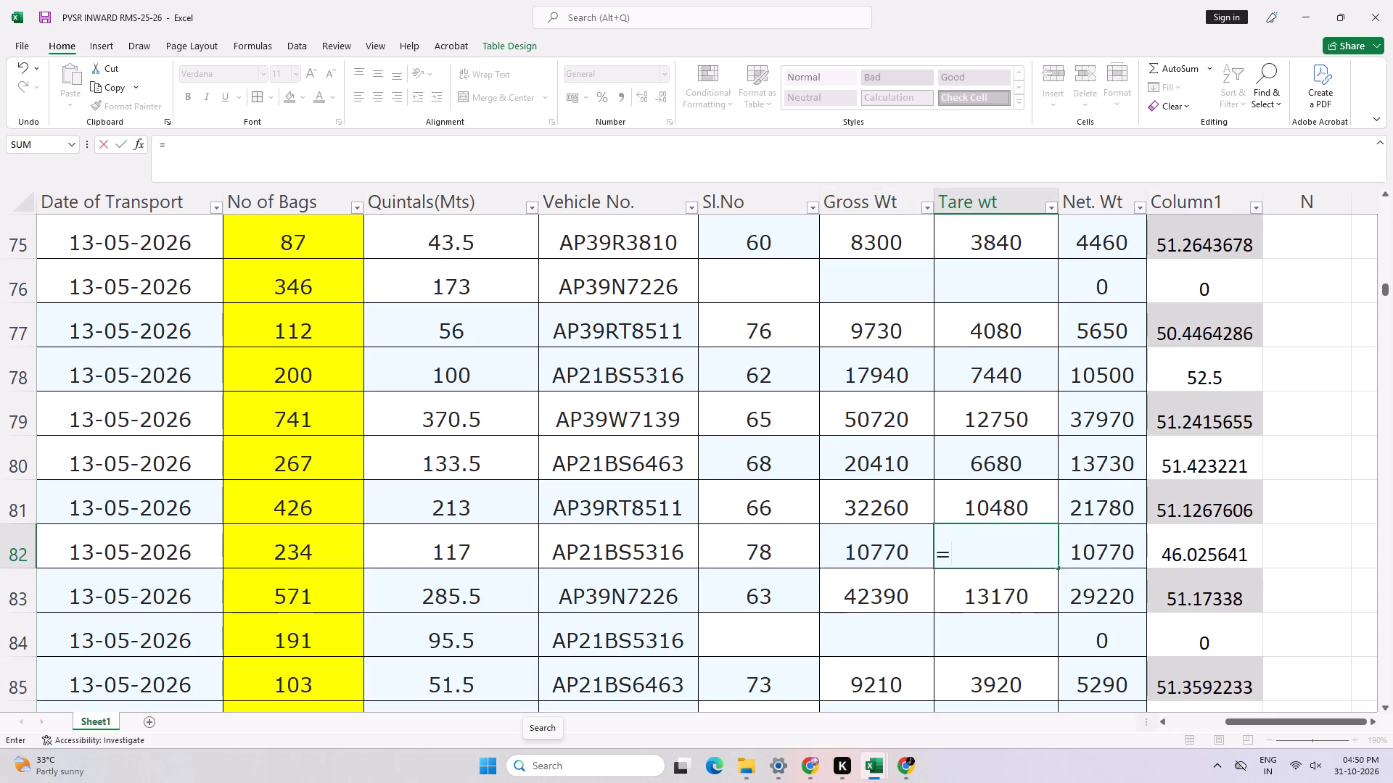
{"action": "type", "text": "4120"}
{"action": "key", "text": "Tab"}
{"action": "key", "text": "Left"}
{"action": "key", "text": "Left"}
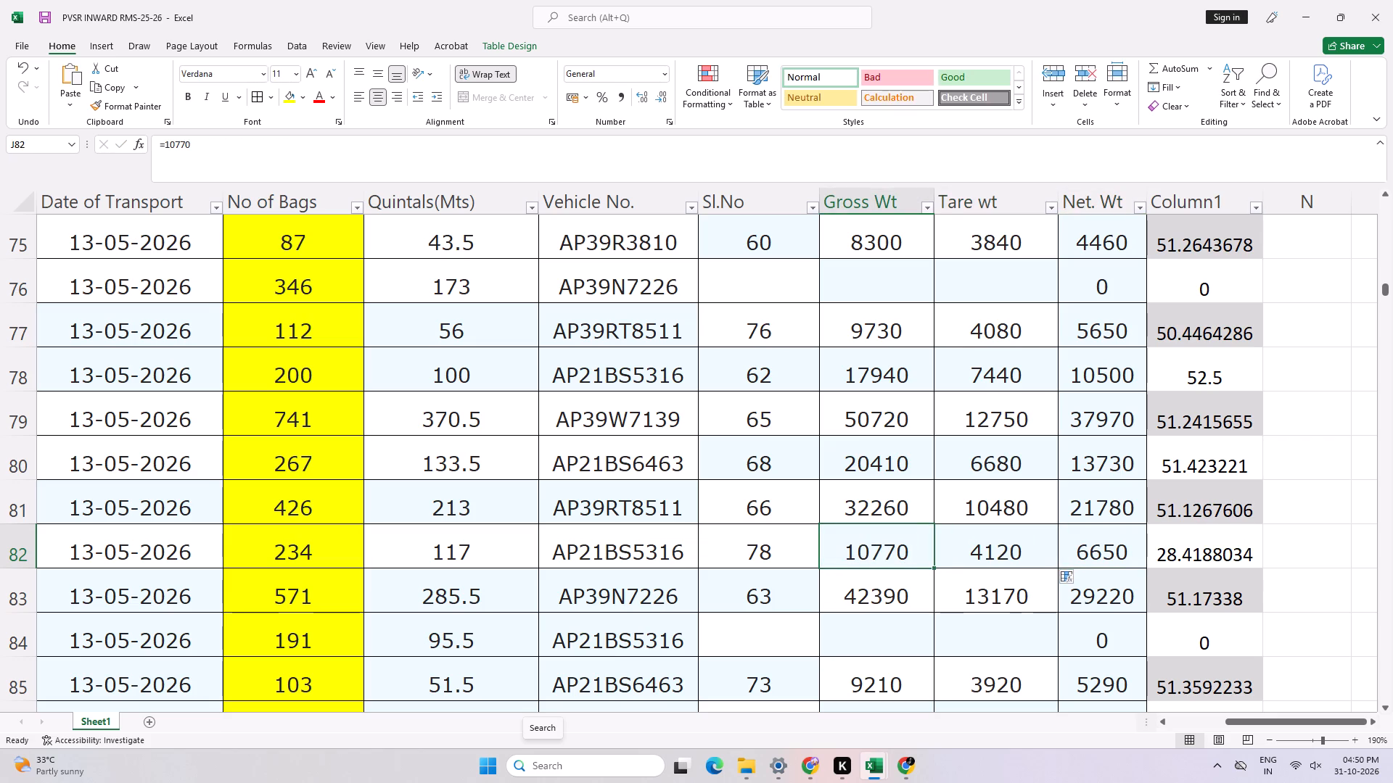
Add the second weighing to row 82's formulas, 8920 to the gross weight and 3600 to the tare weight, and save the workbook.
{"action": "key", "text": "F2"}
{"action": "key", "text": "plus"}
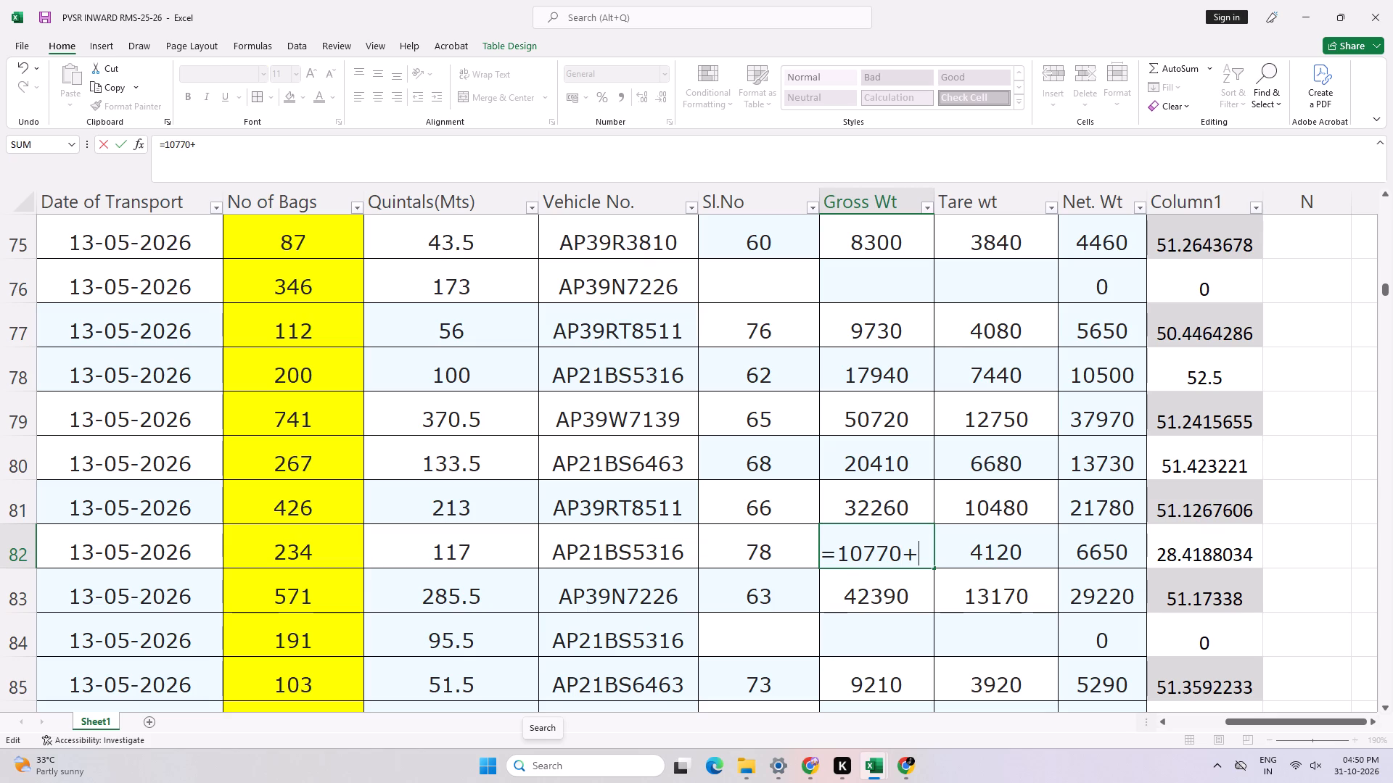
{"action": "type", "text": "8920"}
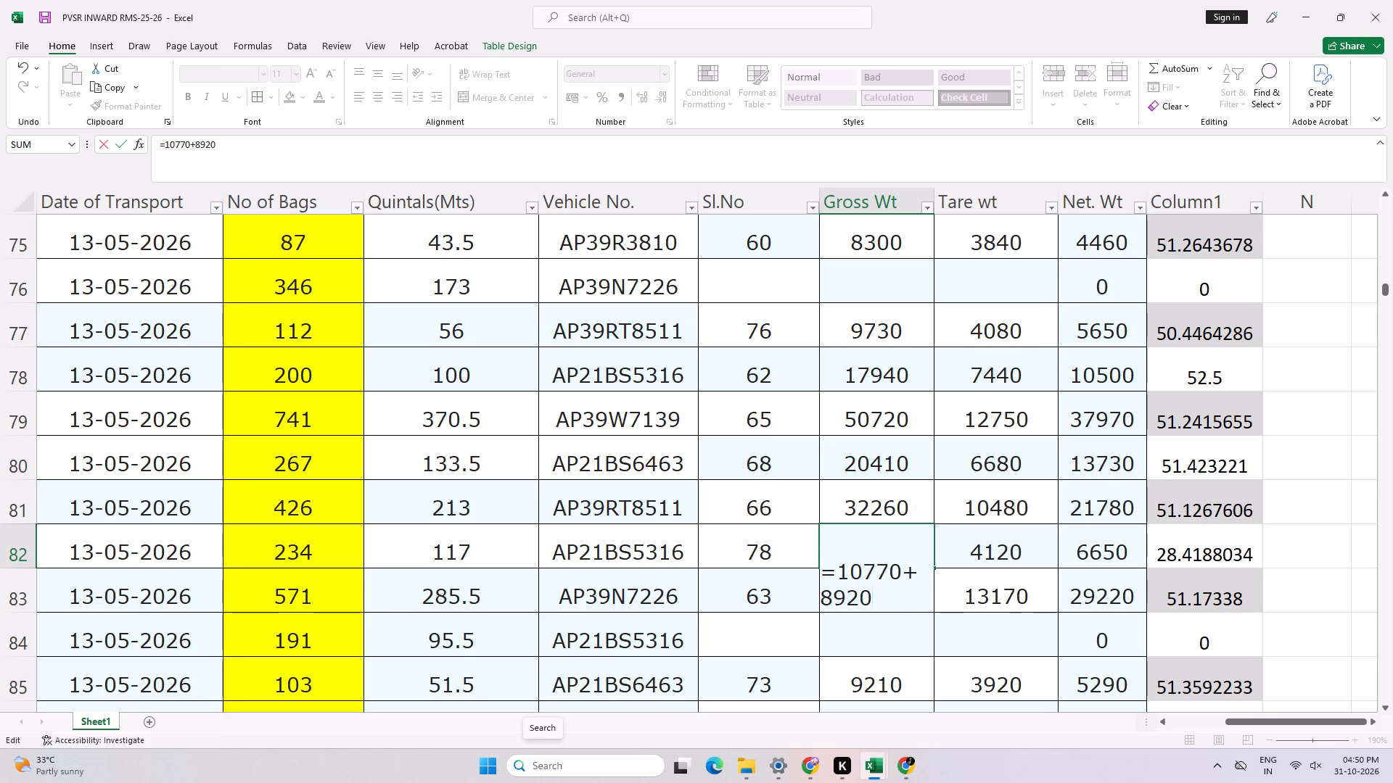
{"action": "key", "text": "Tab"}
{"action": "key", "text": "F2"}
{"action": "type", "text": "+3600"}
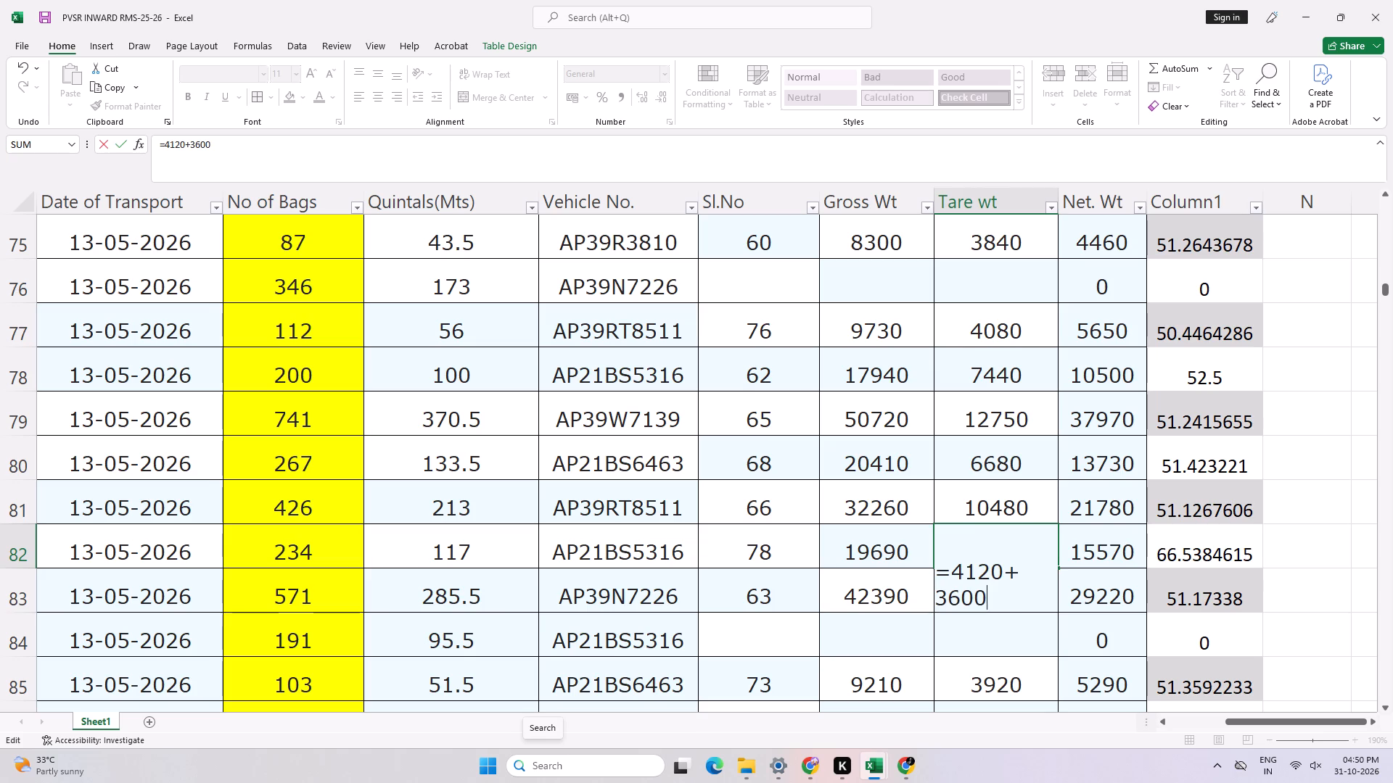
{"action": "key", "text": "Return"}
{"action": "key", "text": "Left"}
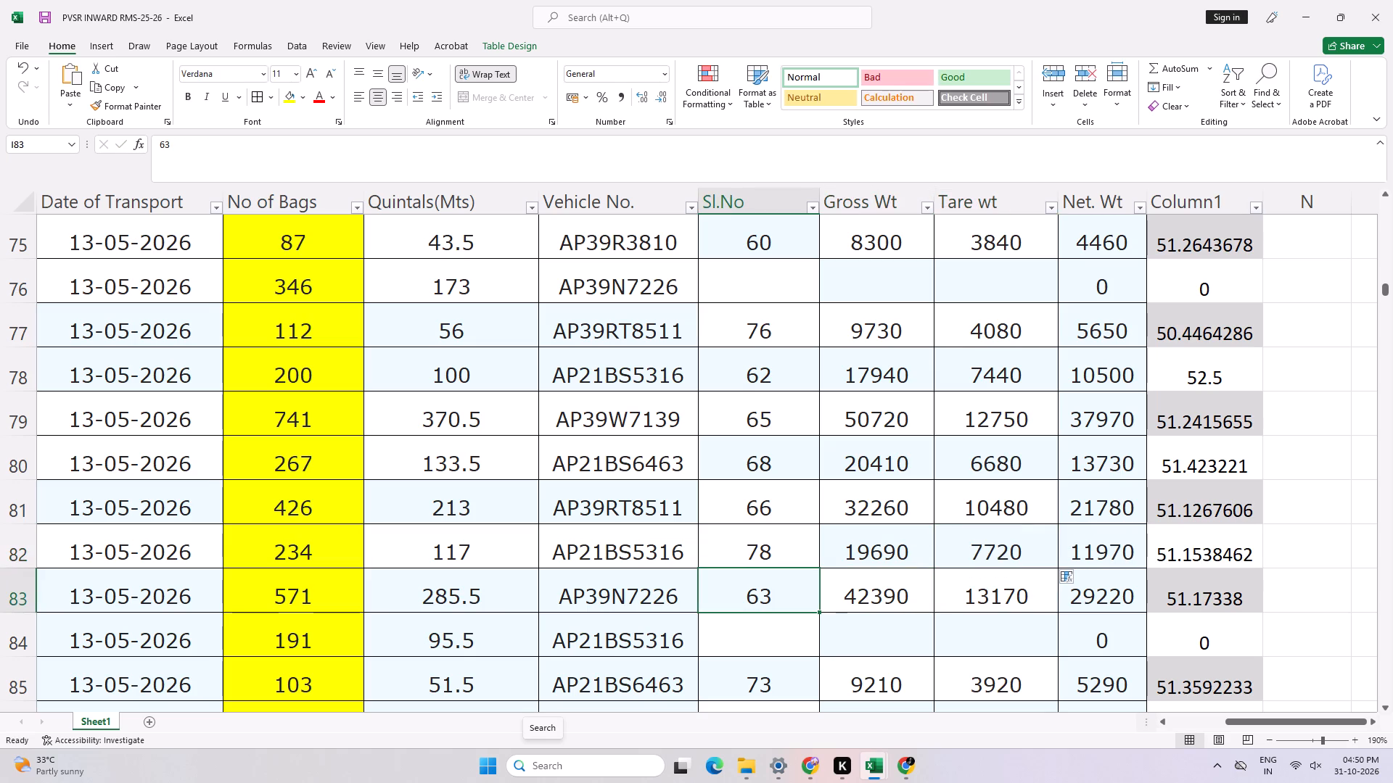
{"action": "key", "text": "ctrl+s"}
{"action": "key", "text": "ctrl+s"}
Look through the 13-05-2026 and 14-05-2026 rows without serial numbers for the load matching the next weighing.
{"action": "key", "text": "Down"}
{"action": "key", "text": "Down"}
{"action": "key", "text": "Up"}
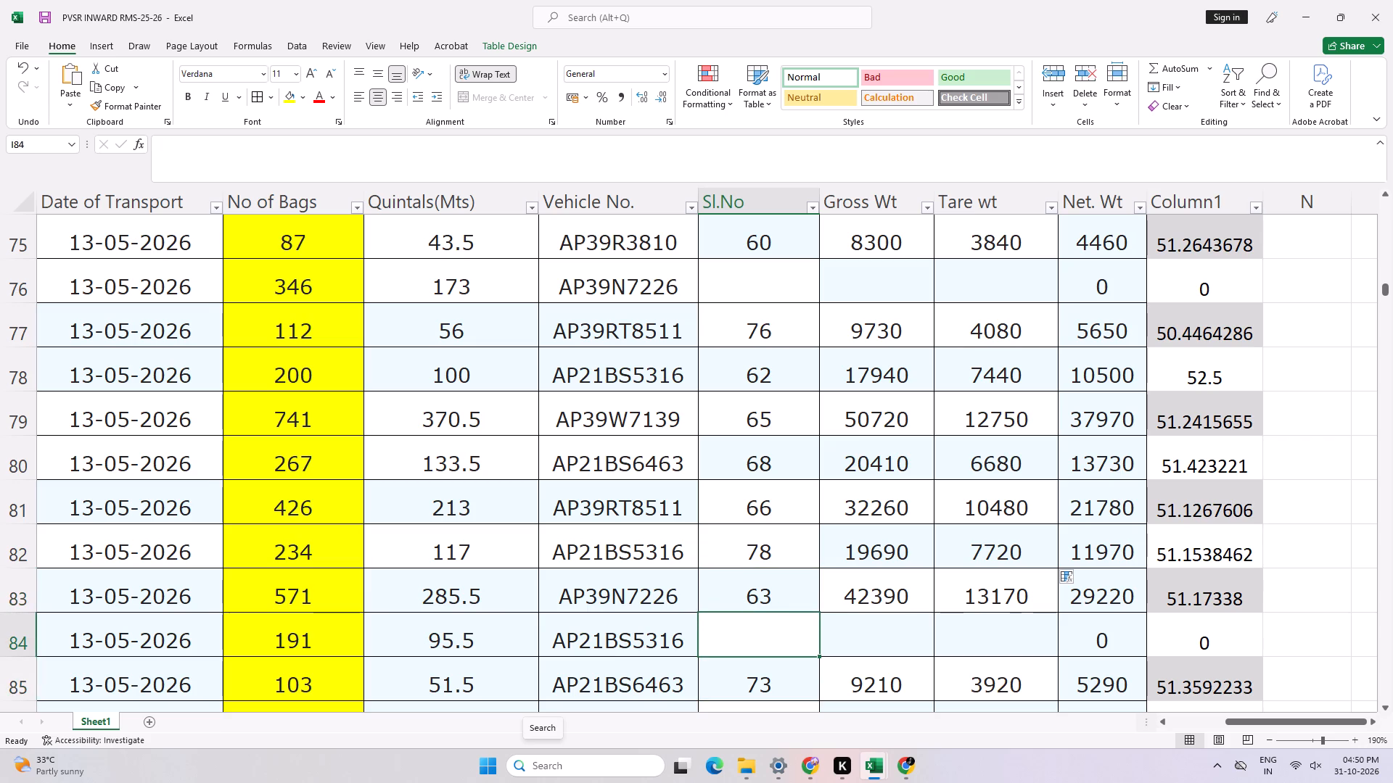
{"action": "key", "text": "Down"}
{"action": "key", "text": "Down"}
{"action": "key", "text": "Down"}
{"action": "key", "text": "Down"}
{"action": "key", "text": "Down"}
{"action": "key", "text": "Down"}
{"action": "key", "text": "Down"}
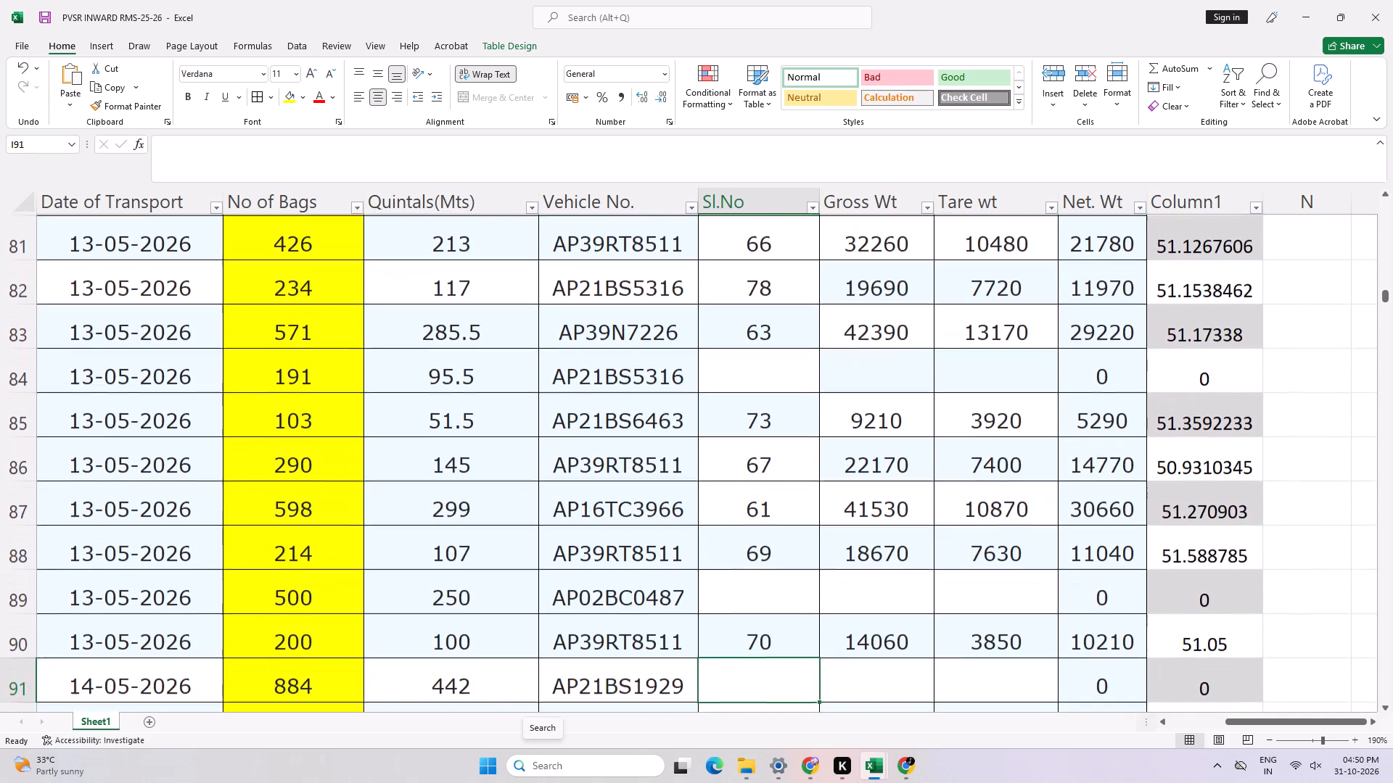
{"action": "key", "text": "Down"}
{"action": "key", "text": "Down"}
{"action": "key", "text": "Up"}
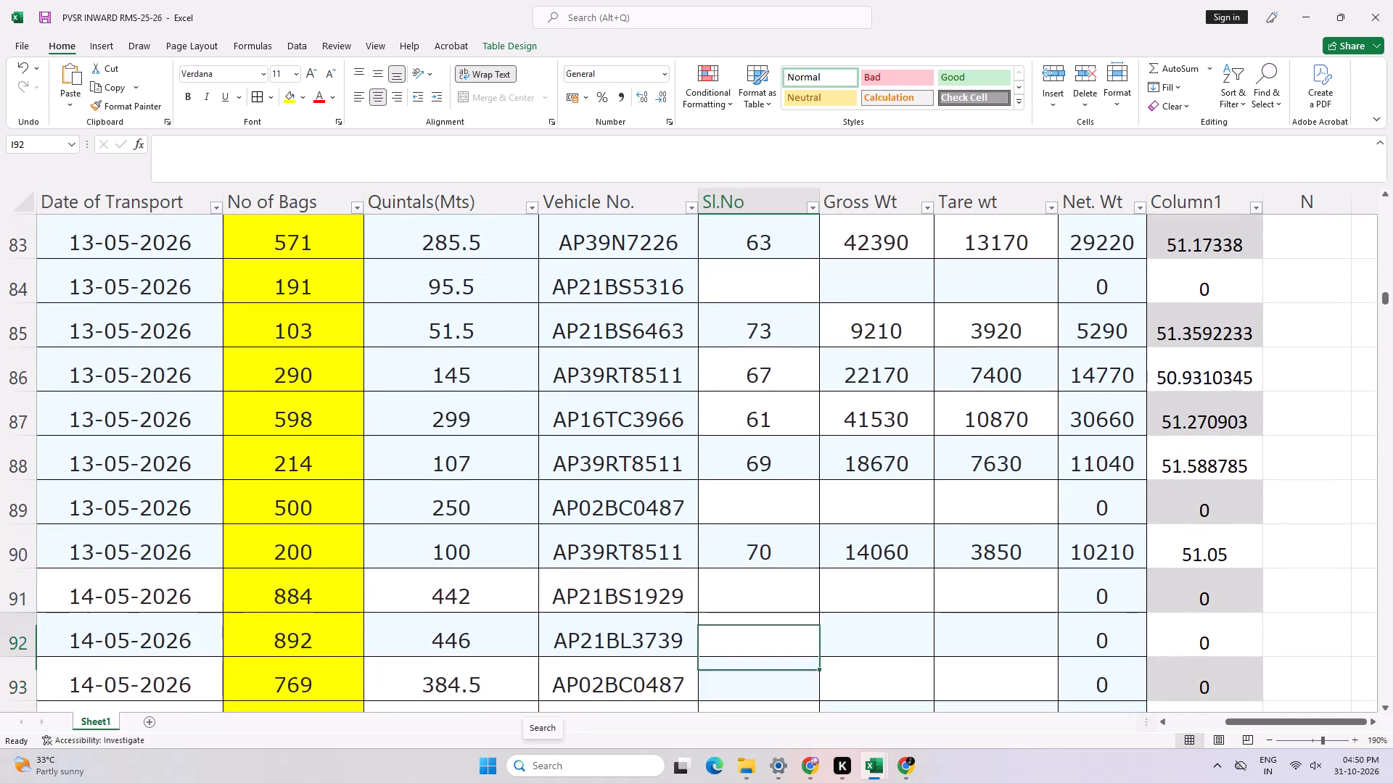
{"action": "key", "text": "Down"}
{"action": "key", "text": "Down"}
{"action": "key", "text": "Down"}
{"action": "key", "text": "Down"}
{"action": "key", "text": "Down"}
{"action": "key", "text": "Down"}
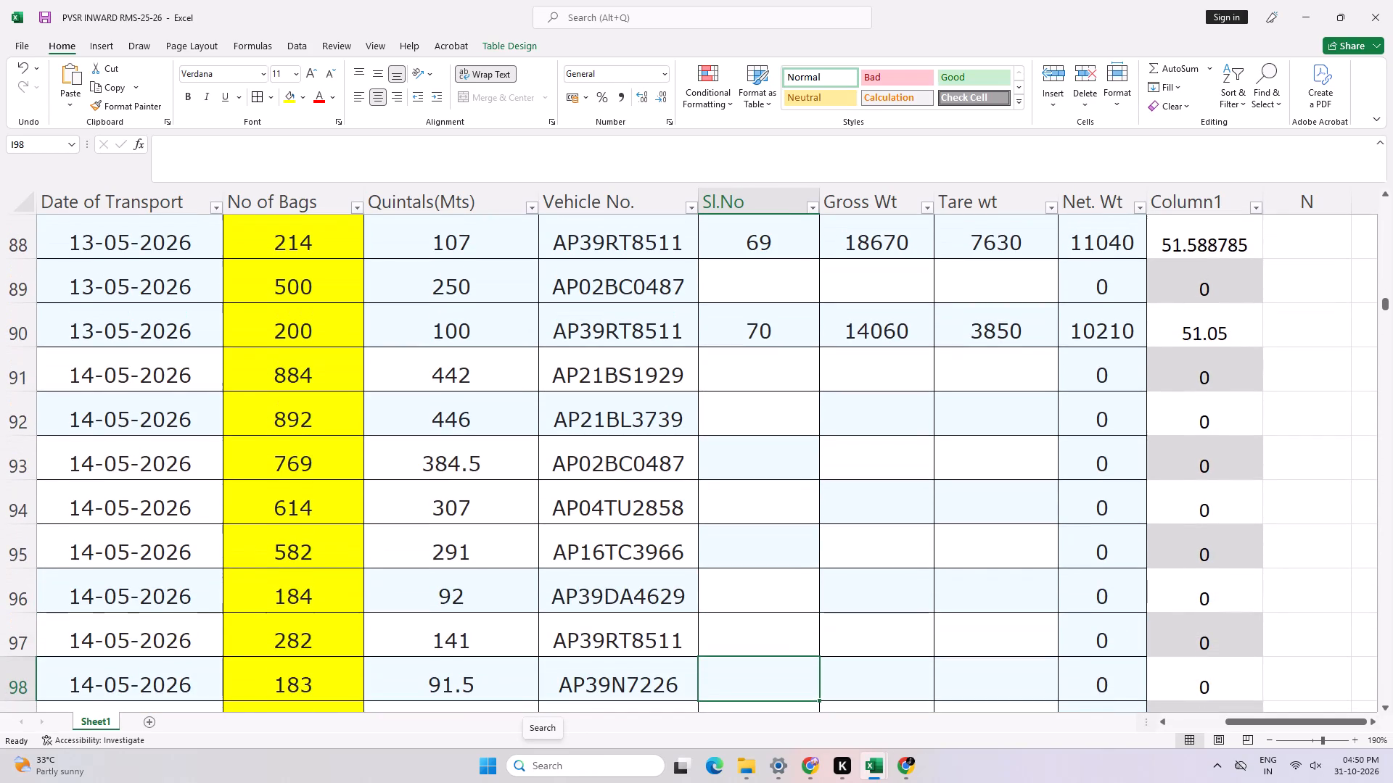
{"action": "key", "text": "Up"}
{"action": "key", "text": "ctrl+Up"}
{"action": "key", "text": "ctrl+Up"}
{"action": "key", "text": "ctrl+Up"}
{"action": "key", "text": "ctrl+Up"}
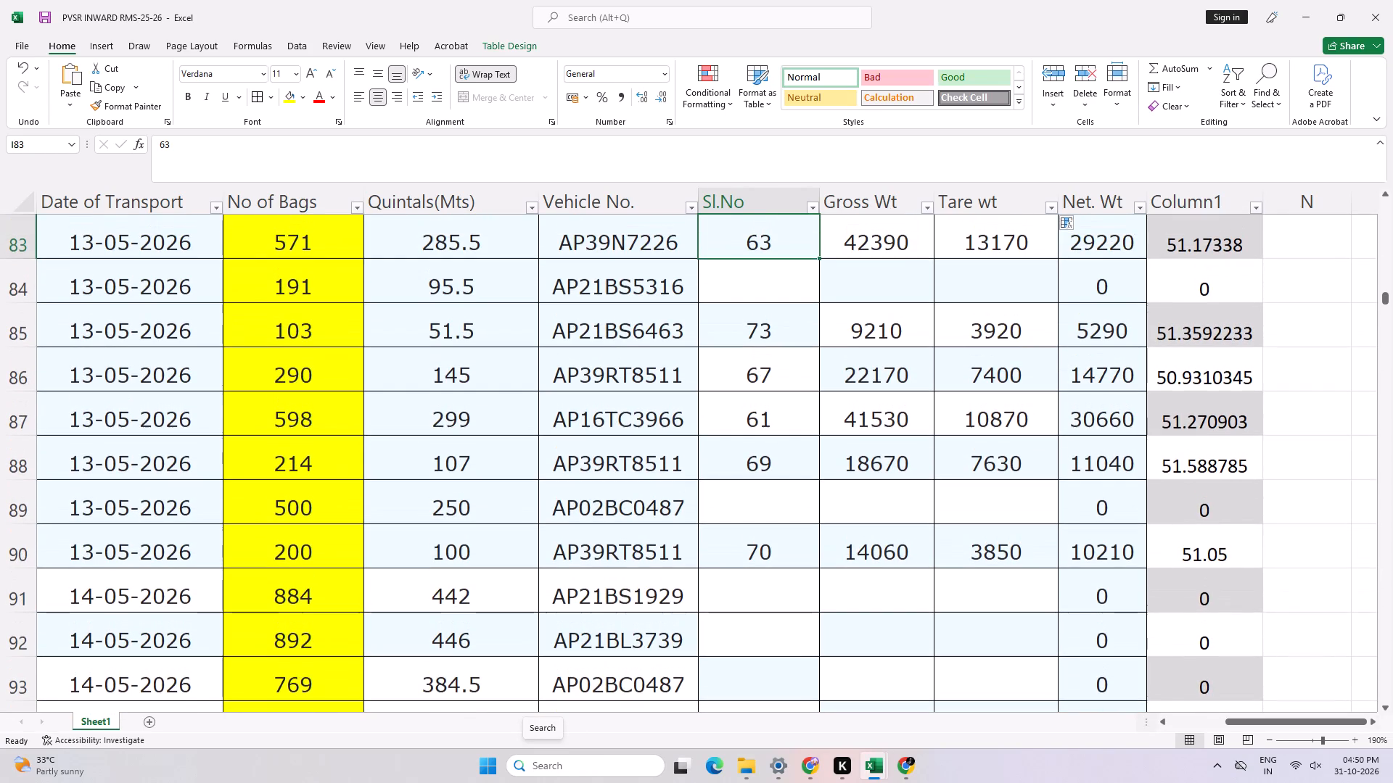
{"action": "key", "text": "Up"}
{"action": "key", "text": "Up"}
{"action": "key", "text": "Up"}
{"action": "key", "text": "Up"}
{"action": "key", "text": "Up"}
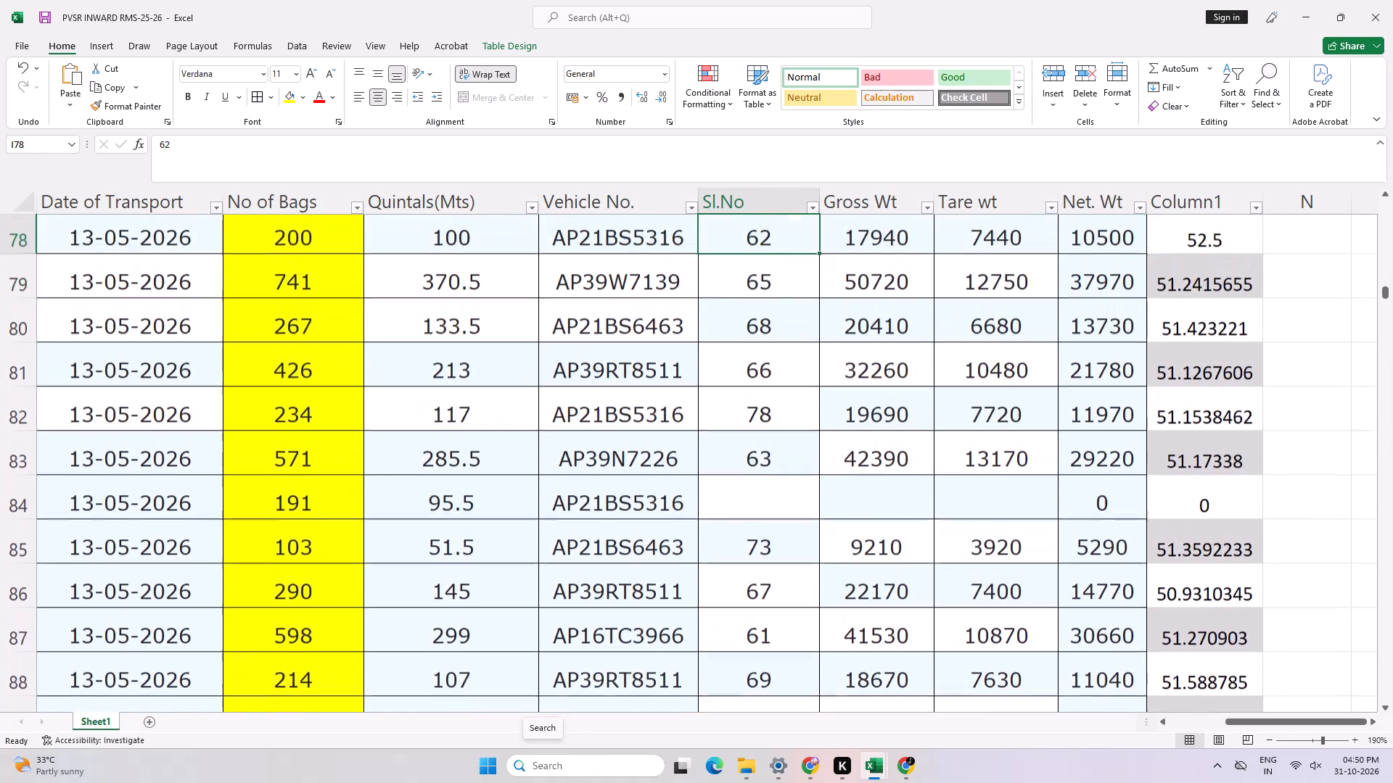
{"action": "key", "text": "Up"}
{"action": "key", "text": "Up"}
{"action": "key", "text": "Up"}
{"action": "key", "text": "Up"}
{"action": "key", "text": "Up"}
{"action": "key", "text": "Up"}
{"action": "key", "text": "Down"}
{"action": "key", "text": "Down"}
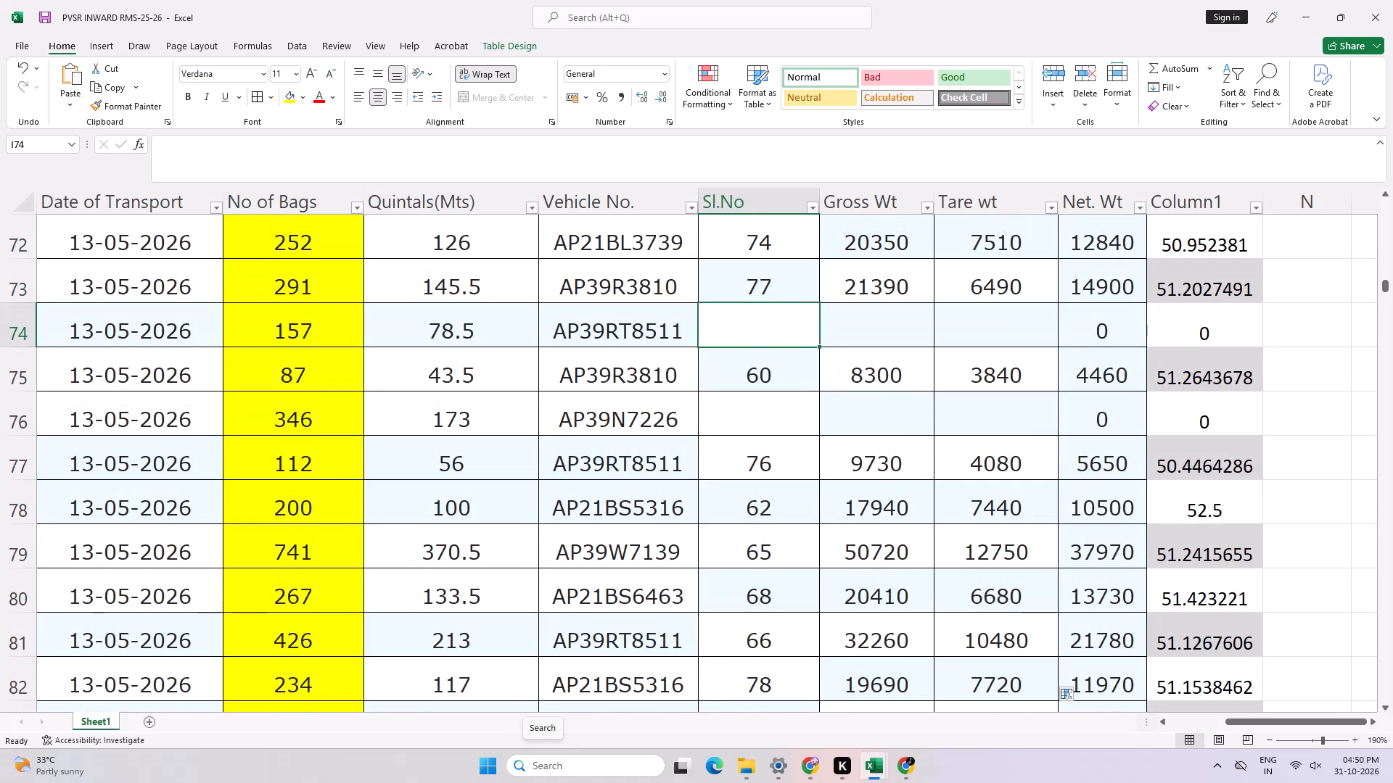
{"action": "type", "text": "79"}
{"action": "key", "text": "Tab"}
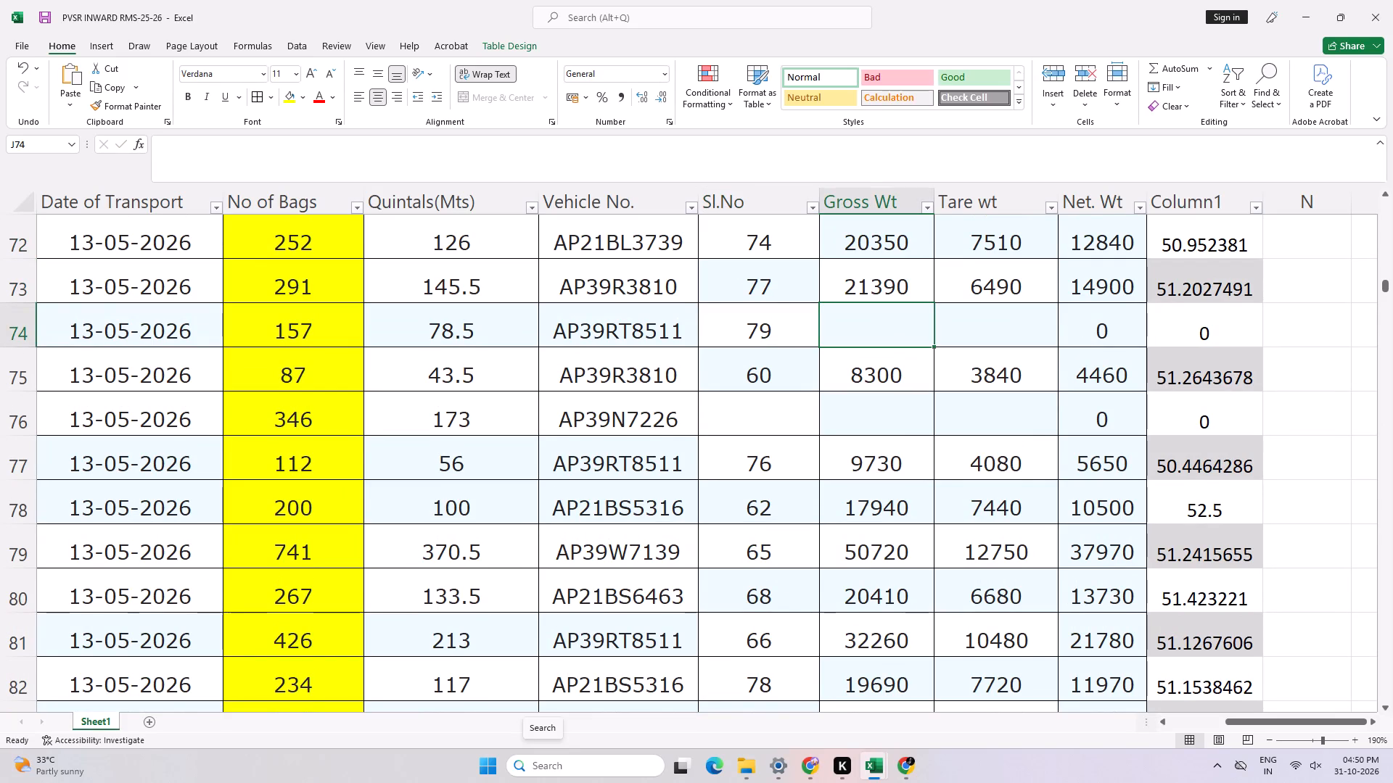
{"action": "type", "text": "12130"}
{"action": "key", "text": "Tab"}
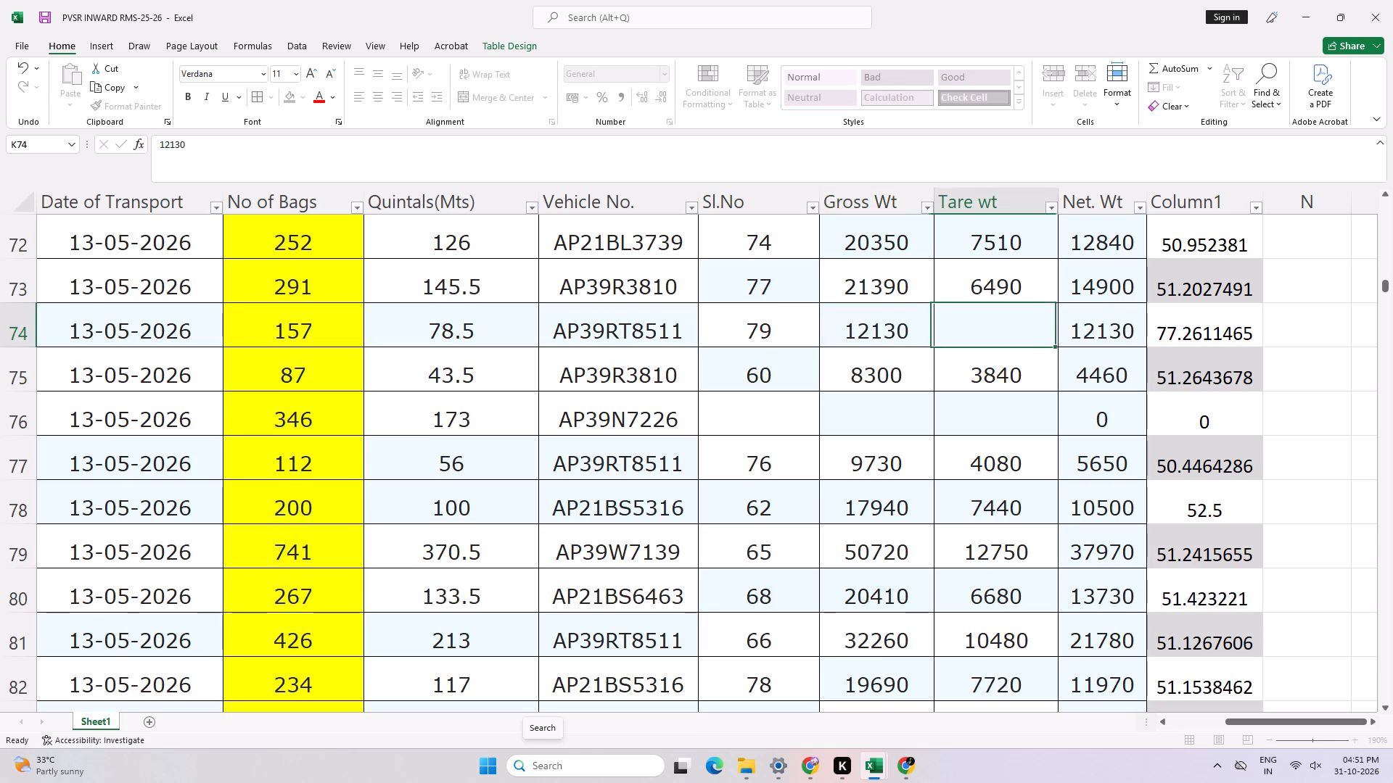
{"action": "type", "text": "4110"}
{"action": "key", "text": "Tab"}
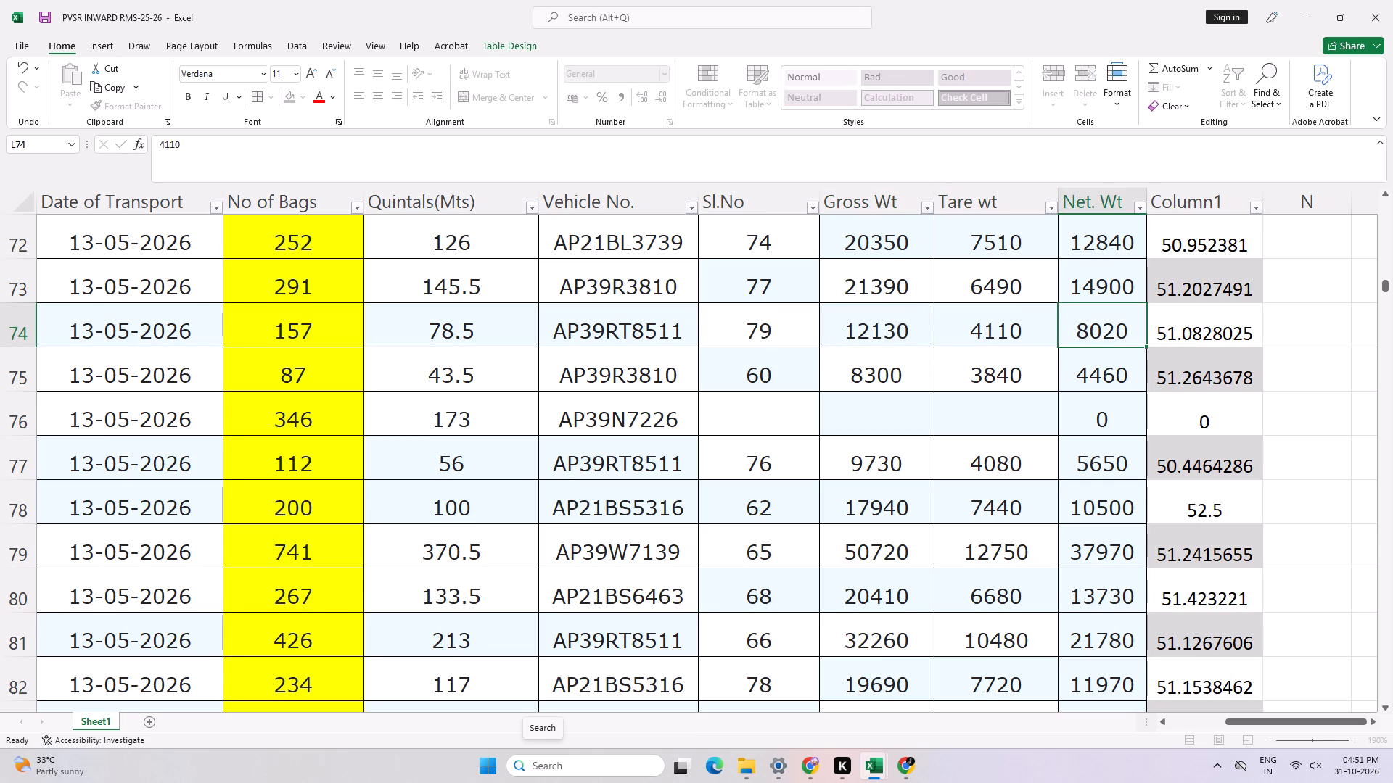
{"action": "key", "text": "ctrl+s"}
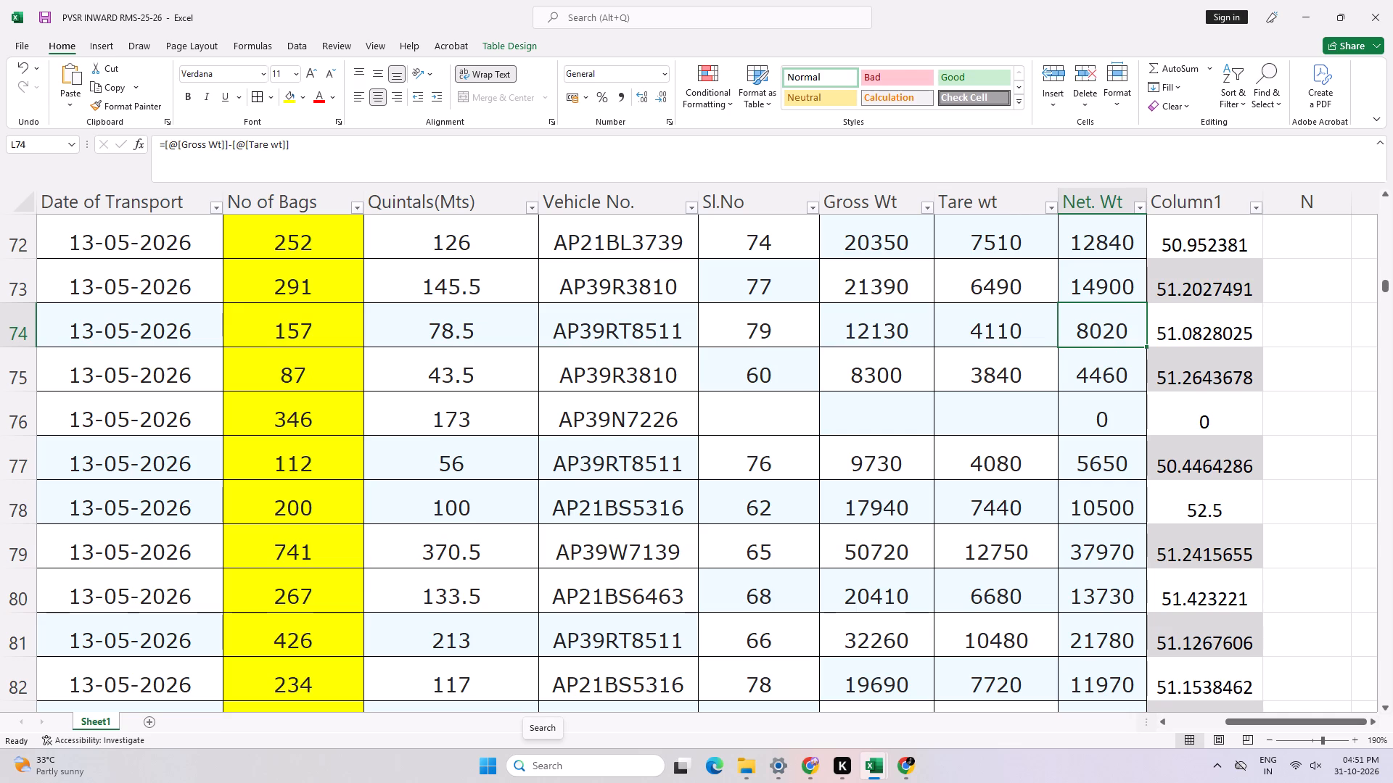
{"action": "key", "text": "Down"}
{"action": "key", "text": "Down"}
{"action": "key", "text": "ctrl+s"}
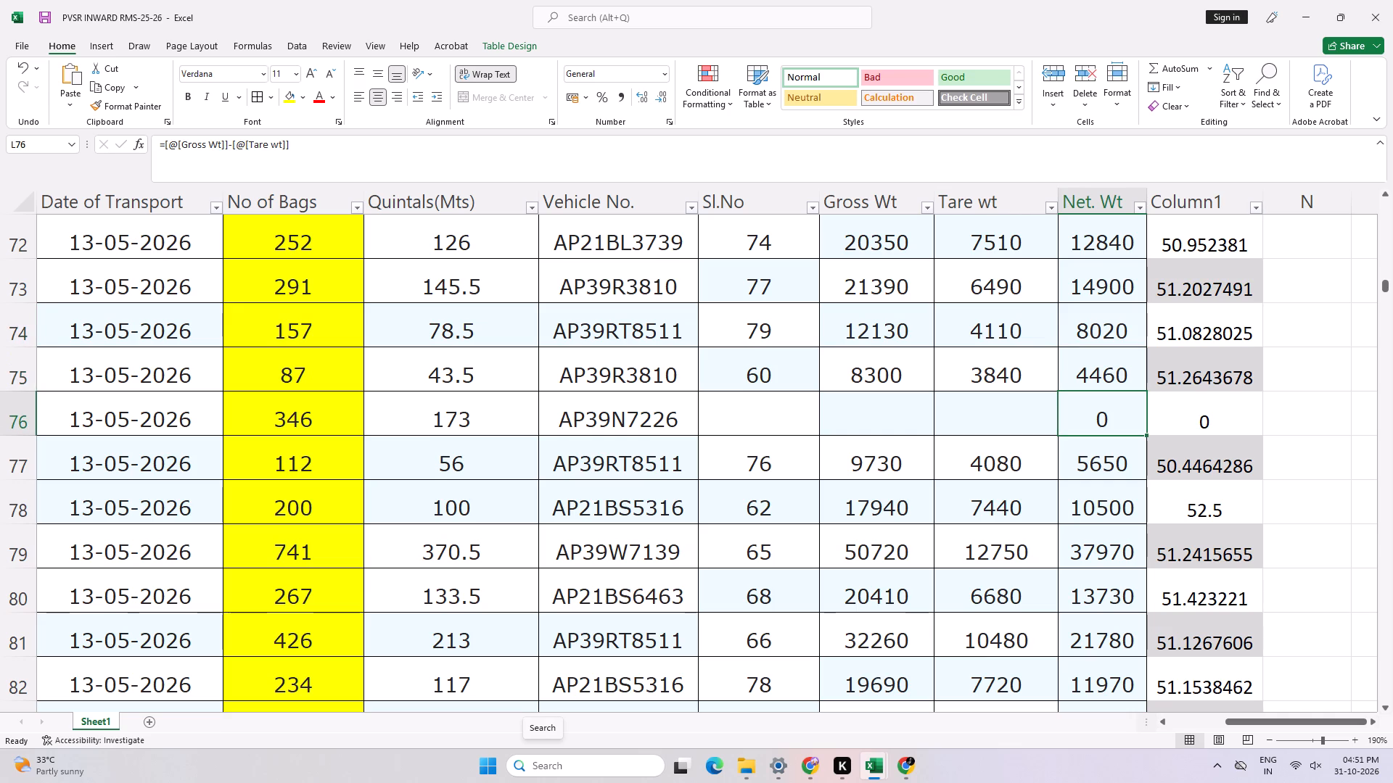
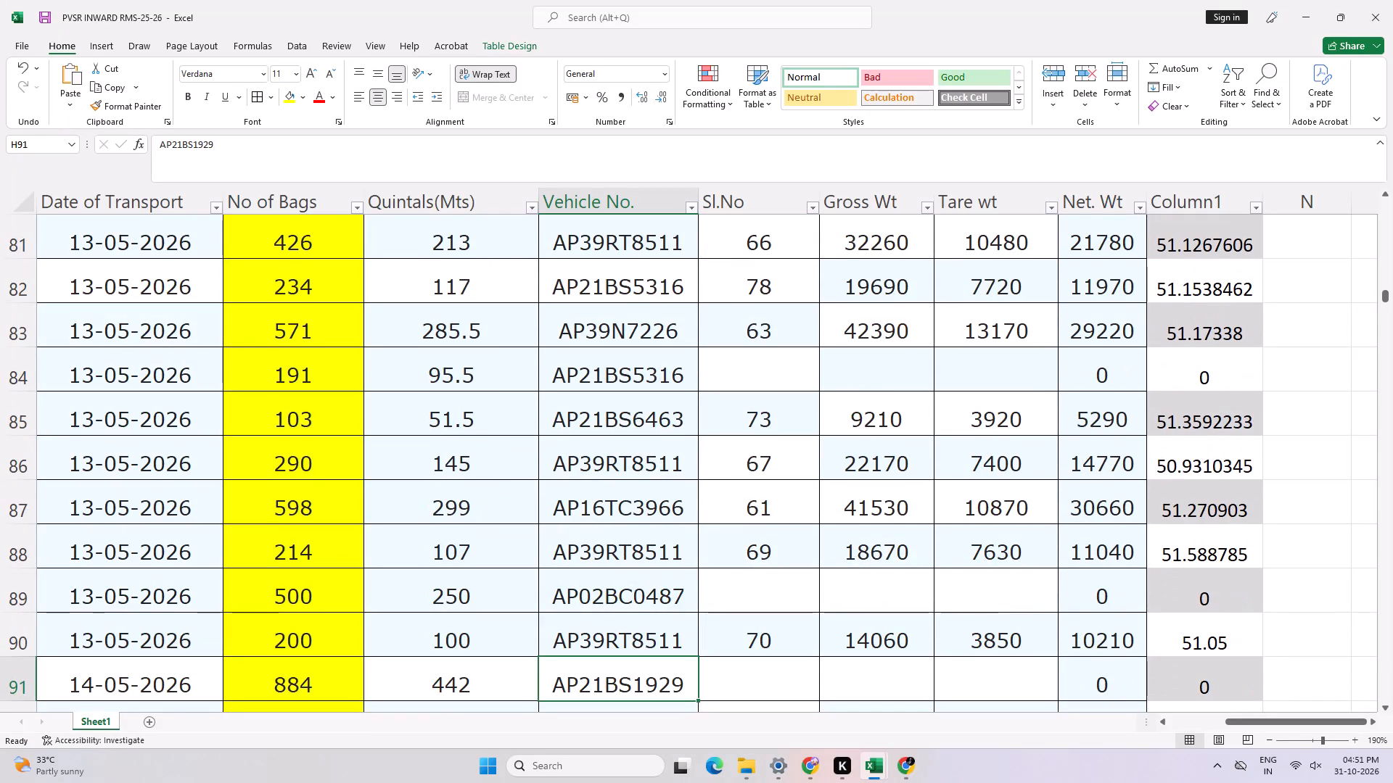
{"action": "key", "text": "Up"}
{"action": "key", "text": "Up"}
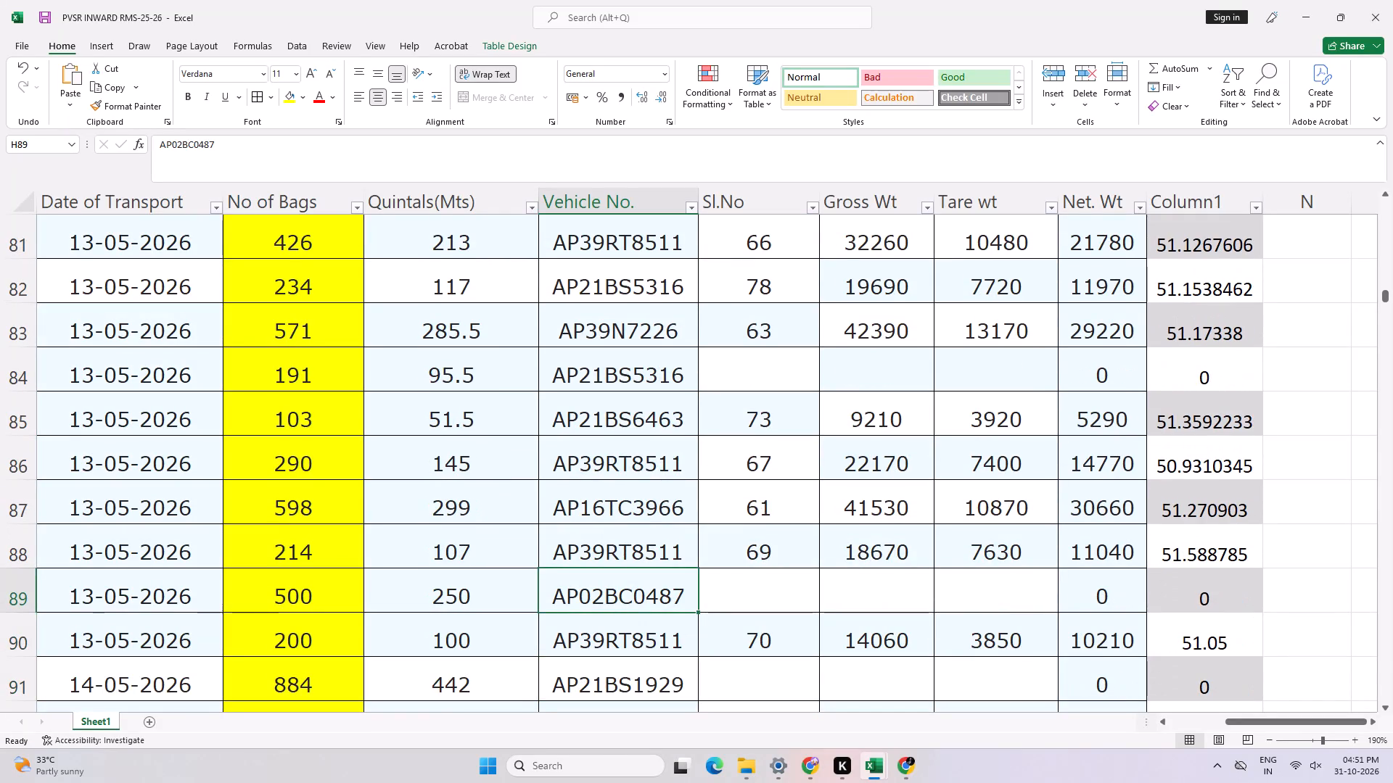
{"action": "key", "text": "Right"}
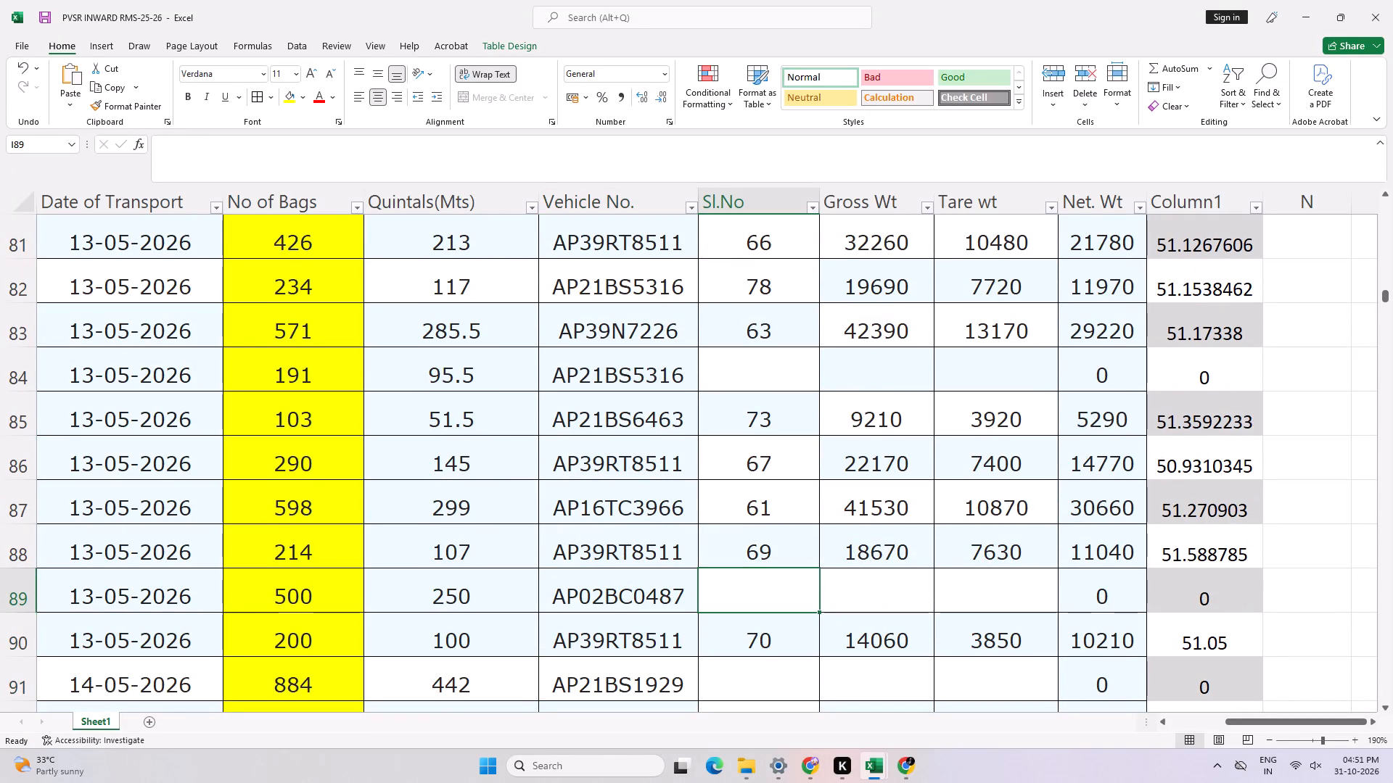
{"action": "type", "text": "80"}
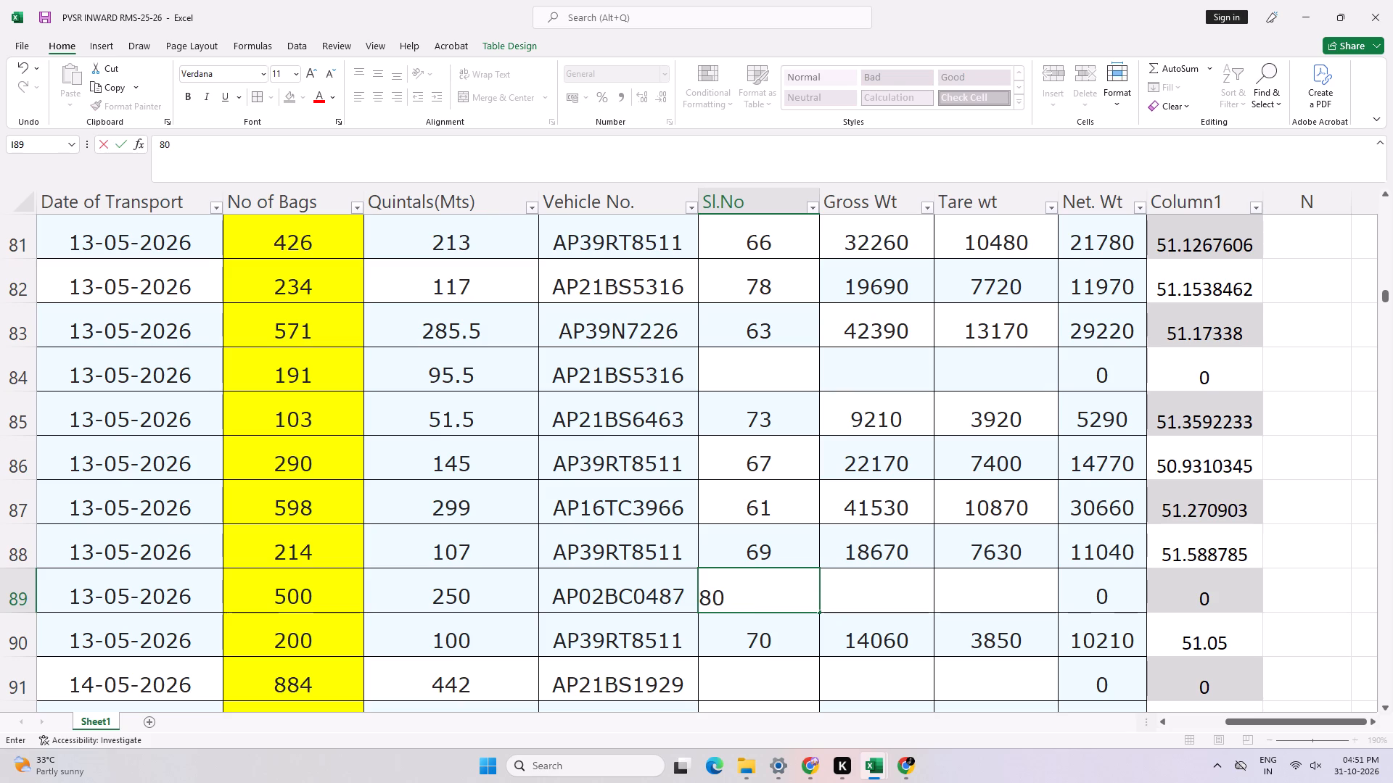
{"action": "key", "text": "Right"}
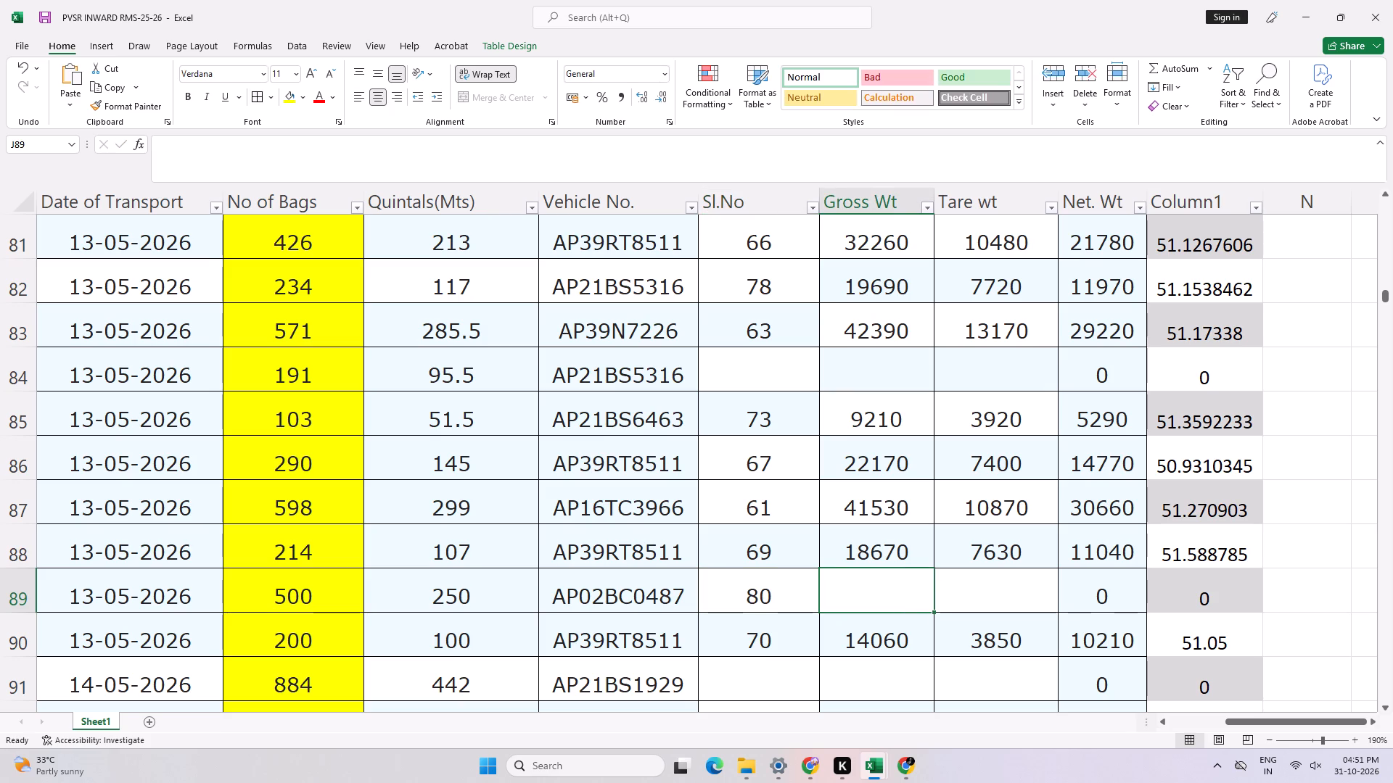
{"action": "type", "text": "11200"}
{"action": "key", "text": "Tab"}
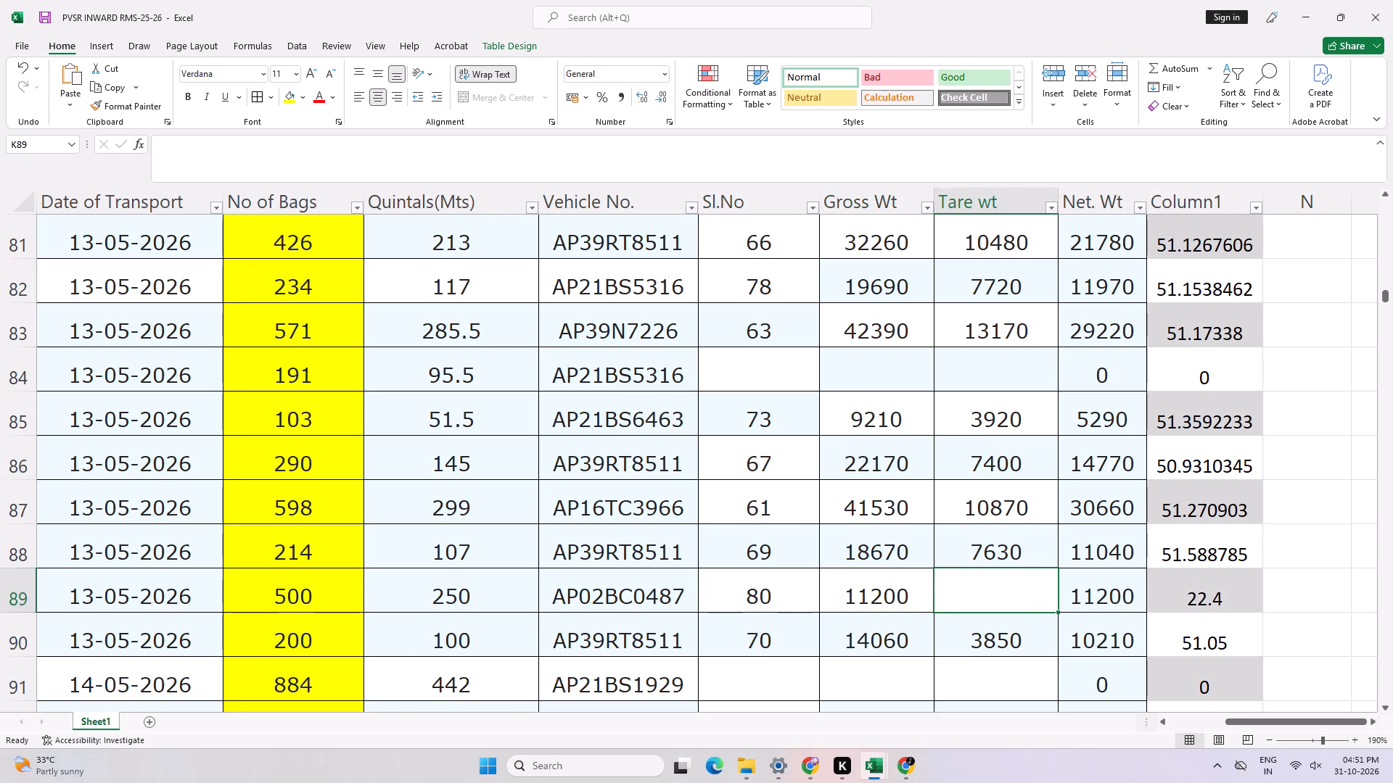
{"action": "key", "text": "3"}
{"action": "key", "text": "9"}
{"action": "type", "text": "10"}
{"action": "key", "text": "Tab"}
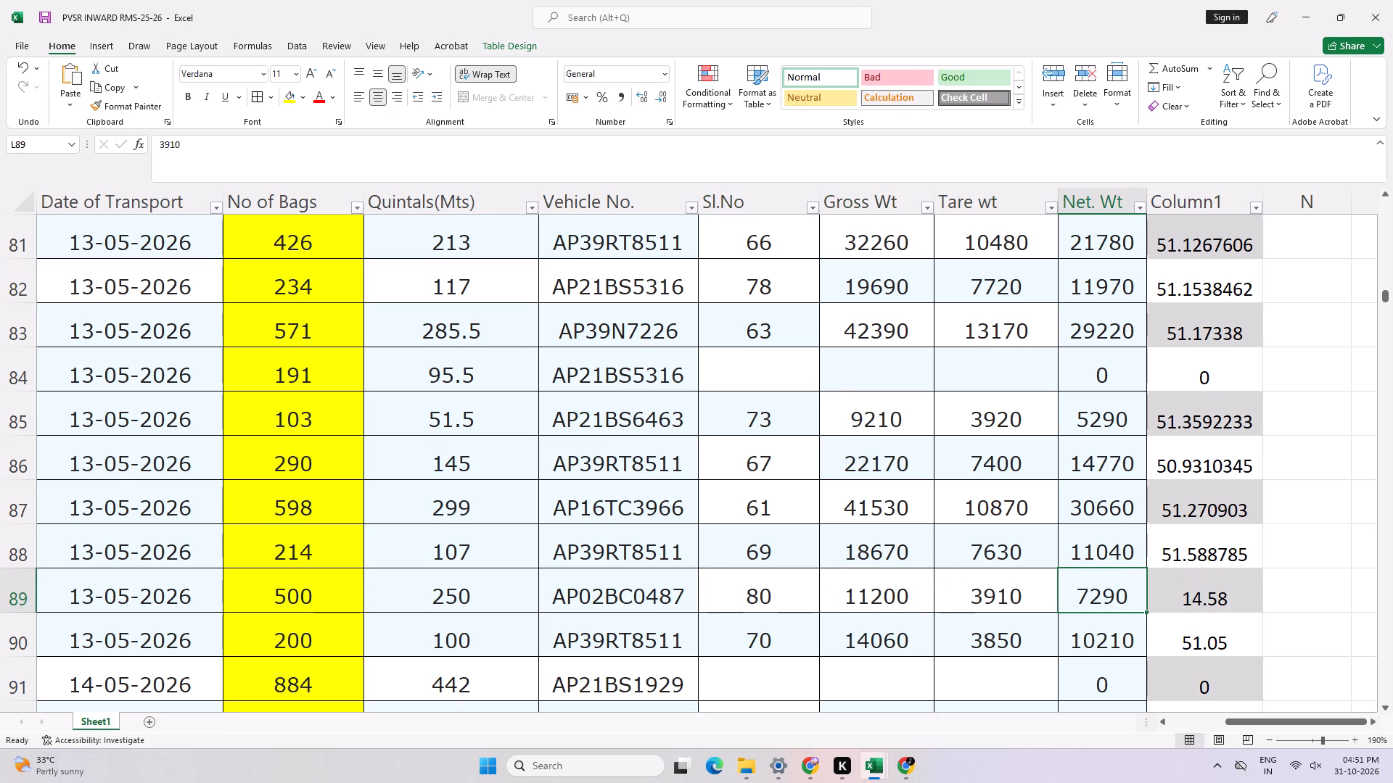
Turn row 89's gross weight into a formula that adds the second weighing of 13570 to 11200.
{"action": "key", "text": "Left"}
{"action": "key", "text": "Left"}
{"action": "key", "text": "F2"}
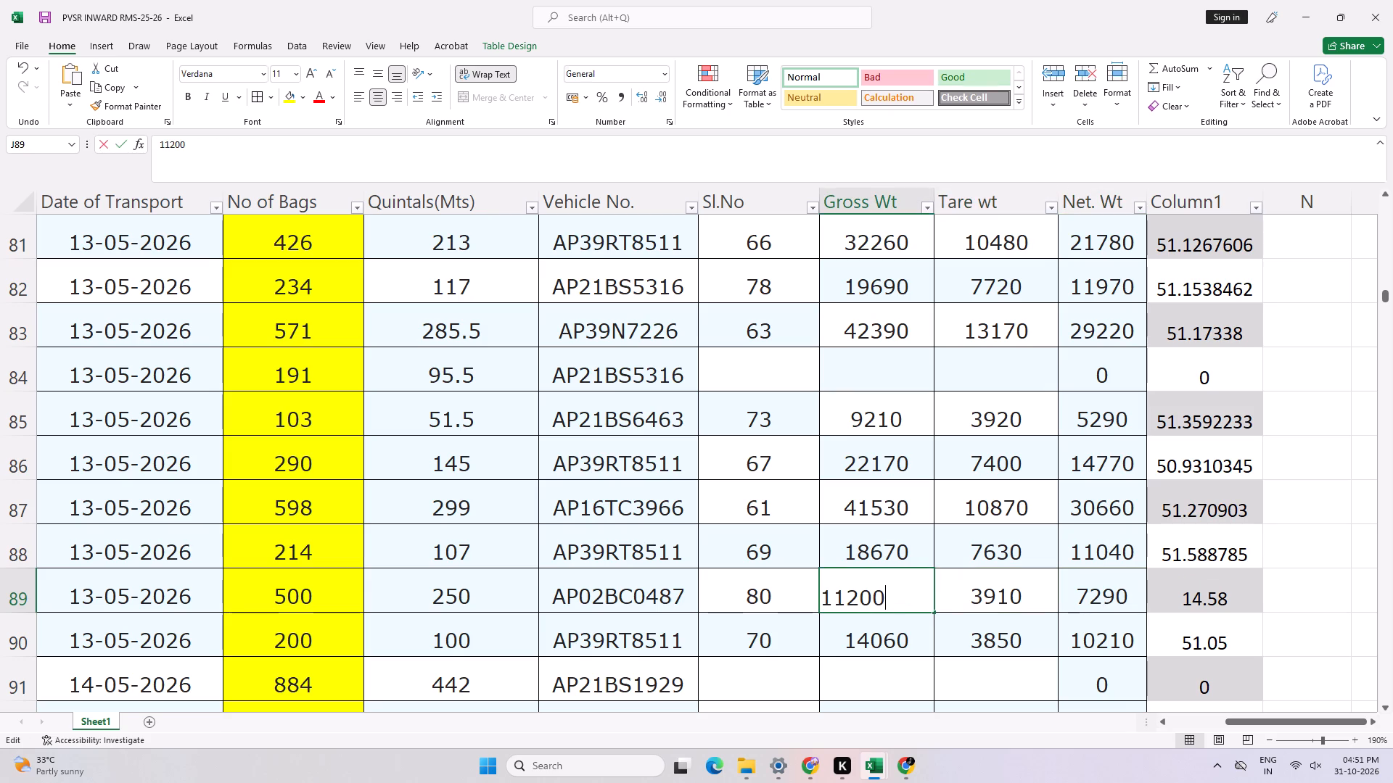
{"action": "key", "text": "Left"}
{"action": "key", "text": "Left"}
{"action": "key", "text": "Left"}
{"action": "key", "text": "Left"}
{"action": "key", "text": "Left"}
{"action": "key", "text": "Left"}
{"action": "key", "text": "Left"}
{"action": "key", "text": "Left"}
{"action": "key", "text": "Left"}
{"action": "key", "text": "Left"}
{"action": "key", "text": "Left"}
{"action": "key", "text": "Left"}
{"action": "key", "text": "Left"}
{"action": "key", "text": "equal"}
{"action": "key", "text": "Right"}
{"action": "key", "text": "Right"}
{"action": "key", "text": "Right"}
{"action": "key", "text": "Right"}
{"action": "key", "text": "Right"}
{"action": "key", "text": "Right"}
{"action": "key", "text": "Right"}
{"action": "key", "text": "Right"}
{"action": "key", "text": "Right"}
{"action": "key", "text": "Right"}
{"action": "key", "text": "Right"}
{"action": "key", "text": "Right"}
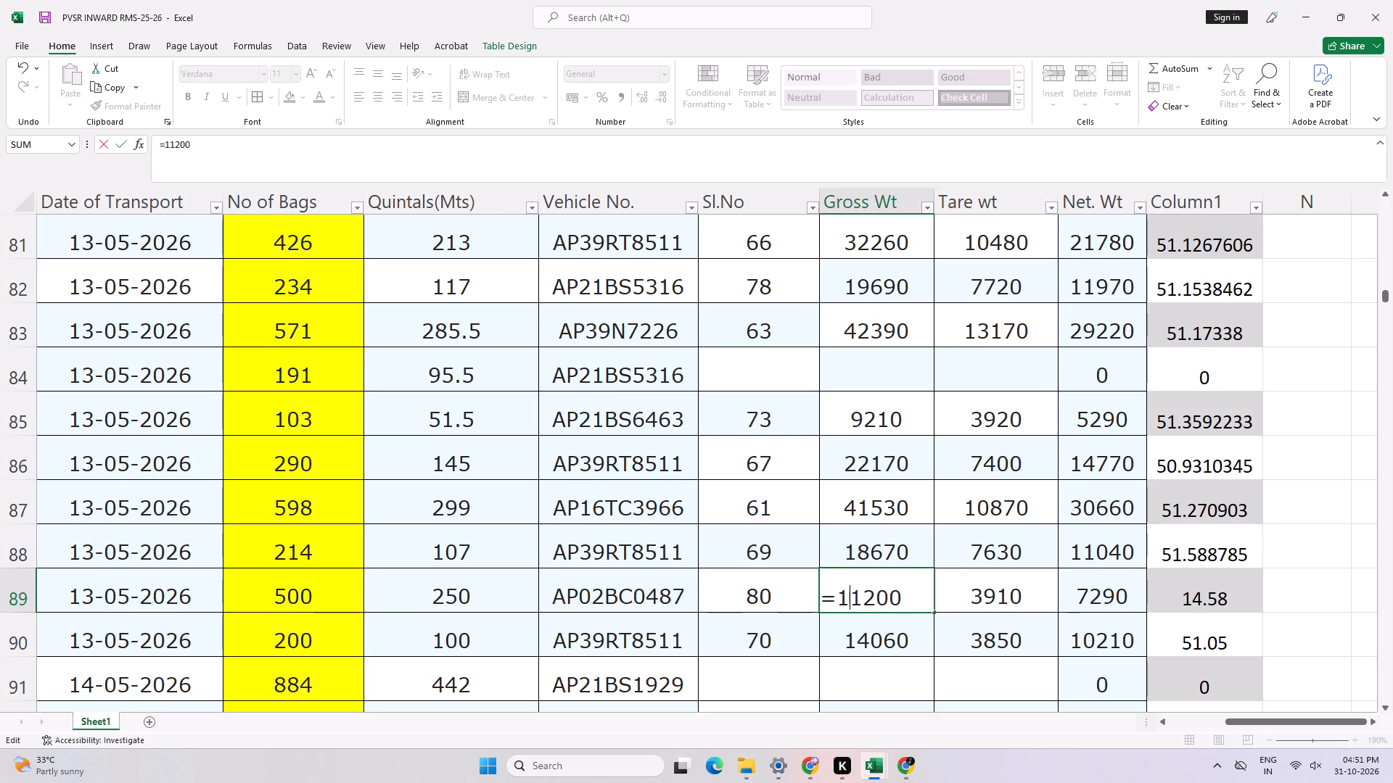
{"action": "key", "text": "plus"}
{"action": "type", "text": "13570"}
{"action": "key", "text": "Tab"}
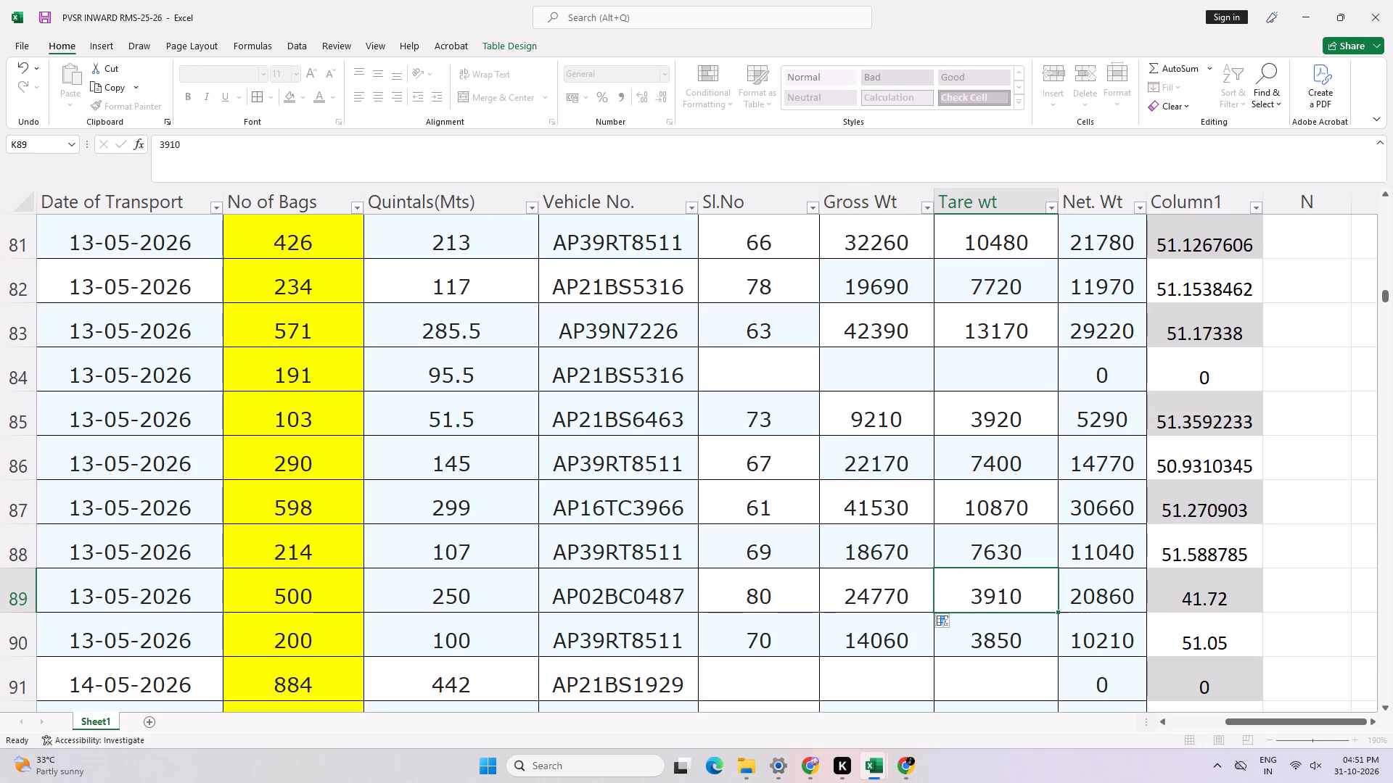
Turn row 89's tare weight into a formula that adds the second weighing's 4410 to 3910.
{"action": "key", "text": "F2"}
{"action": "key", "text": "Left"}
{"action": "key", "text": "Left"}
{"action": "key", "text": "Left"}
{"action": "key", "text": "Left"}
{"action": "key", "text": "Left"}
{"action": "key", "text": "Left"}
{"action": "key", "text": "Left"}
{"action": "key", "text": "Left"}
{"action": "key", "text": "Left"}
{"action": "key", "text": "Left"}
{"action": "key", "text": "Left"}
{"action": "key", "text": "Left"}
{"action": "key", "text": "equal"}
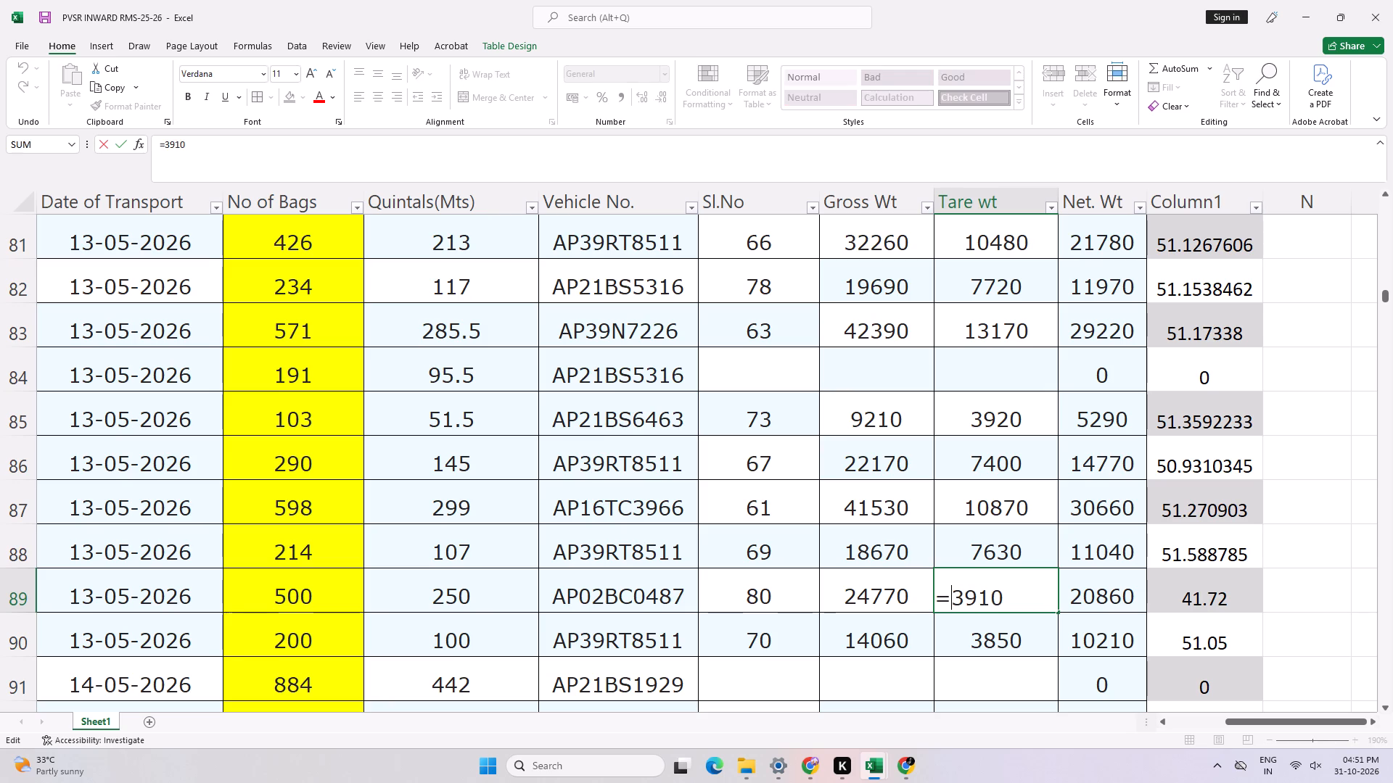
{"action": "key", "text": "Right"}
{"action": "key", "text": "Right"}
{"action": "key", "text": "Right"}
{"action": "key", "text": "Right"}
{"action": "key", "text": "Right"}
{"action": "key", "text": "Right"}
{"action": "key", "text": "Right"}
{"action": "key", "text": "Right"}
{"action": "key", "text": "Right"}
{"action": "key", "text": "Right"}
{"action": "key", "text": "Right"}
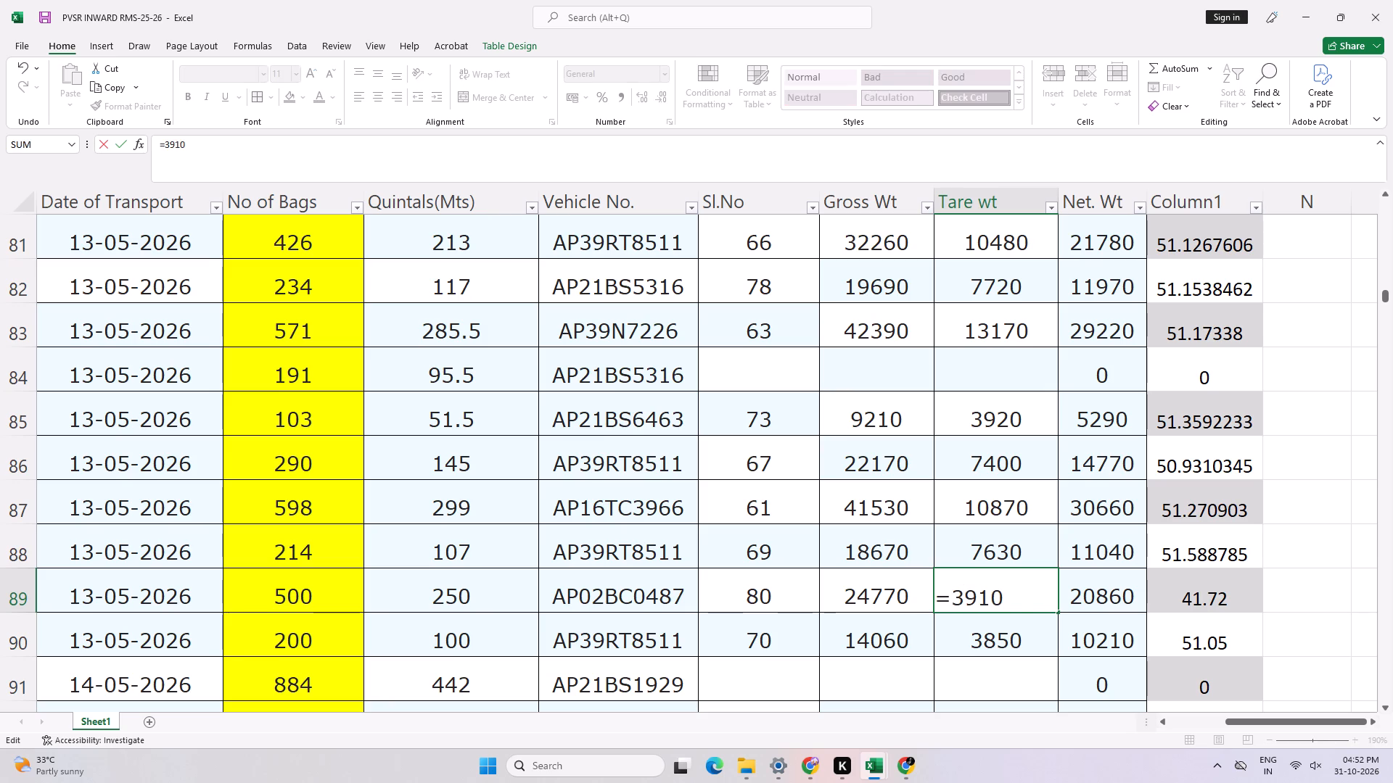
{"action": "type", "text": "+4410"}
{"action": "key", "text": "Return"}
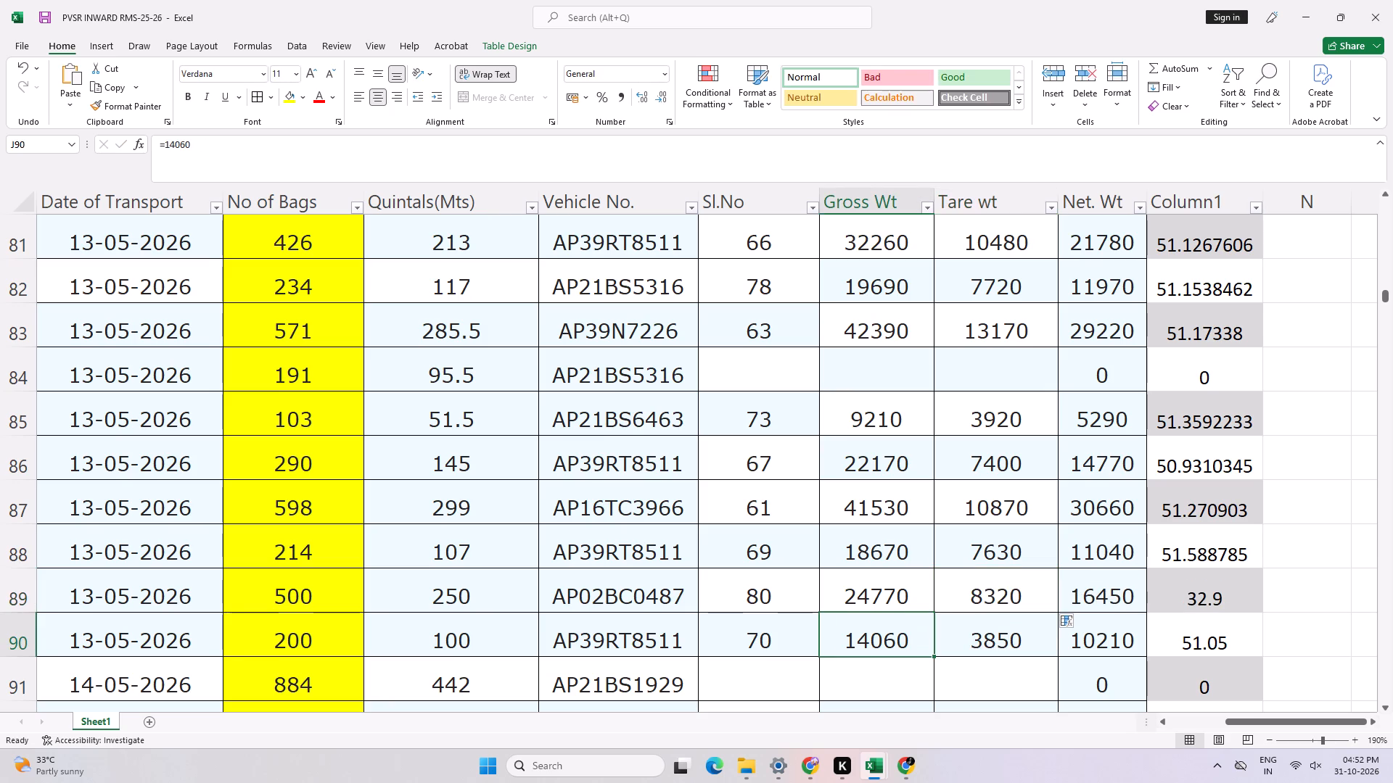
Add the third weighing to row 89's formulas, 10410 to the gross weight and 4150 to the tare weight.
{"action": "key", "text": "Up"}
{"action": "key", "text": "F2"}
{"action": "key", "text": "plus"}
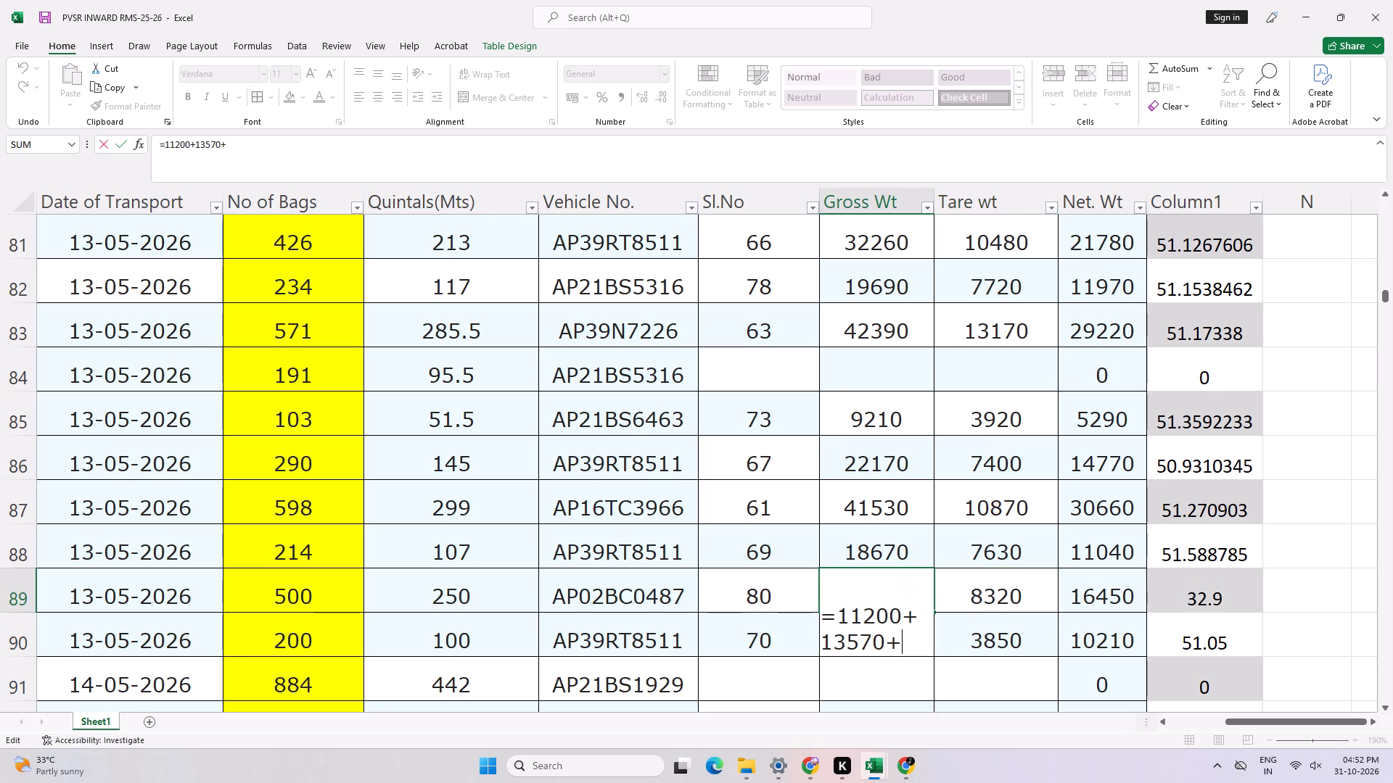
{"action": "type", "text": "10410"}
{"action": "key", "text": "Right"}
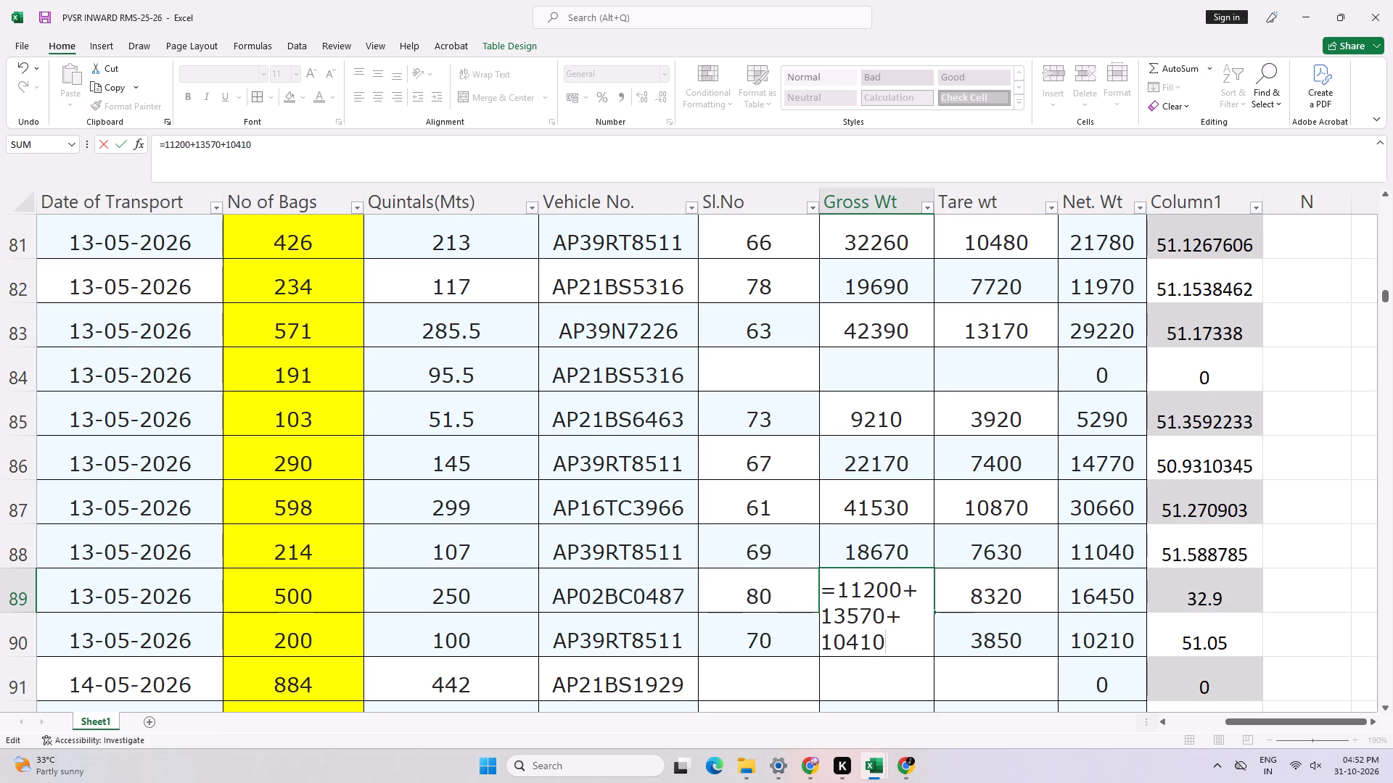
{"action": "key", "text": "Tab"}
{"action": "key", "text": "F2"}
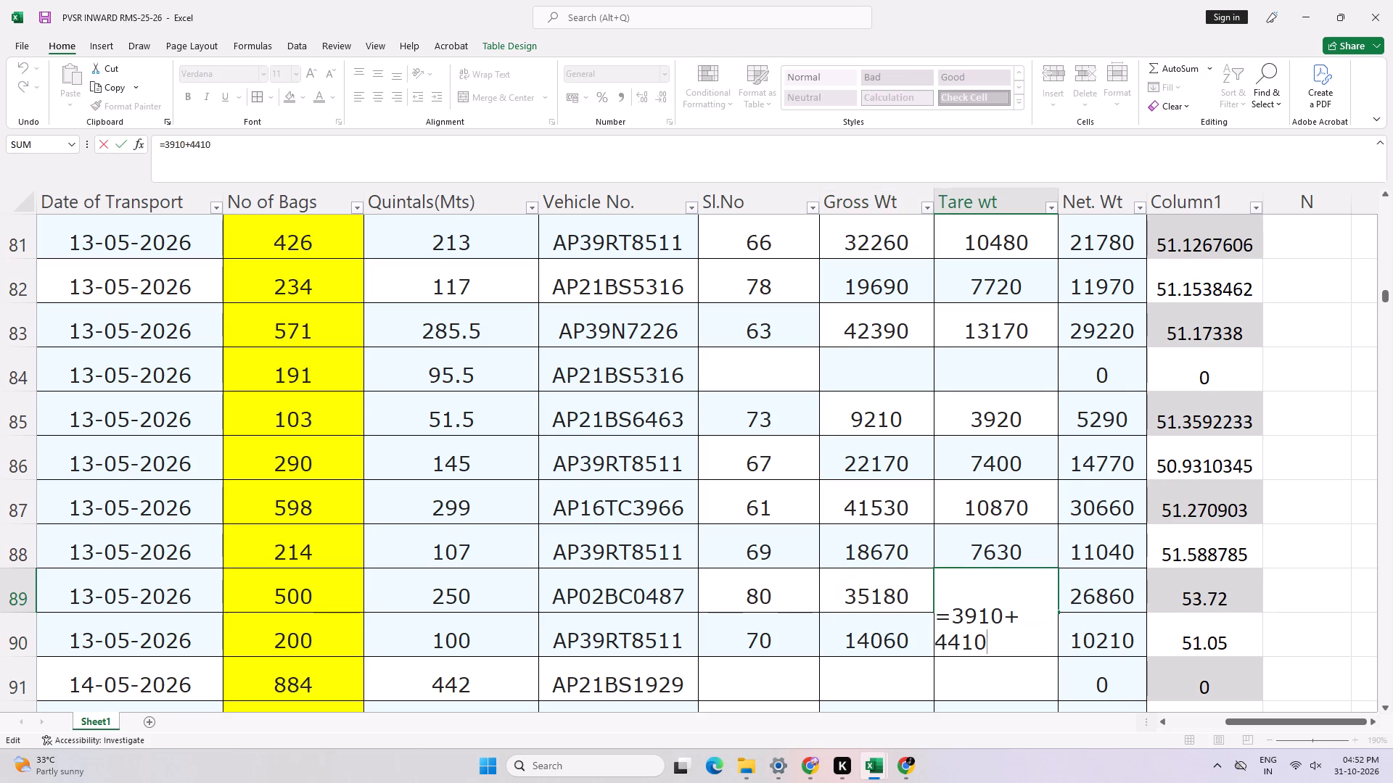
{"action": "key", "text": "plus"}
{"action": "type", "text": "4150"}
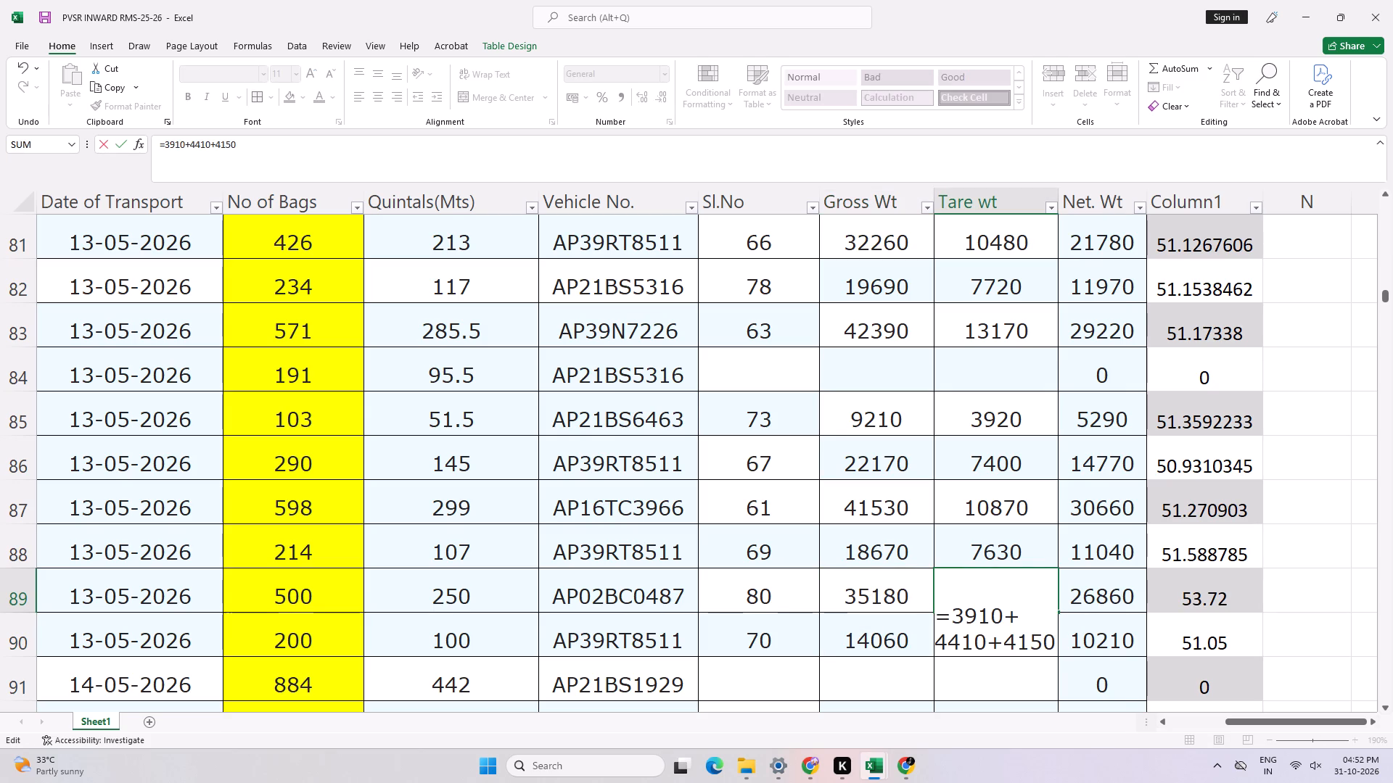
{"action": "key", "text": "Tab"}
Add the fourth weighing to row 89's formulas, 6590 to the gross weight and 3890 to the tare weight, and save the workbook.
{"action": "key", "text": "Left"}
{"action": "key", "text": "Left"}
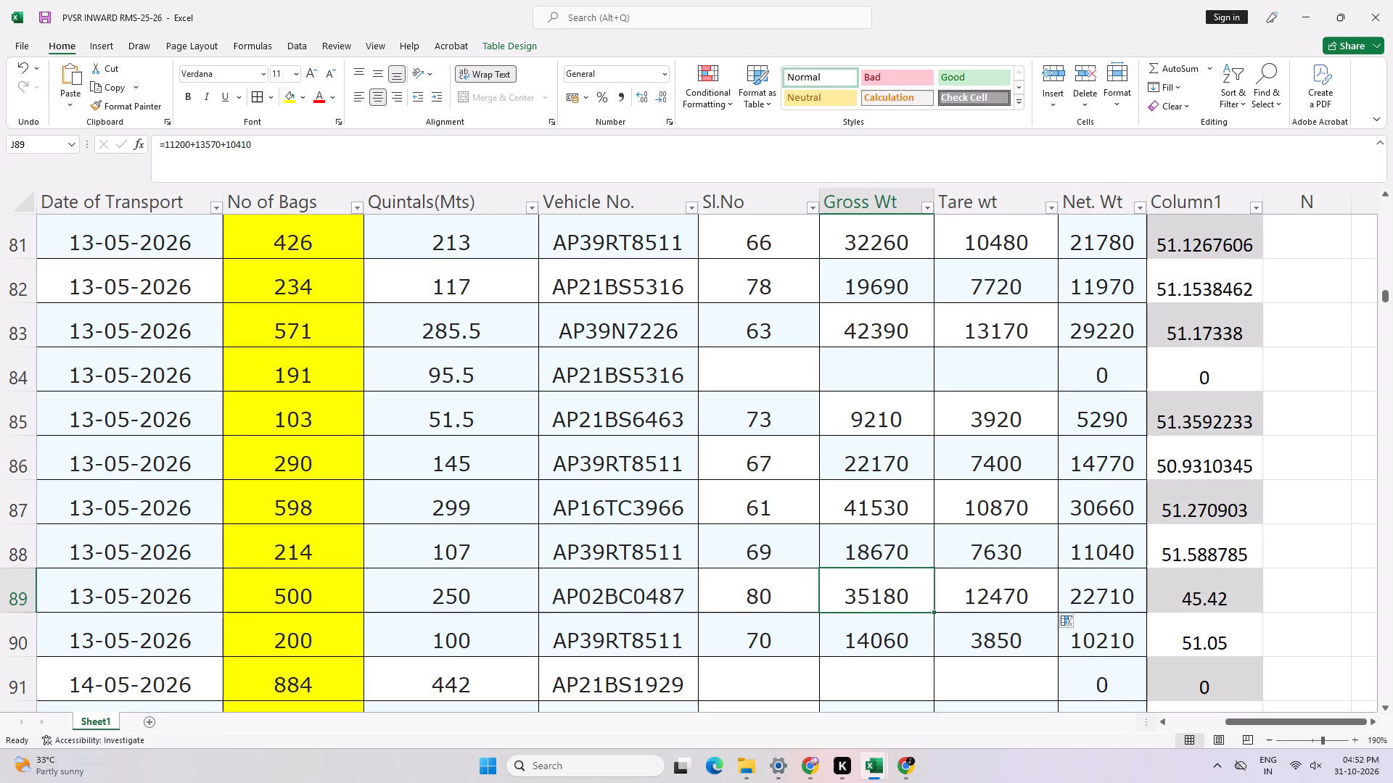
{"action": "key", "text": "F2"}
{"action": "key", "text": "plus"}
{"action": "type", "text": "6590"}
{"action": "key", "text": "Tab"}
{"action": "key", "text": "F2"}
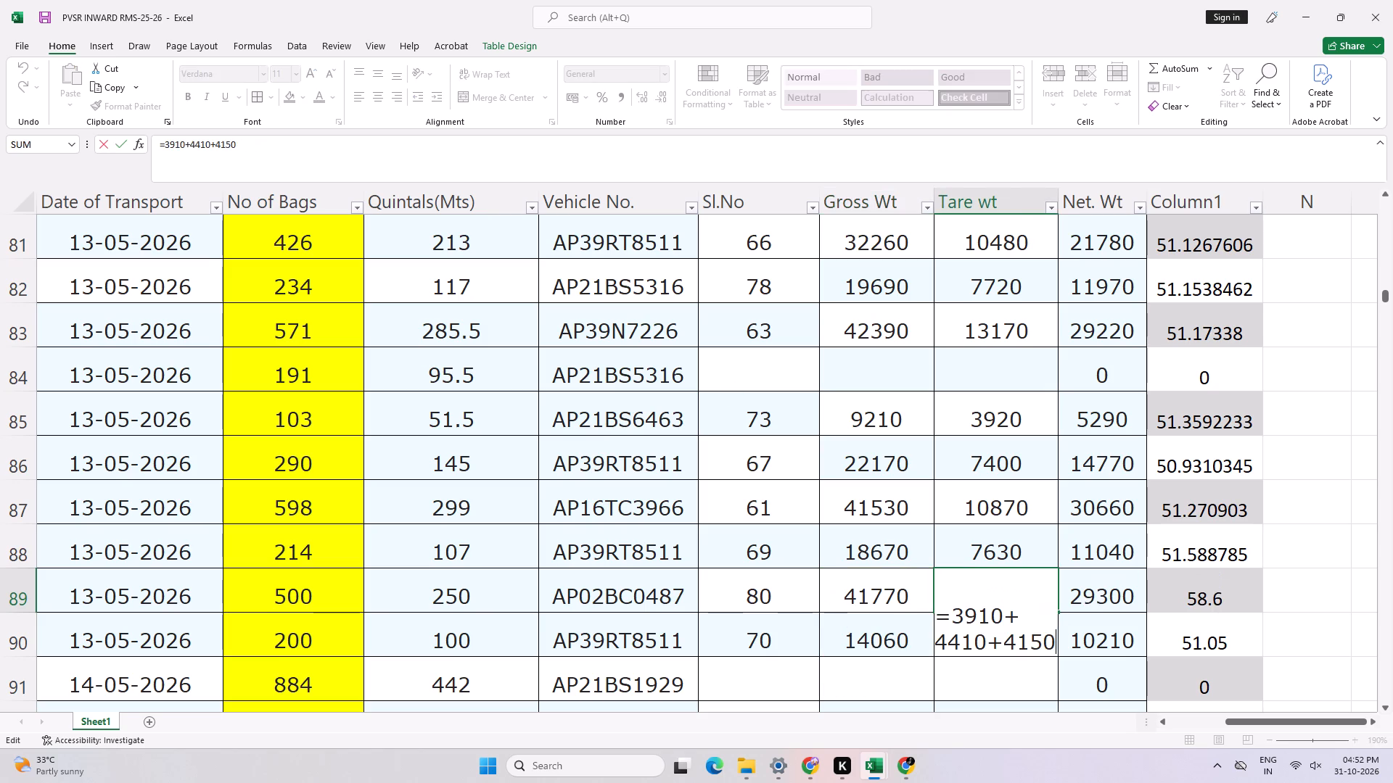
{"action": "type", "text": "+3890"}
{"action": "key", "text": "Tab"}
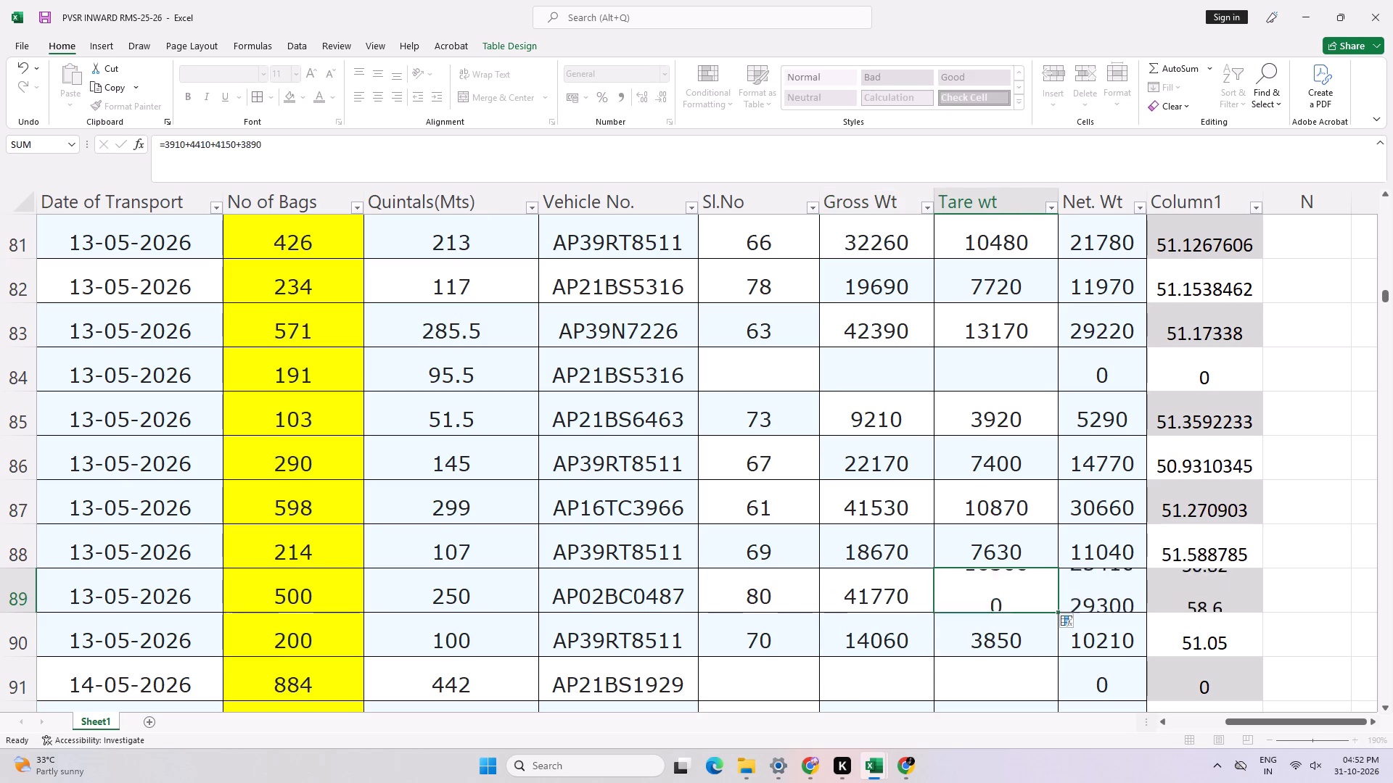
{"action": "key", "text": "Left"}
{"action": "key", "text": "Left"}
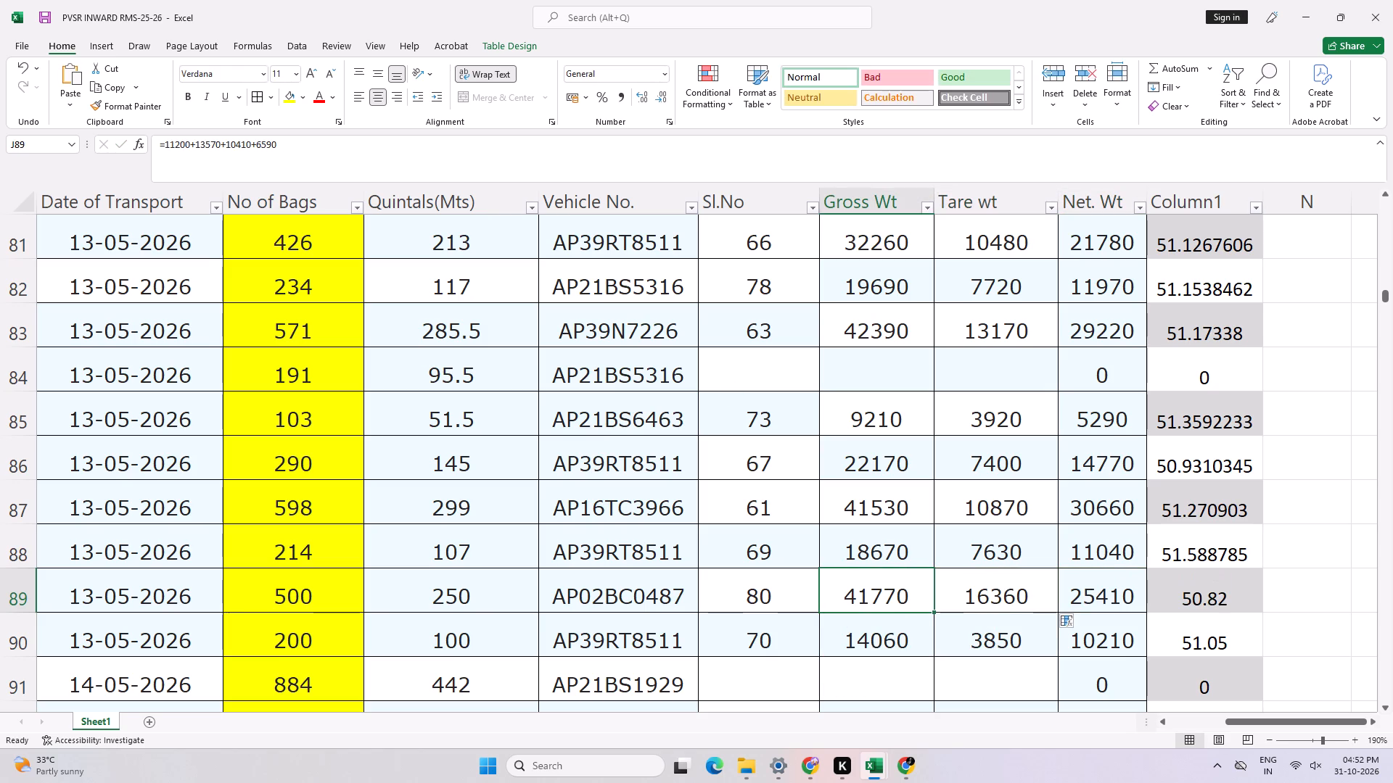
{"action": "key", "text": "ctrl+s"}
{"action": "key", "text": "ctrl+s"}
Look through the 14-05-2026 and 13-05-2026 rows without serial numbers for the load matching the next weighing.
{"action": "key", "text": "Down"}
{"action": "key", "text": "Down"}
{"action": "key", "text": "Left"}
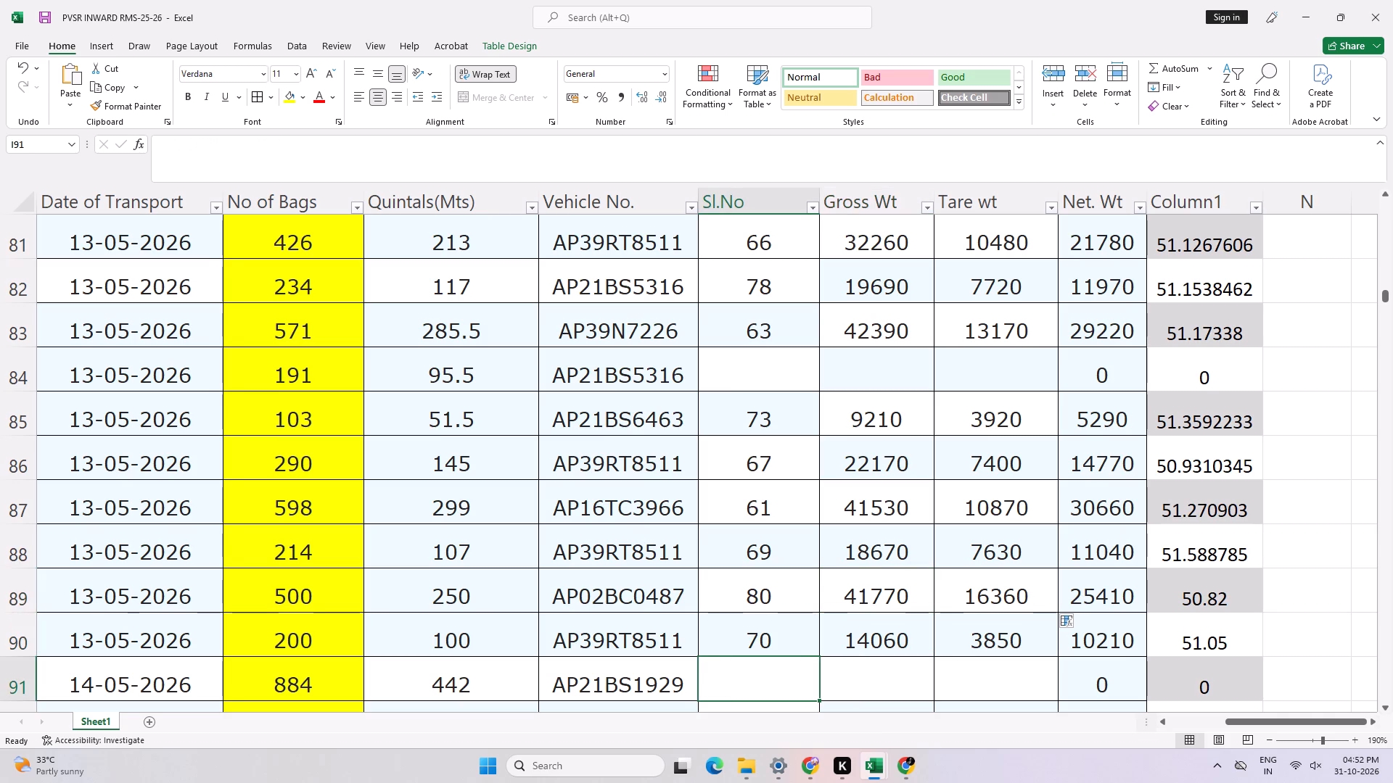
{"action": "key", "text": "Down"}
{"action": "key", "text": "Down"}
{"action": "key", "text": "Down"}
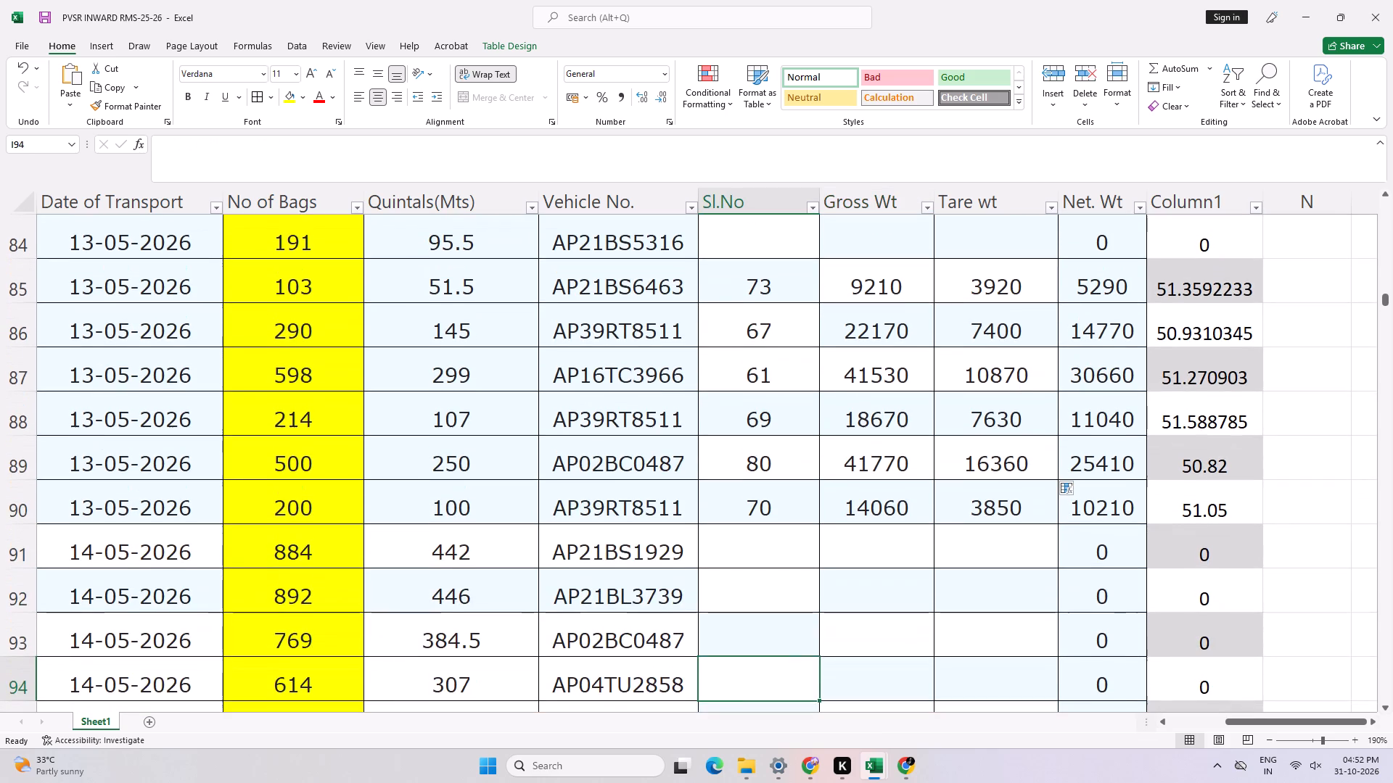
{"action": "key", "text": "Up"}
{"action": "key", "text": "Up"}
{"action": "key", "text": "Up"}
{"action": "key", "text": "Up"}
{"action": "key", "text": "Up"}
{"action": "key", "text": "Up"}
{"action": "key", "text": "Up"}
{"action": "key", "text": "Up"}
{"action": "key", "text": "Up"}
{"action": "key", "text": "Up"}
{"action": "key", "text": "Up"}
{"action": "key", "text": "Up"}
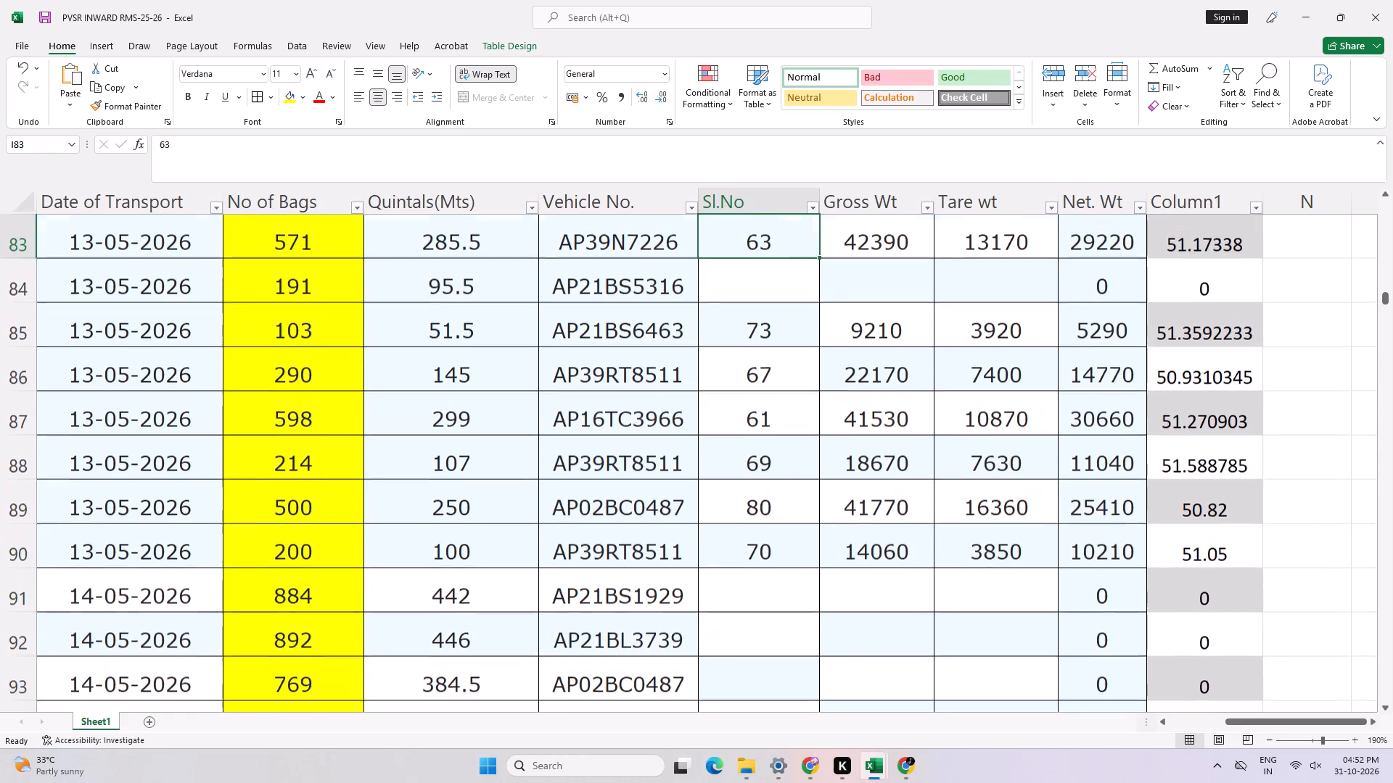
{"action": "key", "text": "Up"}
{"action": "key", "text": "Up"}
{"action": "key", "text": "Up"}
{"action": "key", "text": "Up"}
{"action": "key", "text": "Up"}
{"action": "key", "text": "Up"}
{"action": "key", "text": "Up"}
{"action": "key", "text": "Up"}
{"action": "key", "text": "Down"}
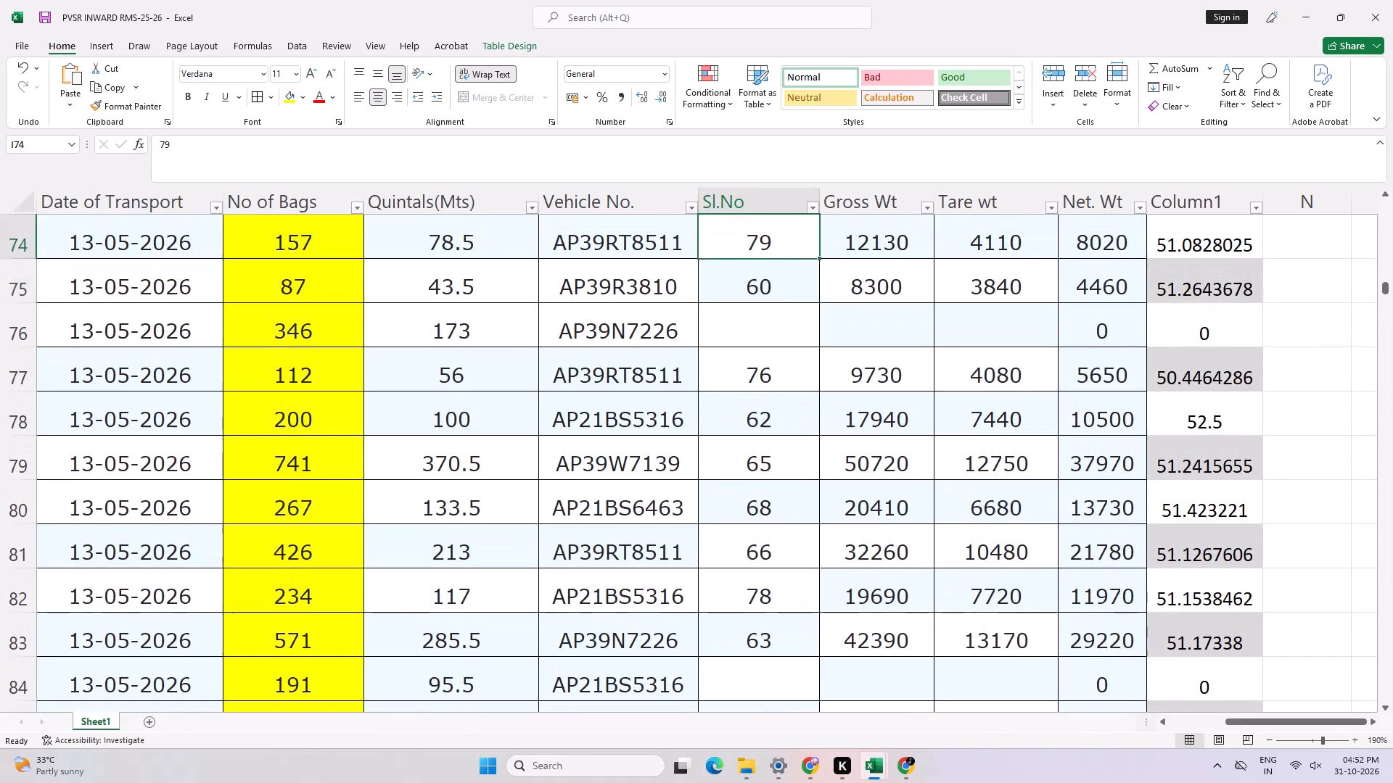
{"action": "key", "text": "Down"}
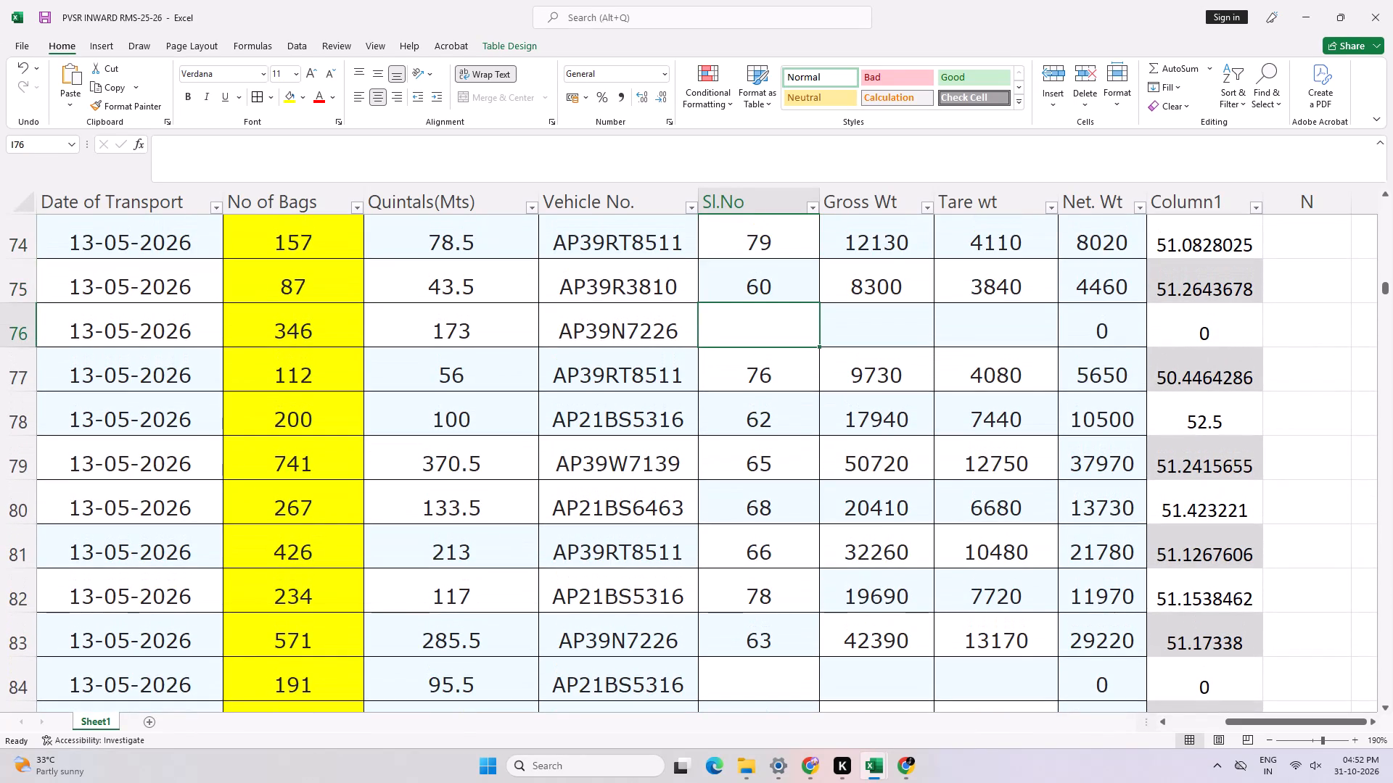
{"action": "type", "text": "81"}
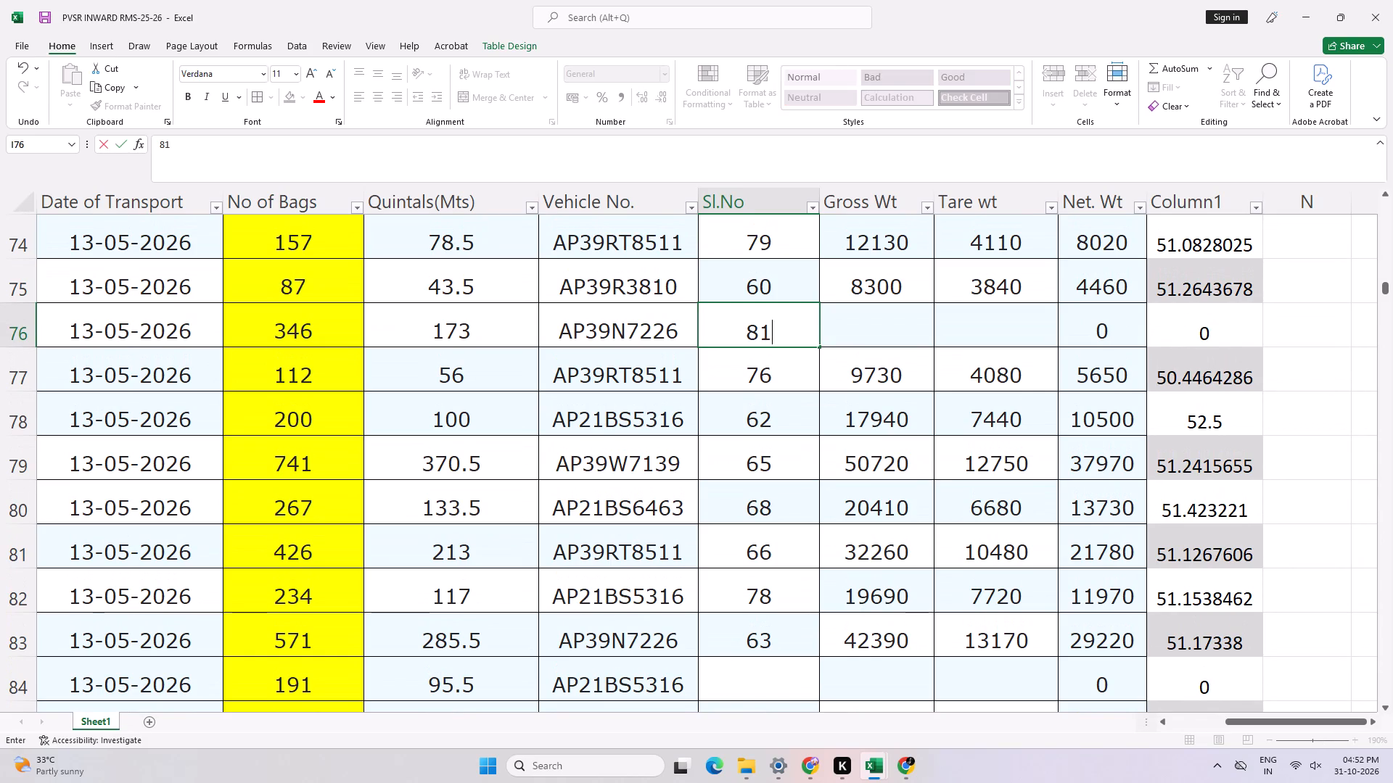
{"action": "key", "text": "Right"}
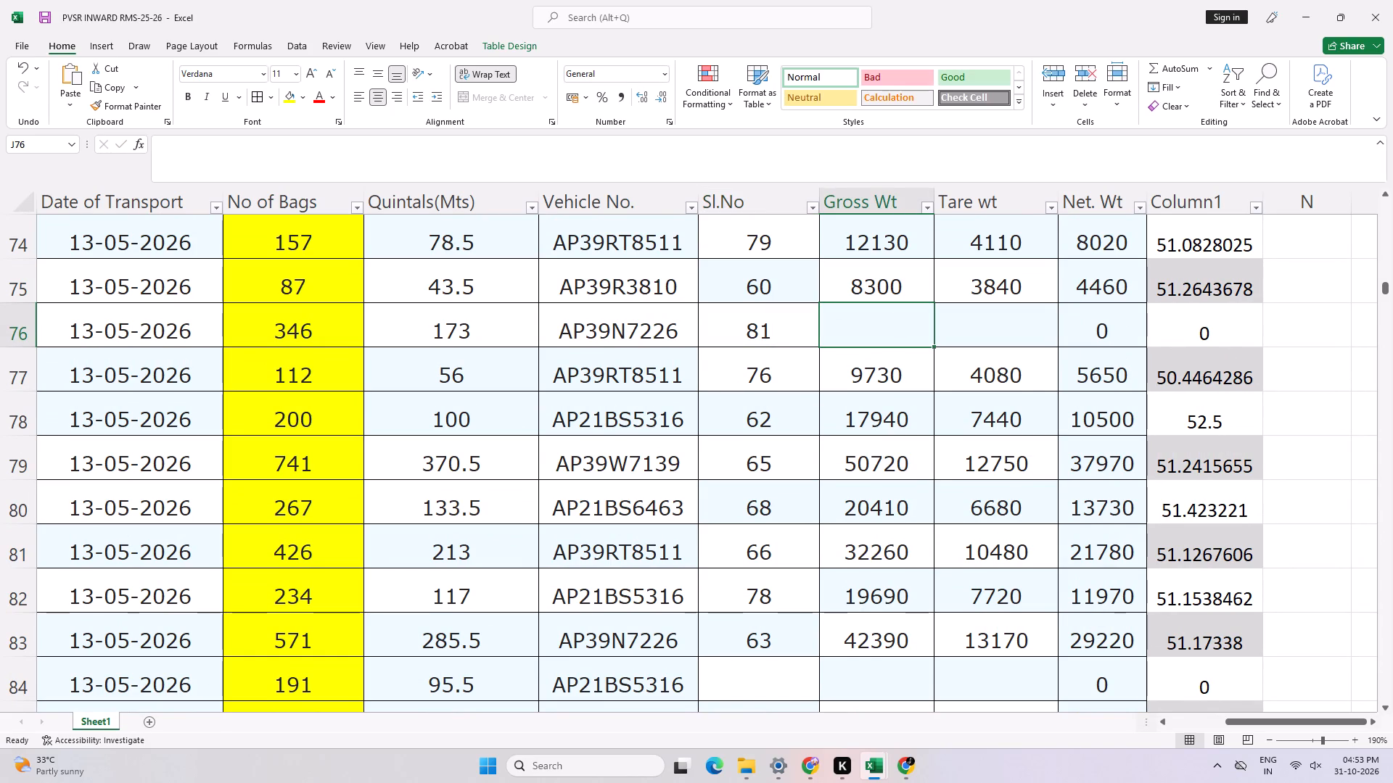
{"action": "key", "text": "equal"}
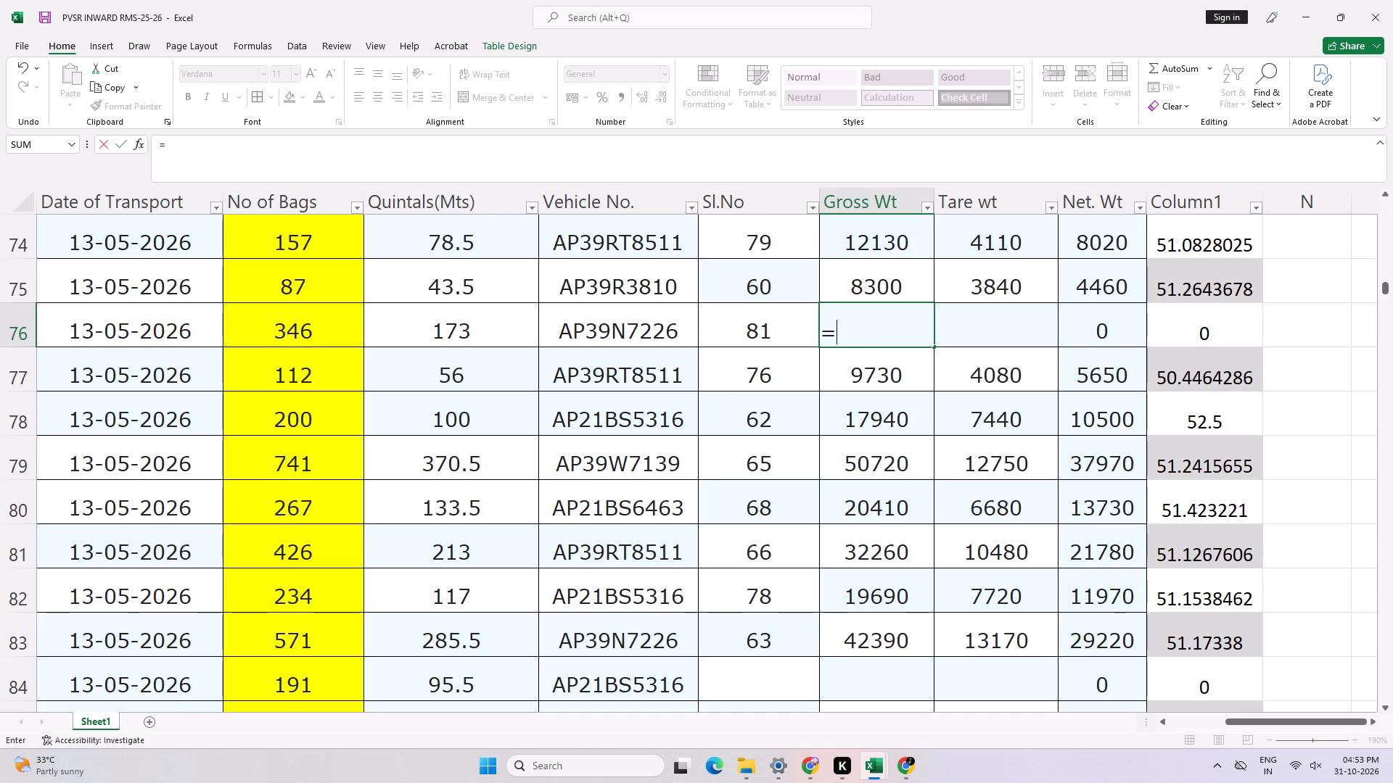
{"action": "type", "text": "11910"}
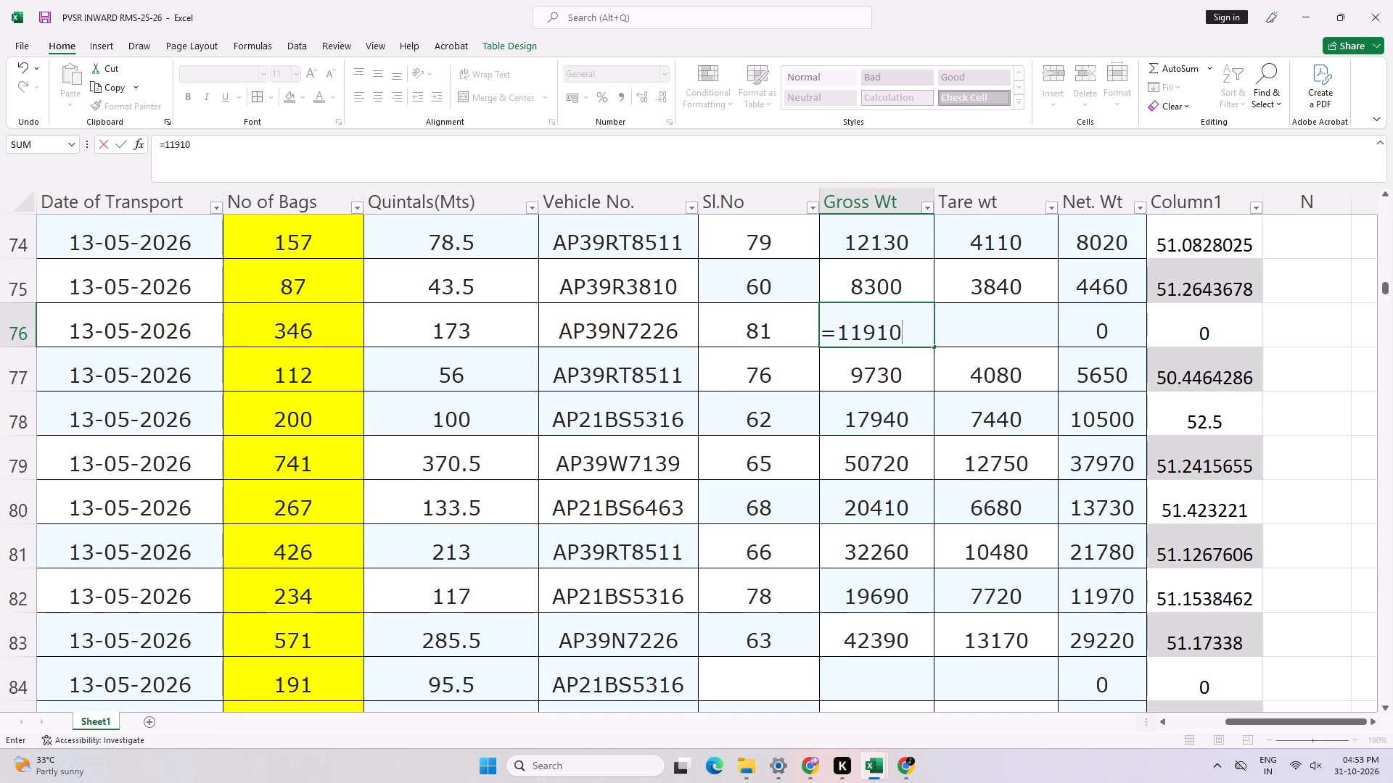
{"action": "key", "text": "Right"}
{"action": "type", "text": "=3790"}
{"action": "key", "text": "Right"}
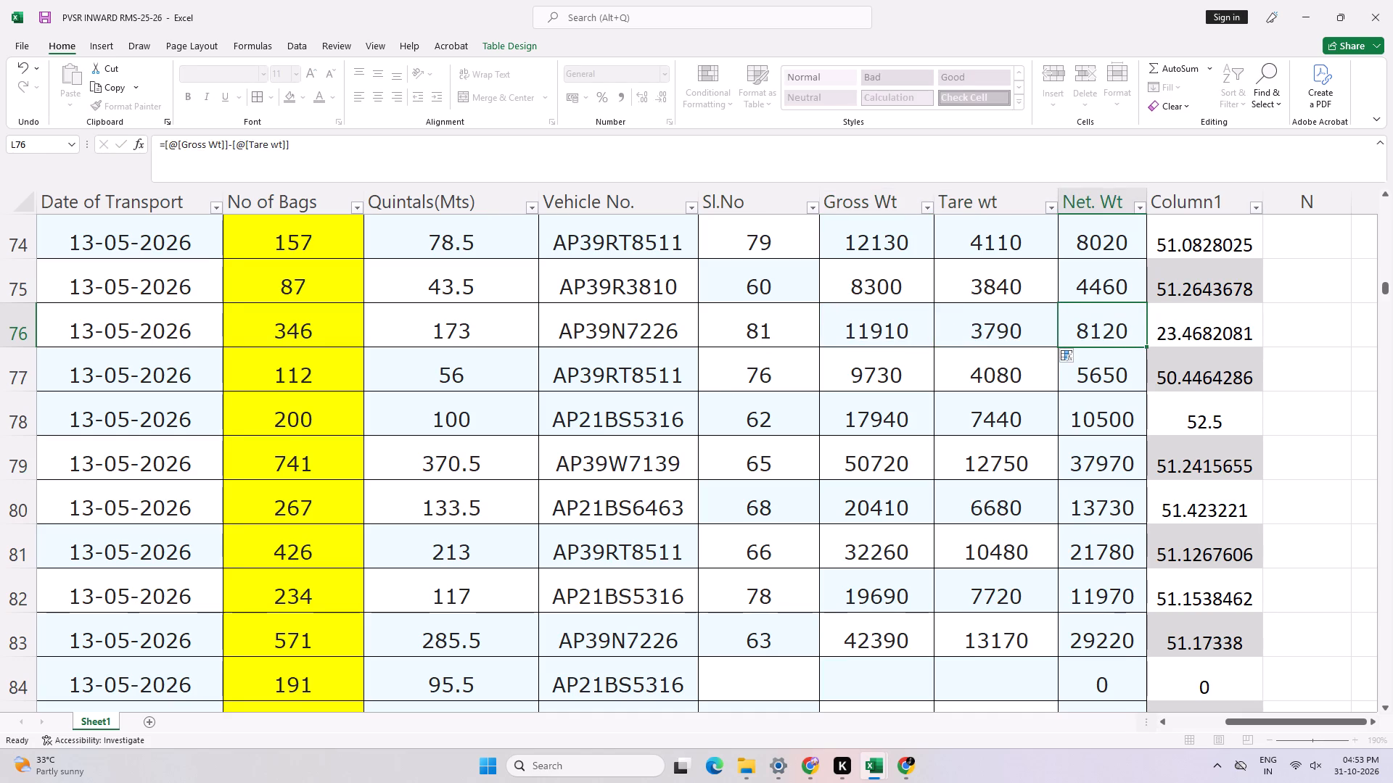
Add the second weighing to row 76's formulas, 13570 to the gross weight and 4100 to the tare weight, and save the workbook.
{"action": "key", "text": "Left"}
{"action": "key", "text": "Left"}
{"action": "key", "text": "F2"}
{"action": "key", "text": "plus"}
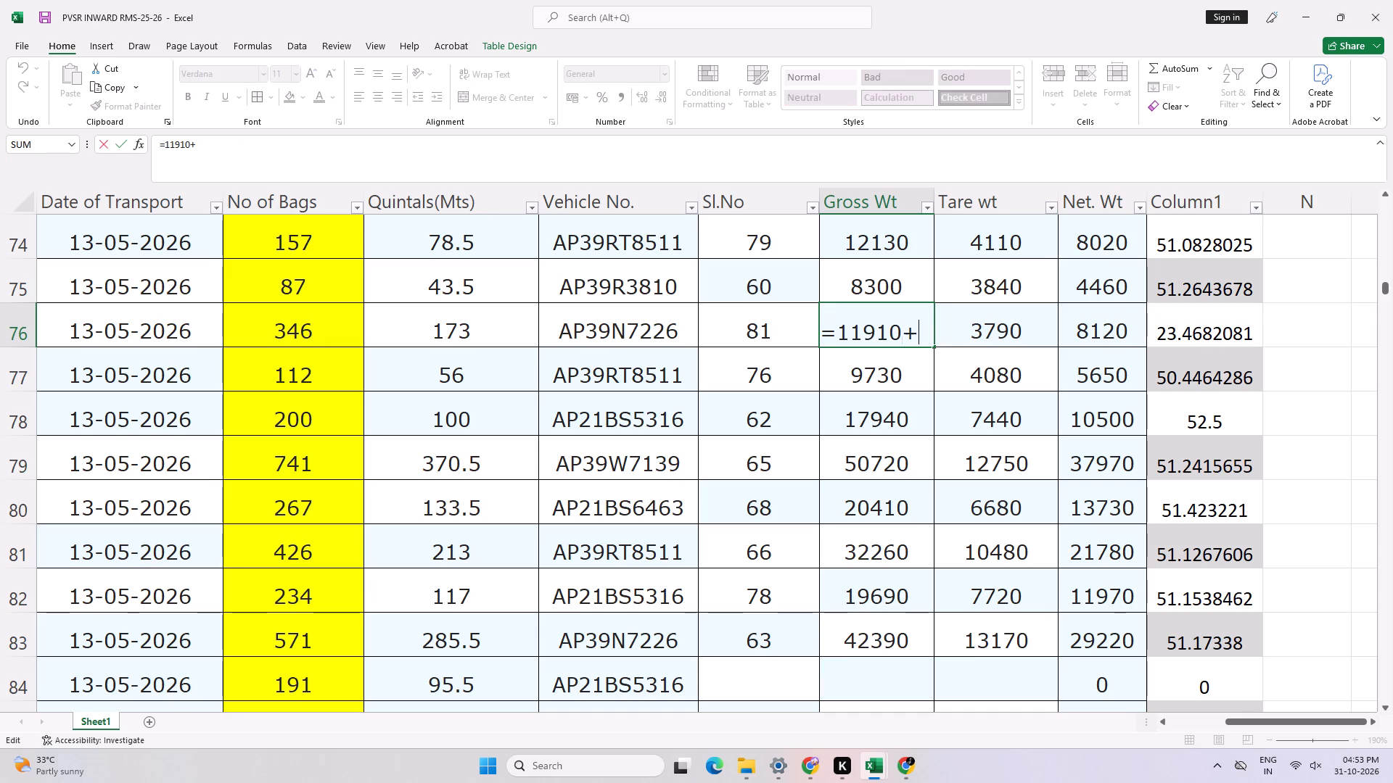
{"action": "type", "text": "13570"}
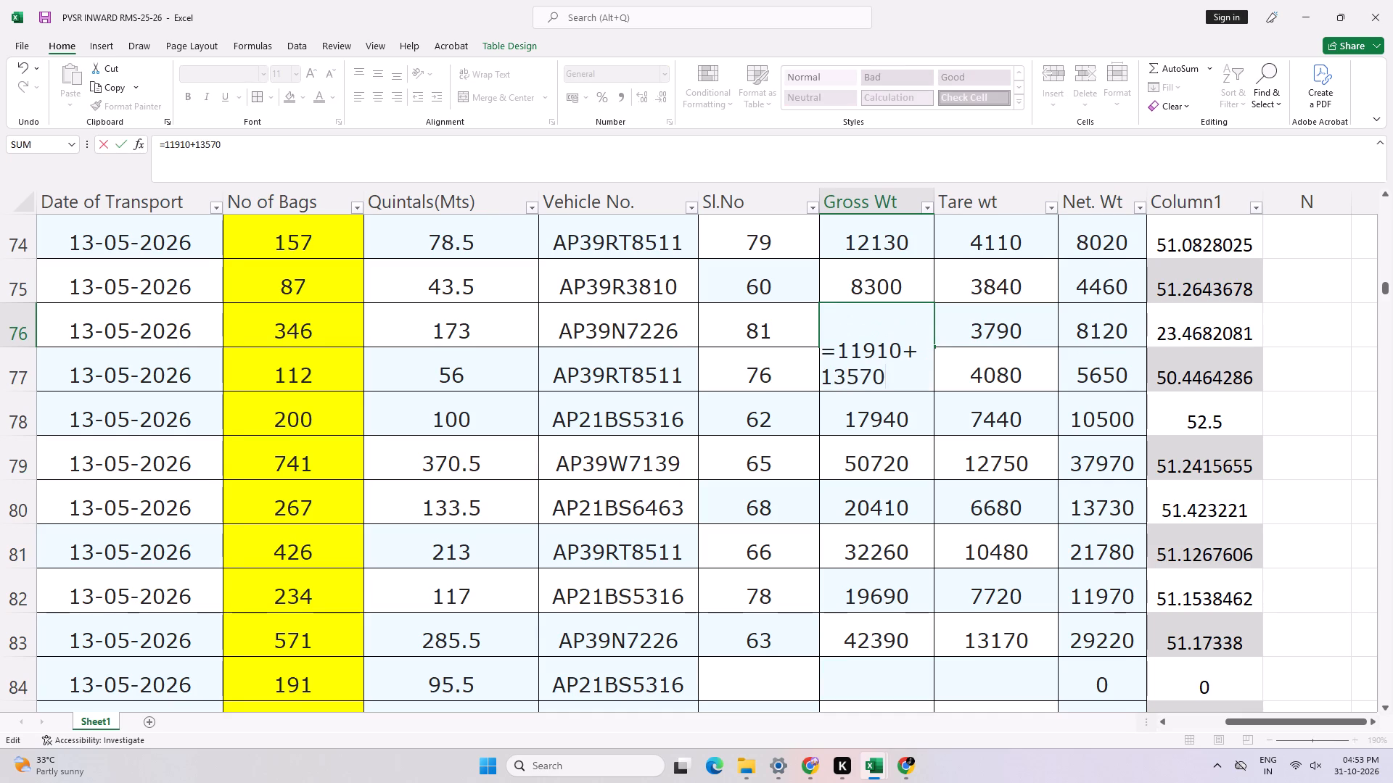
{"action": "key", "text": "Tab"}
{"action": "key", "text": "F2"}
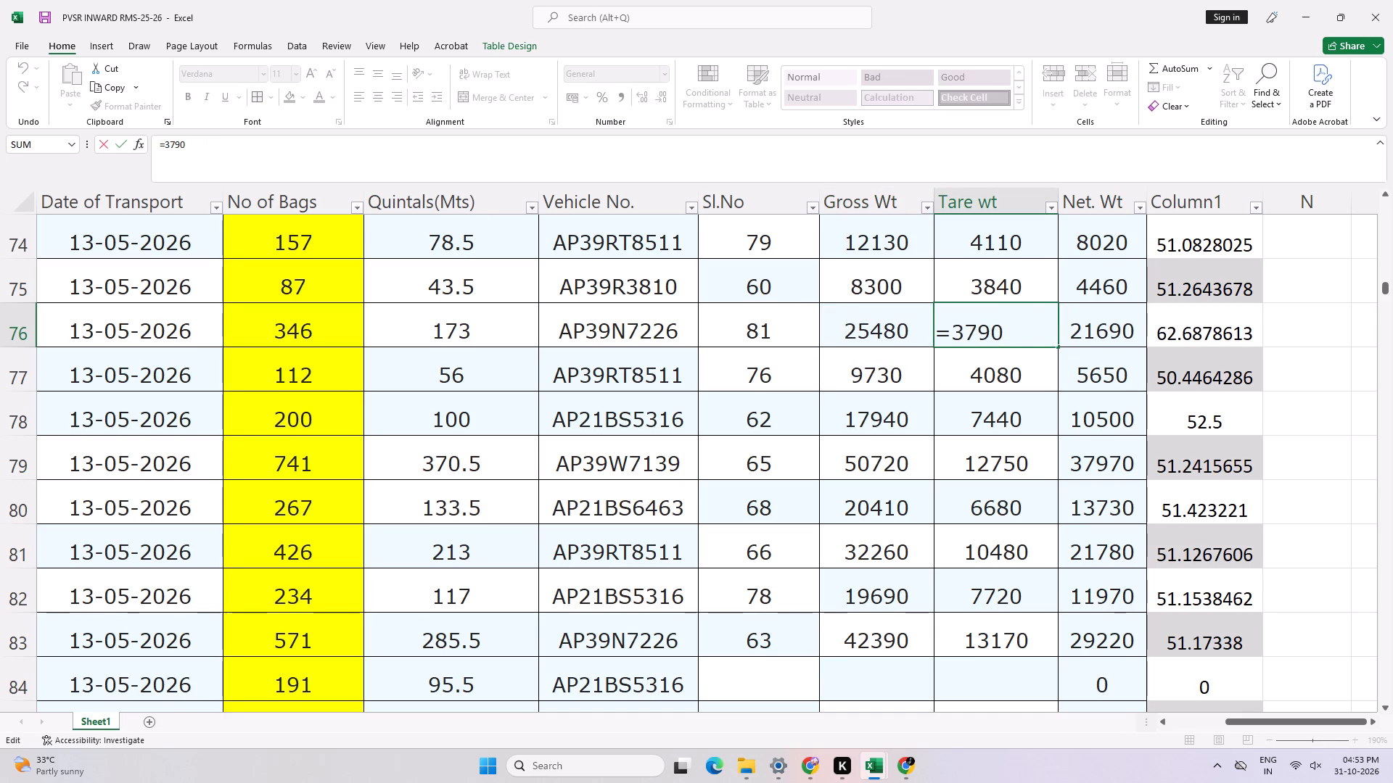
{"action": "type", "text": "+4100"}
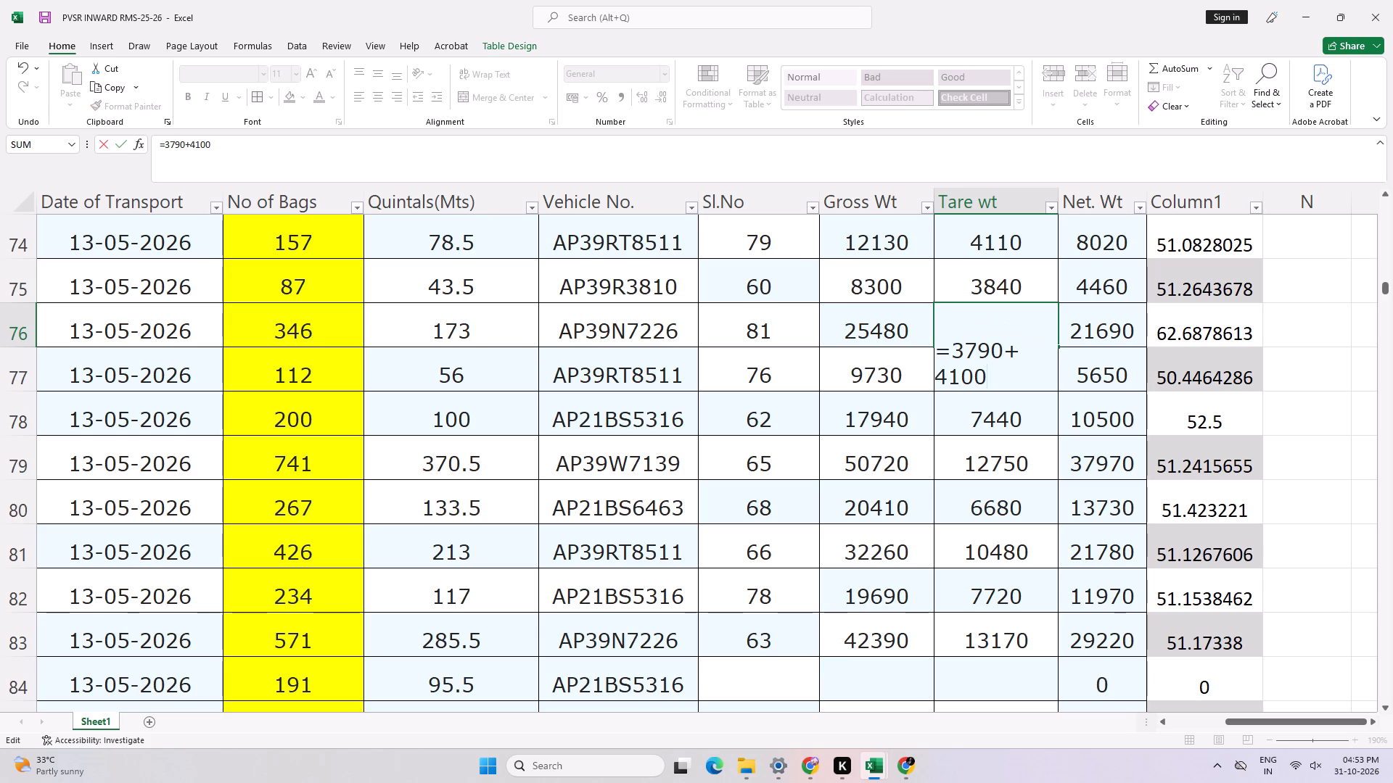
{"action": "key", "text": "Tab"}
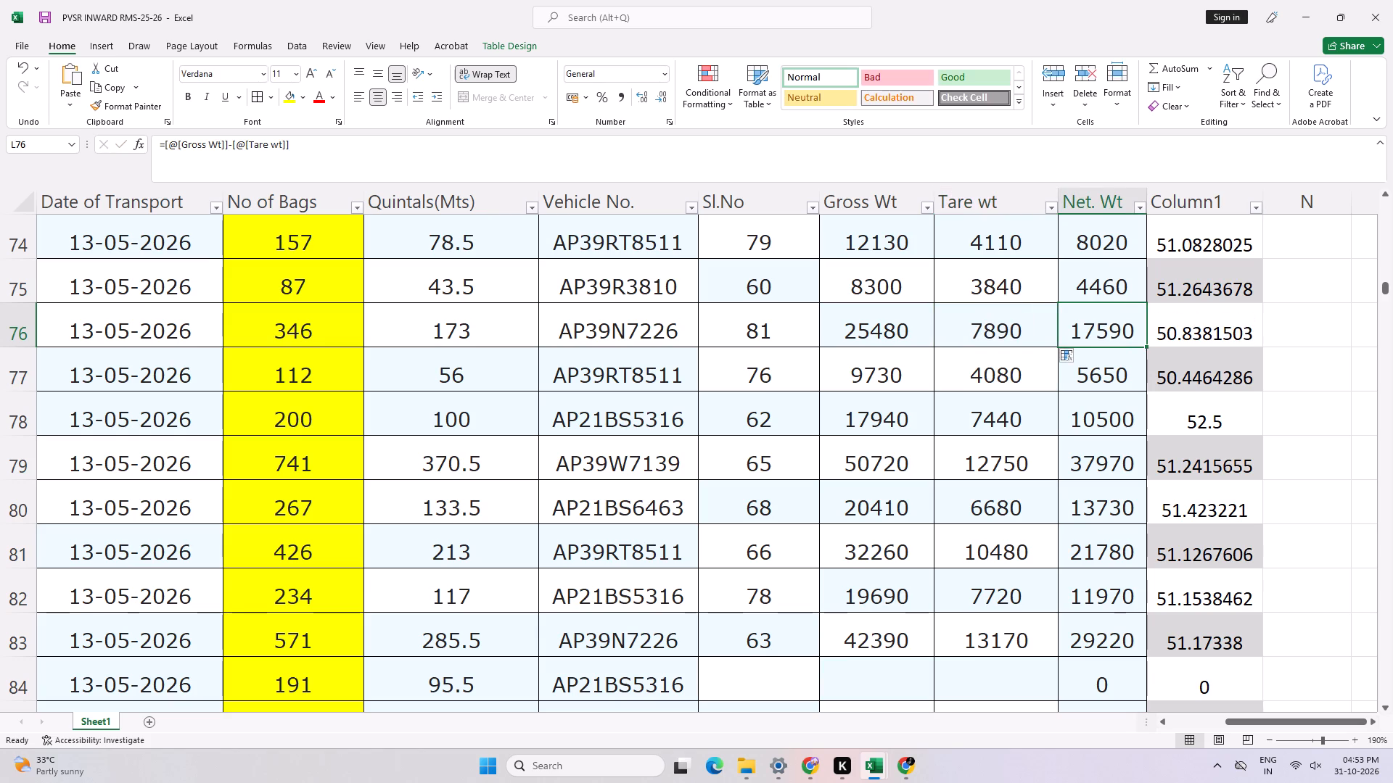
{"action": "key", "text": "Right"}
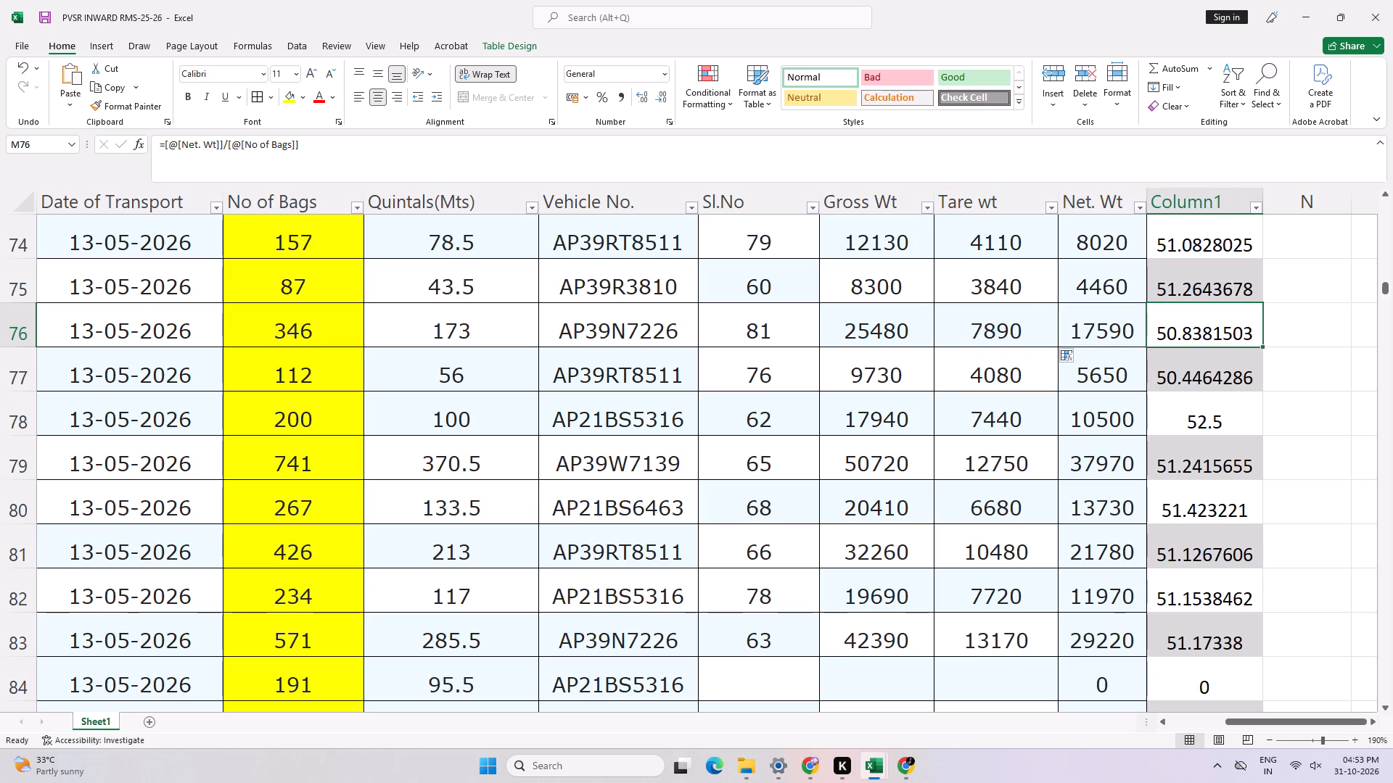
{"action": "key", "text": "ctrl+s"}
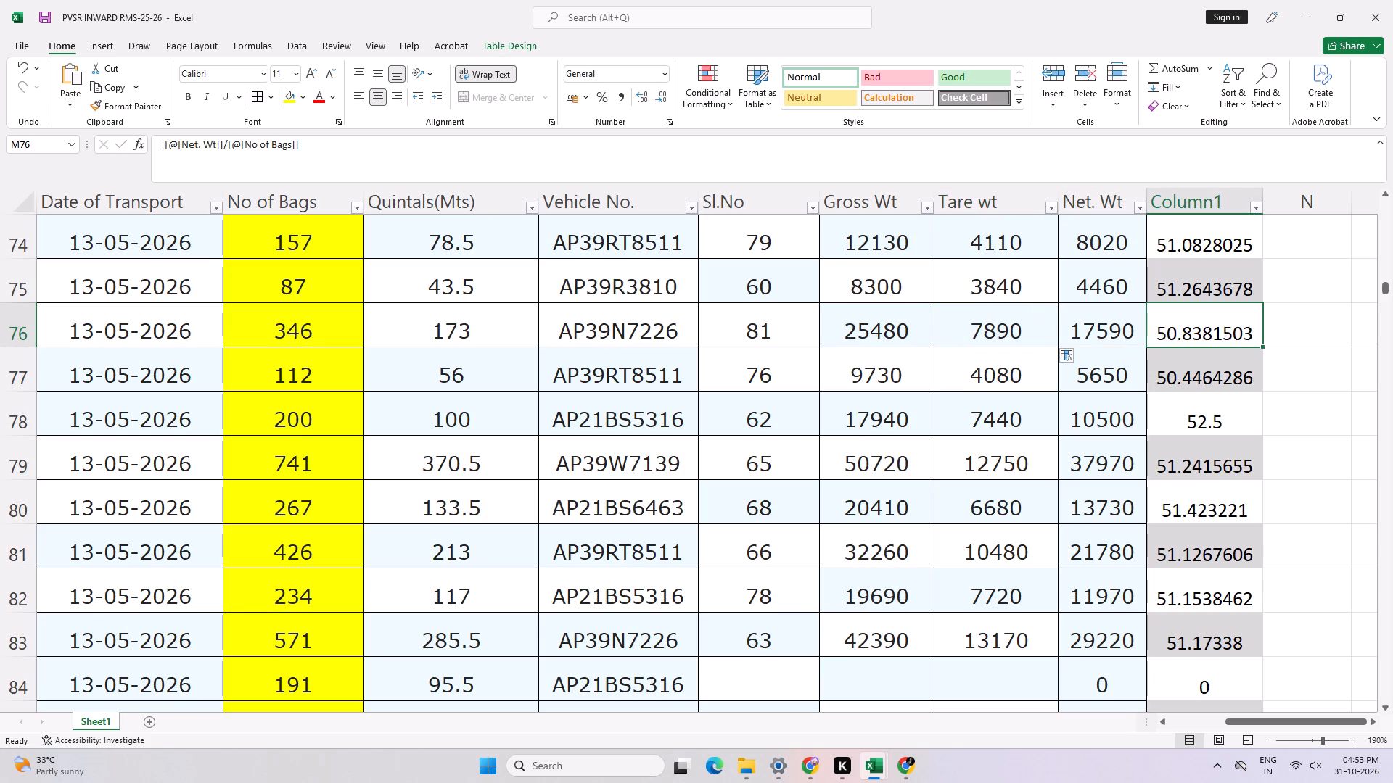
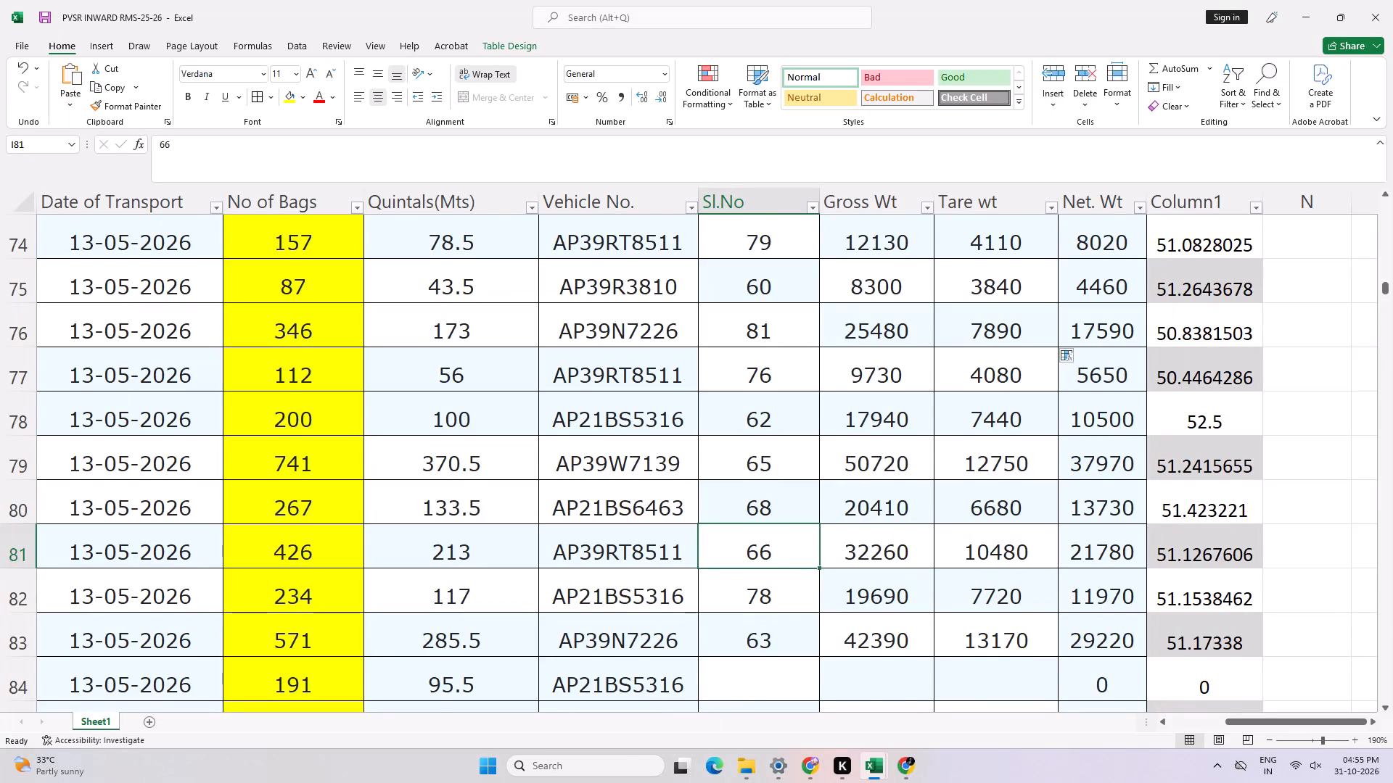
{"action": "scroll", "coordinate": [833, 531], "scroll_direction": "down", "scroll_amount": 3}
{"action": "scroll", "coordinate": [815, 533], "scroll_direction": "up", "scroll_amount": 4}
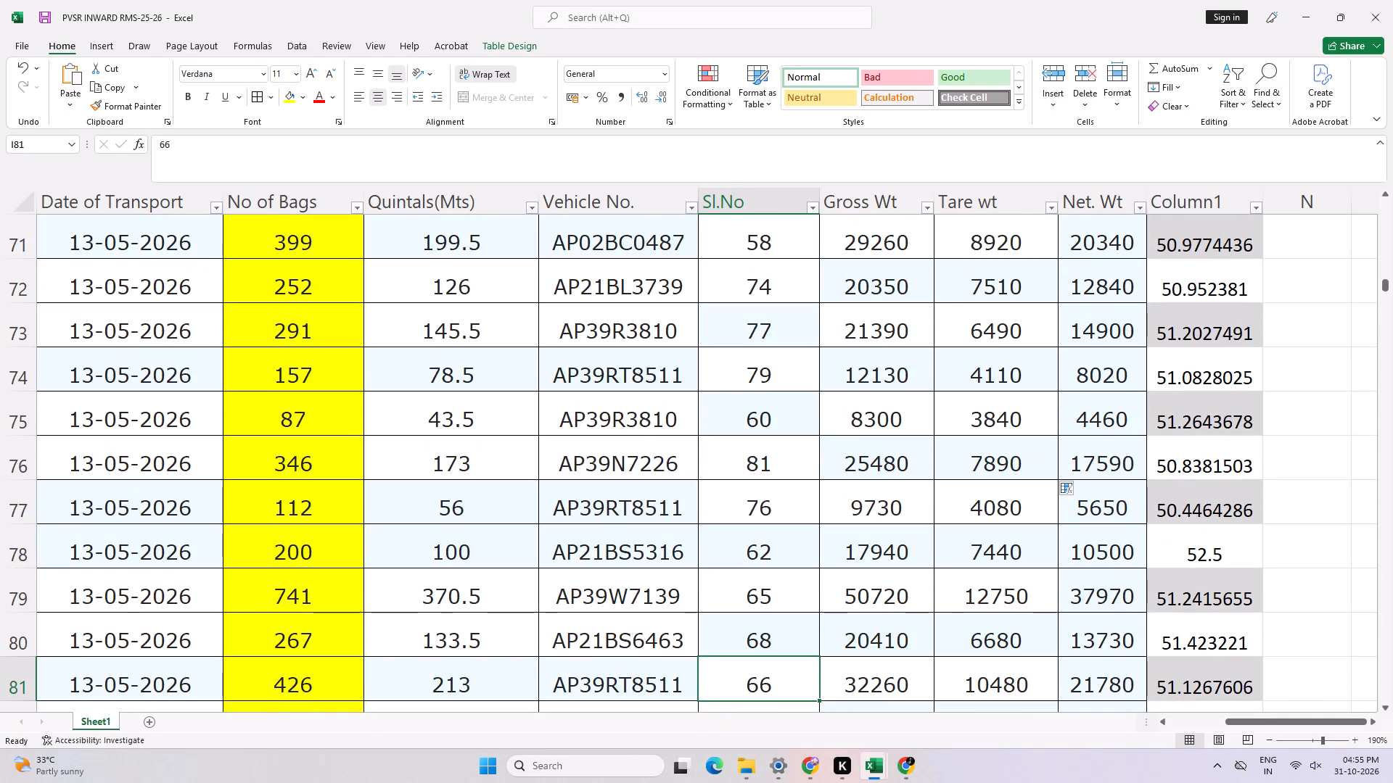
{"action": "scroll", "coordinate": [773, 485], "scroll_direction": "up", "scroll_amount": 3}
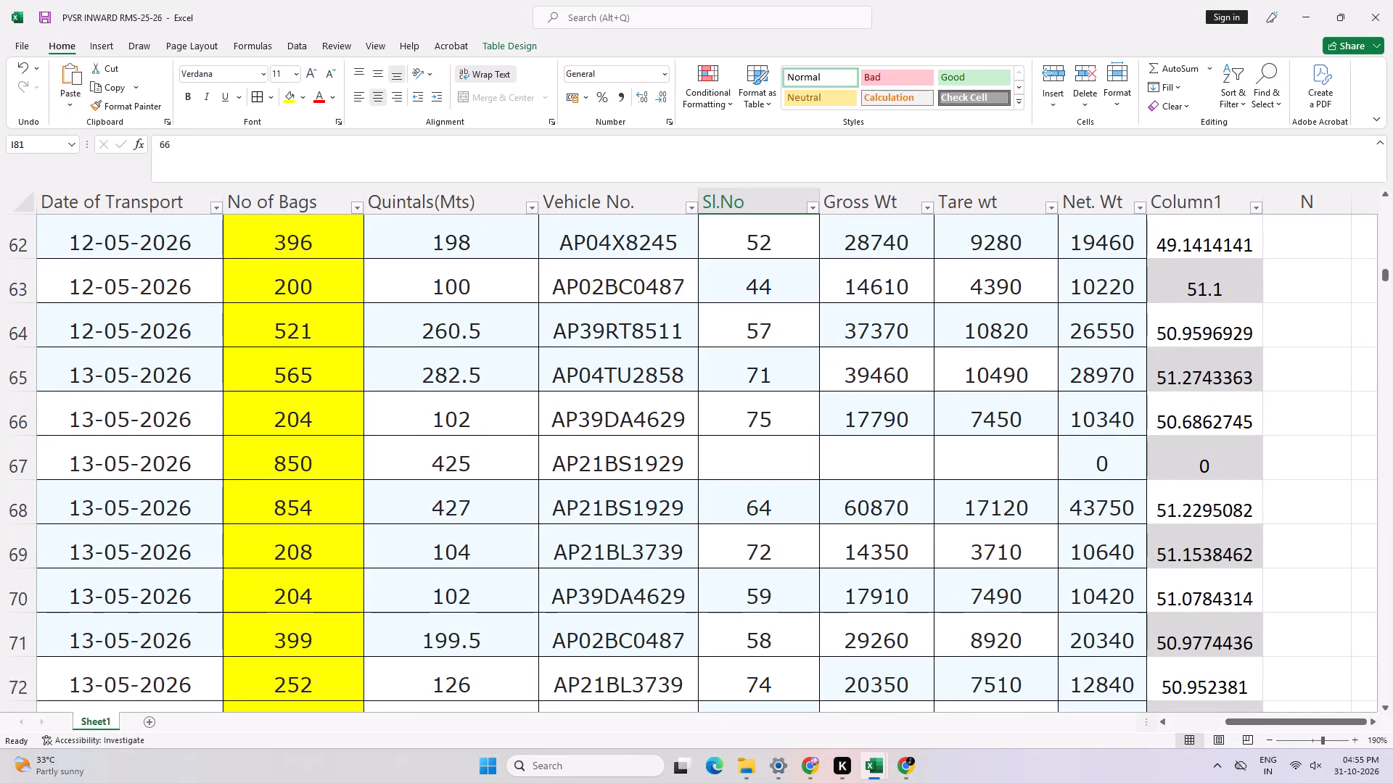
{"action": "left_click", "coordinate": [857, 513]}
{"action": "left_click", "coordinate": [749, 478]}
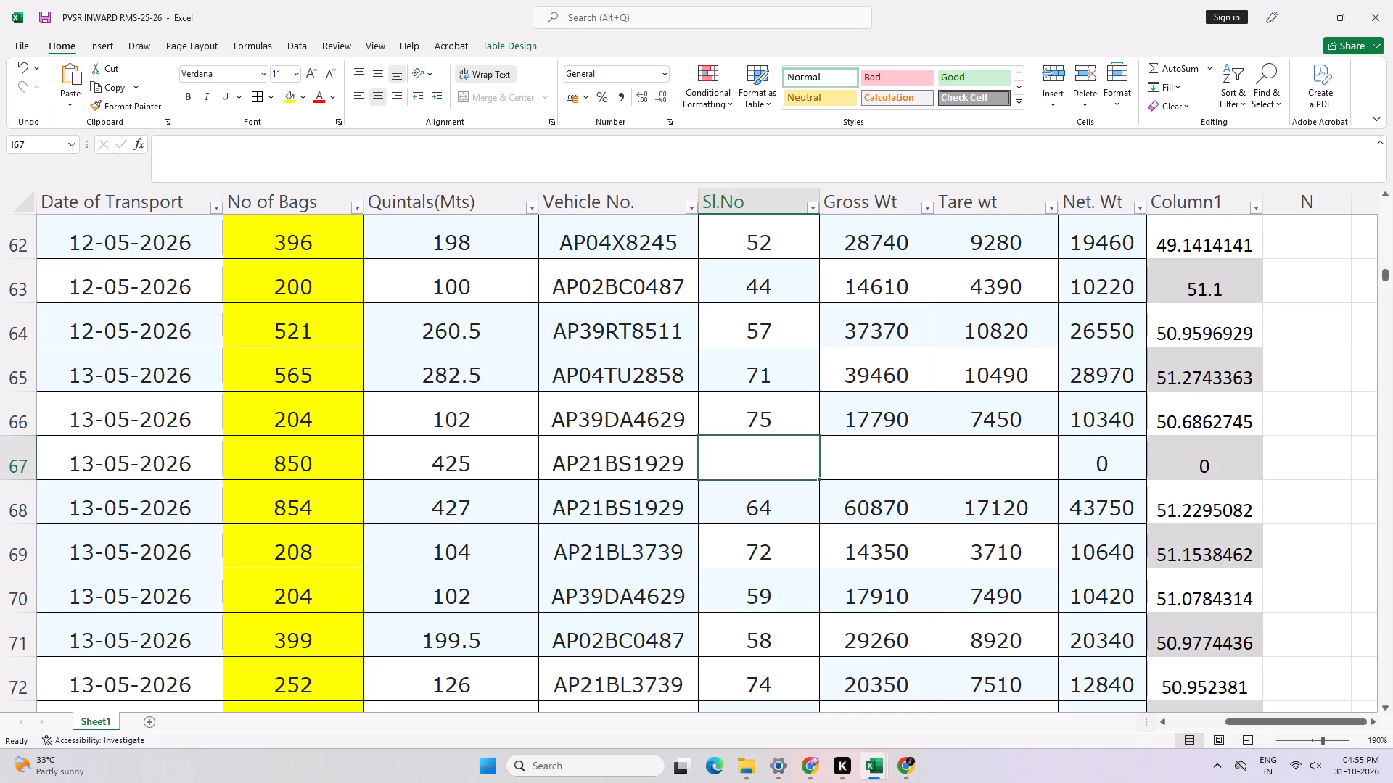
{"action": "key", "text": "ctrl+s"}
{"action": "key", "text": "8"}
{"action": "key", "text": "2"}
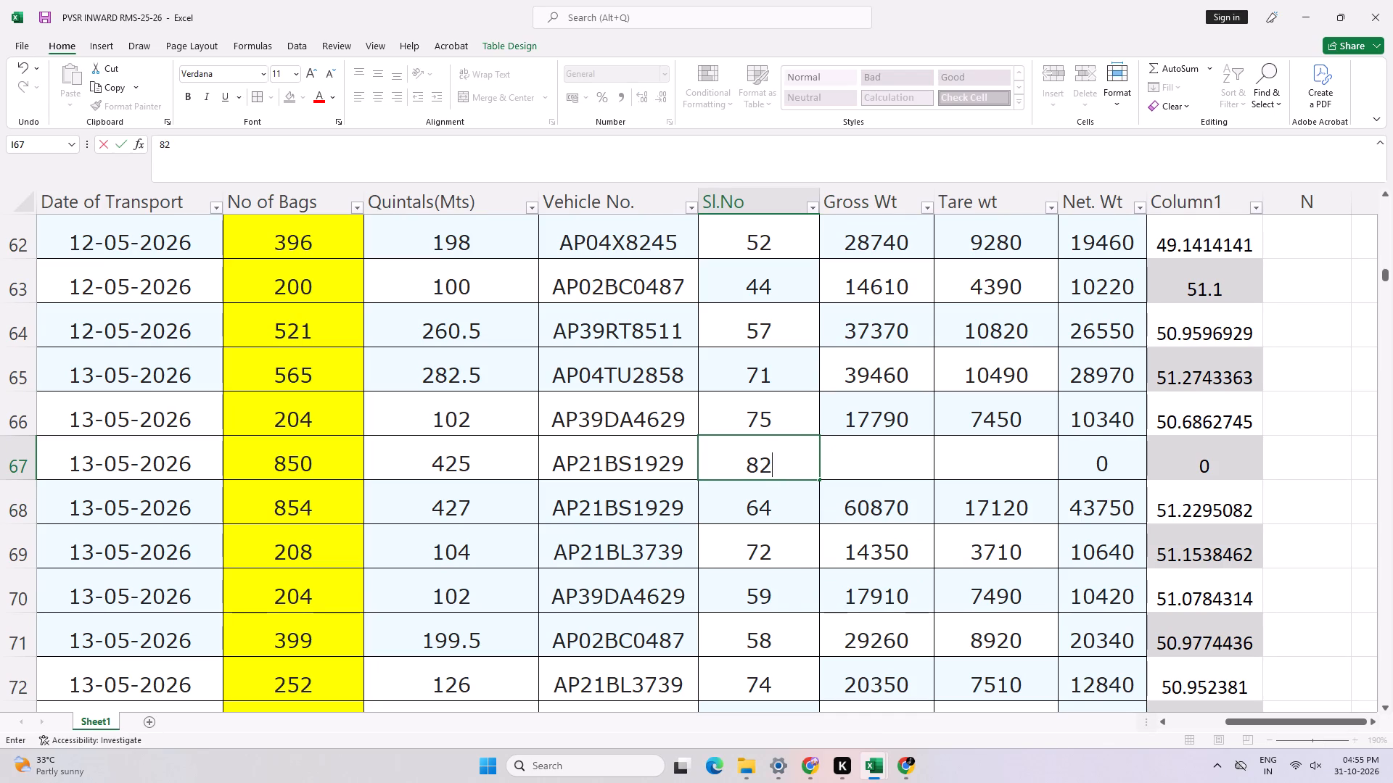
{"action": "key", "text": "Tab"}
{"action": "key", "text": "equal"}
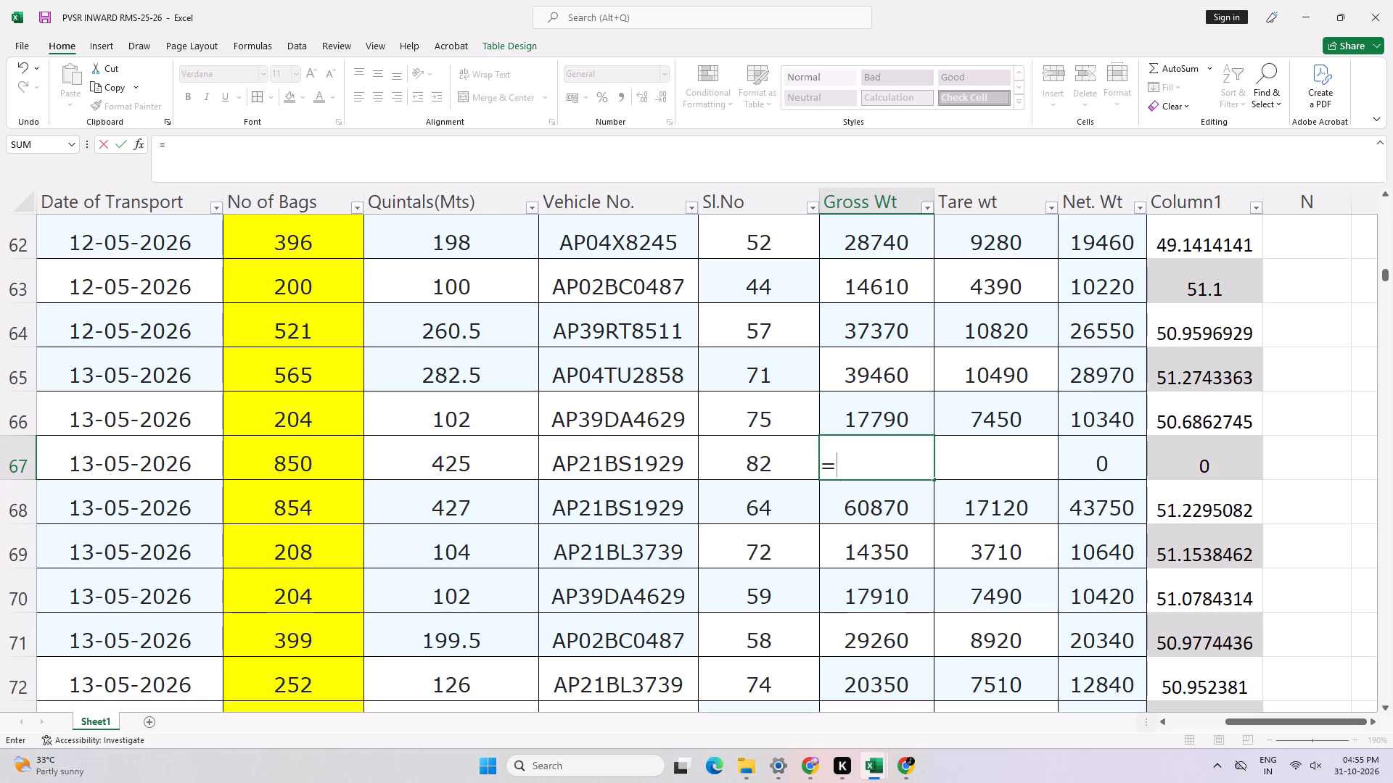
{"action": "type", "text": "41130"}
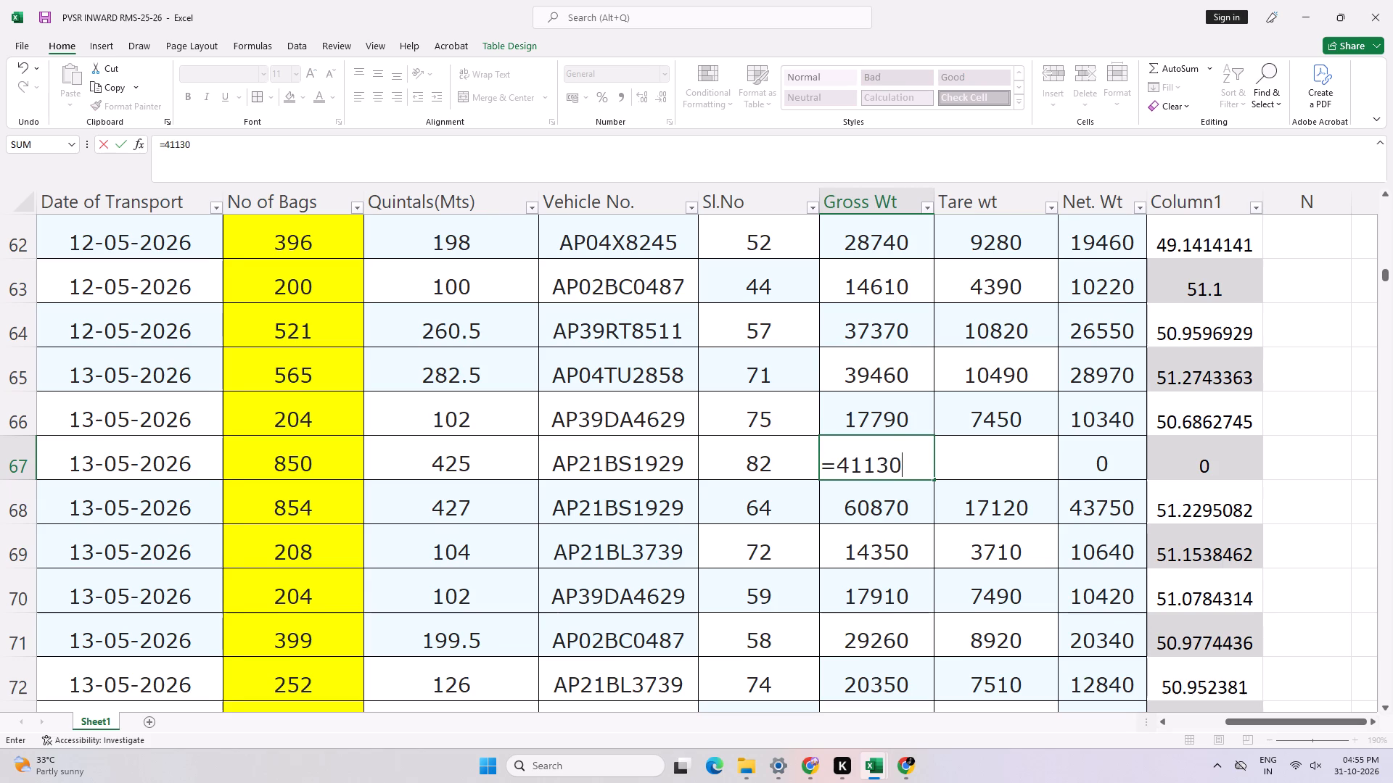
{"action": "key", "text": "Tab"}
{"action": "type", "text": "=10370"}
{"action": "key", "text": "Tab"}
Add the second weighing to row 67's formulas, 17450 to the gross weight and 4620 to the tare weight, and save the workbook.
{"action": "key", "text": "Left"}
{"action": "key", "text": "Left"}
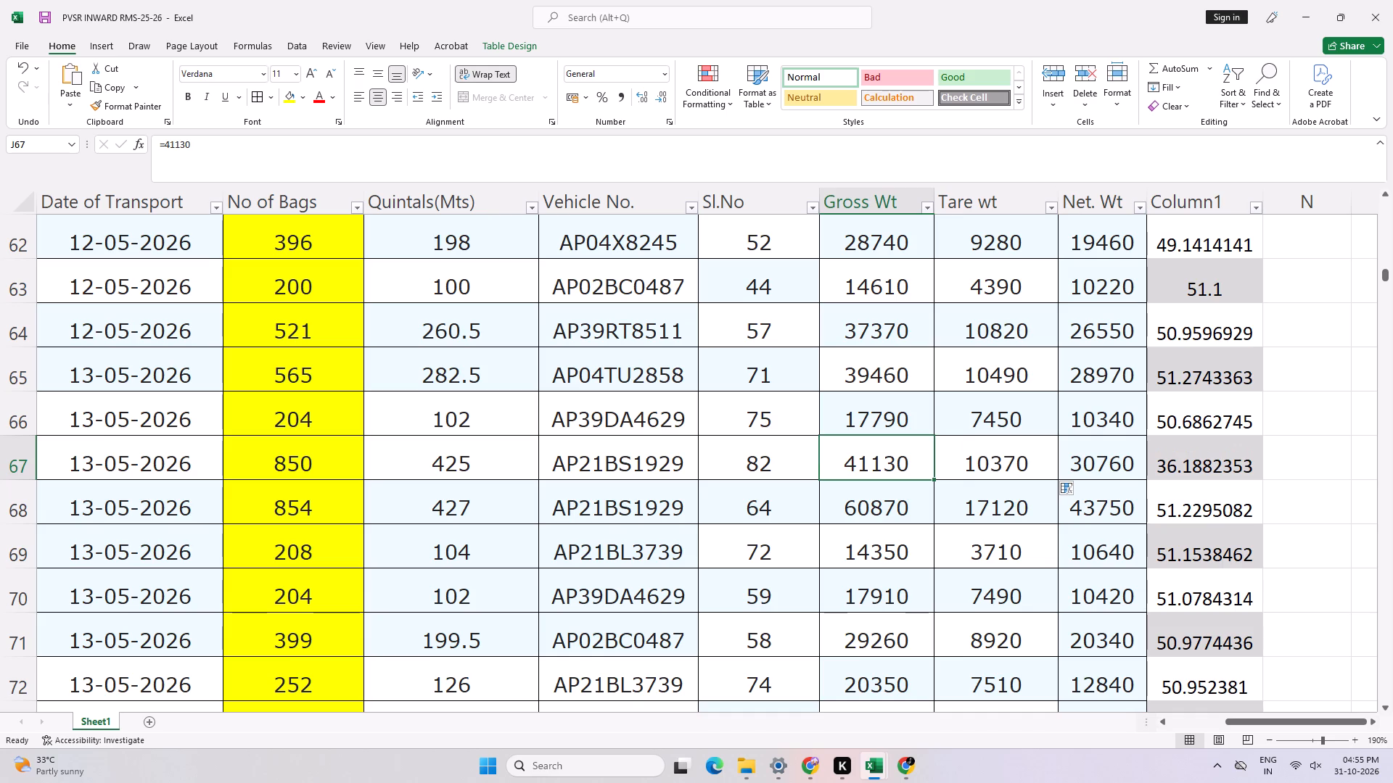
{"action": "key", "text": "F2"}
{"action": "key", "text": "plus"}
{"action": "type", "text": "17450"}
{"action": "key", "text": "Tab"}
{"action": "key", "text": "2"}
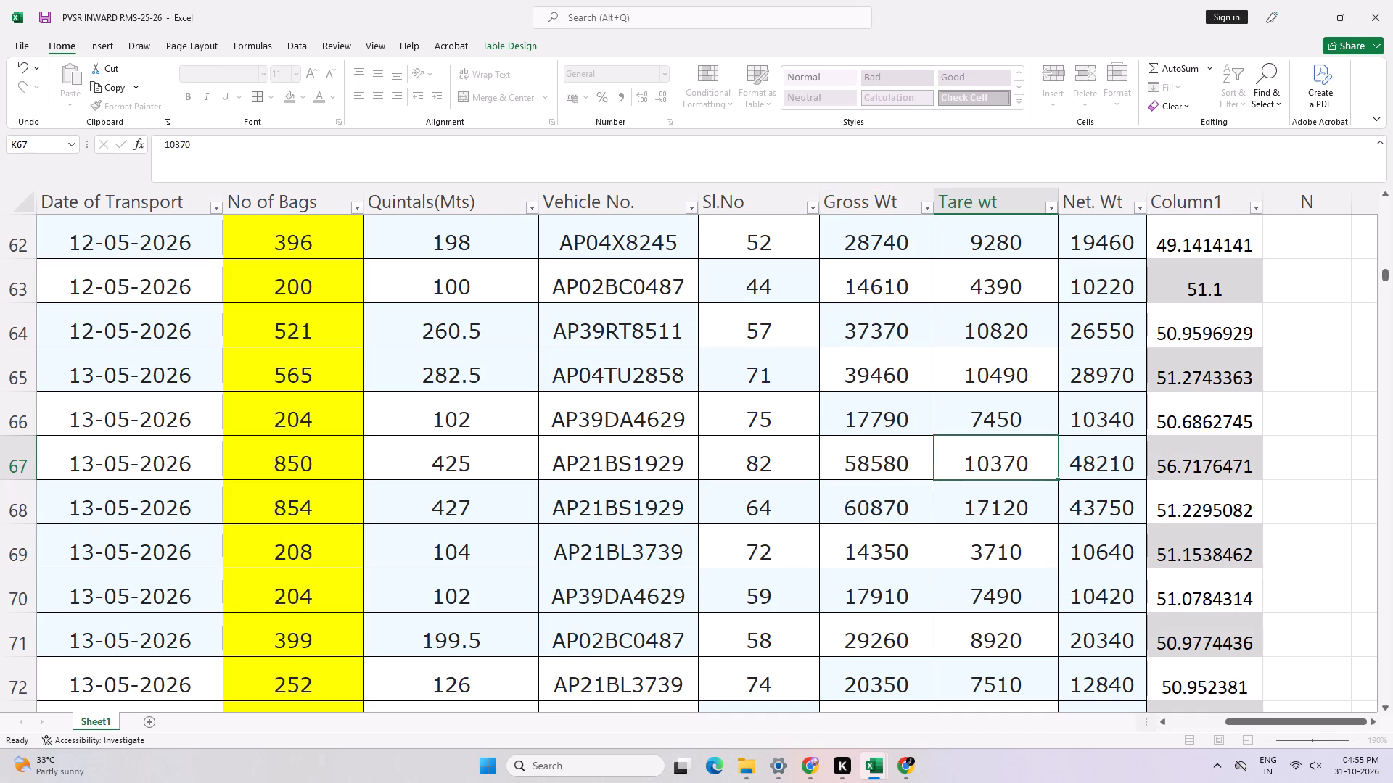
{"action": "key", "text": "BackSpace"}
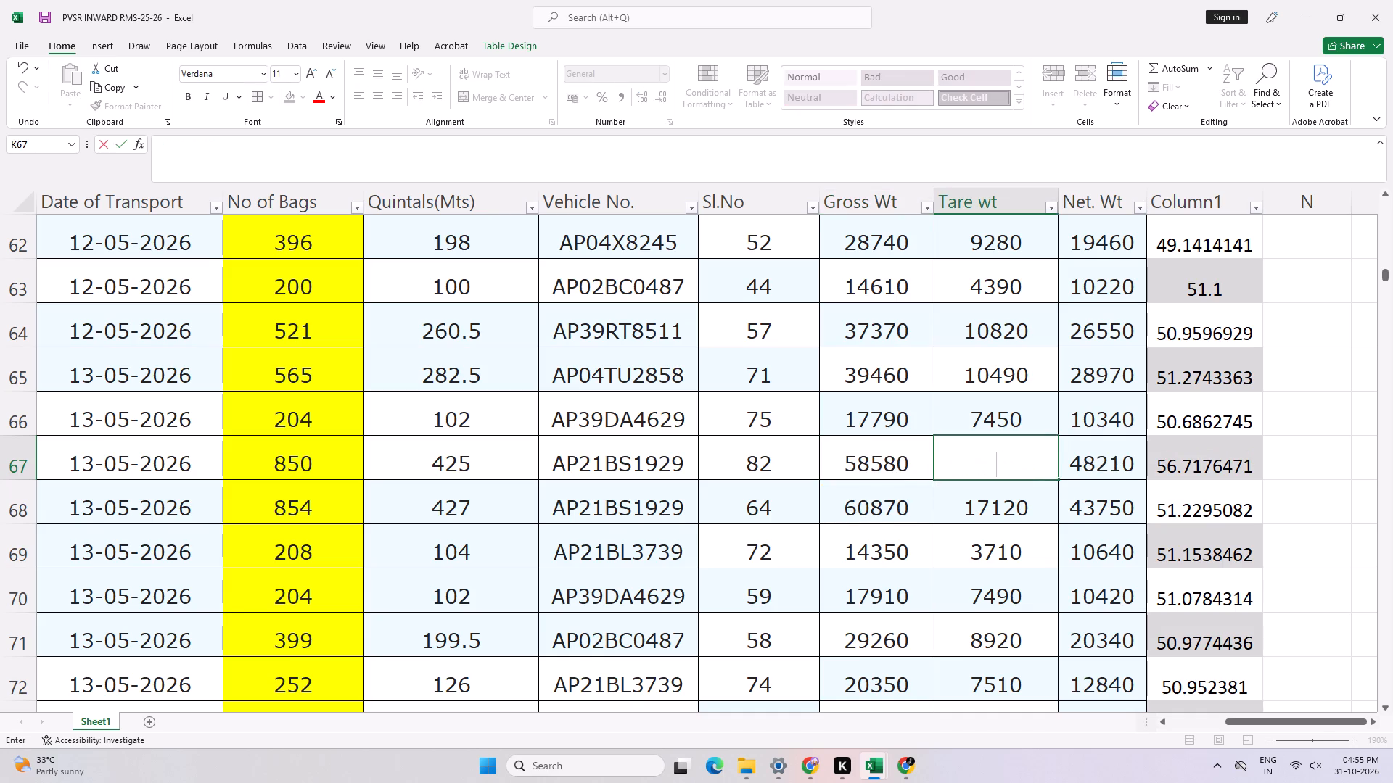
{"action": "key", "text": "ctrl+z"}
{"action": "key", "text": "Right"}
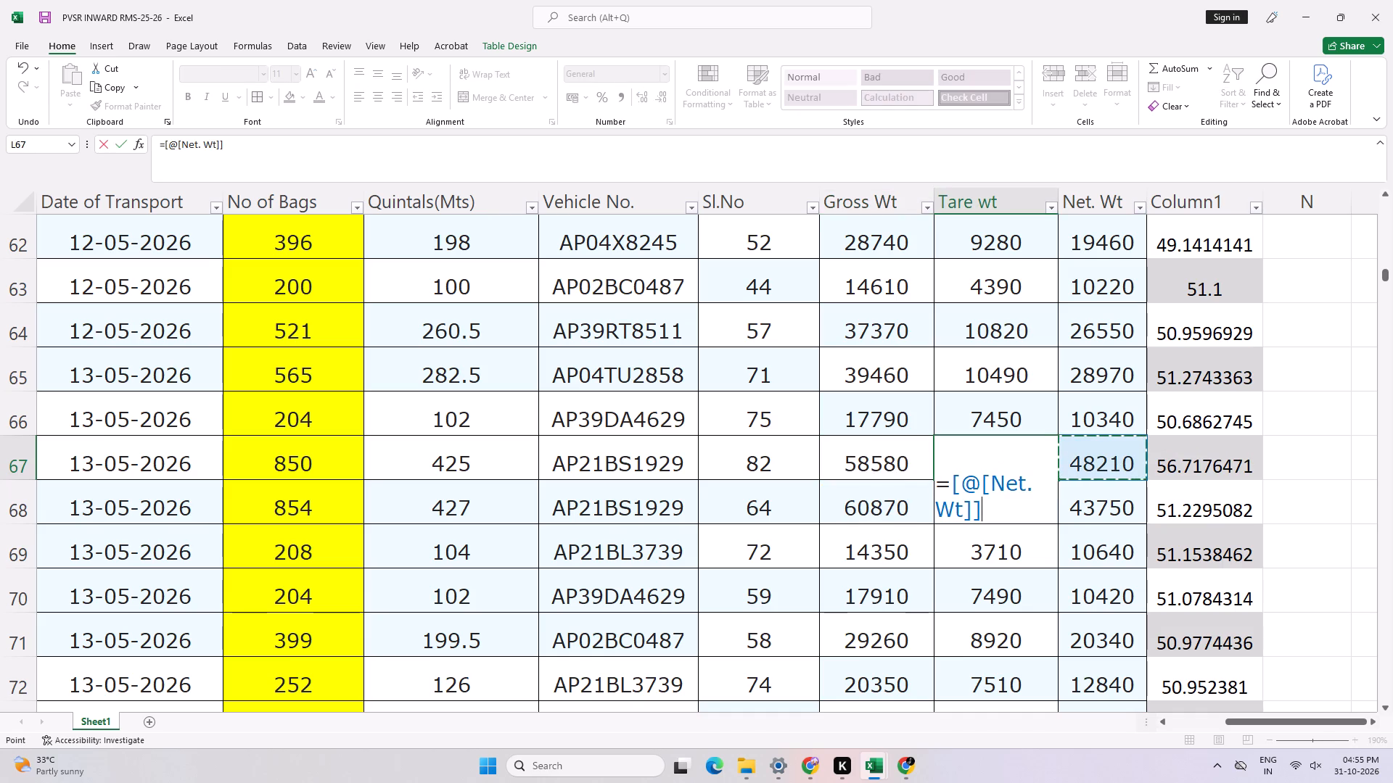
{"action": "key", "text": "Escape"}
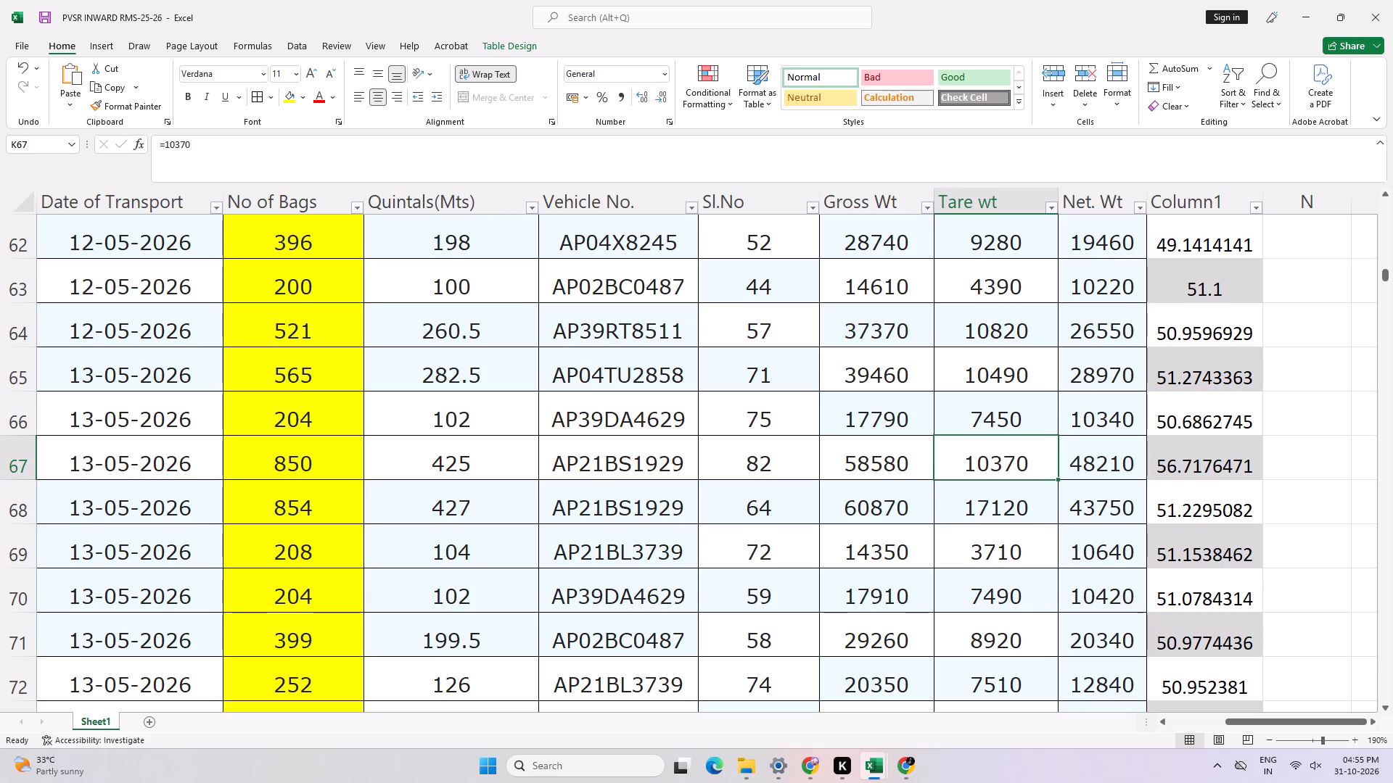
{"action": "key", "text": "F2"}
{"action": "type", "text": "+4620"}
{"action": "key", "text": "Return"}
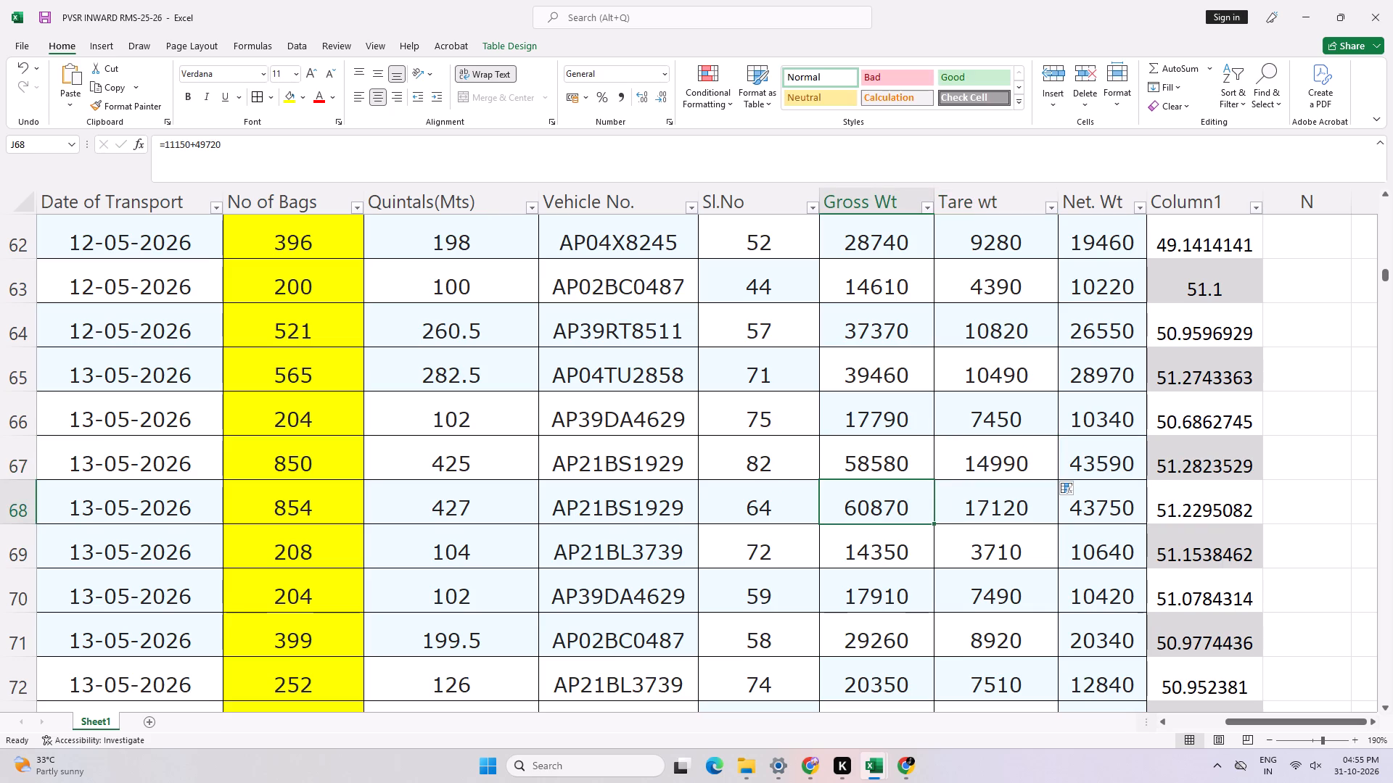
{"action": "key", "text": "ctrl+s"}
{"action": "key", "text": "Left"}
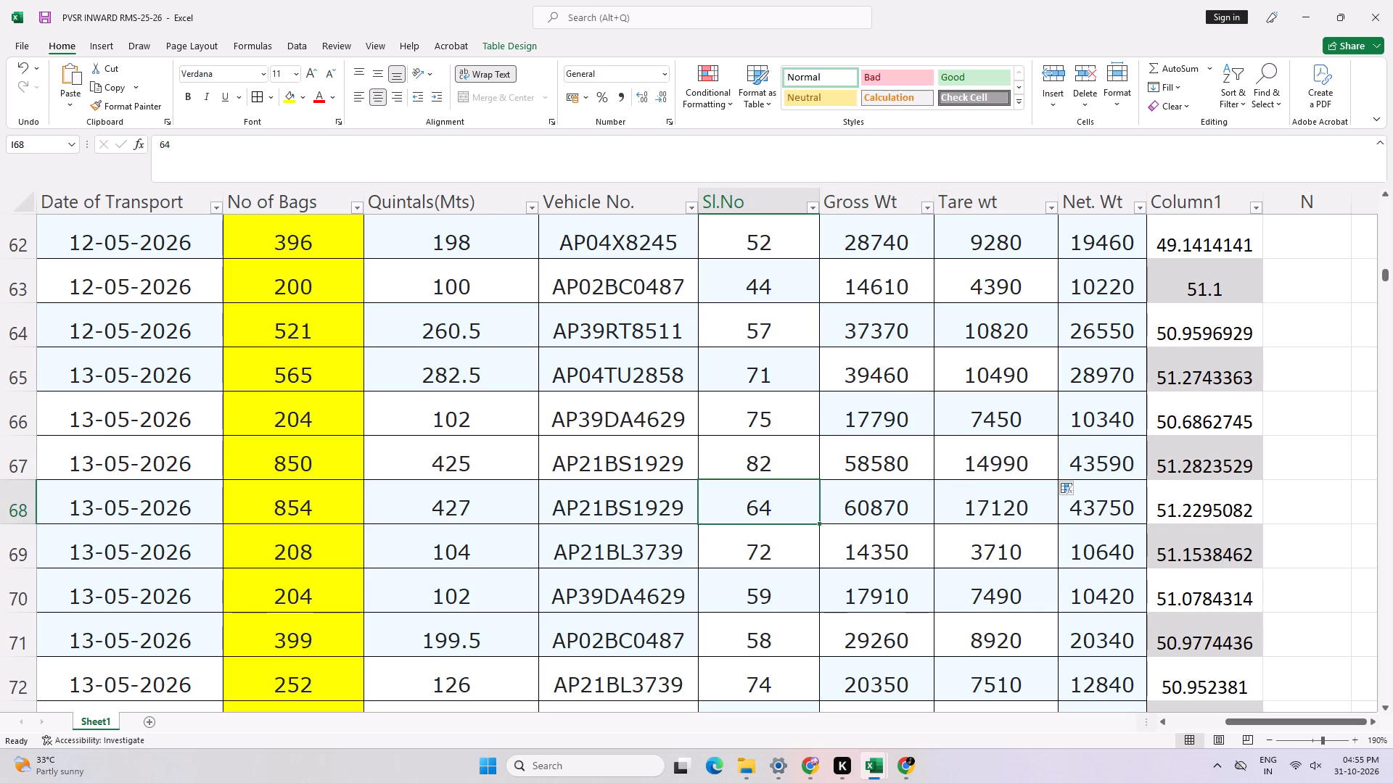
{"action": "key", "text": "ctrl+Up"}
{"action": "key", "text": "ctrl+Down"}
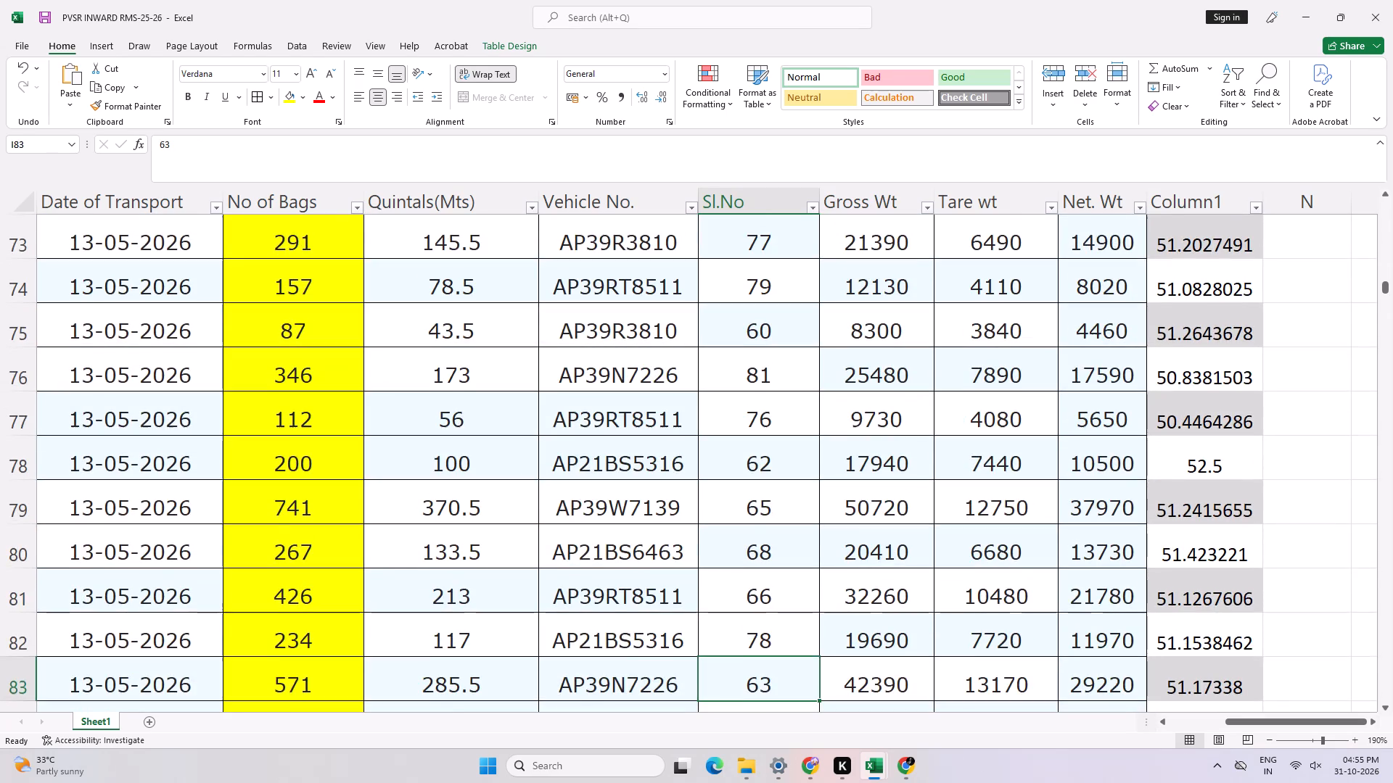
{"action": "key", "text": "Down"}
{"action": "key", "text": "Down"}
{"action": "key", "text": "Down"}
{"action": "key", "text": "Up"}
{"action": "key", "text": "Up"}
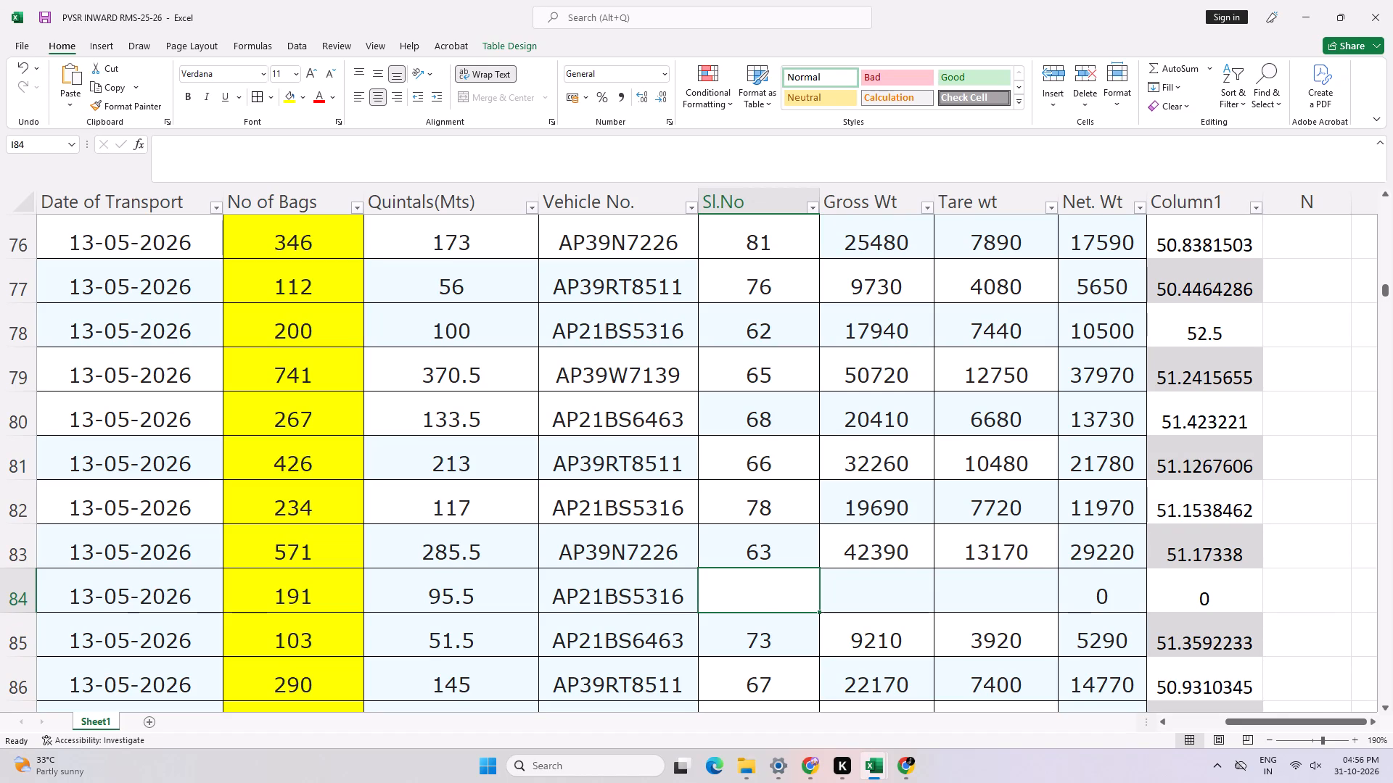
{"action": "type", "text": "82"}
{"action": "key", "text": "BackSpace"}
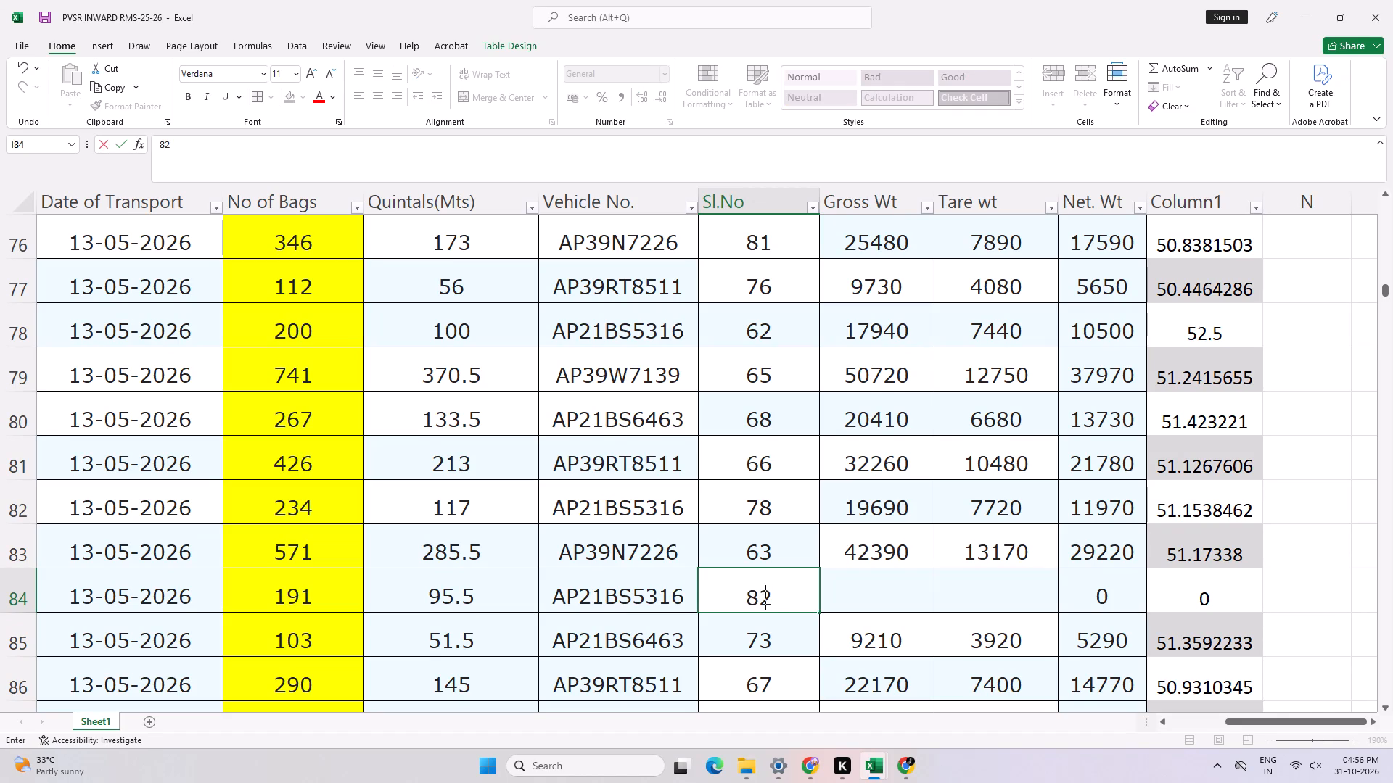
{"action": "key", "text": "3"}
{"action": "key", "text": "Tab"}
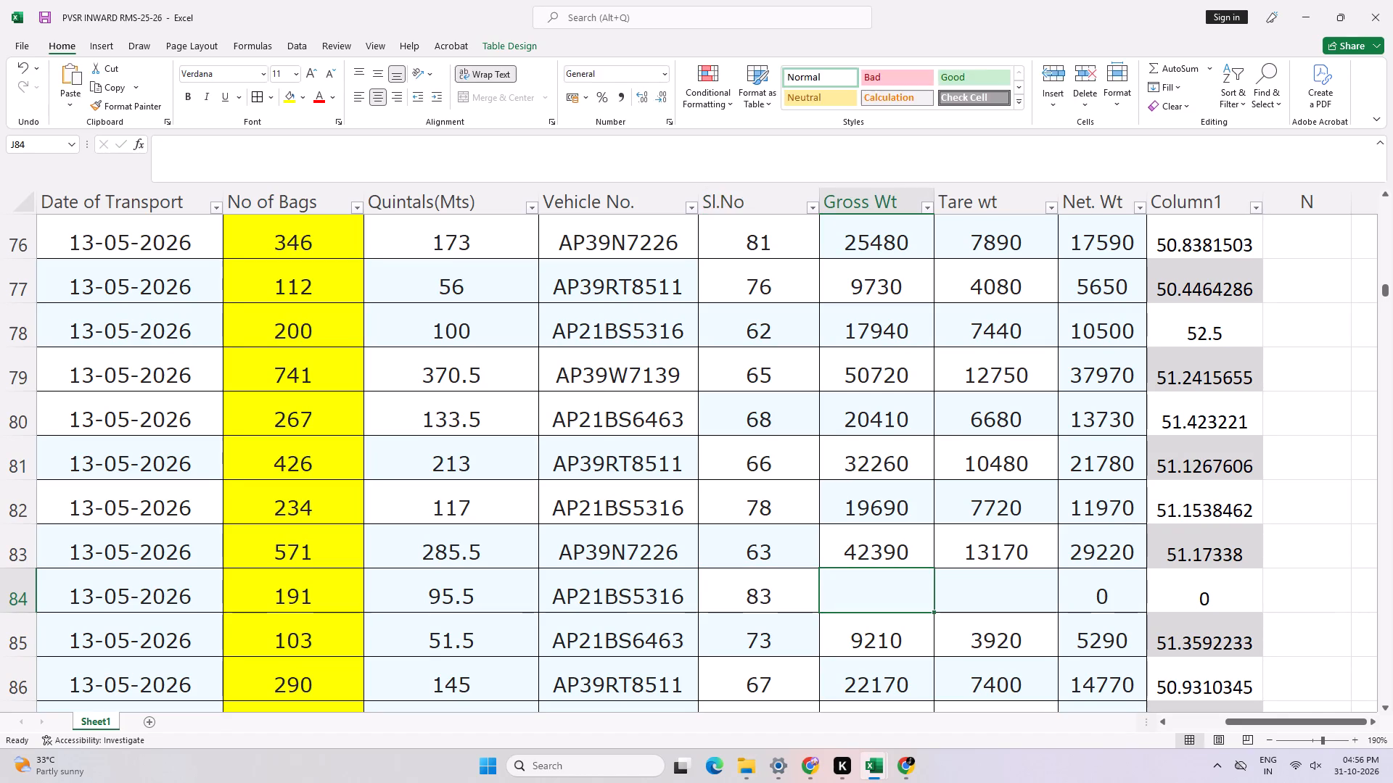
{"action": "key", "text": "equal"}
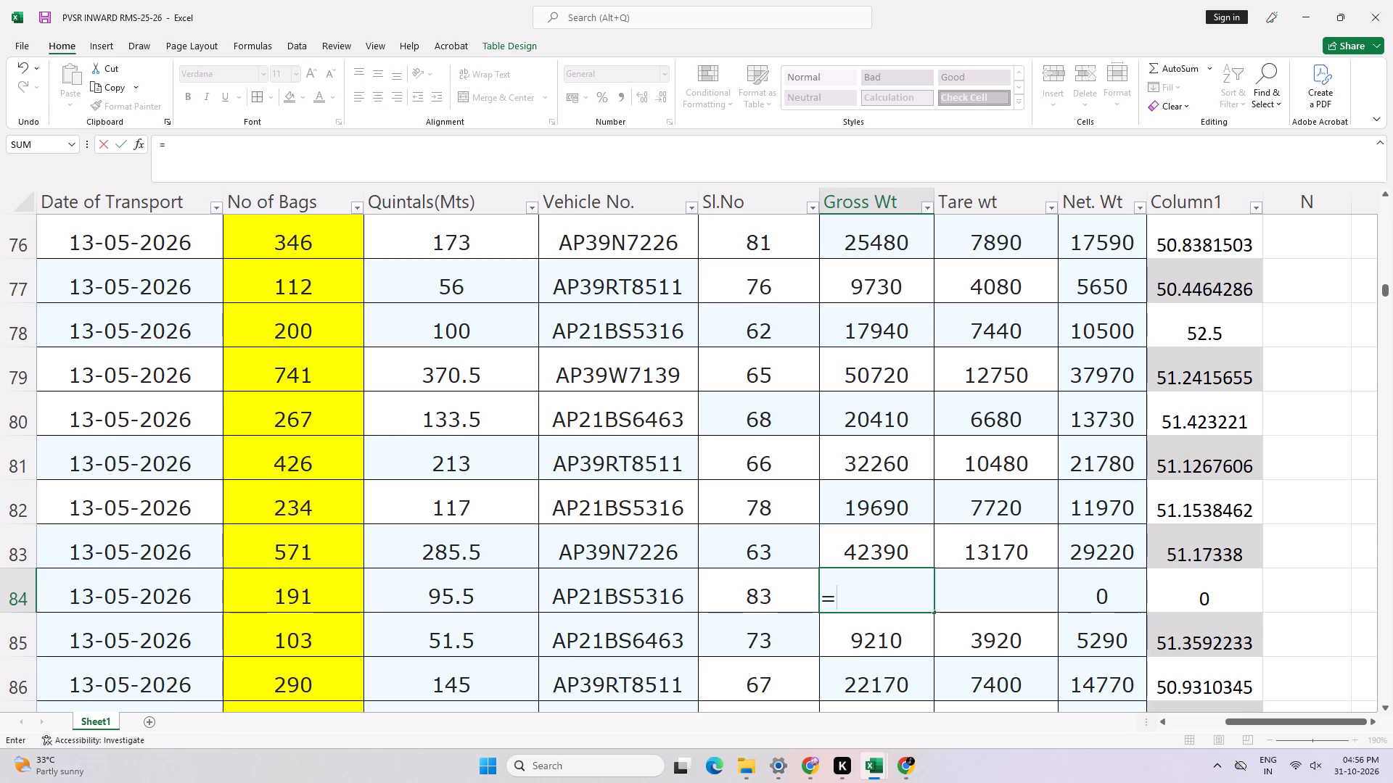
{"action": "type", "text": "8300"}
{"action": "key", "text": "Tab"}
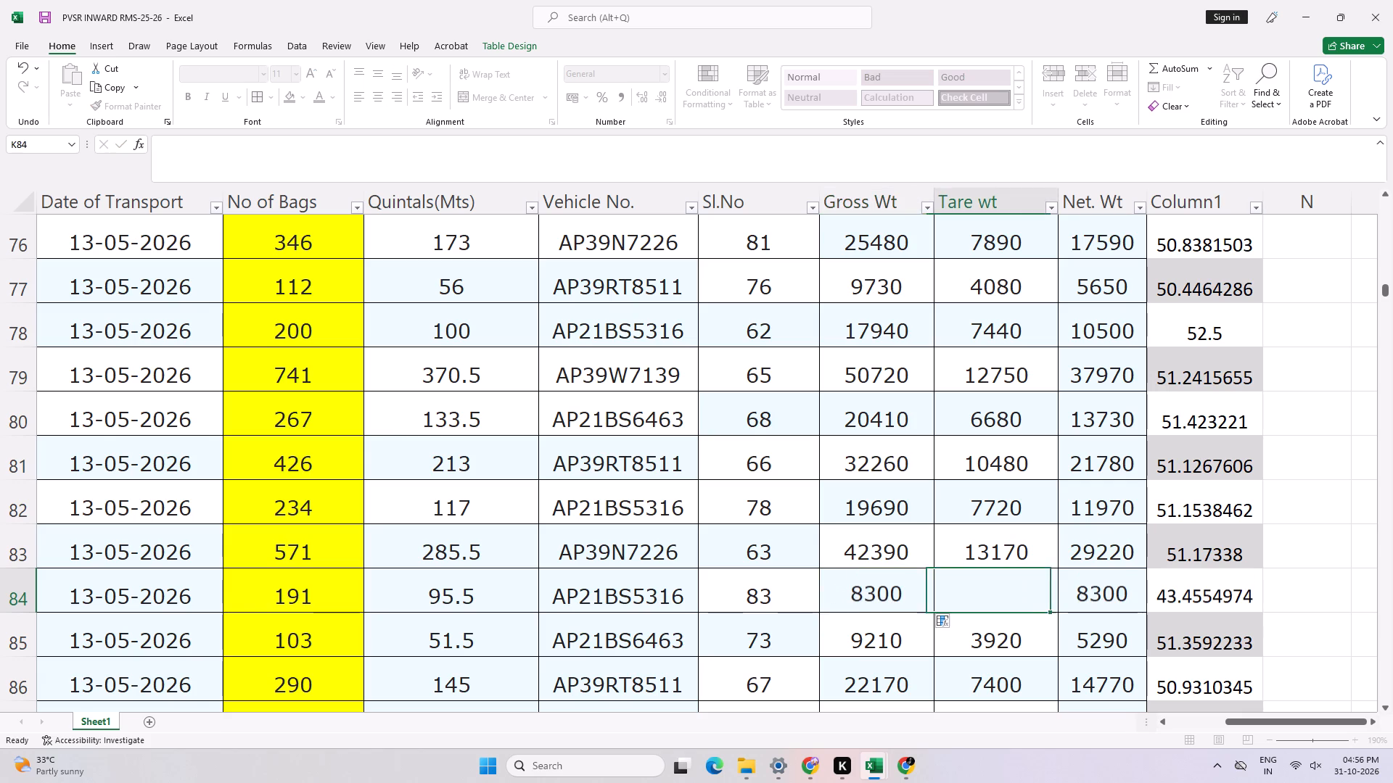
{"action": "type", "text": "=36"}
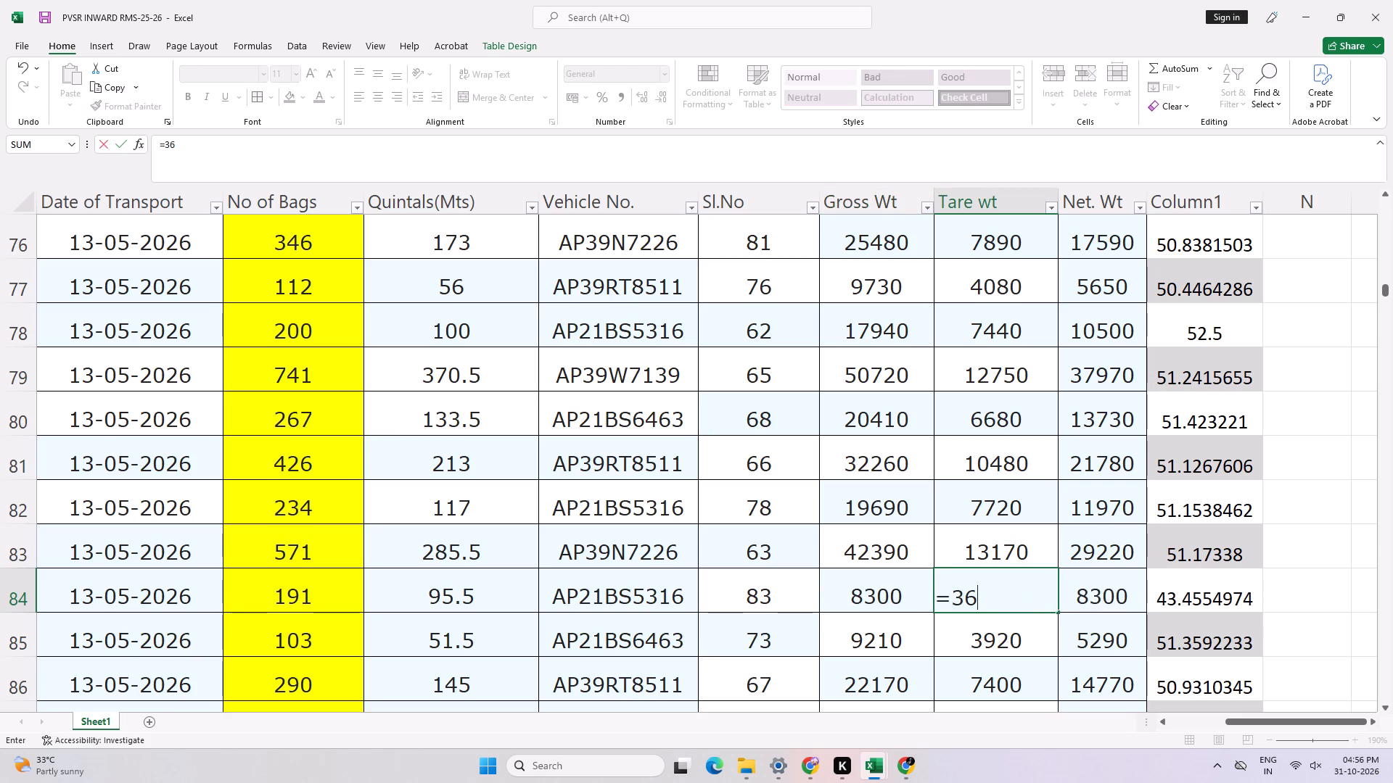
{"action": "type", "text": "00"}
{"action": "key", "text": "Return"}
Add the second weighing to row 84's formulas, 8850 to the gross weight and 3720 to the tare weight, and save the workbook.
{"action": "key", "text": "Up"}
{"action": "key", "text": "Right"}
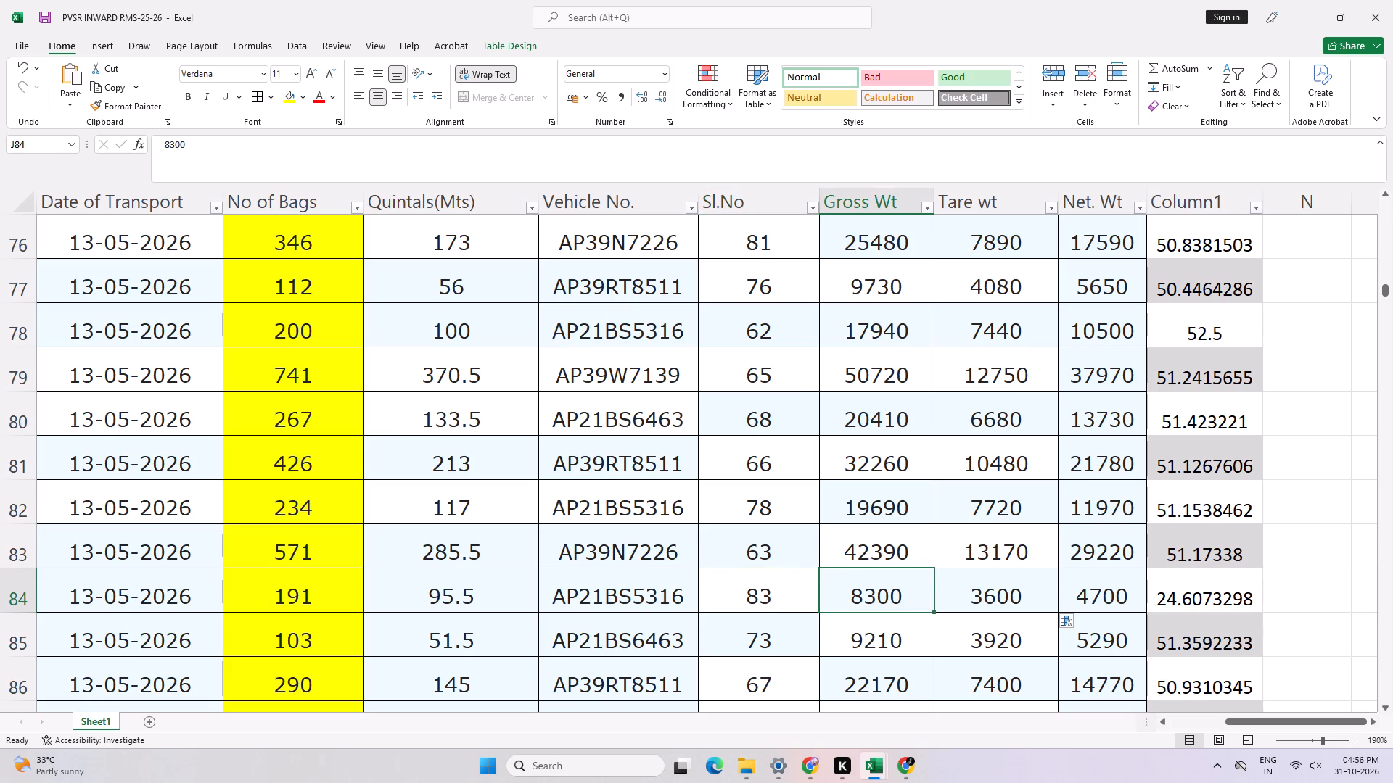
{"action": "key", "text": "F2"}
{"action": "type", "text": "+8850"}
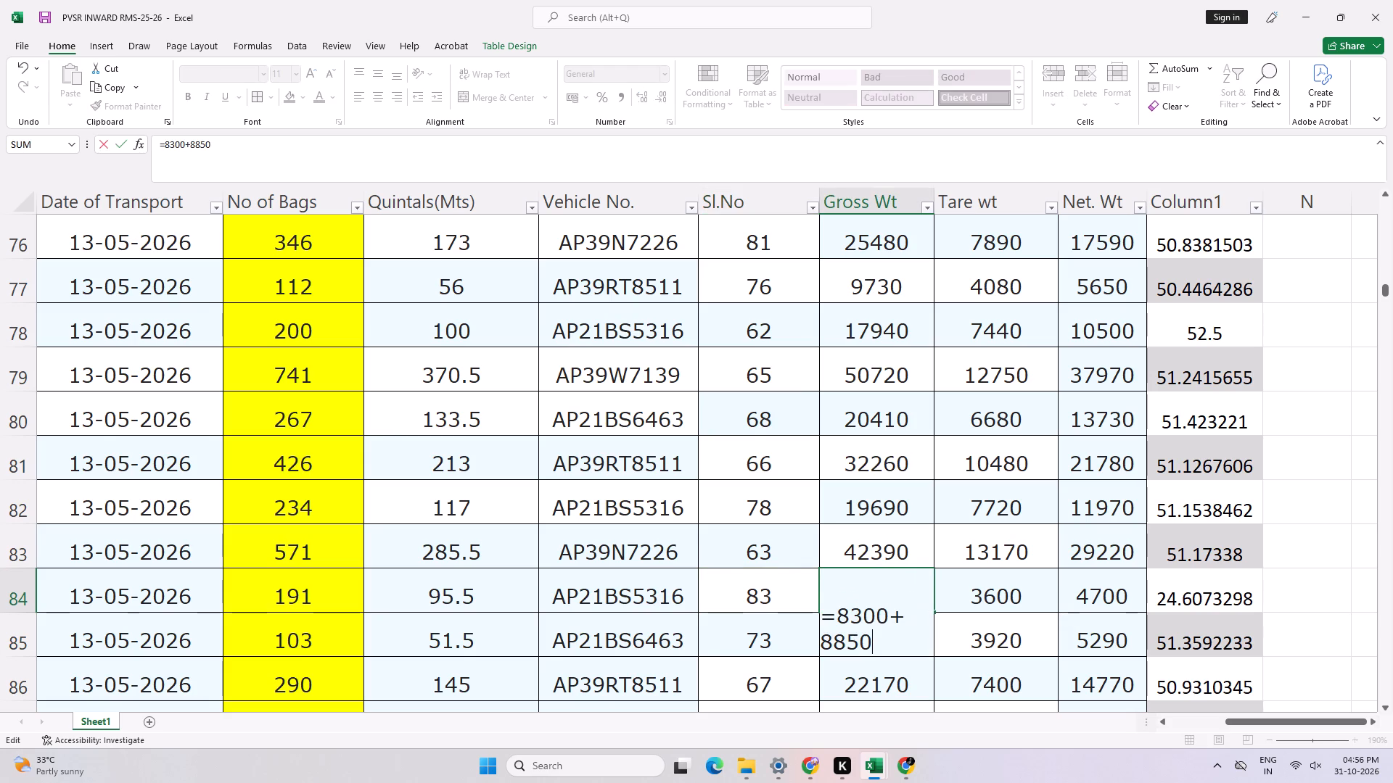
{"action": "key", "text": "Tab"}
{"action": "key", "text": "F2"}
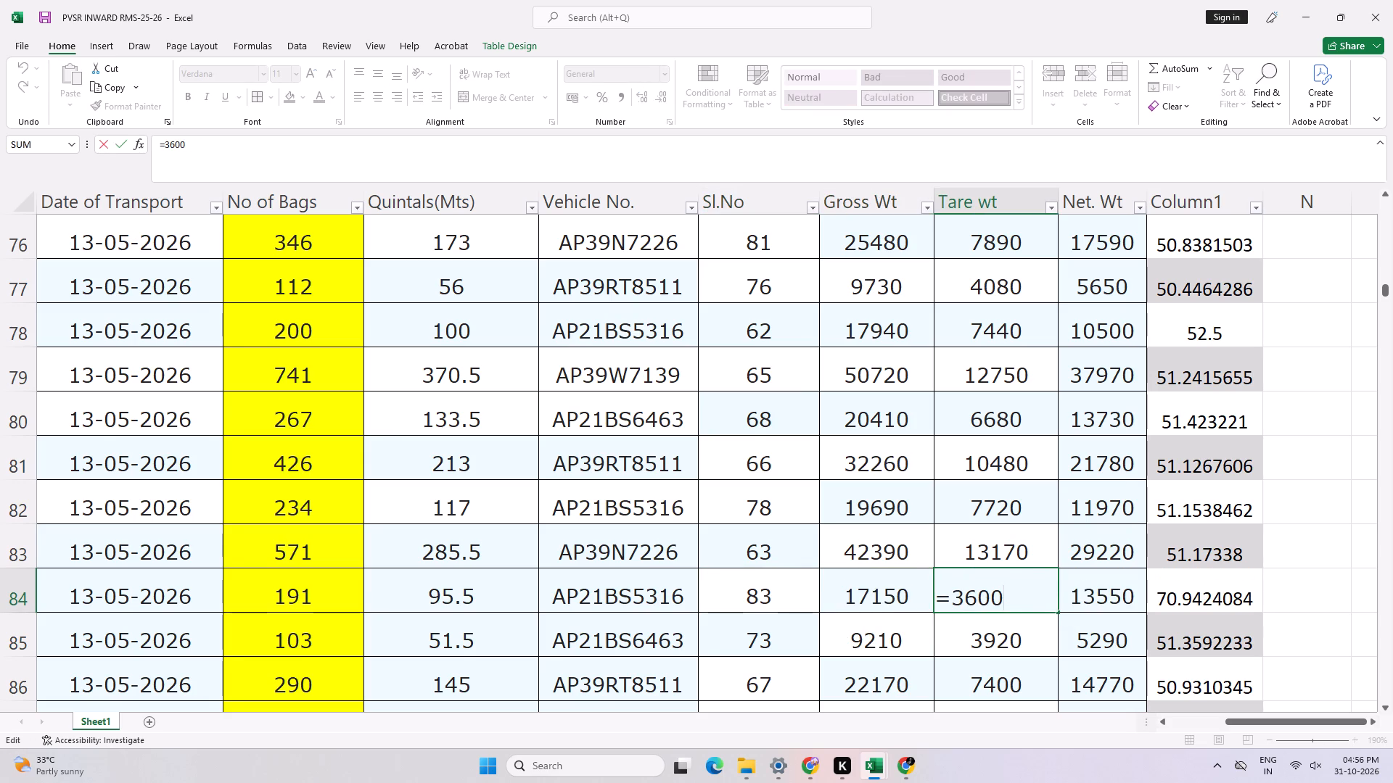
{"action": "type", "text": "+3720"}
{"action": "key", "text": "Tab"}
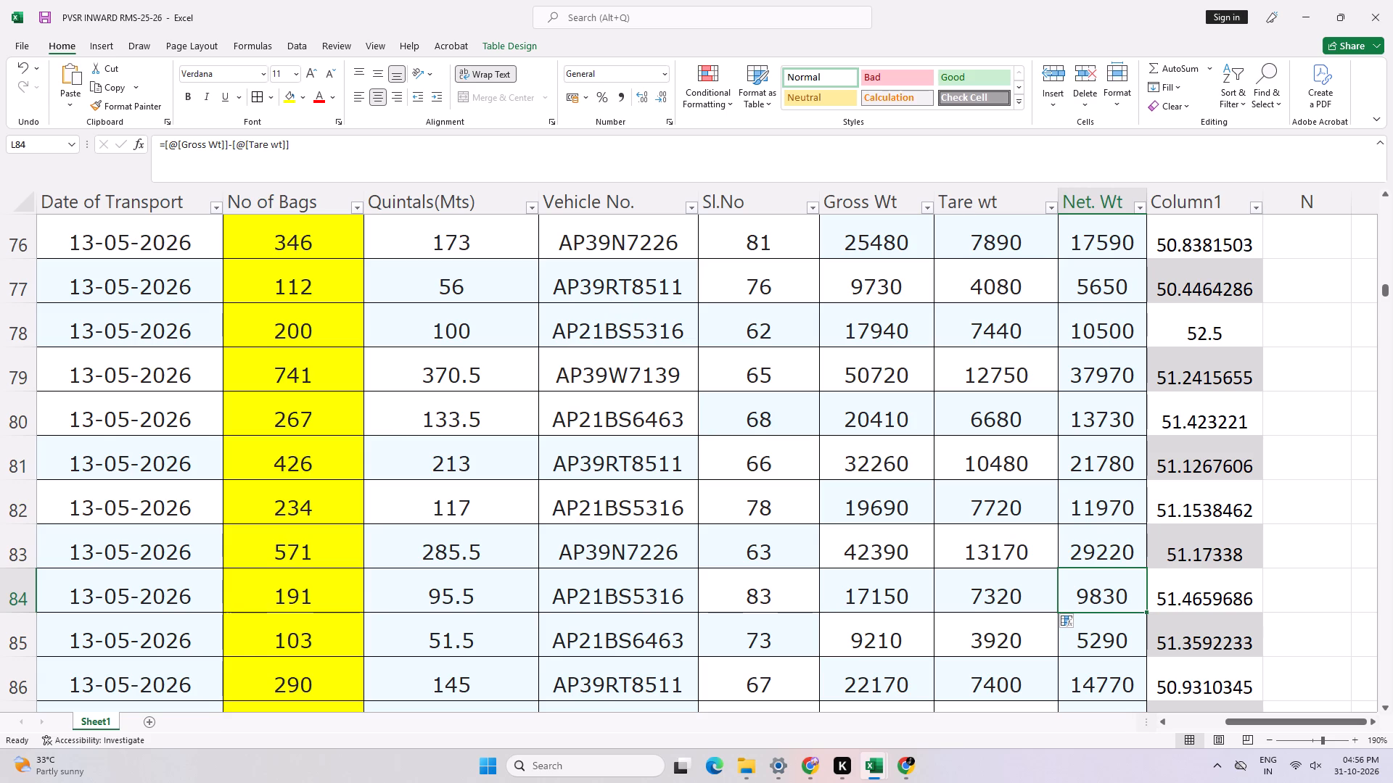
{"action": "key", "text": "ctrl+s"}
Look through the 14-05-2026 rows without serial numbers for the load matching the next weighing.
{"action": "key", "text": "ctrl+Down"}
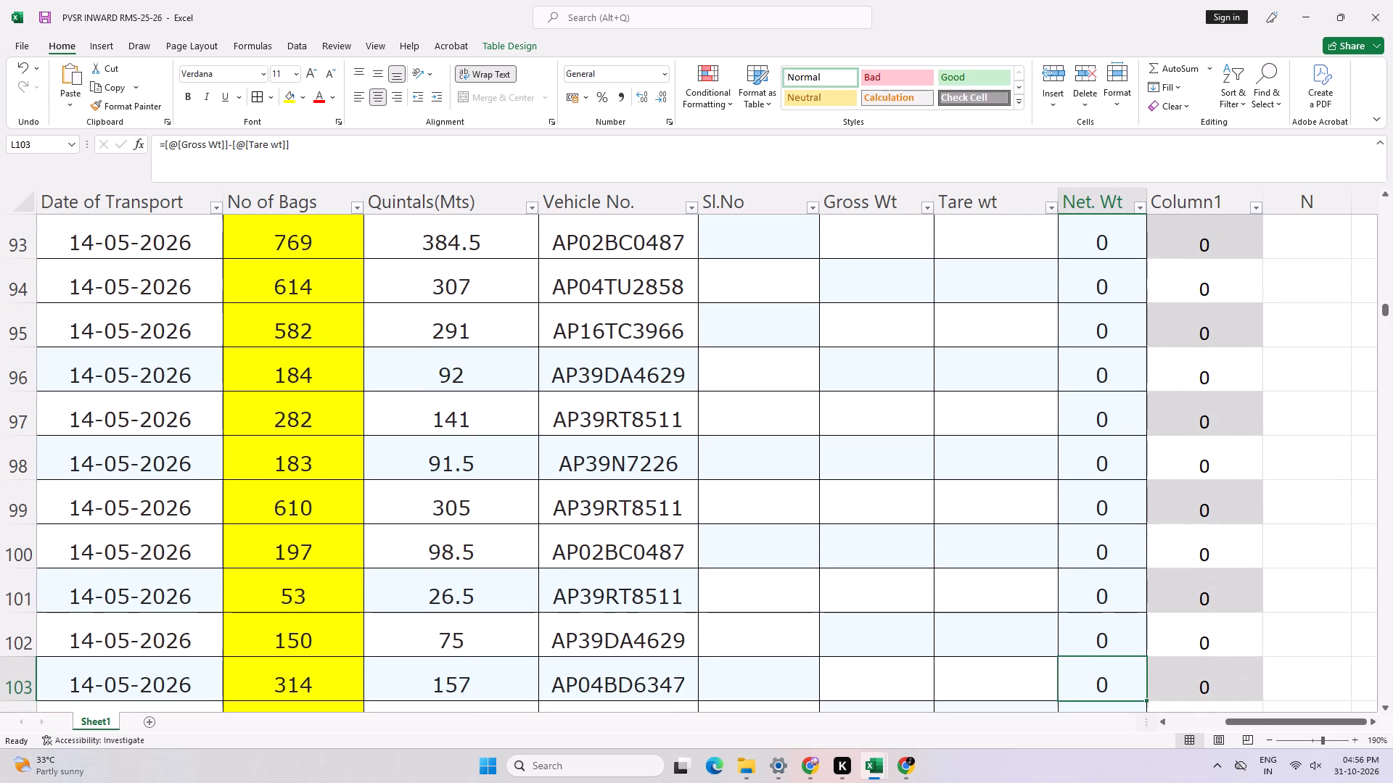
{"action": "key", "text": "Left"}
{"action": "key", "text": "ctrl+Up"}
{"action": "key", "text": "Left"}
{"action": "key", "text": "Left"}
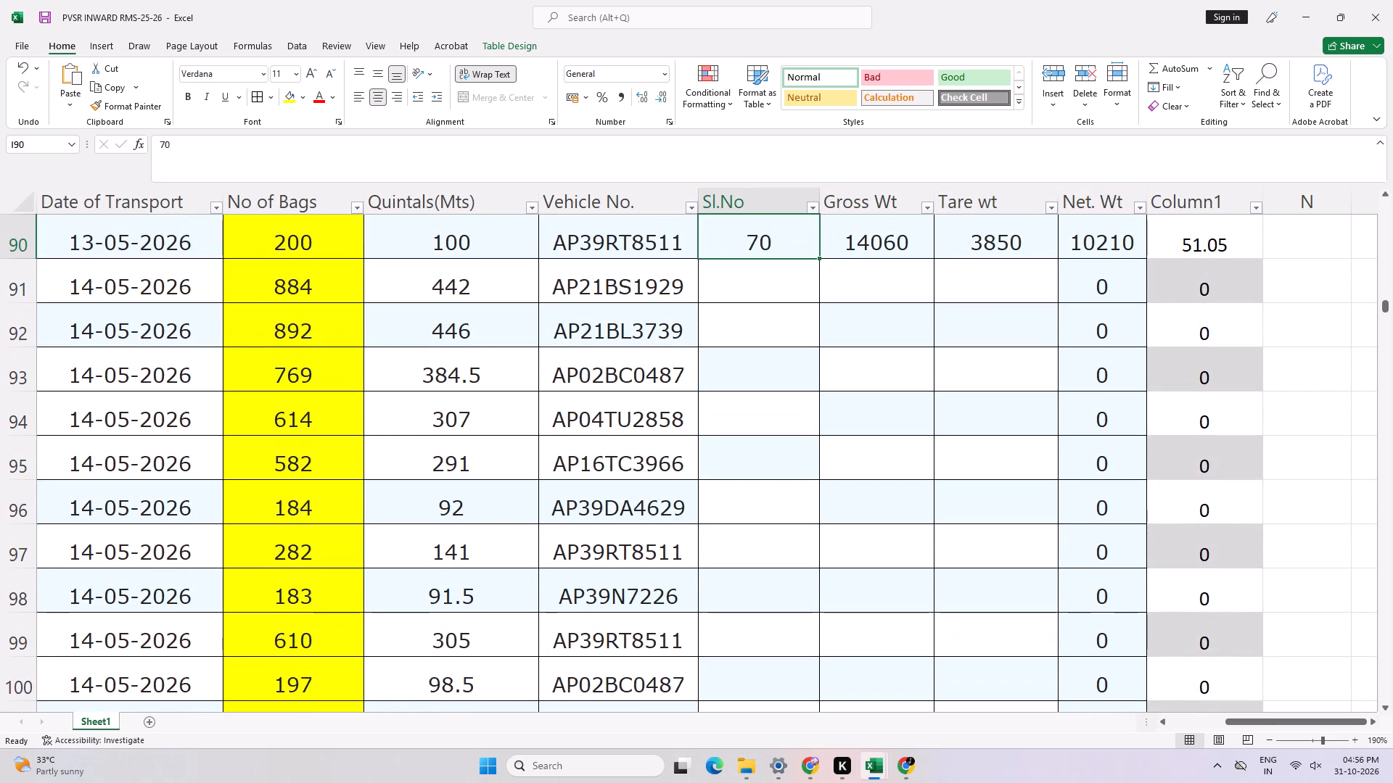
{"action": "key", "text": "Down"}
{"action": "key", "text": "Down"}
{"action": "key", "text": "Down"}
{"action": "key", "text": "Down"}
{"action": "key", "text": "Down"}
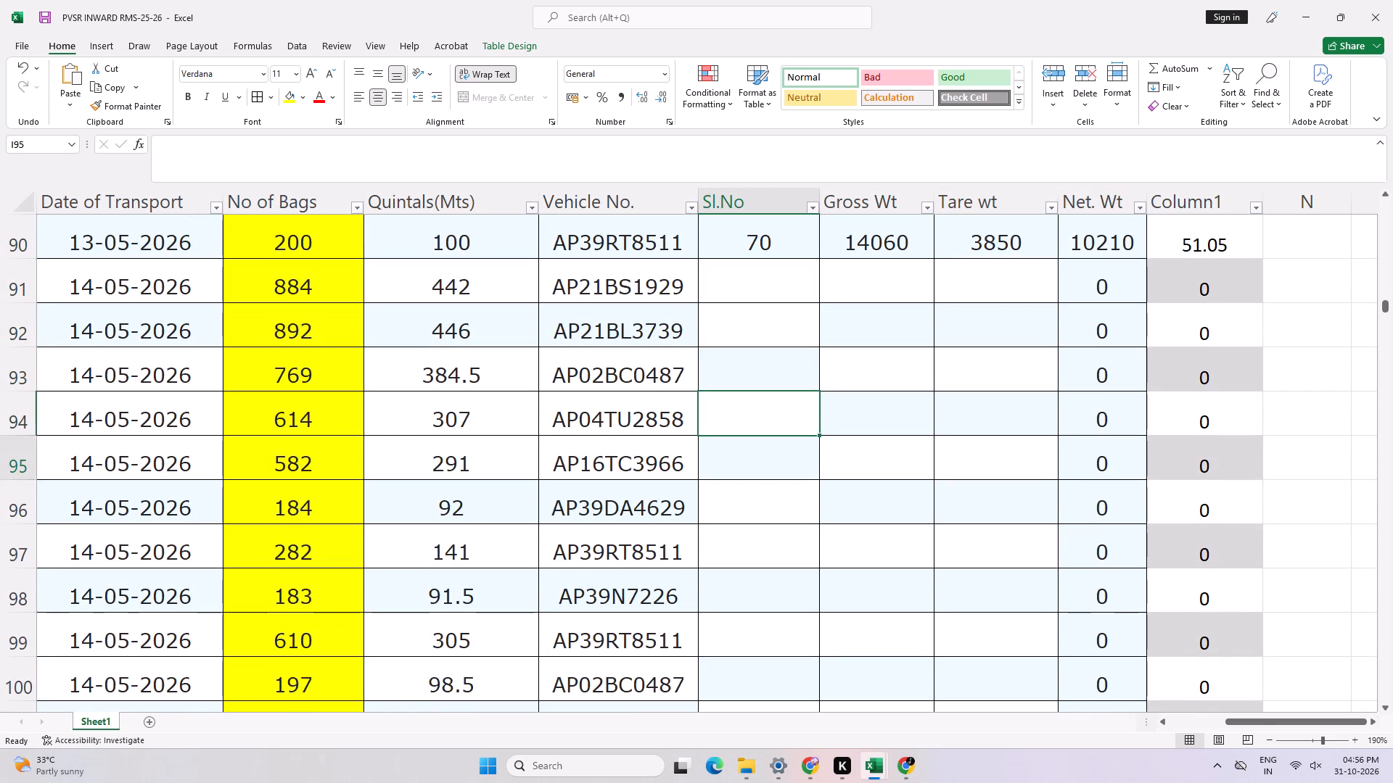
{"action": "key", "text": "Down"}
{"action": "key", "text": "Down"}
{"action": "key", "text": "Down"}
{"action": "key", "text": "Down"}
{"action": "key", "text": "Down"}
{"action": "key", "text": "Down"}
{"action": "key", "text": "Down"}
{"action": "key", "text": "Down"}
{"action": "key", "text": "Down"}
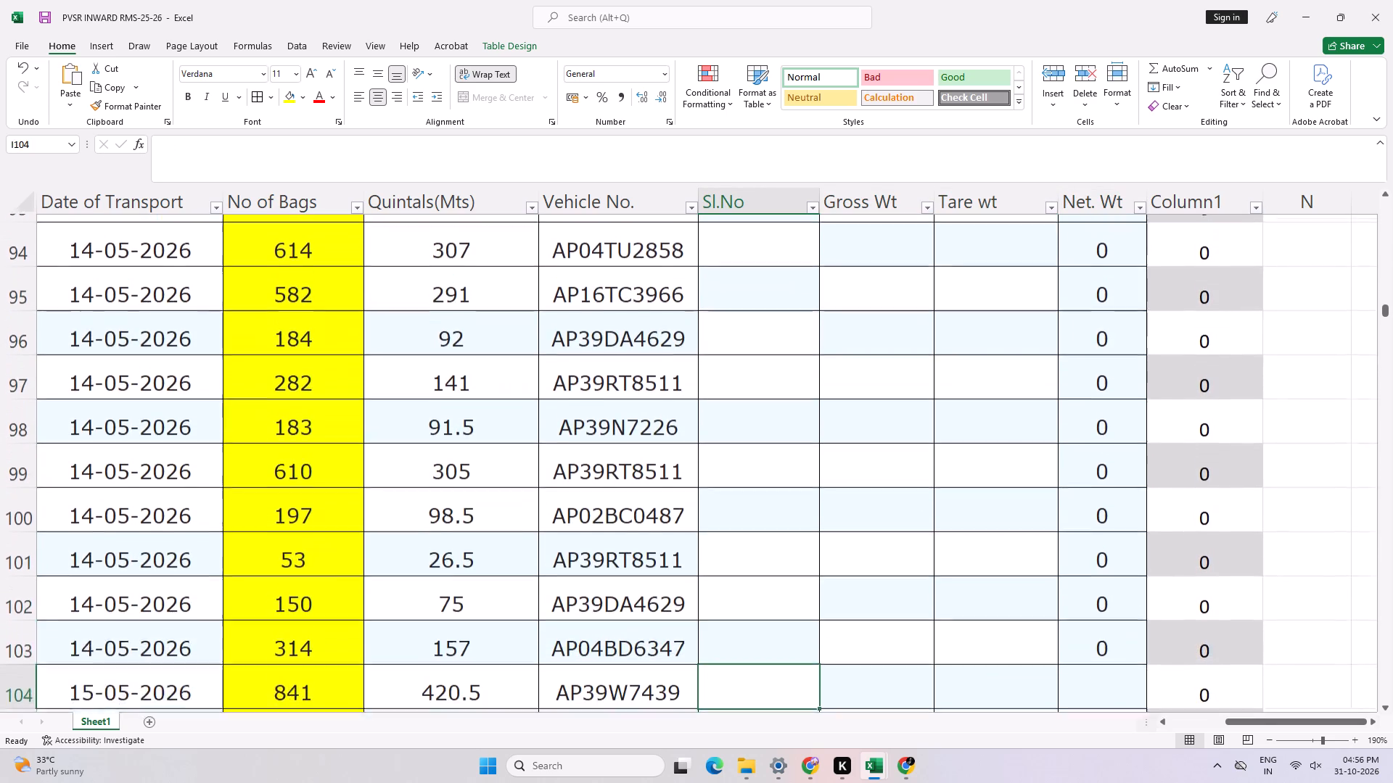
{"action": "key", "text": "Down"}
{"action": "key", "text": "Up"}
{"action": "key", "text": "Up"}
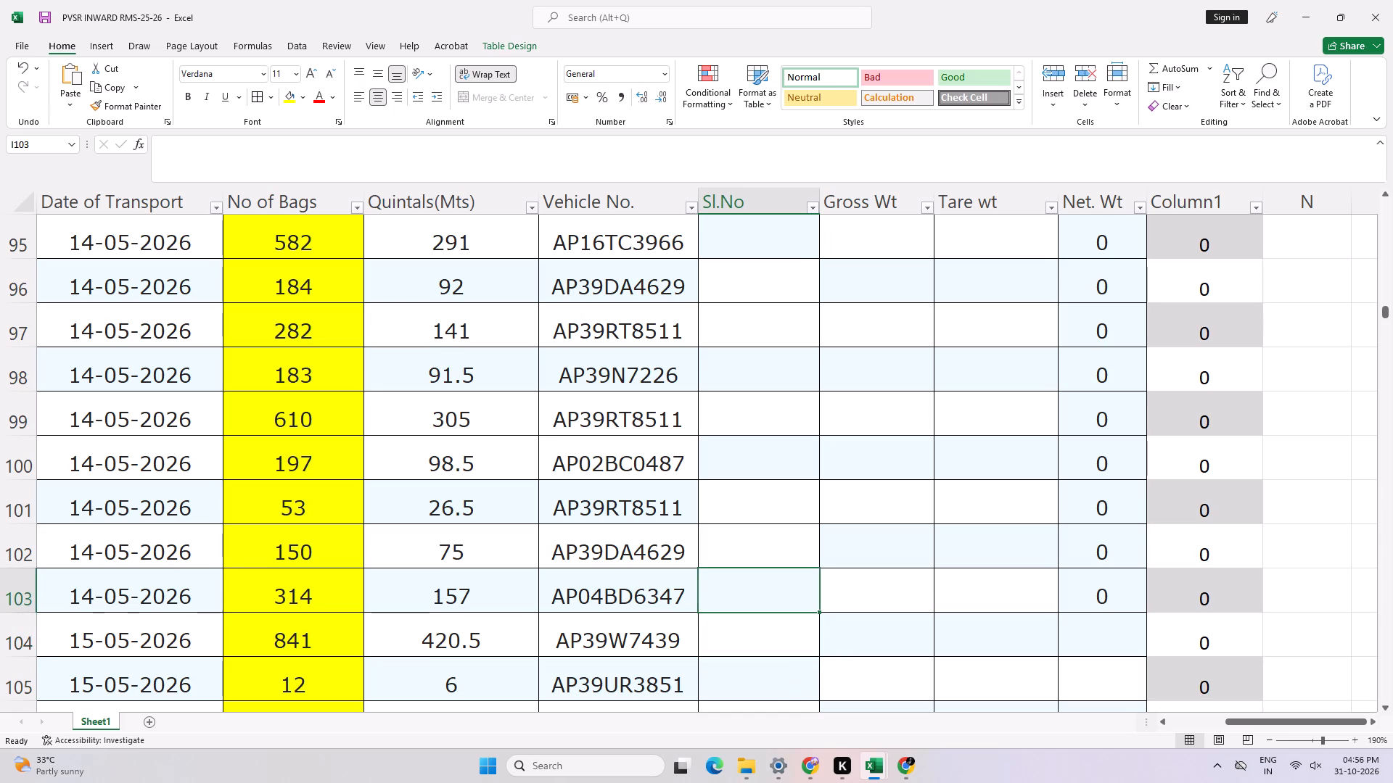
{"action": "type", "text": "=84"}
{"action": "key", "text": "Tab"}
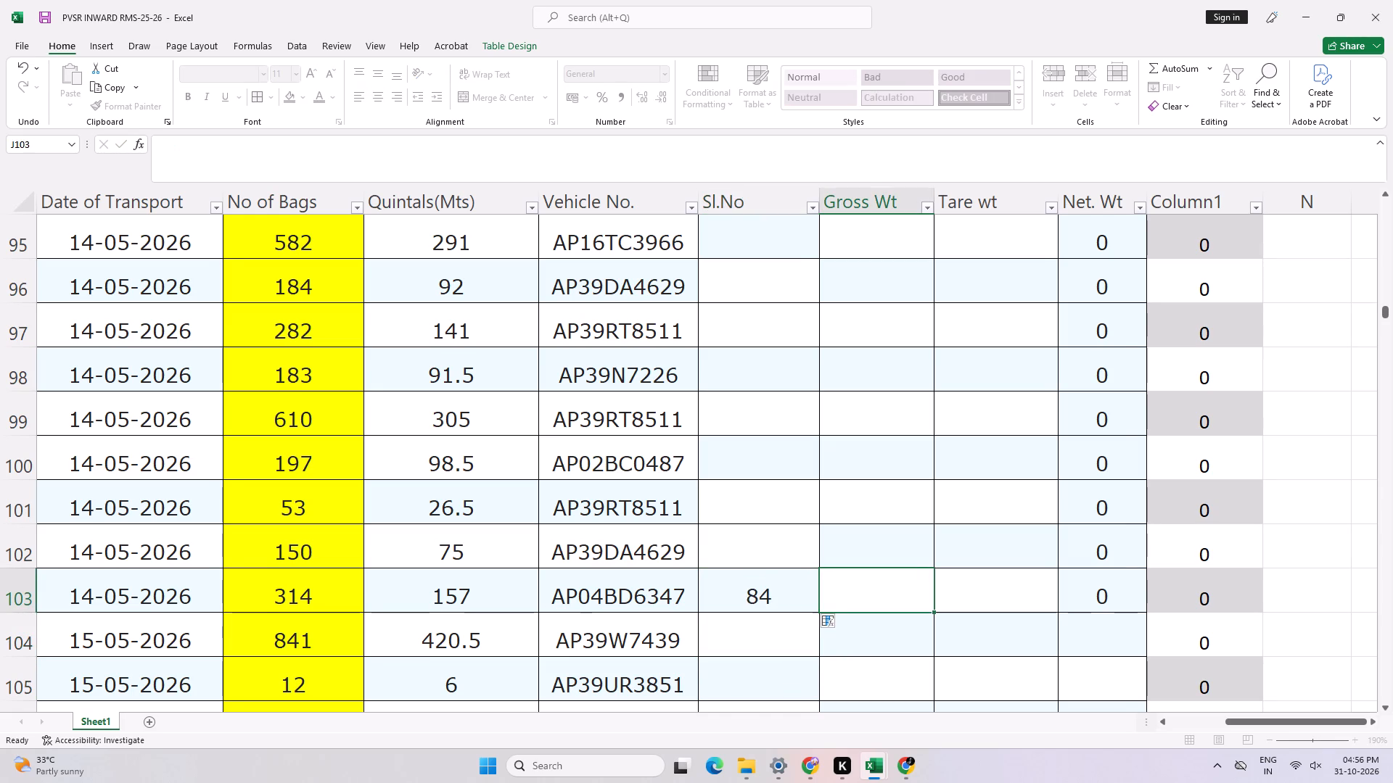
{"action": "key", "text": "equal"}
{"action": "type", "text": "11960"}
{"action": "key", "text": "Tab"}
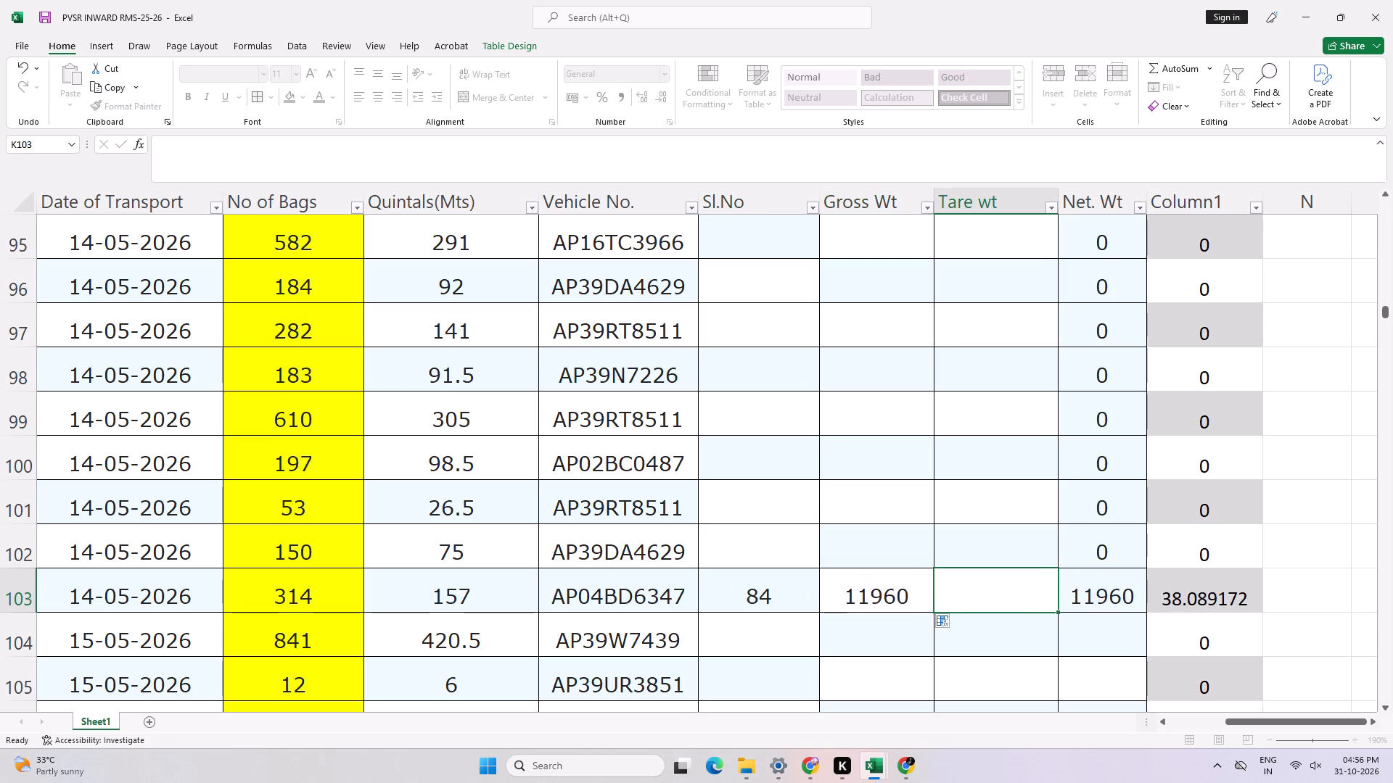
{"action": "type", "text": "=3910"}
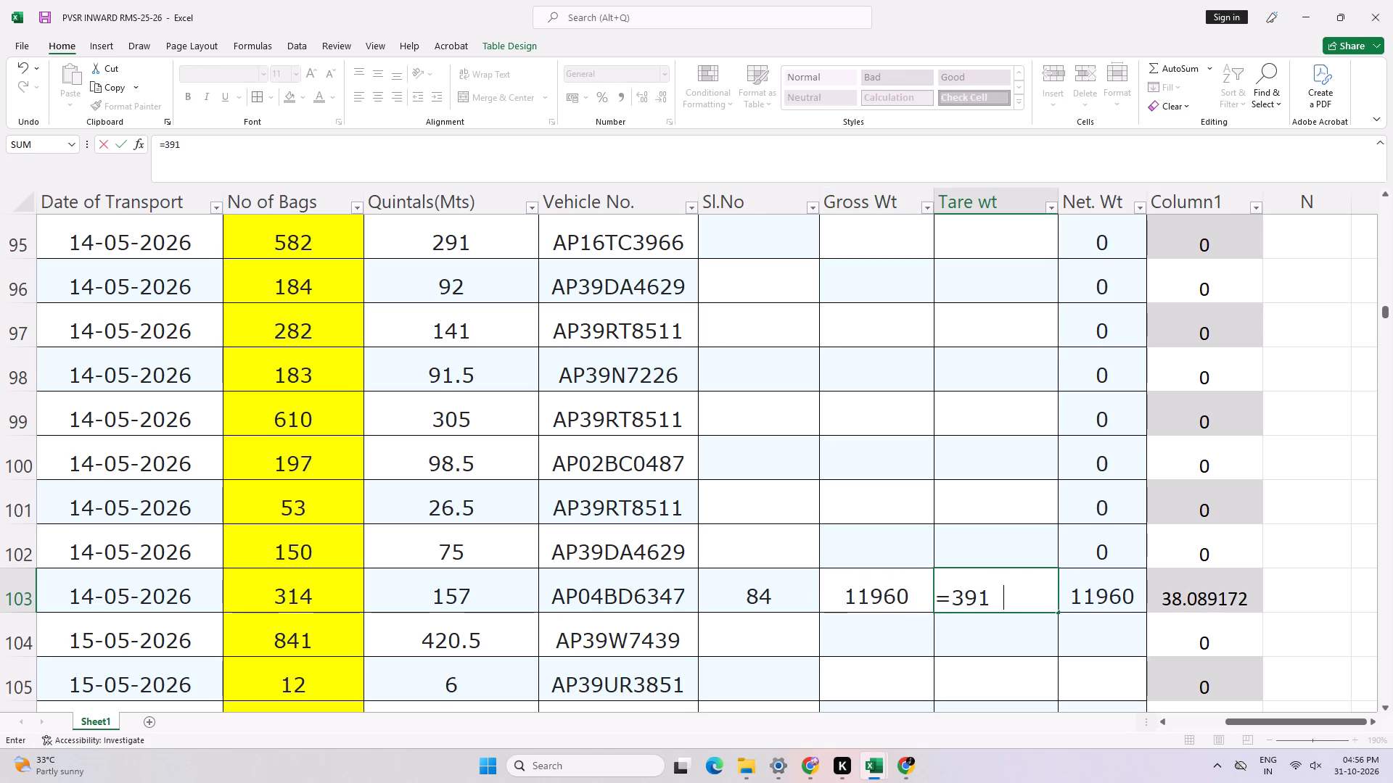
{"action": "key", "text": "Tab"}
Add the second weighing to row 103's formulas, 11640 to the gross weight and 3700 to the tare weight, and save the workbook.
{"action": "key", "text": "Left"}
{"action": "key", "text": "Left"}
{"action": "key", "text": "F2"}
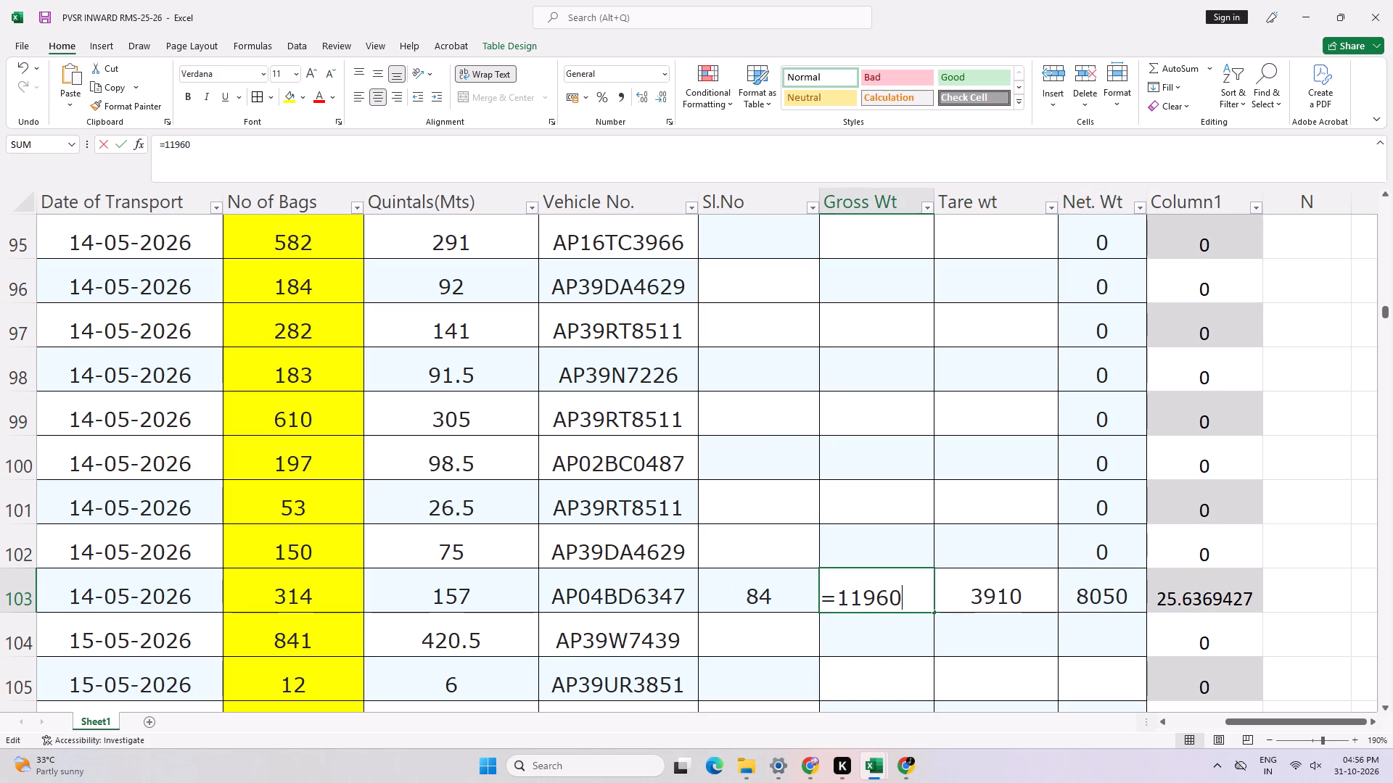
{"action": "key", "text": "plus"}
{"action": "type", "text": "116"}
{"action": "type", "text": "40"}
{"action": "key", "text": "Tab"}
{"action": "key", "text": "F2"}
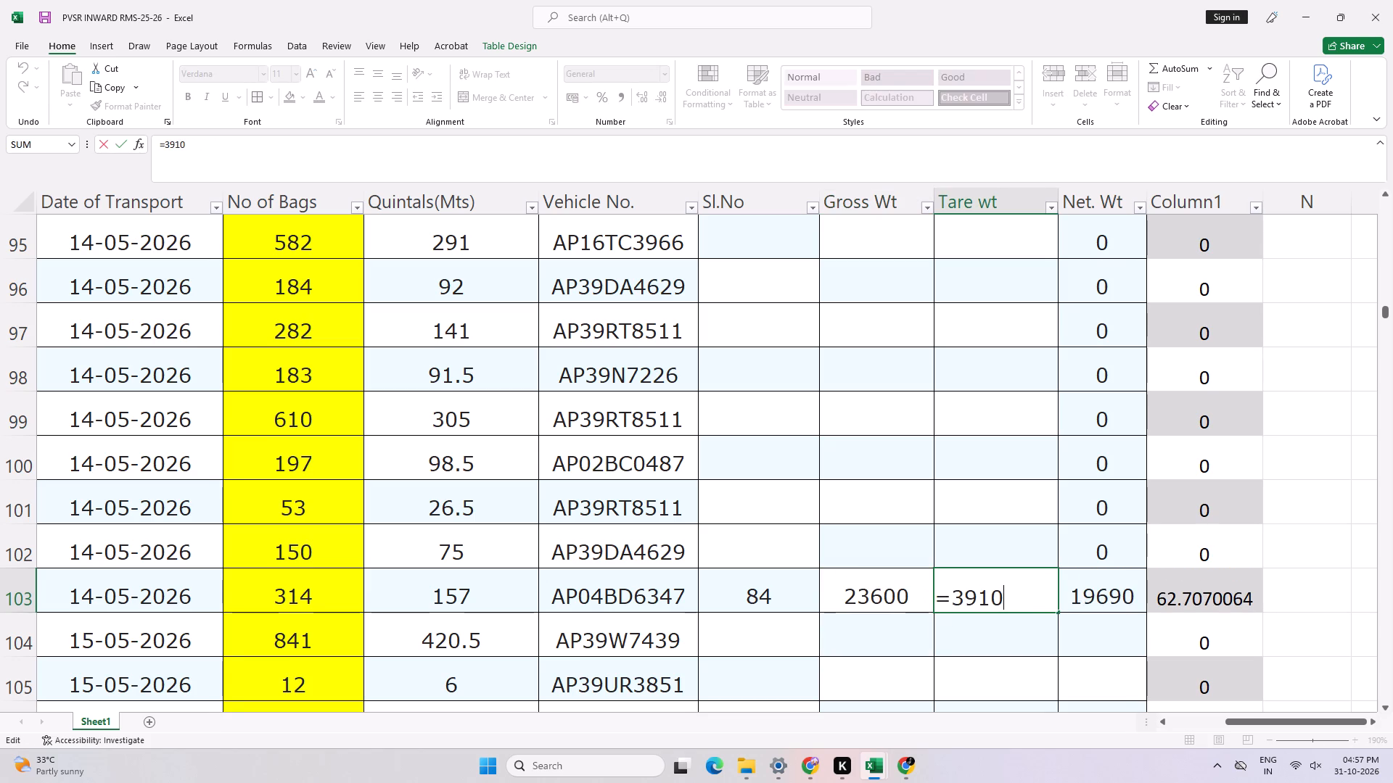
{"action": "key", "text": "plus"}
{"action": "type", "text": "3700"}
{"action": "key", "text": "Tab"}
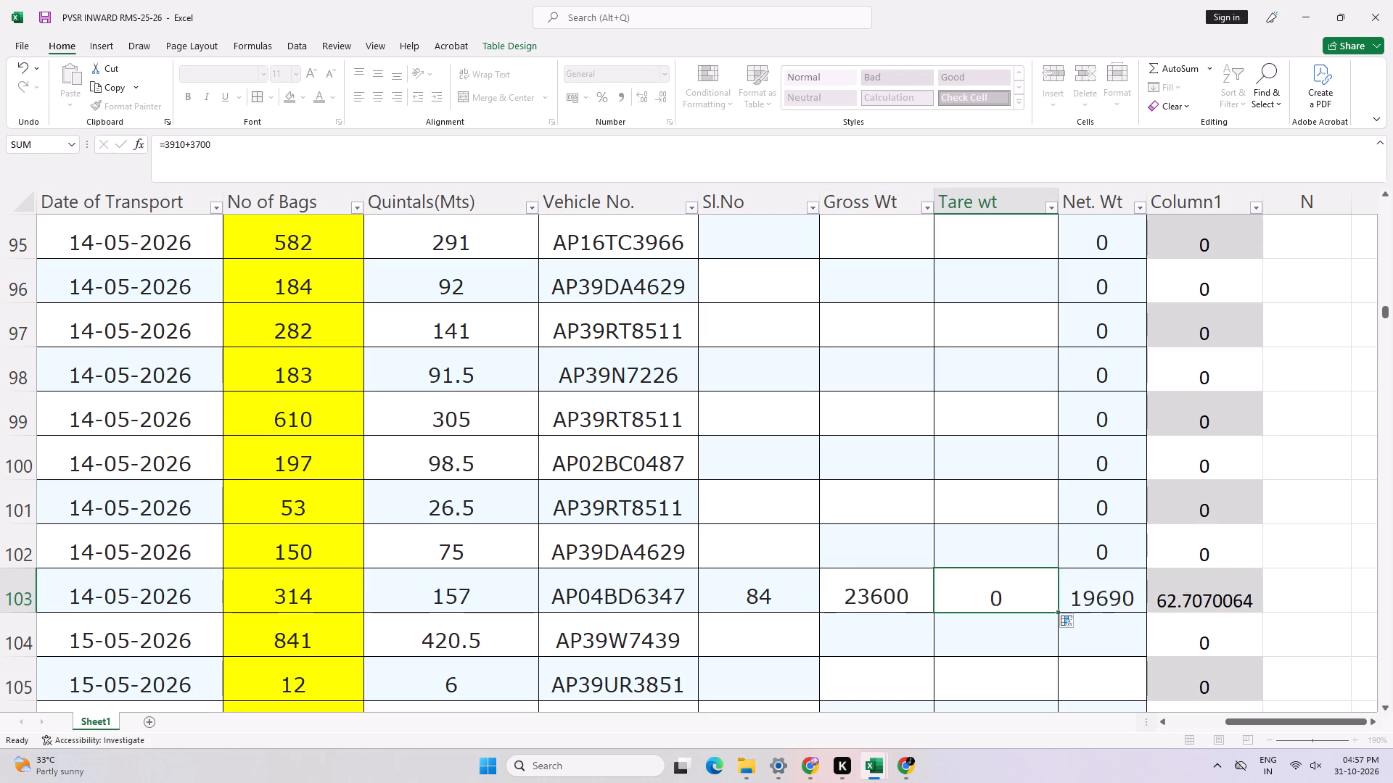
{"action": "key", "text": "Left"}
{"action": "key", "text": "Left"}
{"action": "key", "text": "Left"}
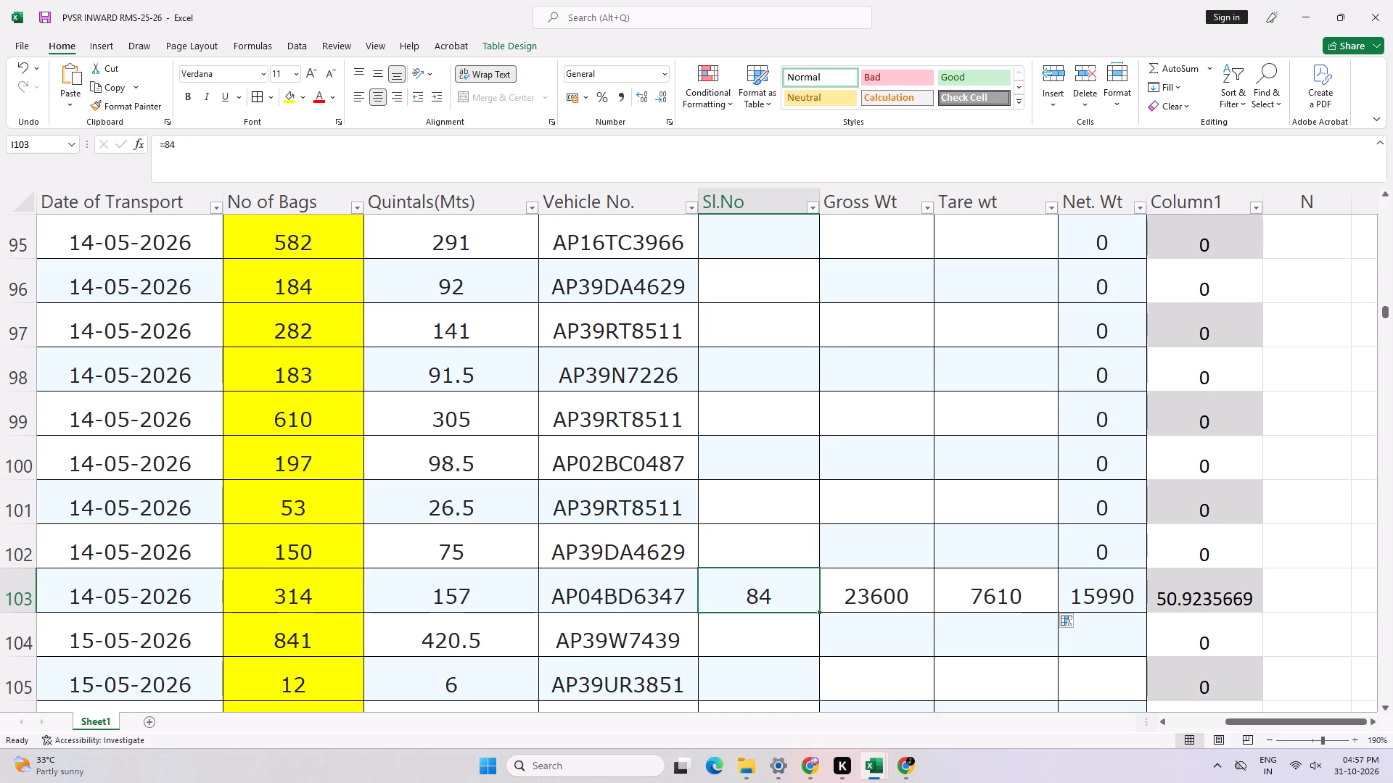
{"action": "key", "text": "ctrl+s"}
{"action": "key", "text": "Up"}
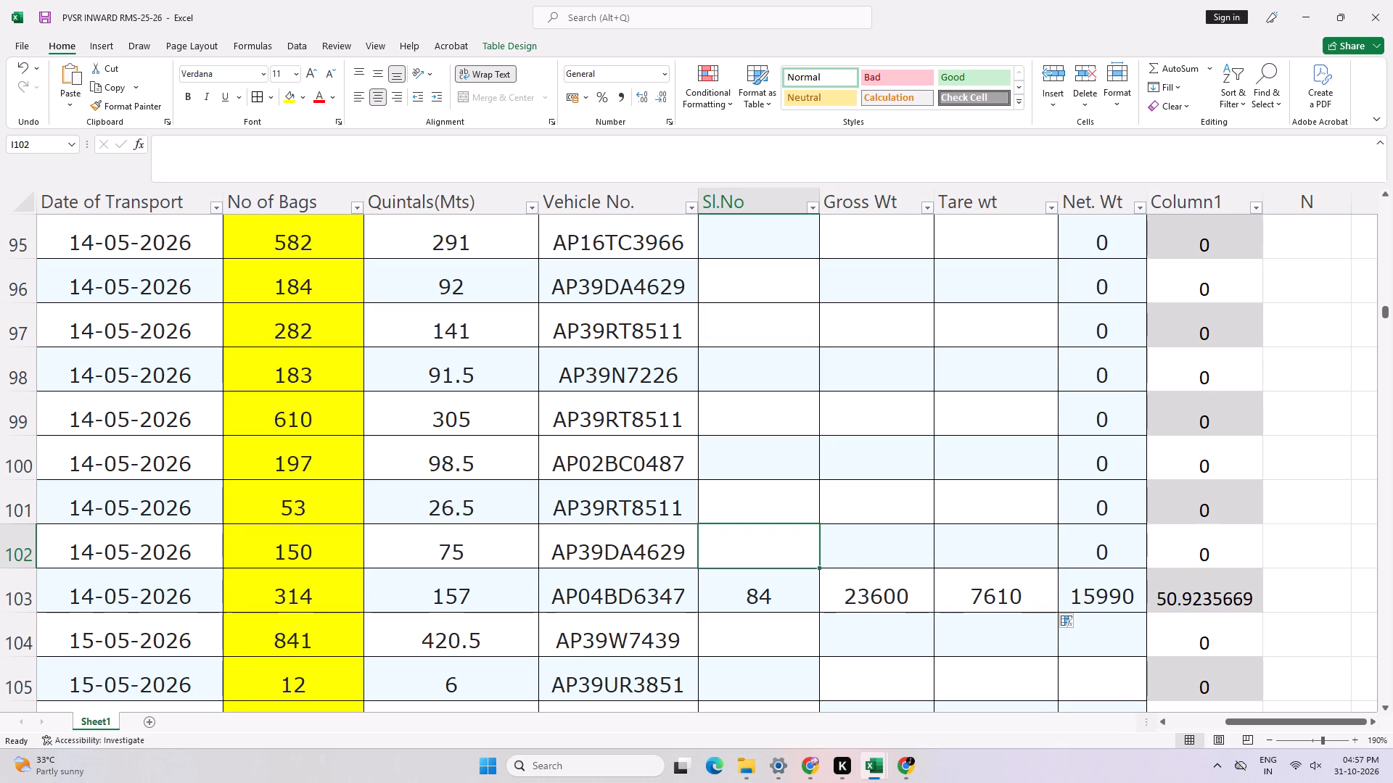
{"action": "key", "text": "Up"}
{"action": "key", "text": "Up"}
{"action": "key", "text": "Up"}
{"action": "key", "text": "Up"}
{"action": "key", "text": "Up"}
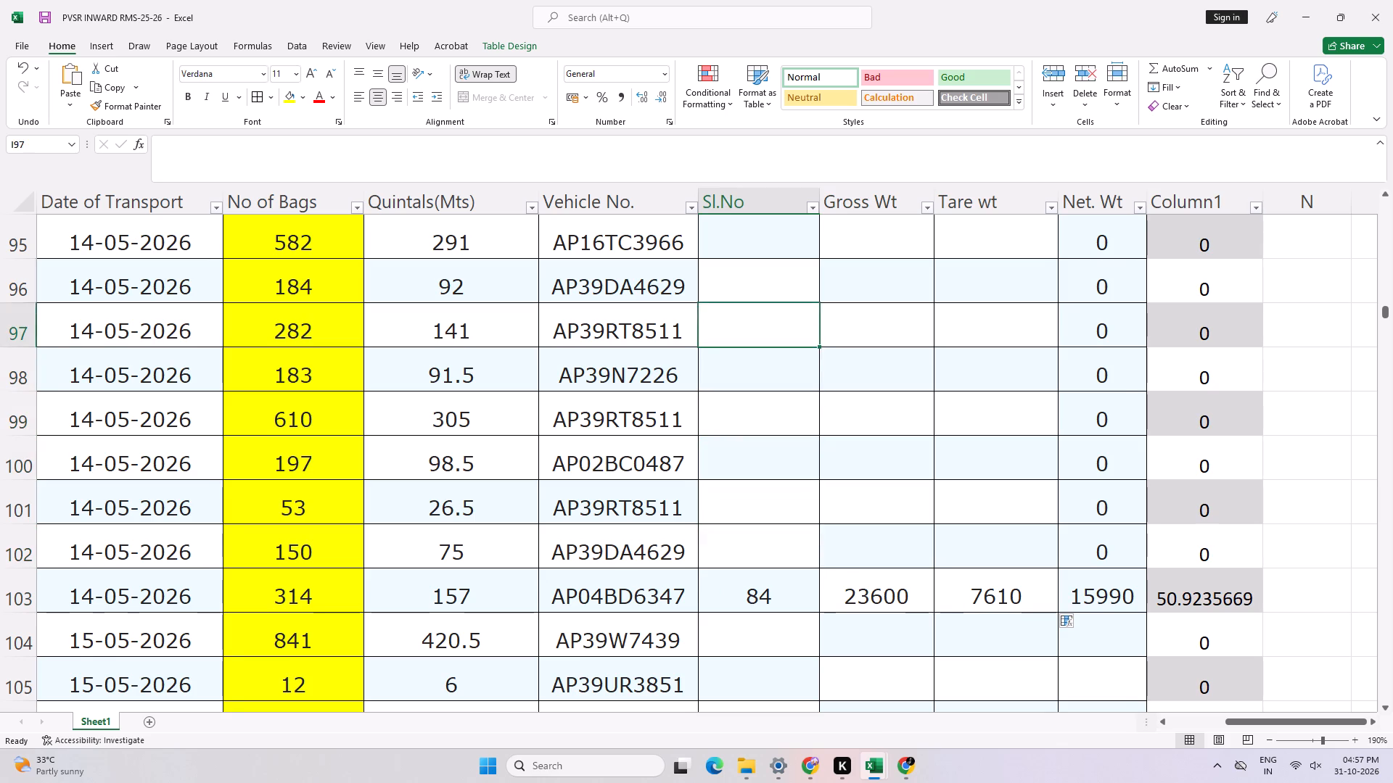
{"action": "key", "text": "Up"}
{"action": "type", "text": "85"}
{"action": "key", "text": "Right"}
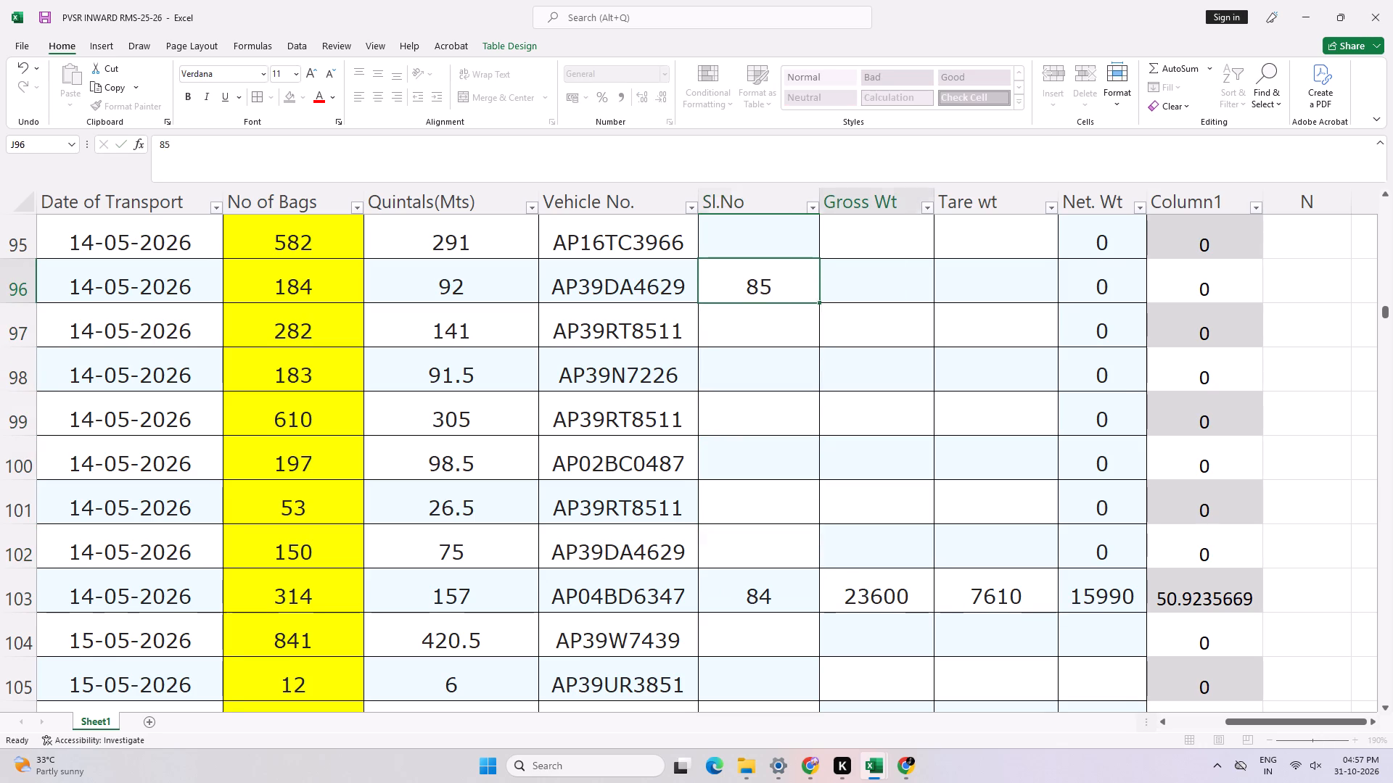
{"action": "key", "text": "equal"}
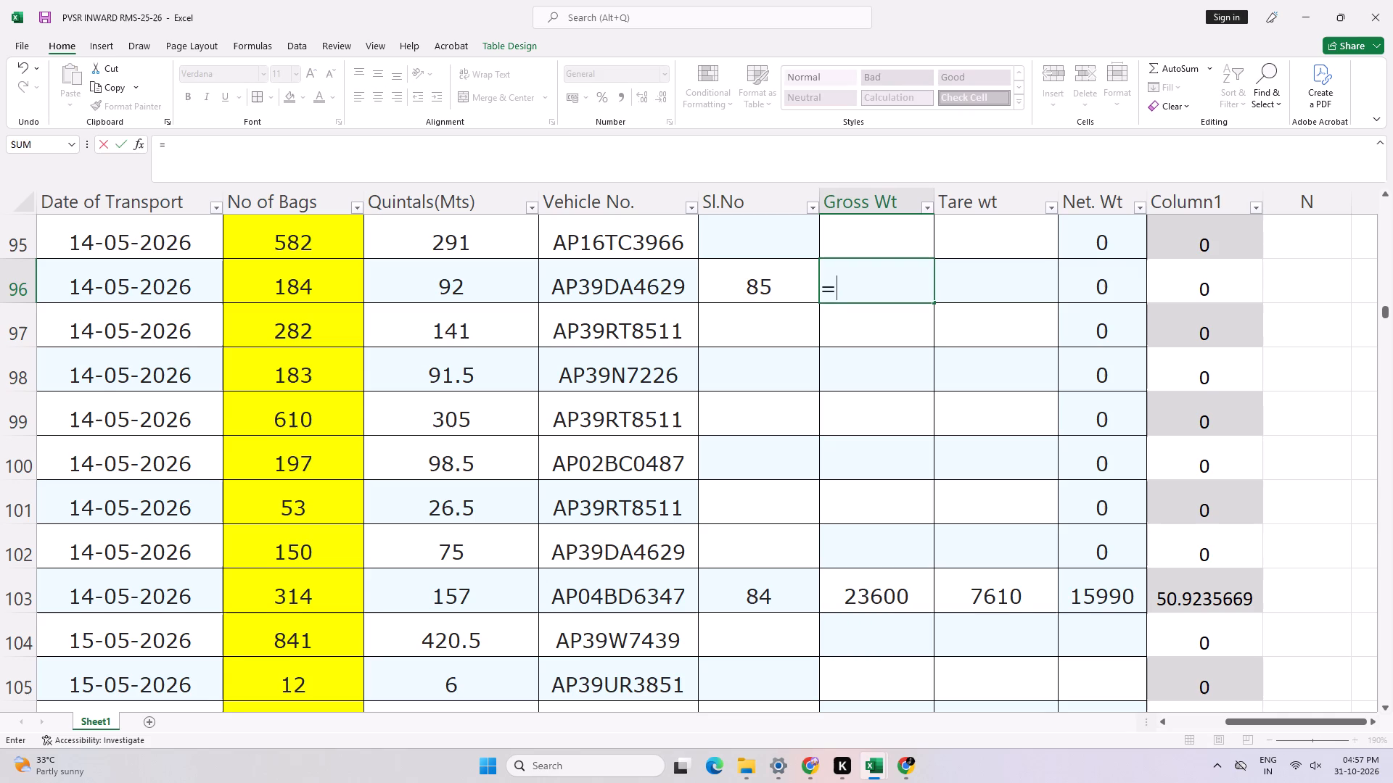
{"action": "type", "text": "8820"}
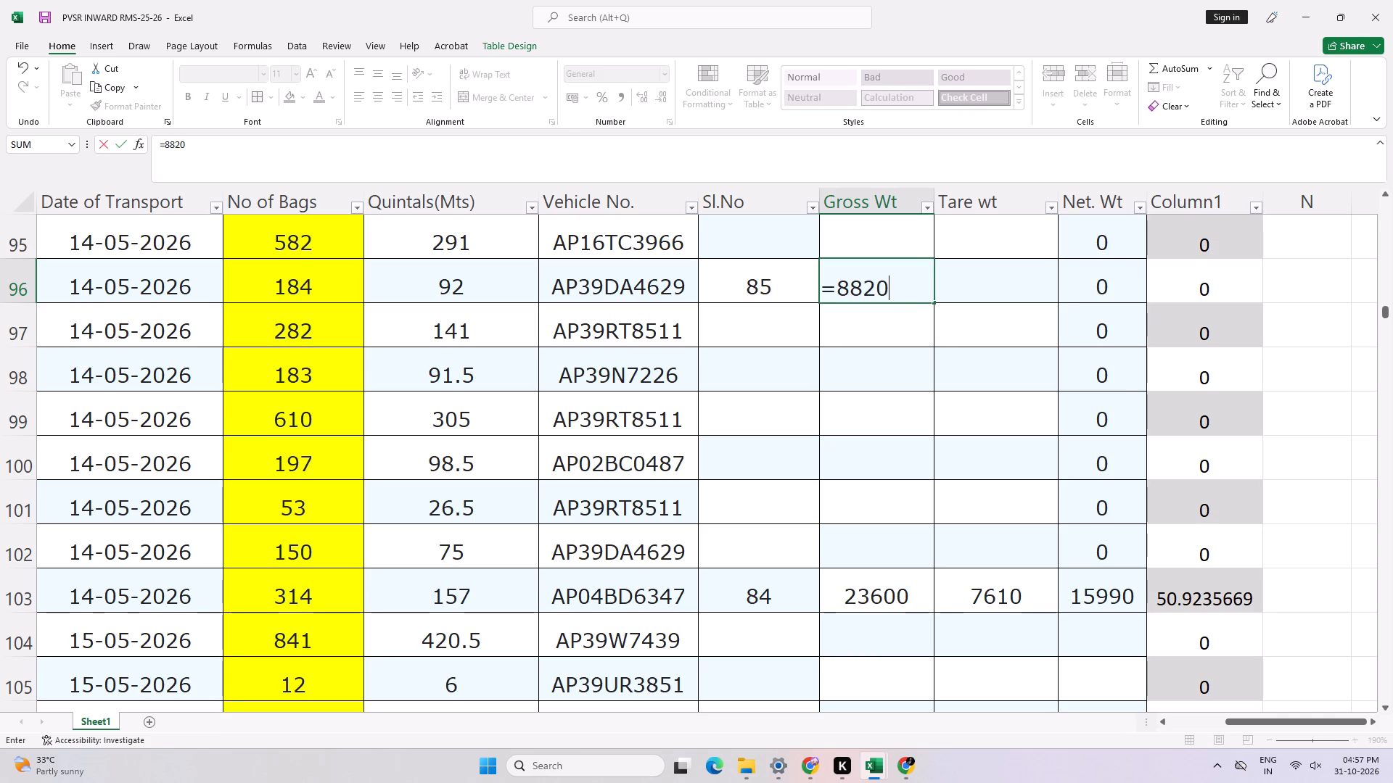
{"action": "key", "text": "Right"}
{"action": "type", "text": "3720"}
{"action": "key", "text": "Right"}
Add the second weighing of 8360 to row 96's gross weight formula.
{"action": "key", "text": "Left"}
{"action": "key", "text": "Left"}
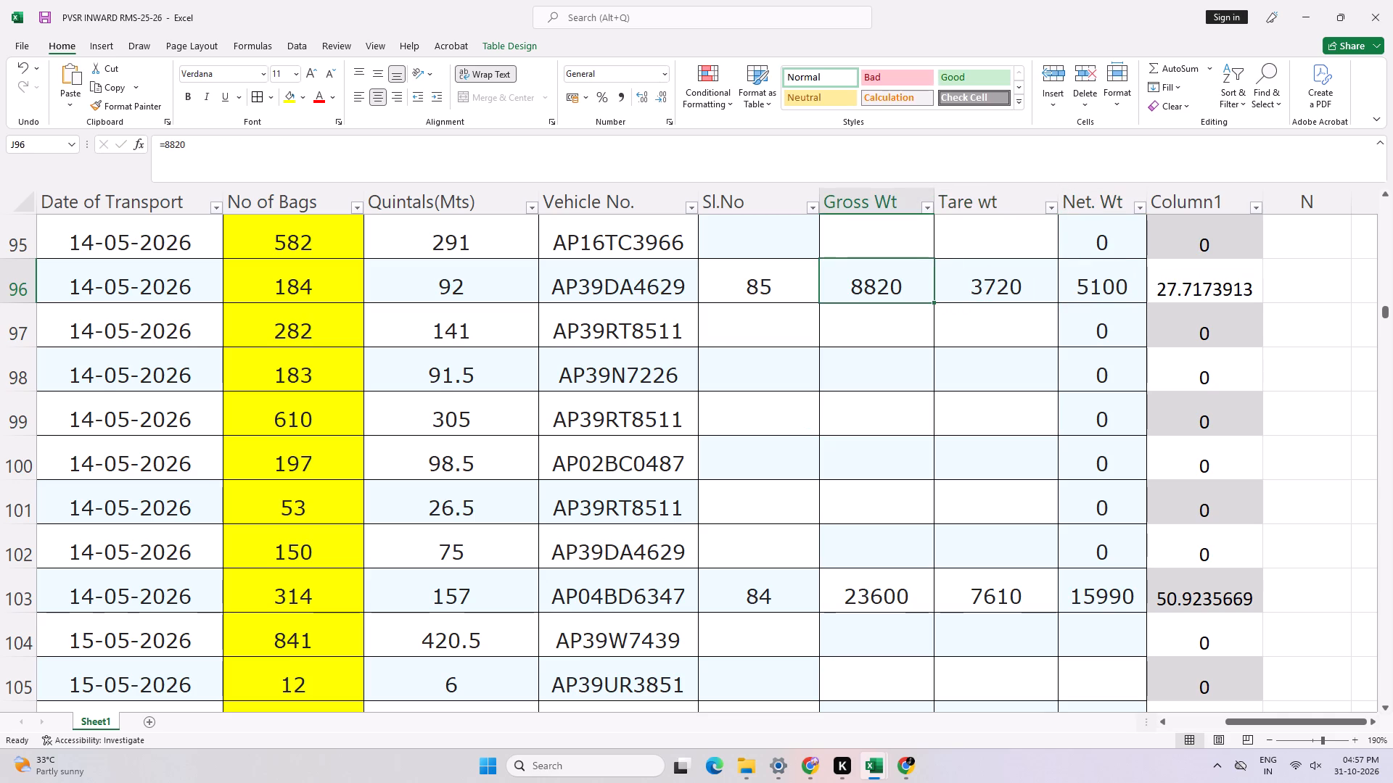
{"action": "key", "text": "F2"}
{"action": "type", "text": "+8360"}
{"action": "key", "text": "Tab"}
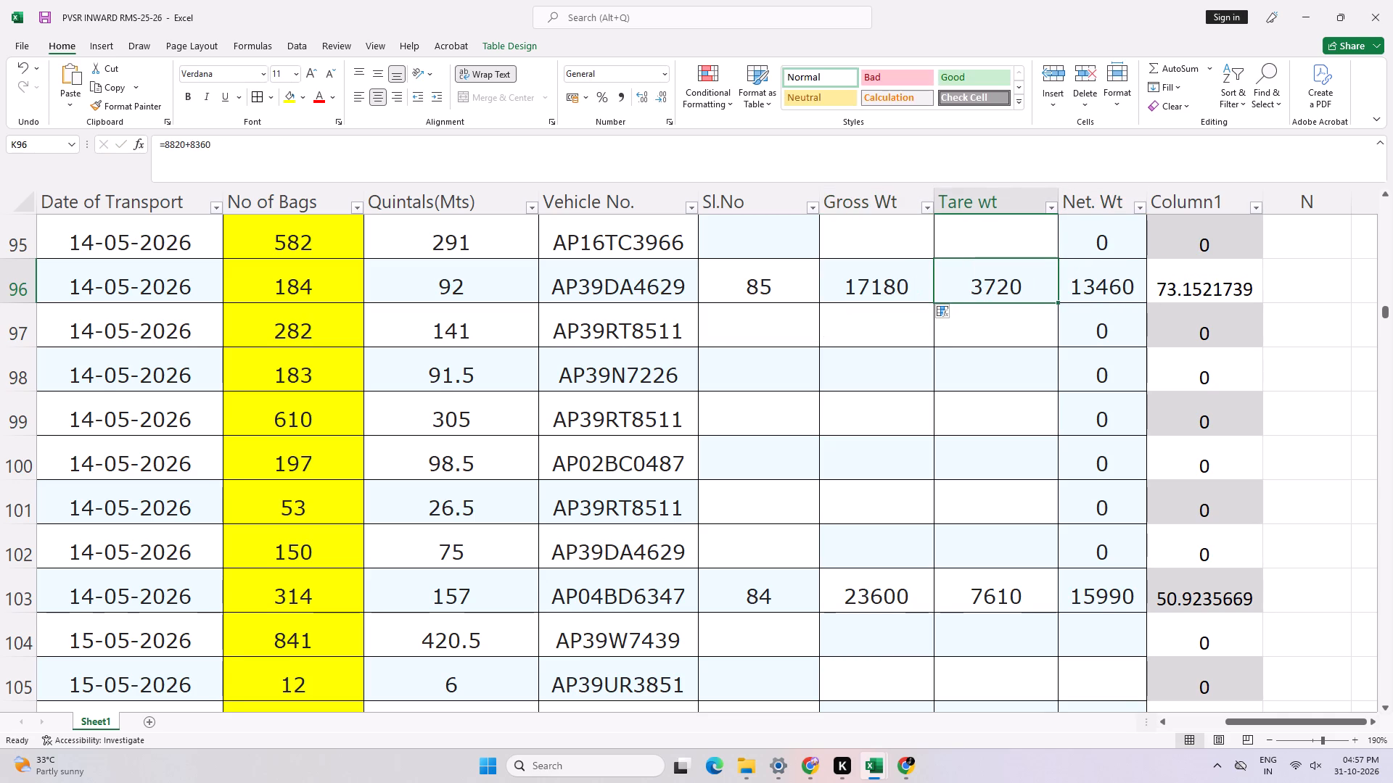
Turn row 96's tare weight into a formula, add the second weighing of 4110 to it, and save the workbook.
{"action": "key", "text": "F2"}
{"action": "key", "text": "Left"}
{"action": "key", "text": "Left"}
{"action": "key", "text": "Left"}
{"action": "key", "text": "Left"}
{"action": "key", "text": "Left"}
{"action": "key", "text": "Left"}
{"action": "key", "text": "Left"}
{"action": "key", "text": "Left"}
{"action": "key", "text": "Left"}
{"action": "key", "text": "Left"}
{"action": "key", "text": "Left"}
{"action": "key", "text": "equal"}
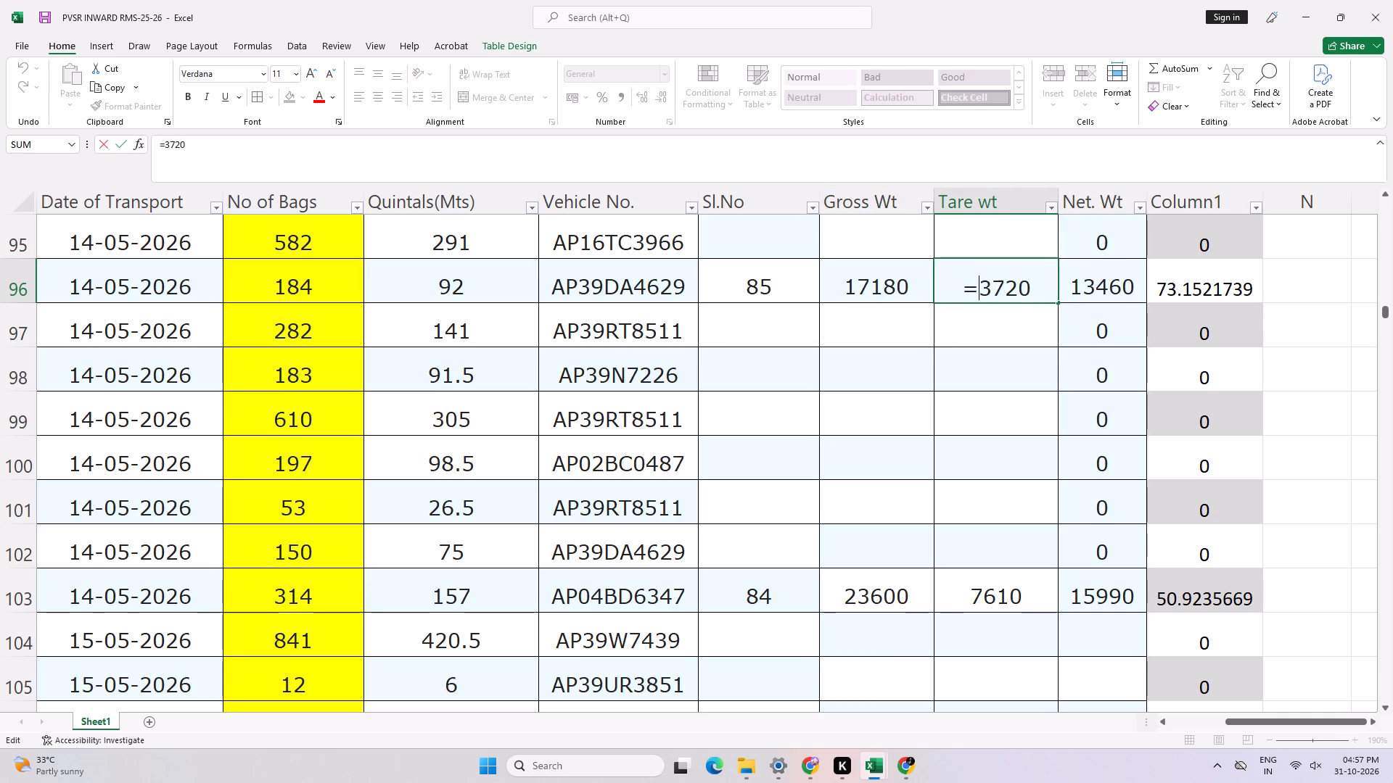
{"action": "key", "text": "Right"}
{"action": "key", "text": "Right"}
{"action": "key", "text": "Right"}
{"action": "key", "text": "Right"}
{"action": "key", "text": "Right"}
{"action": "key", "text": "Right"}
{"action": "key", "text": "Right"}
{"action": "key", "text": "Right"}
{"action": "key", "text": "Right"}
{"action": "key", "text": "Right"}
{"action": "type", "text": "+4110"}
{"action": "key", "text": "Return"}
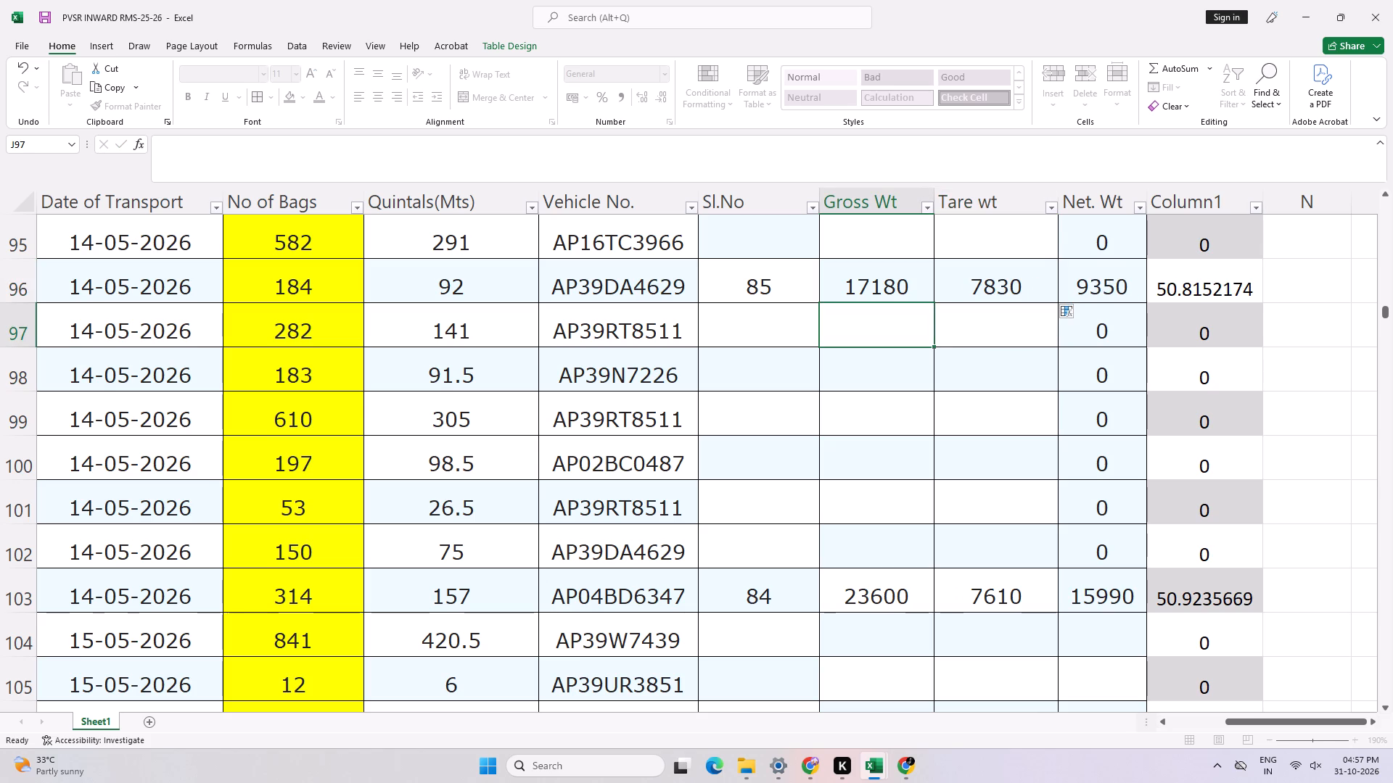
{"action": "key", "text": "Up"}
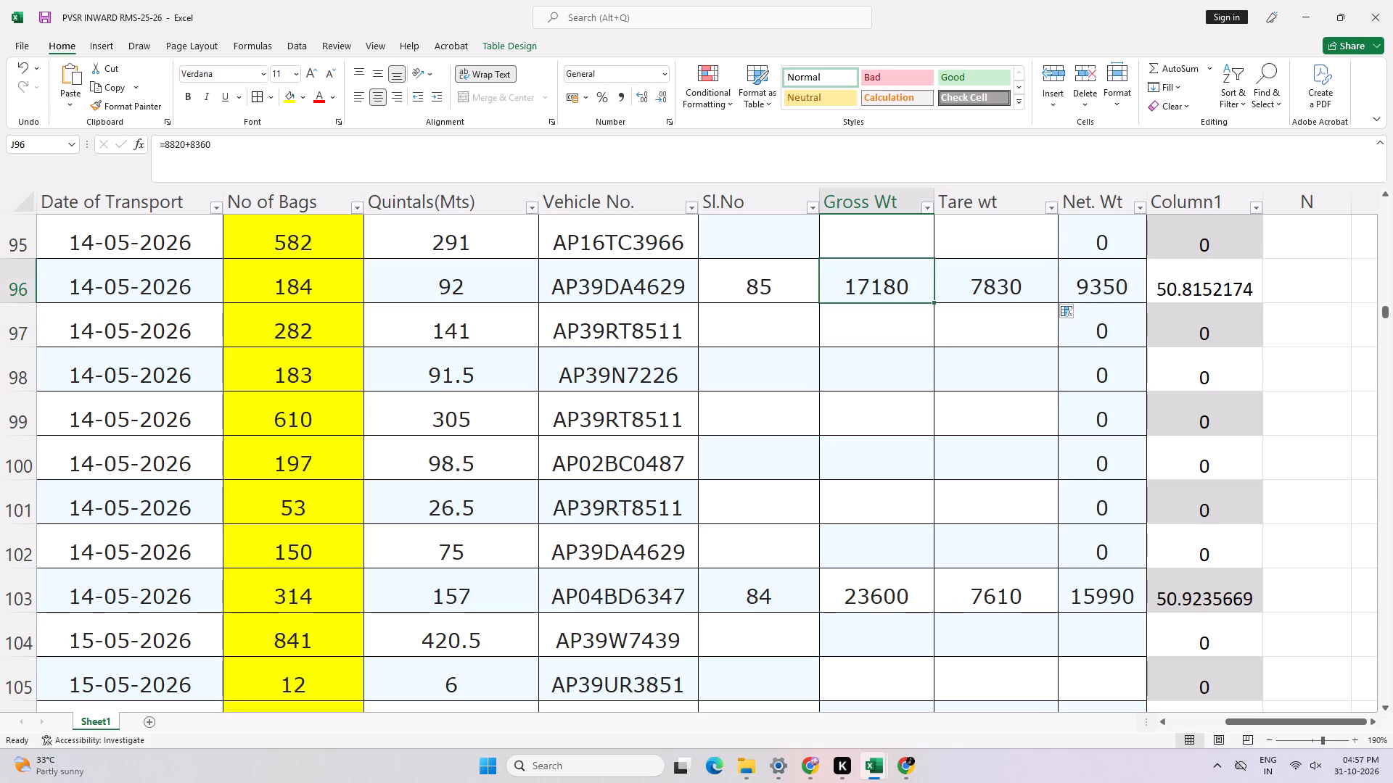
{"action": "key", "text": "ctrl+s"}
{"action": "key", "text": "ctrl+s"}
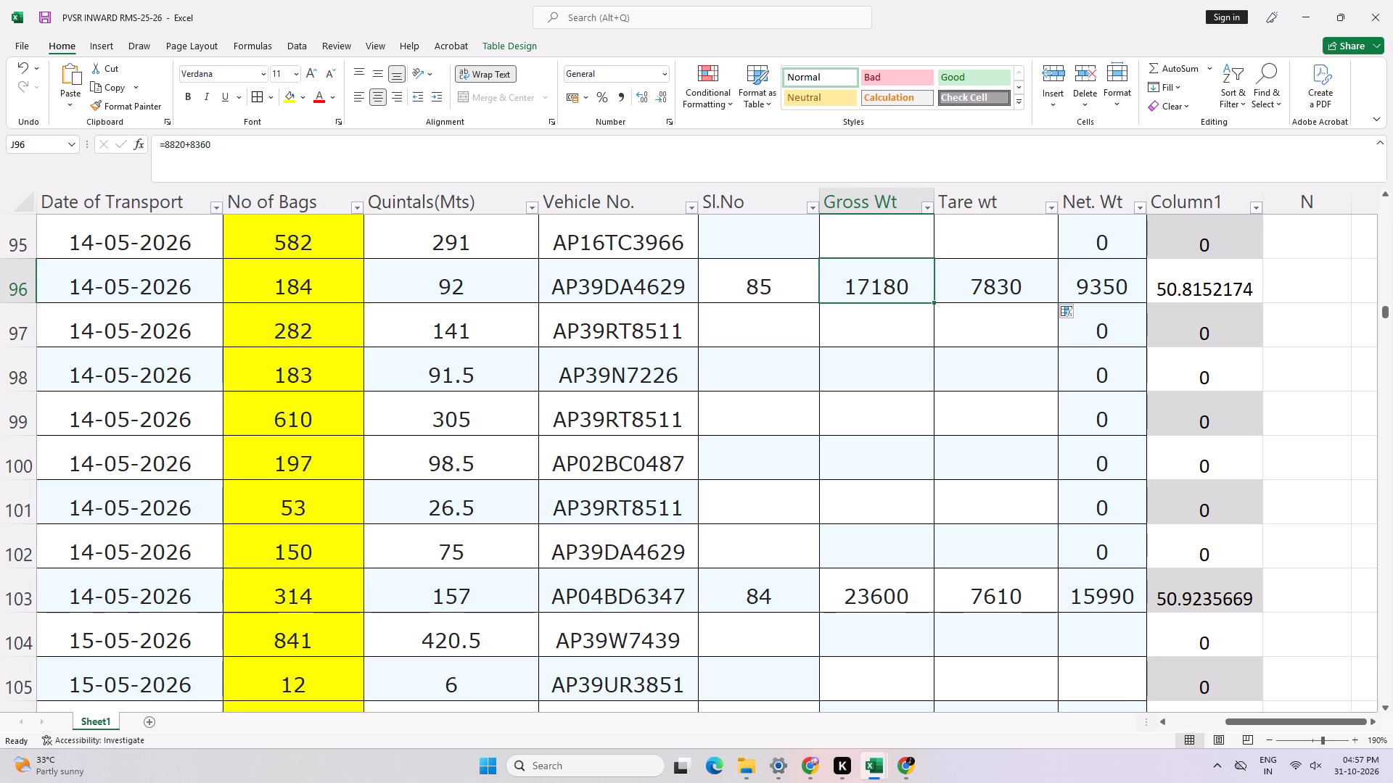
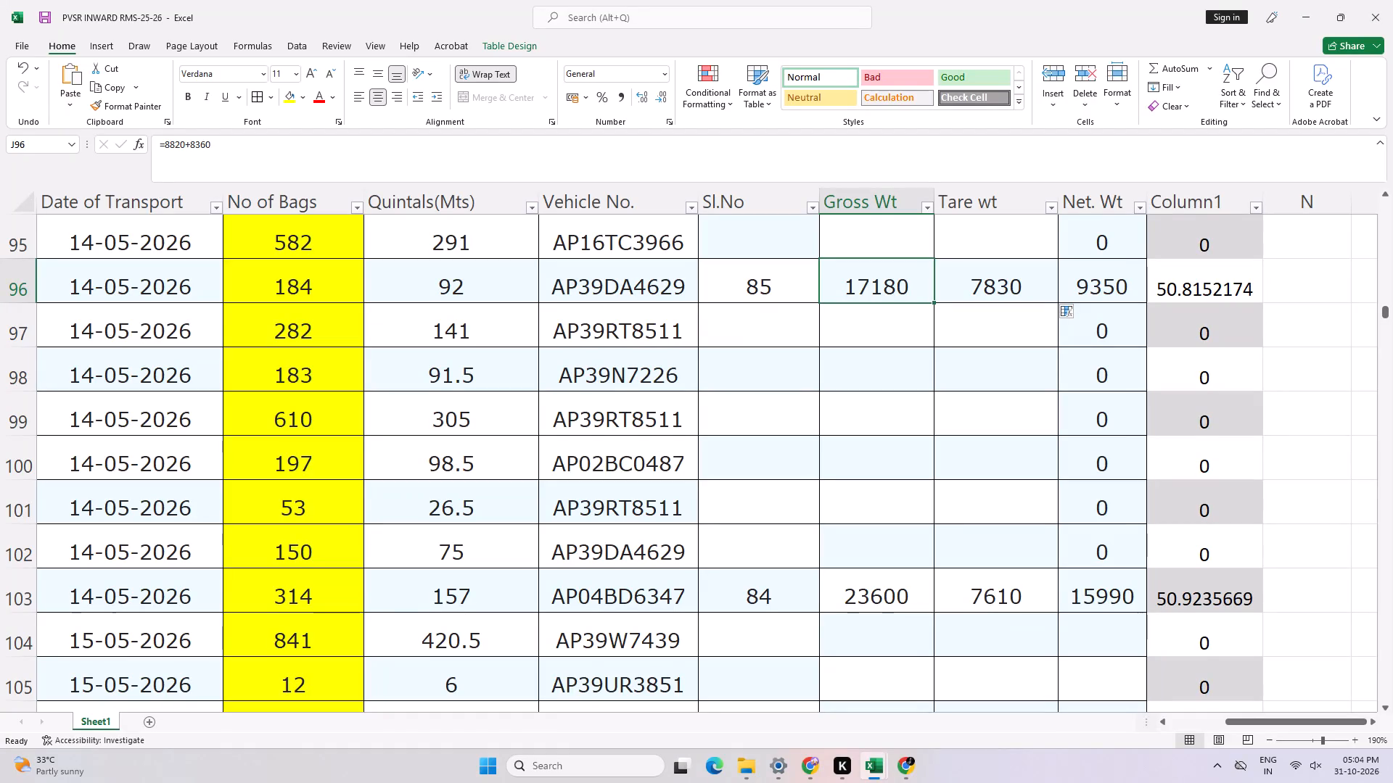
Remove the yellow fill from the No of Bags column for all data rows, 8 to 290.
{"action": "left_click", "coordinate": [253, 284]}
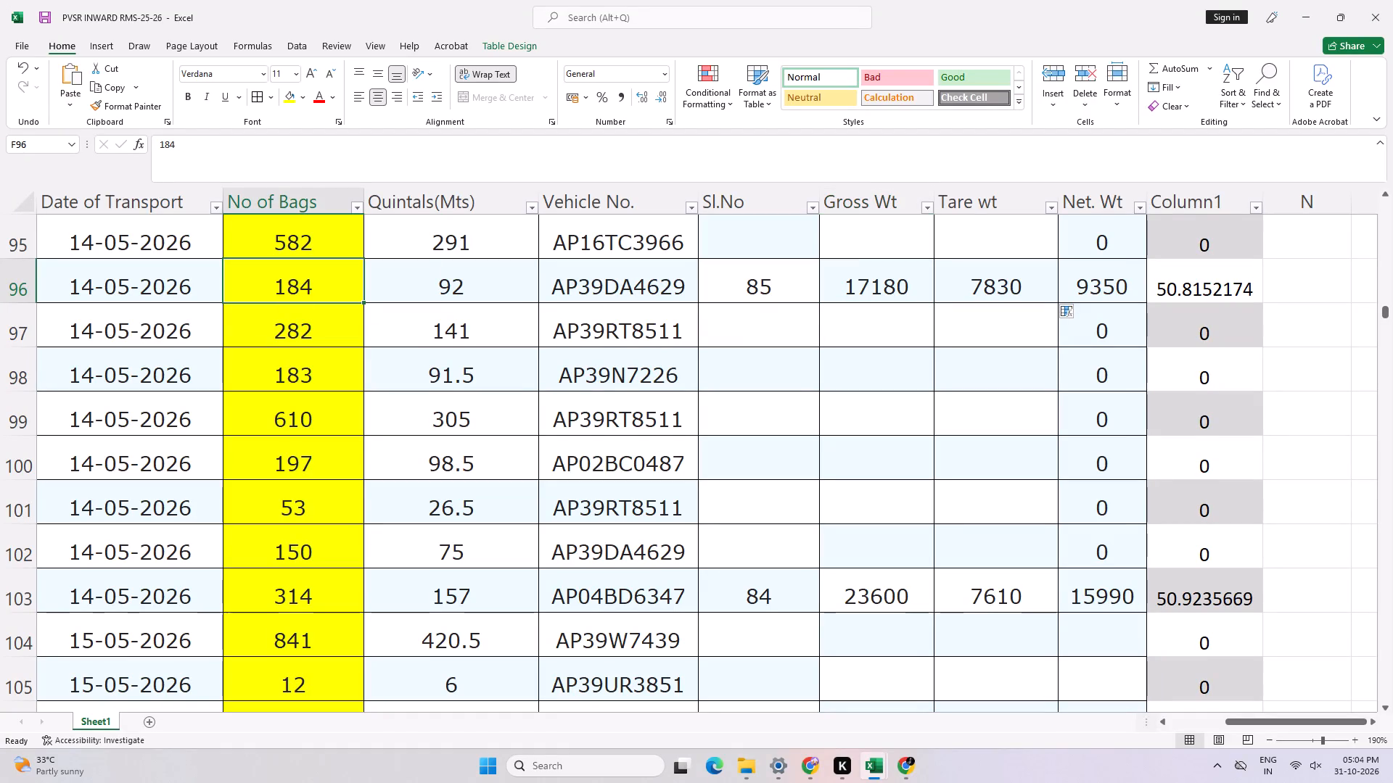
{"action": "scroll", "coordinate": [283, 315], "scroll_direction": "up", "scroll_amount": 3}
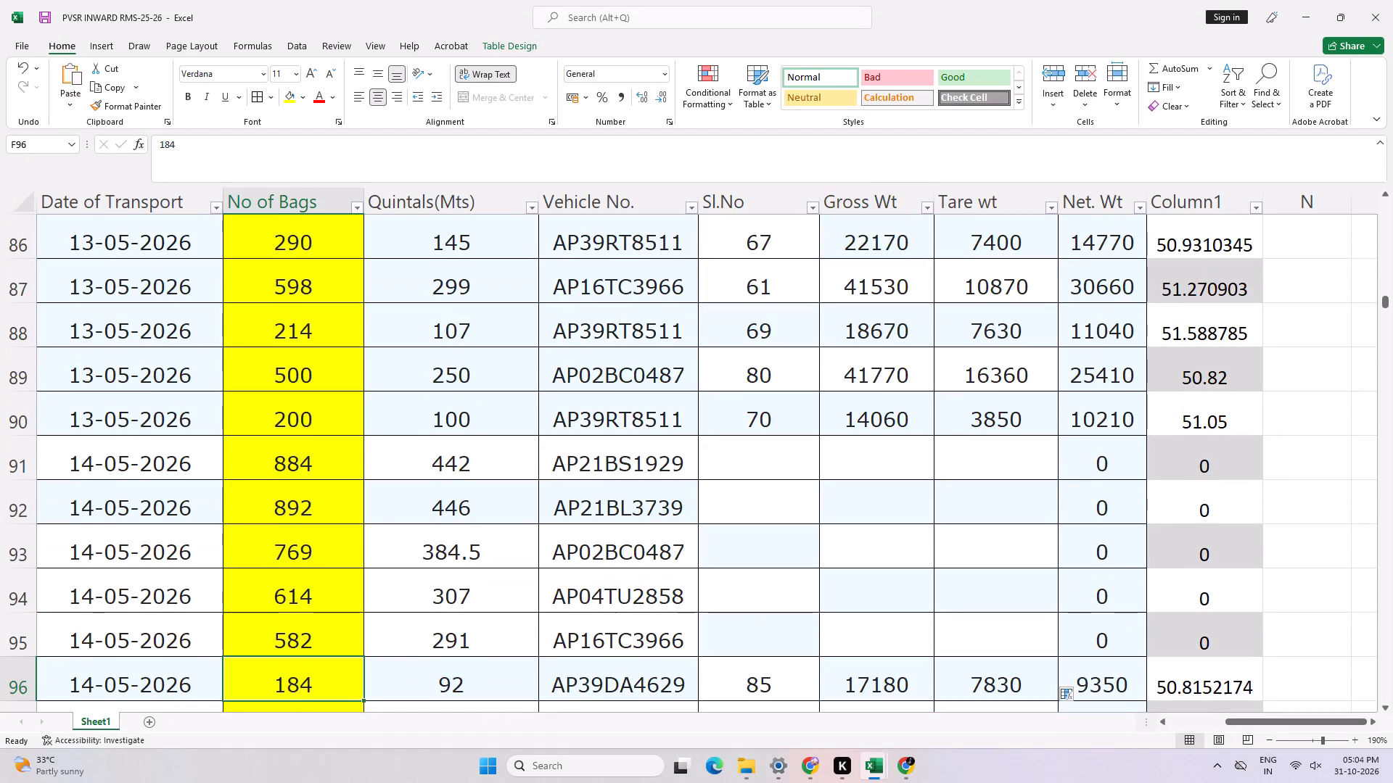
{"action": "scroll", "coordinate": [271, 348], "scroll_direction": "down", "scroll_amount": 3}
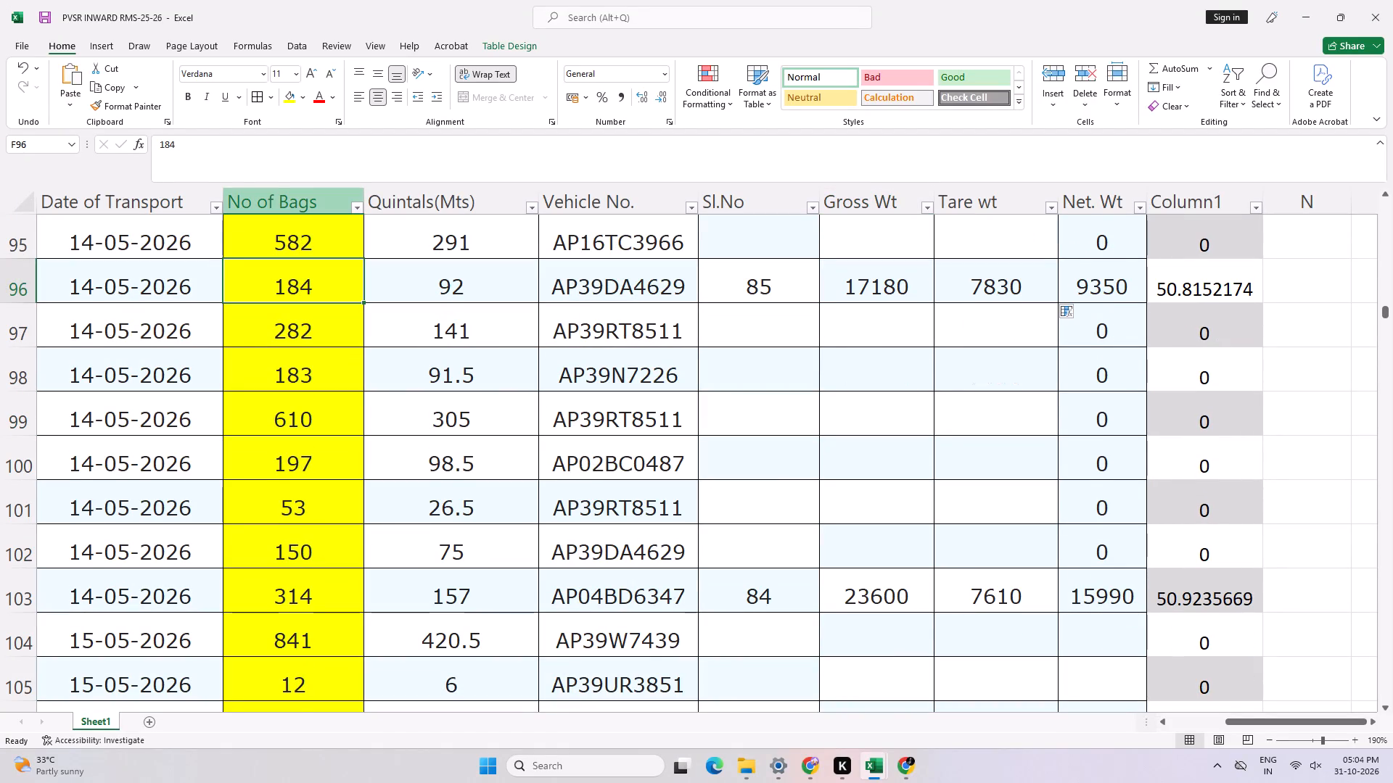
{"action": "scroll", "coordinate": [270, 302], "scroll_direction": "up", "scroll_amount": 3}
{"action": "left_click", "coordinate": [271, 302]}
{"action": "key", "text": "ctrl+Up"}
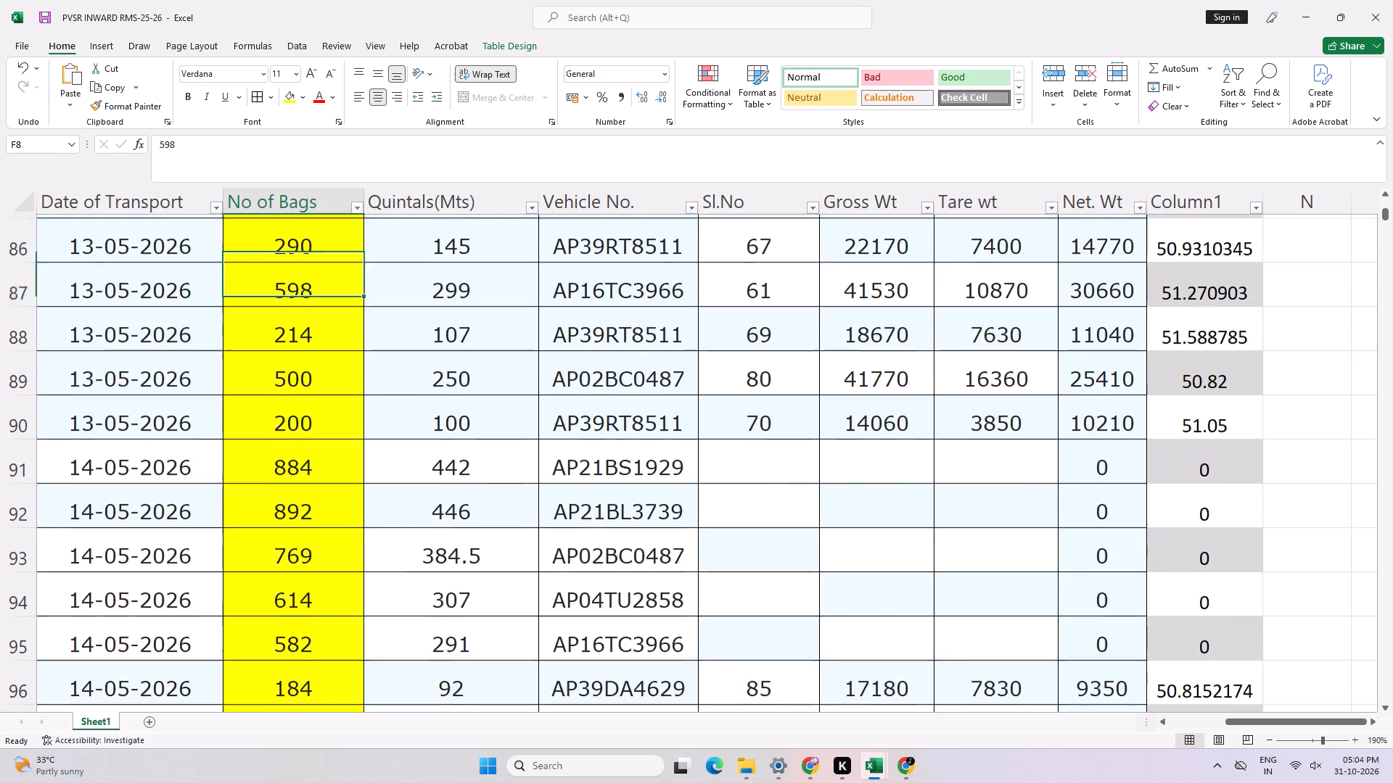
{"action": "key", "text": "ctrl+shift+Down"}
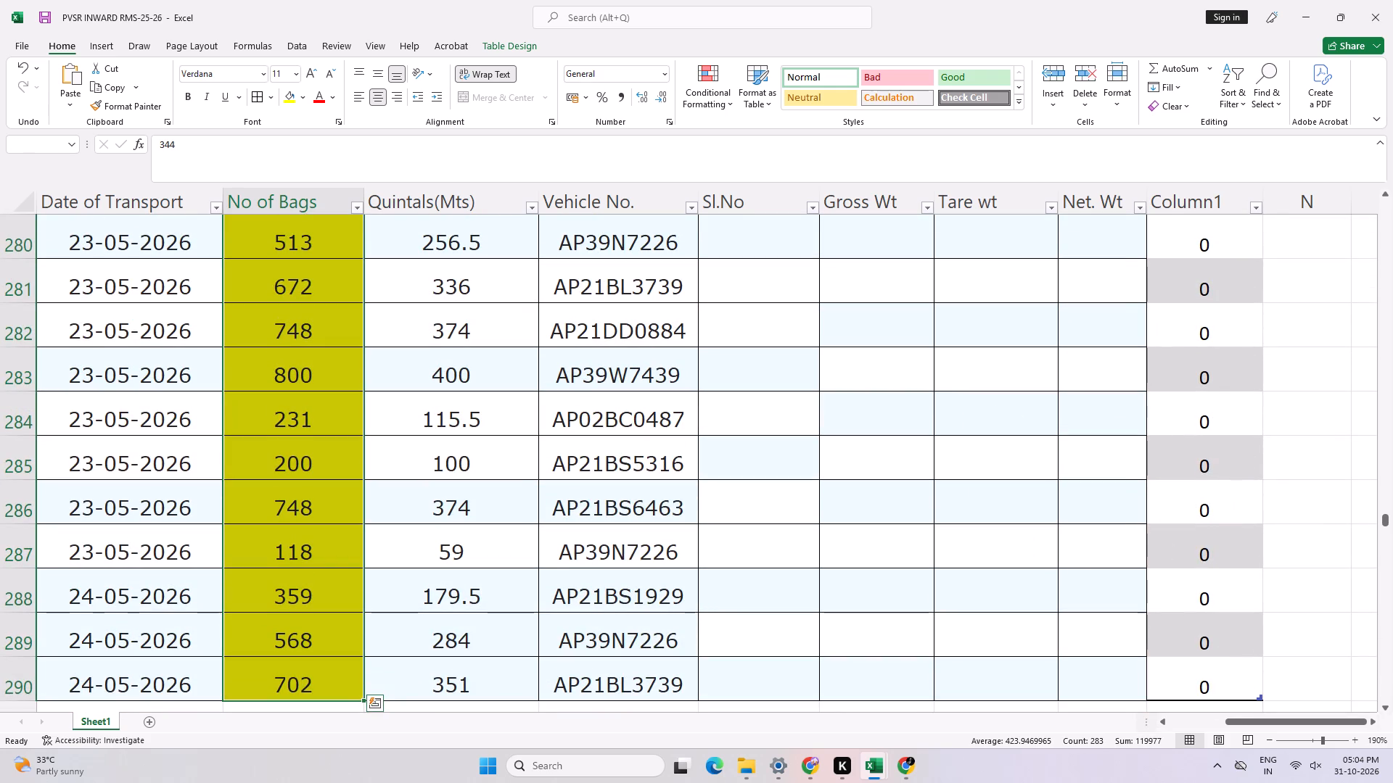
{"action": "left_click", "coordinate": [303, 97]}
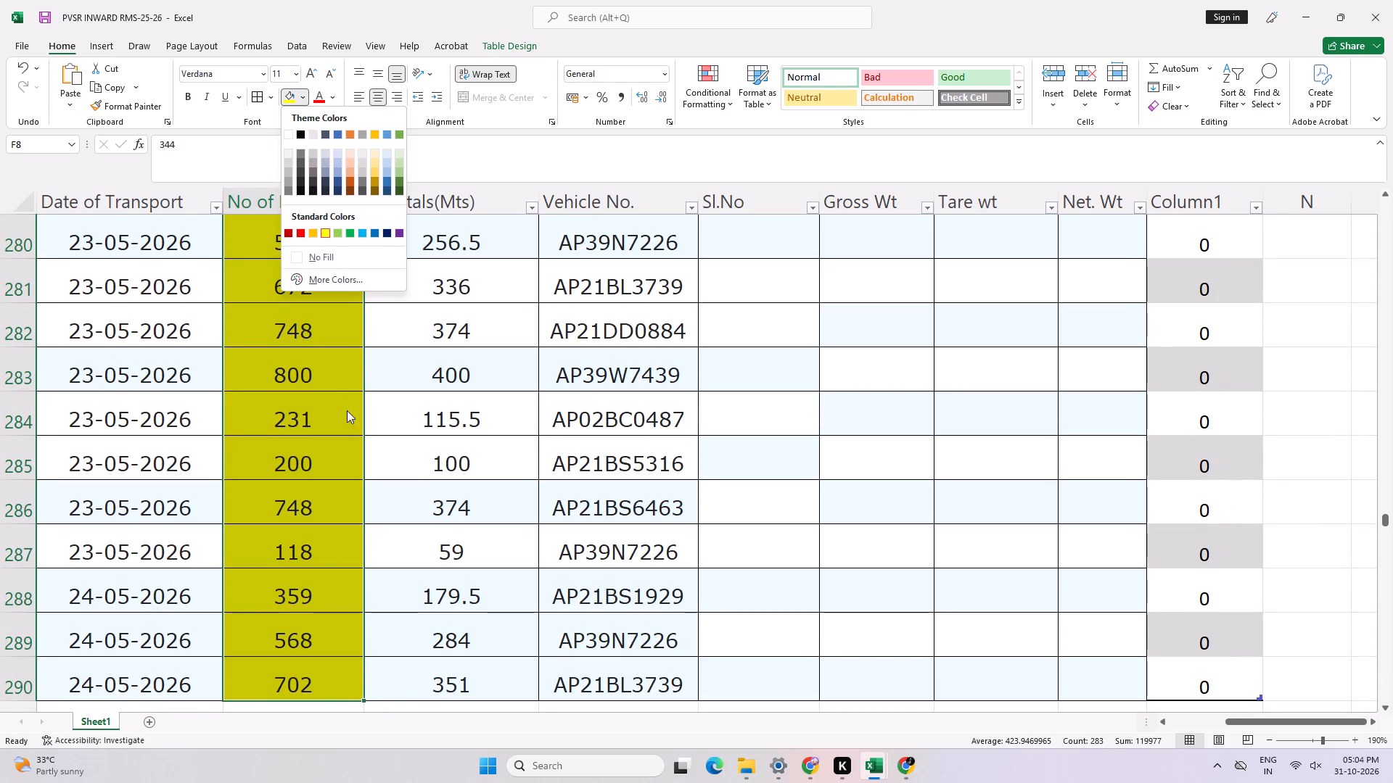
{"action": "left_click", "coordinate": [324, 260]}
{"action": "left_click", "coordinate": [426, 478]}
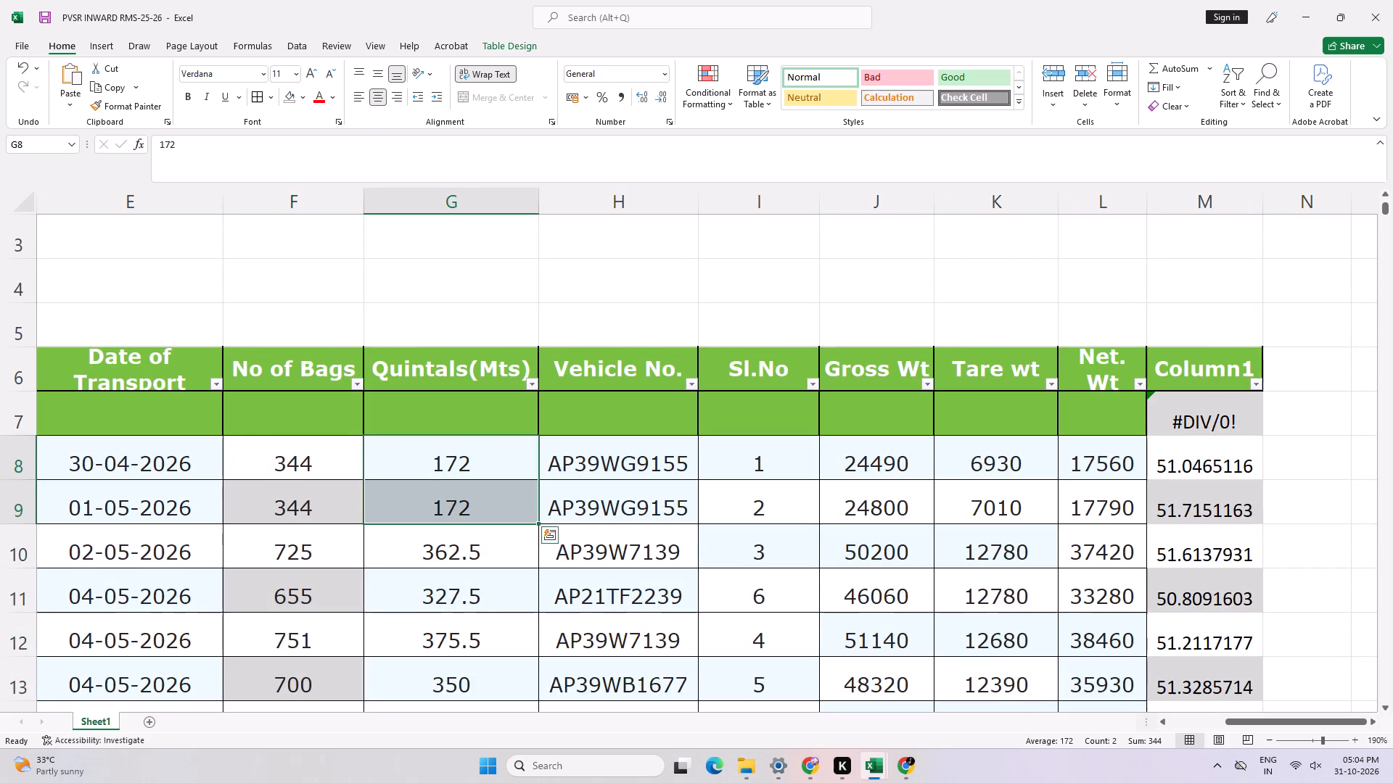
Clear the cell fill from all table data, columns S.No through Column1, rows 8 to 290.
{"action": "scroll", "coordinate": [612, 528], "scroll_direction": "down", "scroll_amount": 8}
{"action": "left_click", "coordinate": [883, 642]}
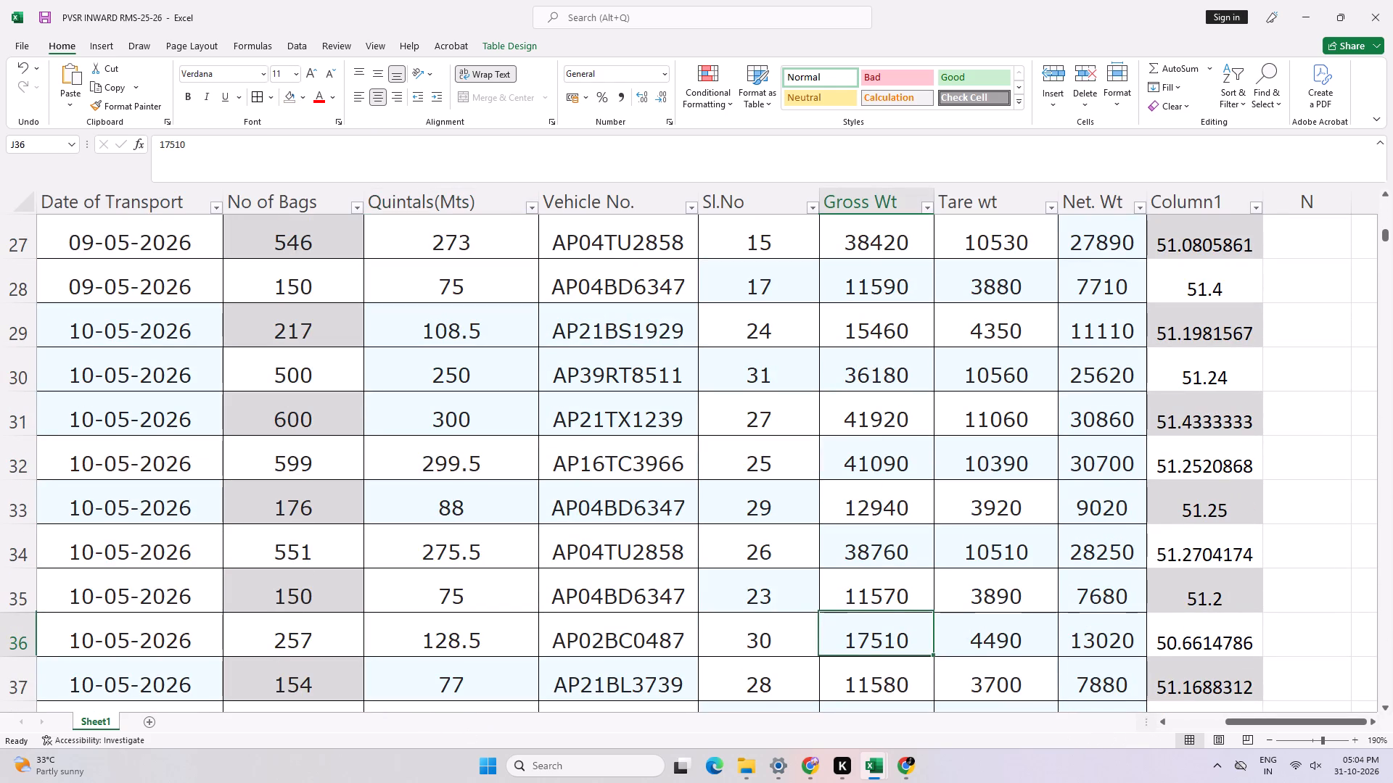
{"action": "scroll", "coordinate": [429, 581], "scroll_direction": "up", "scroll_amount": 12}
{"action": "scroll", "coordinate": [312, 526], "scroll_direction": "down", "scroll_amount": 3}
{"action": "scroll", "coordinate": [229, 271], "scroll_direction": "up", "scroll_amount": 3}
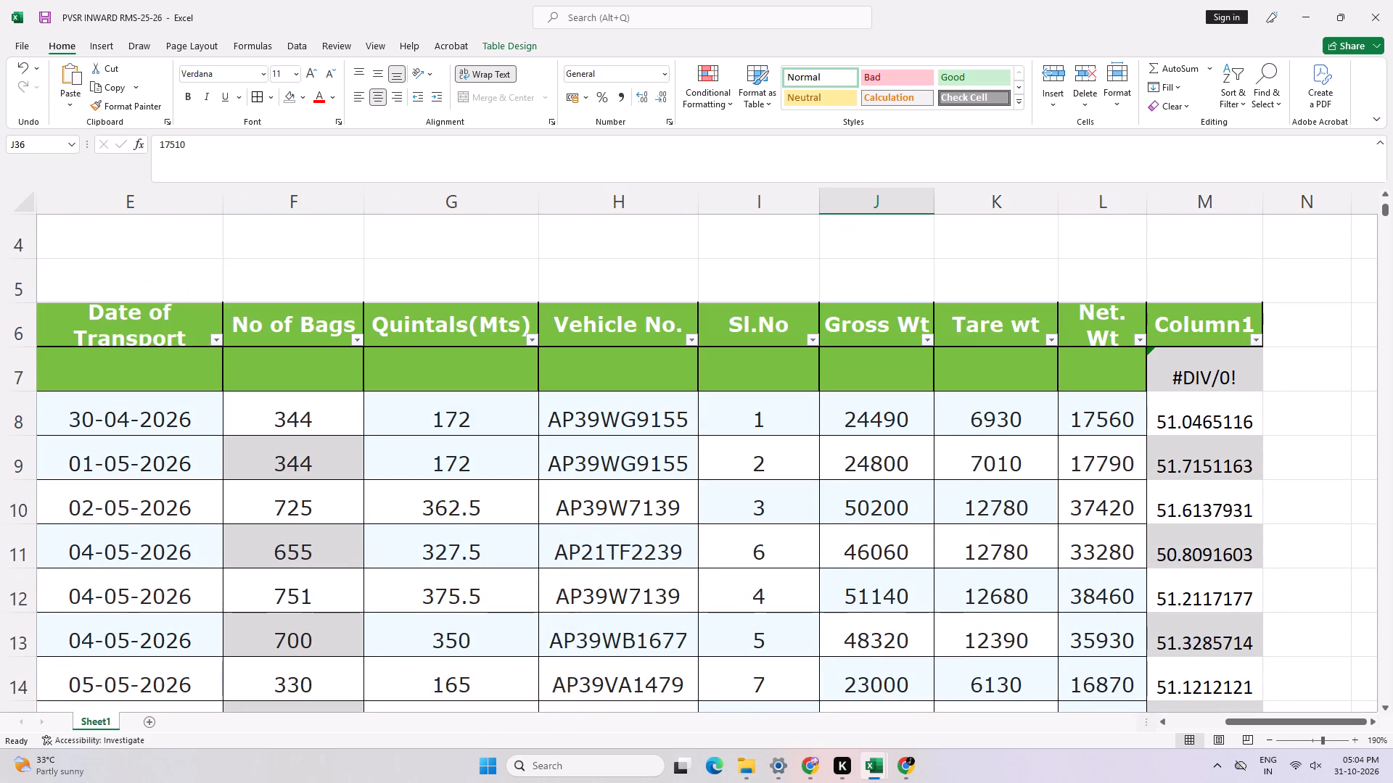
{"action": "left_click", "coordinate": [294, 558]}
{"action": "left_click", "coordinate": [123, 549]}
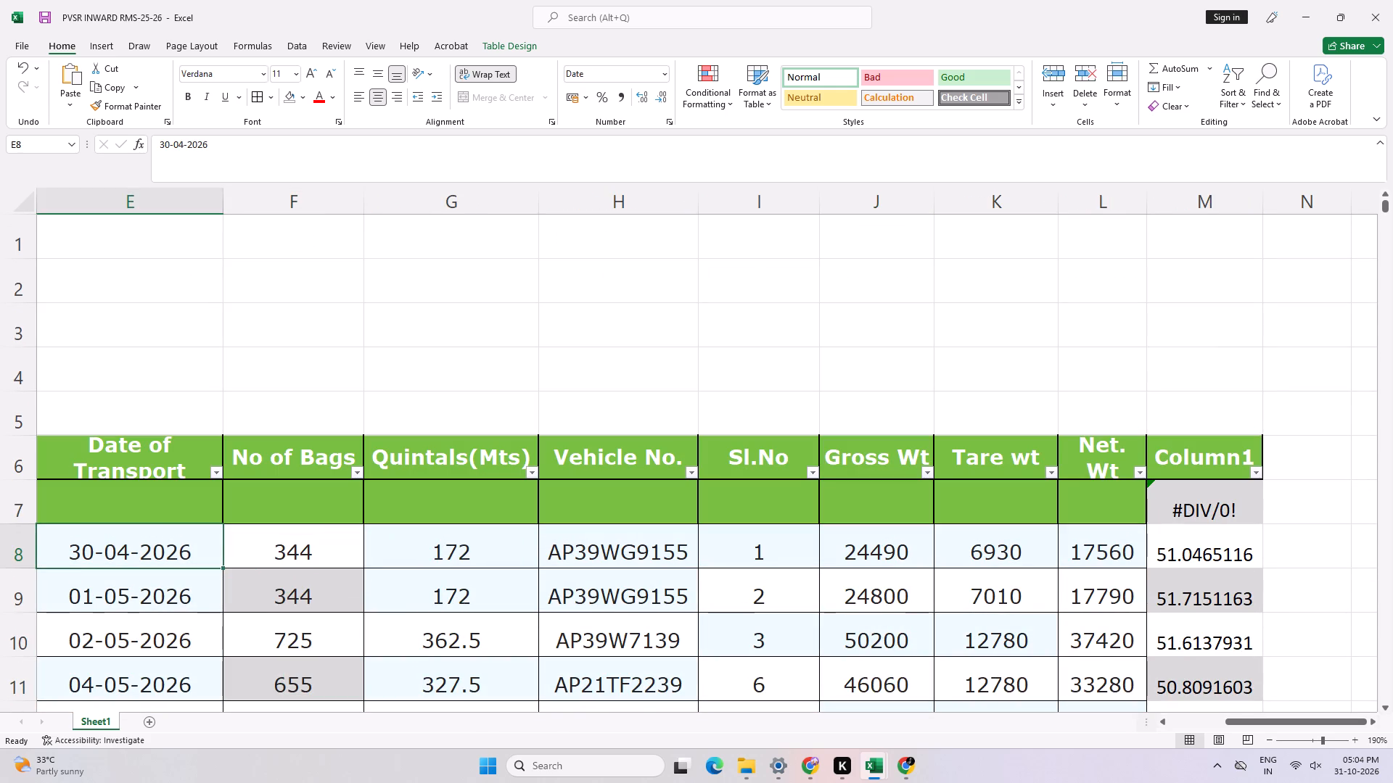
{"action": "key", "text": "ctrl+Left"}
{"action": "key", "text": "ctrl+Left"}
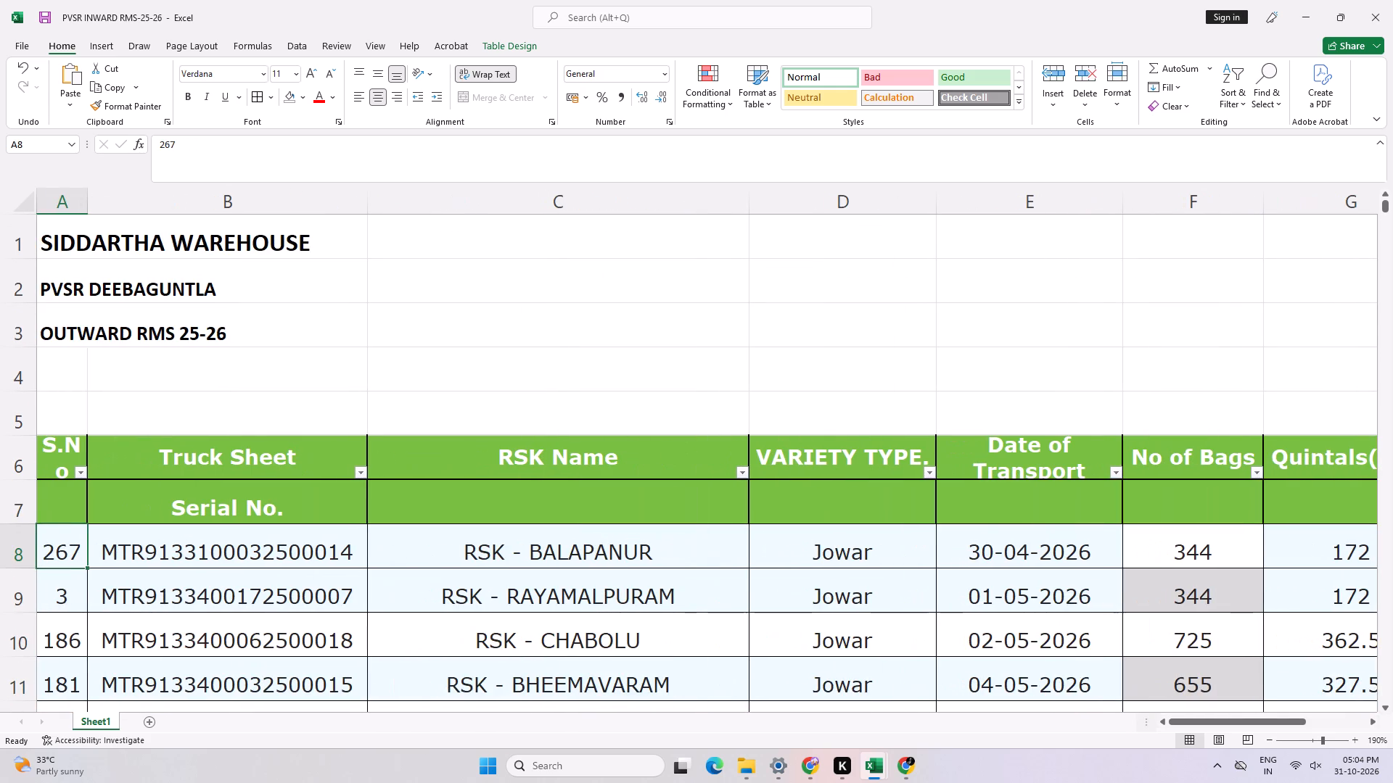
{"action": "key", "text": "ctrl+Left"}
{"action": "key", "text": "ctrl+Left"}
{"action": "key", "text": "ctrl+shift+Right"}
{"action": "key", "text": "ctrl+shift+Down"}
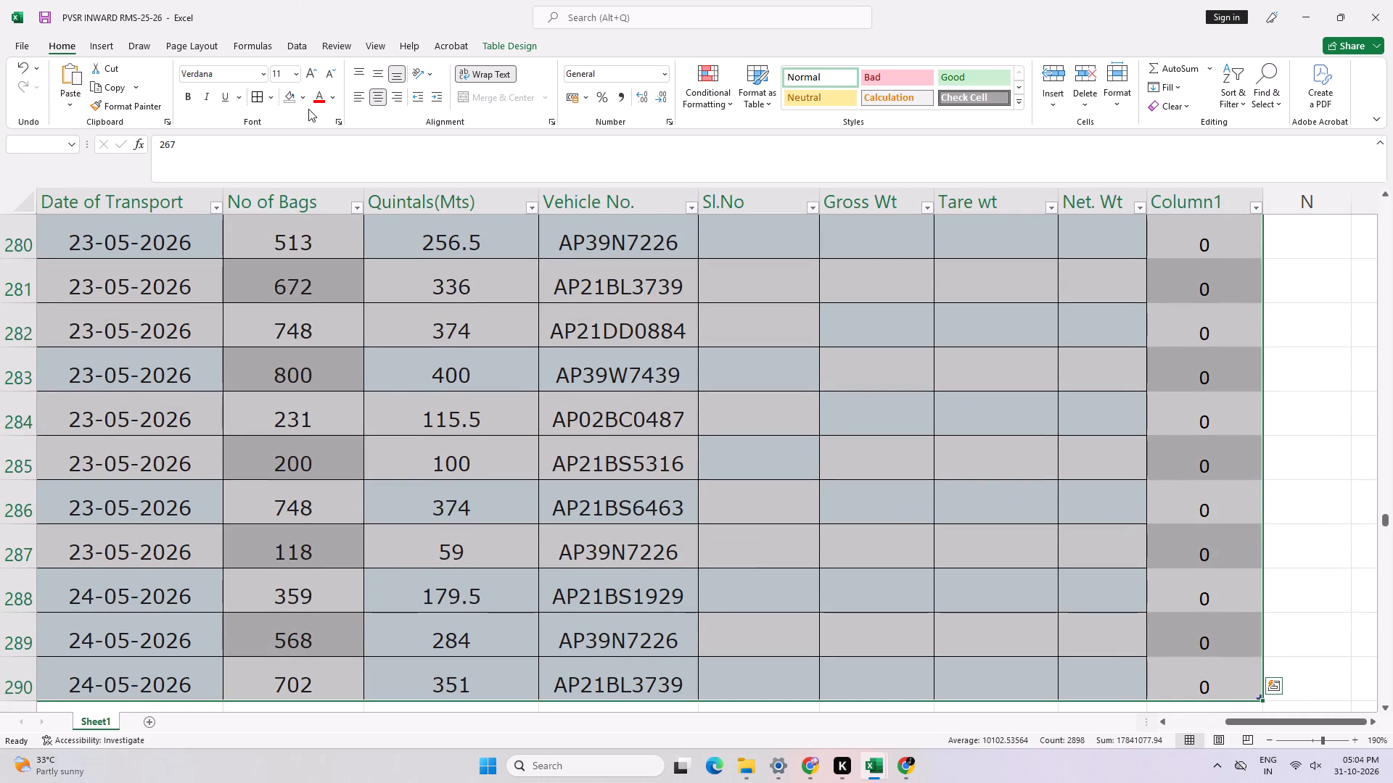
{"action": "left_click", "coordinate": [301, 97]}
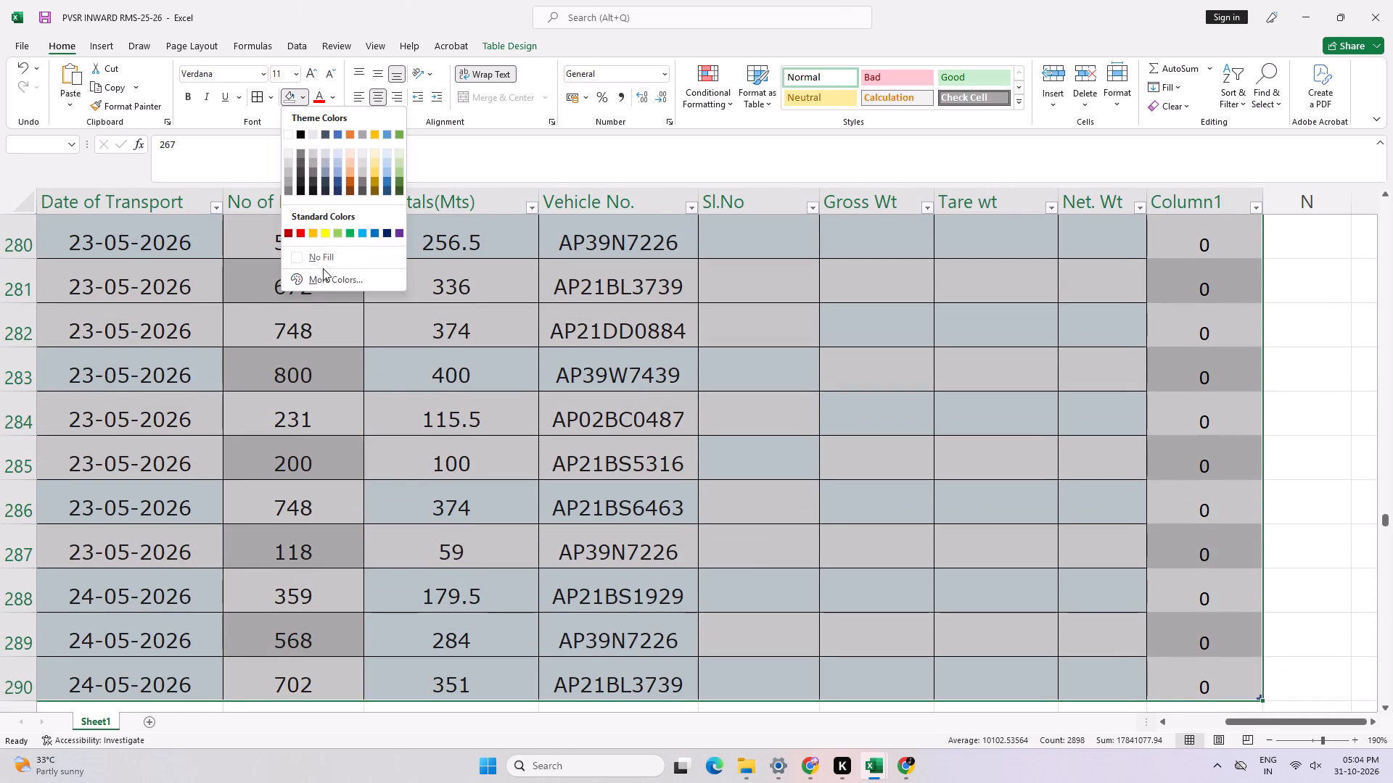
{"action": "left_click", "coordinate": [329, 258]}
{"action": "left_click", "coordinate": [673, 525]}
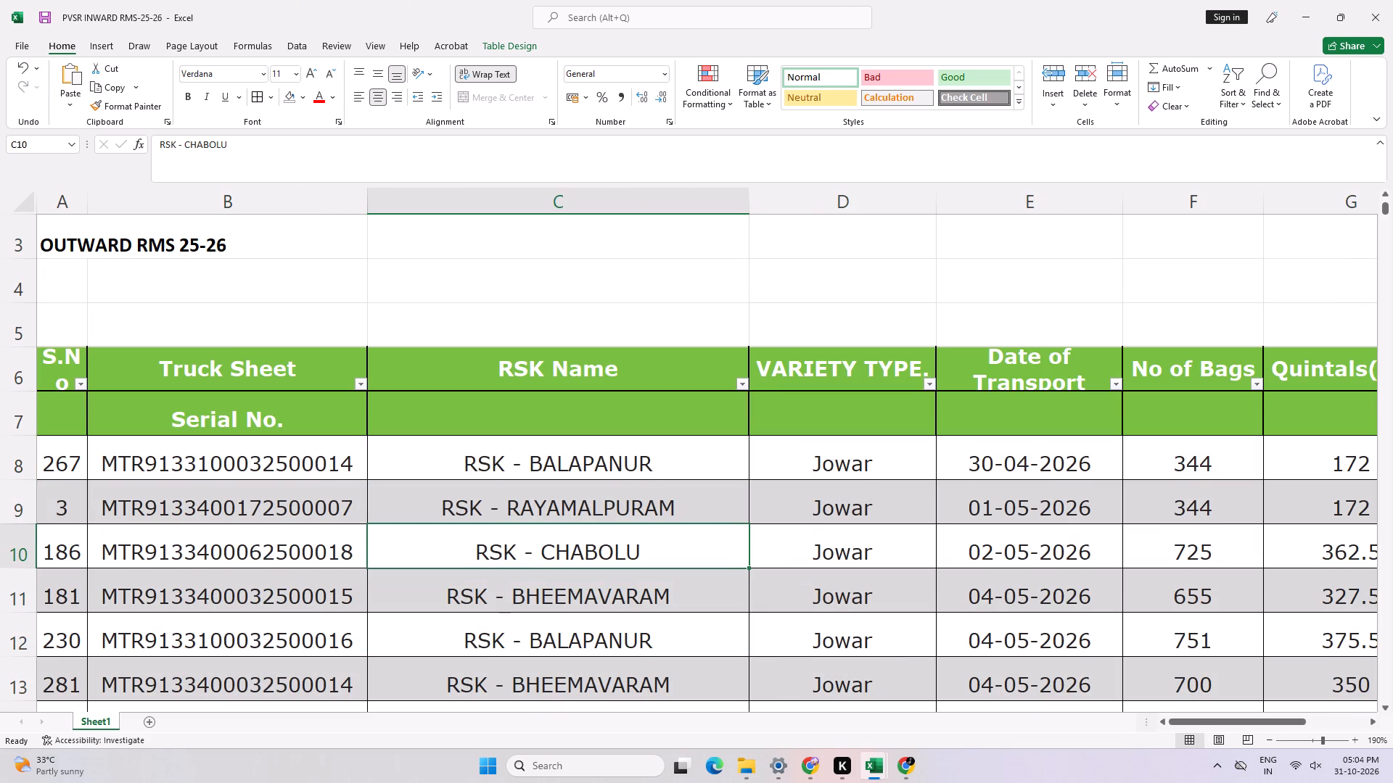
Look over the first loads across the table's columns, from S.No to the weights, to check the row shading.
{"action": "scroll", "coordinate": [593, 485], "scroll_direction": "down", "scroll_amount": 2, "text": "ctrl"}
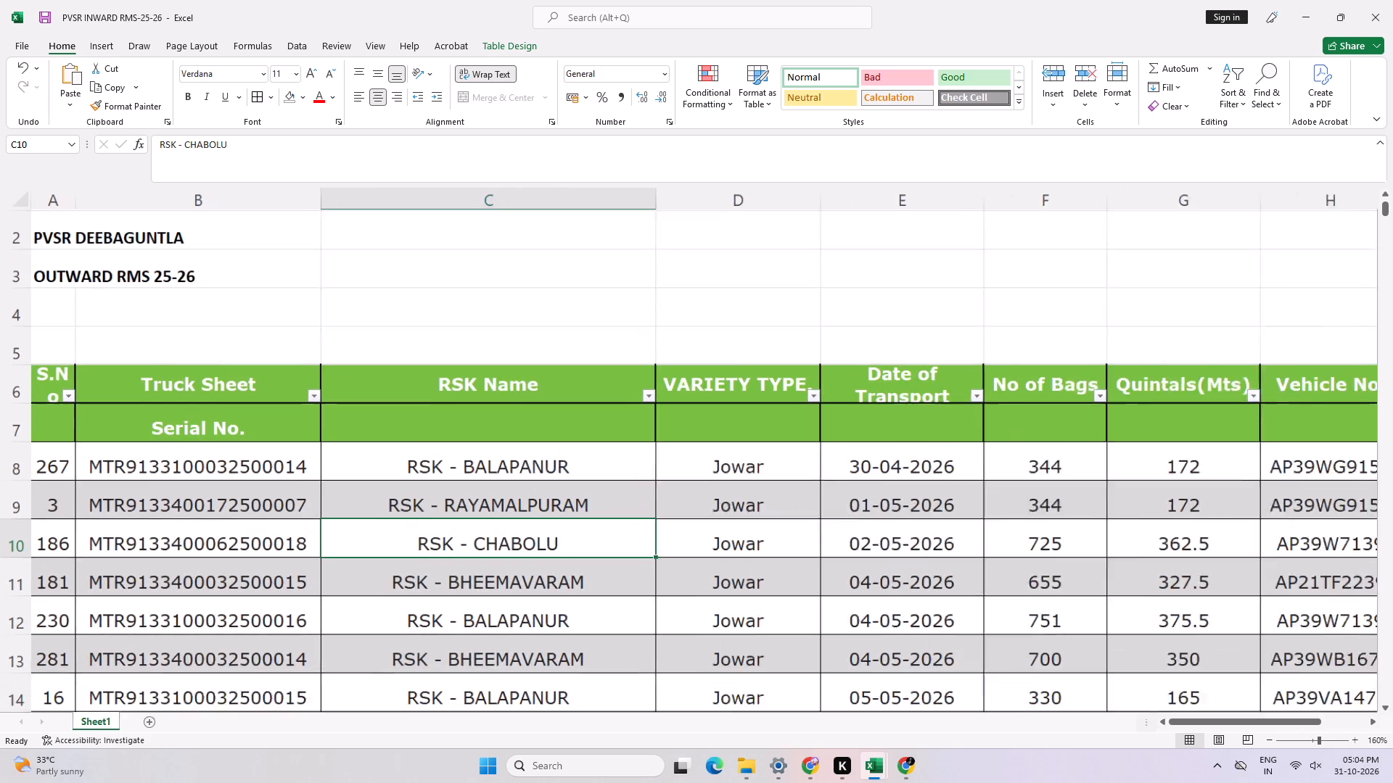
{"action": "scroll", "coordinate": [782, 509], "scroll_direction": "down", "scroll_amount": 2, "text": "ctrl"}
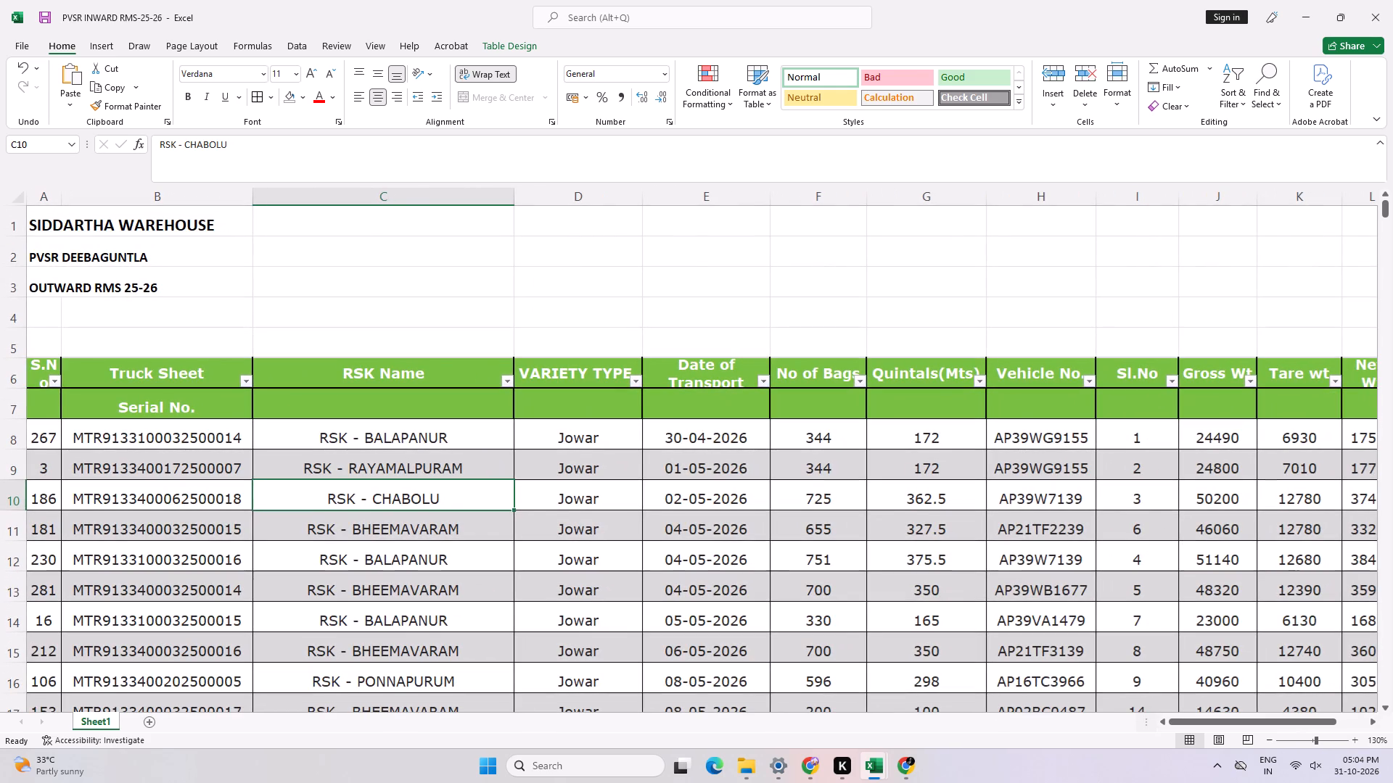
{"action": "left_click", "coordinate": [813, 494]}
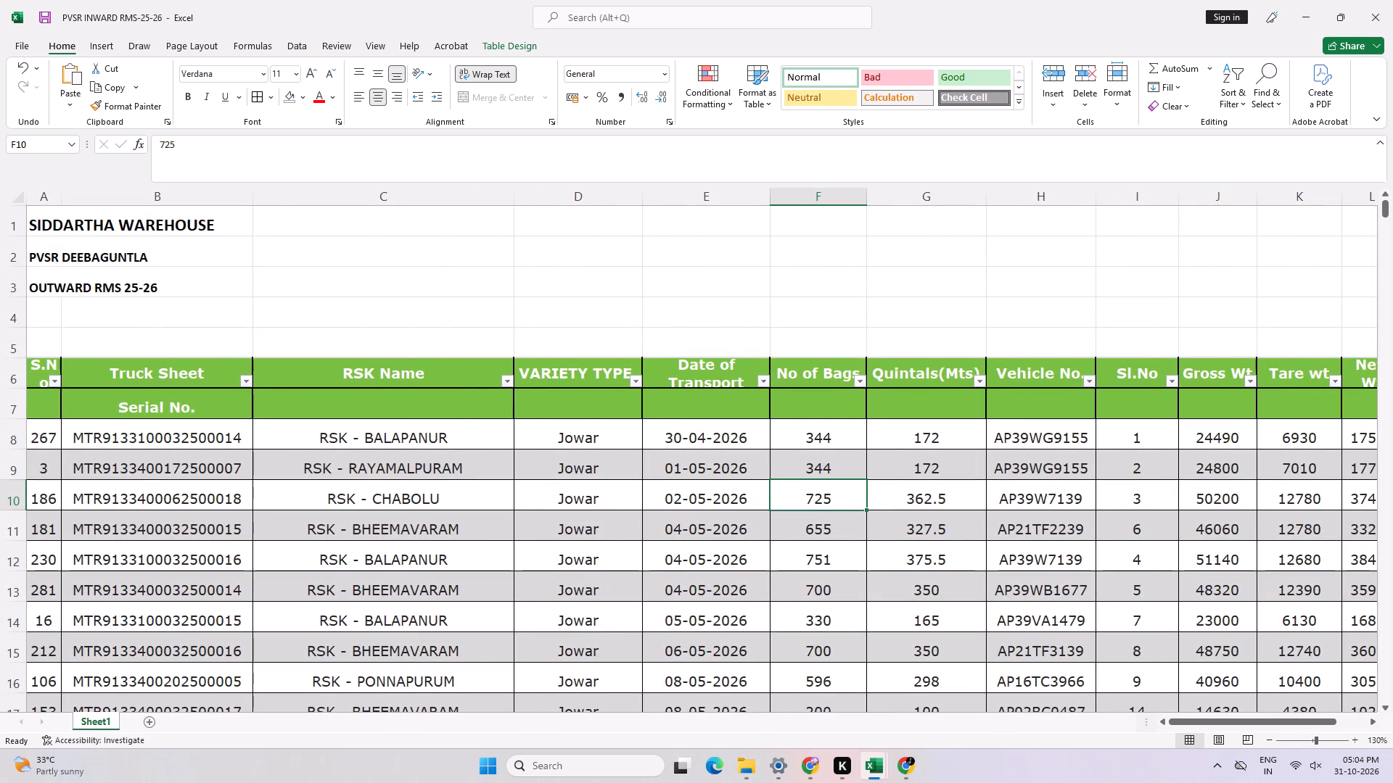
{"action": "key", "text": "ctrl+Right"}
{"action": "key", "text": "ctrl+Right"}
{"action": "key", "text": "ctrl+Left"}
{"action": "key", "text": "ctrl+Left"}
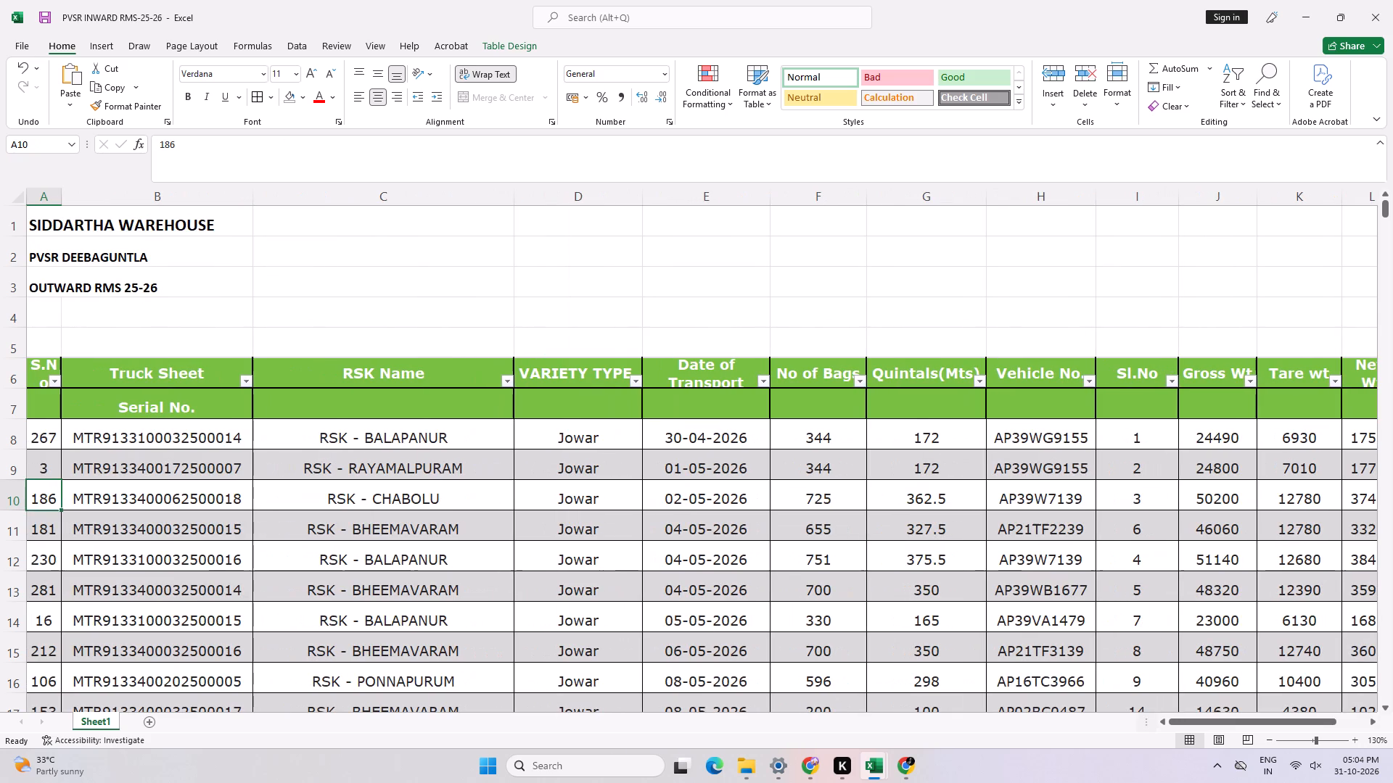
{"action": "scroll", "coordinate": [789, 647], "scroll_direction": "up", "scroll_amount": 4, "text": "ctrl"}
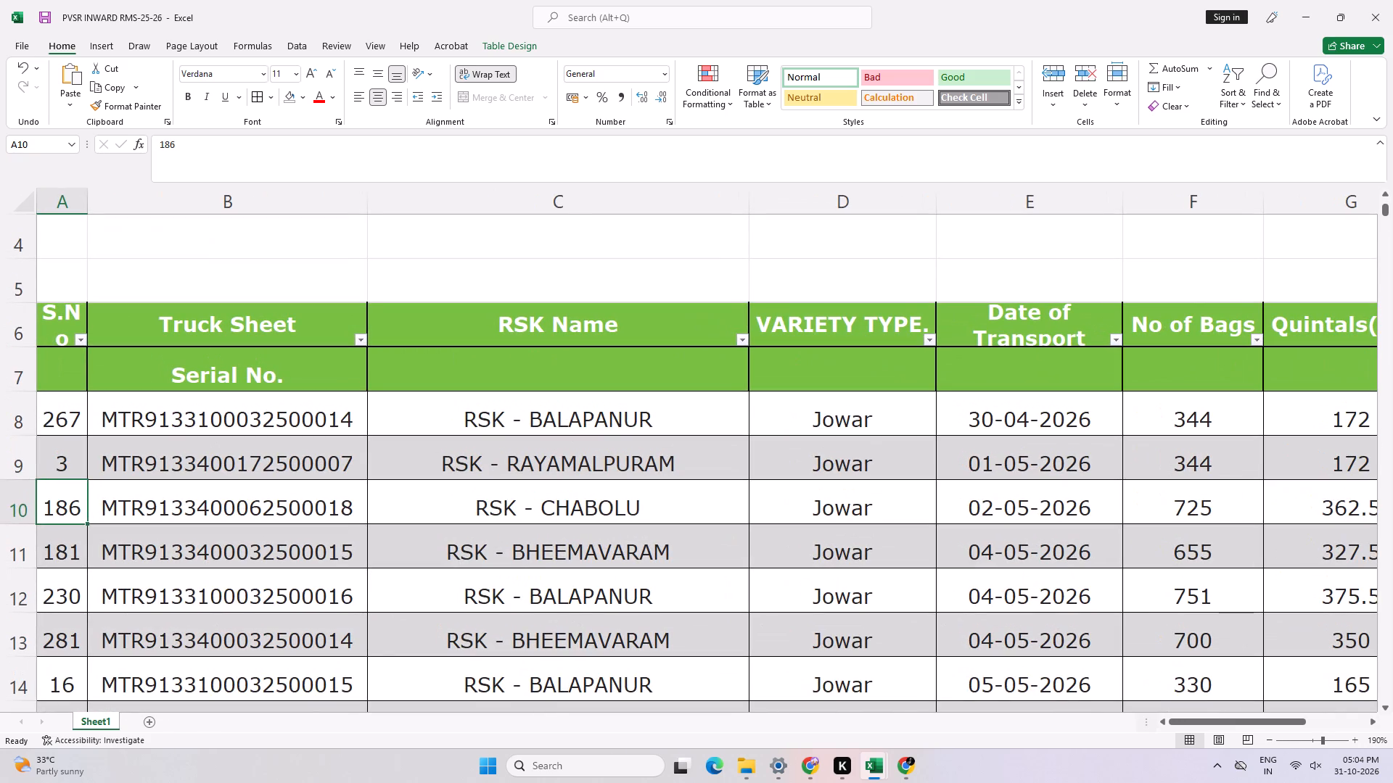
{"action": "left_click", "coordinate": [1067, 575]}
{"action": "key", "text": "Right"}
{"action": "key", "text": "Right"}
{"action": "key", "text": "Right"}
{"action": "key", "text": "Right"}
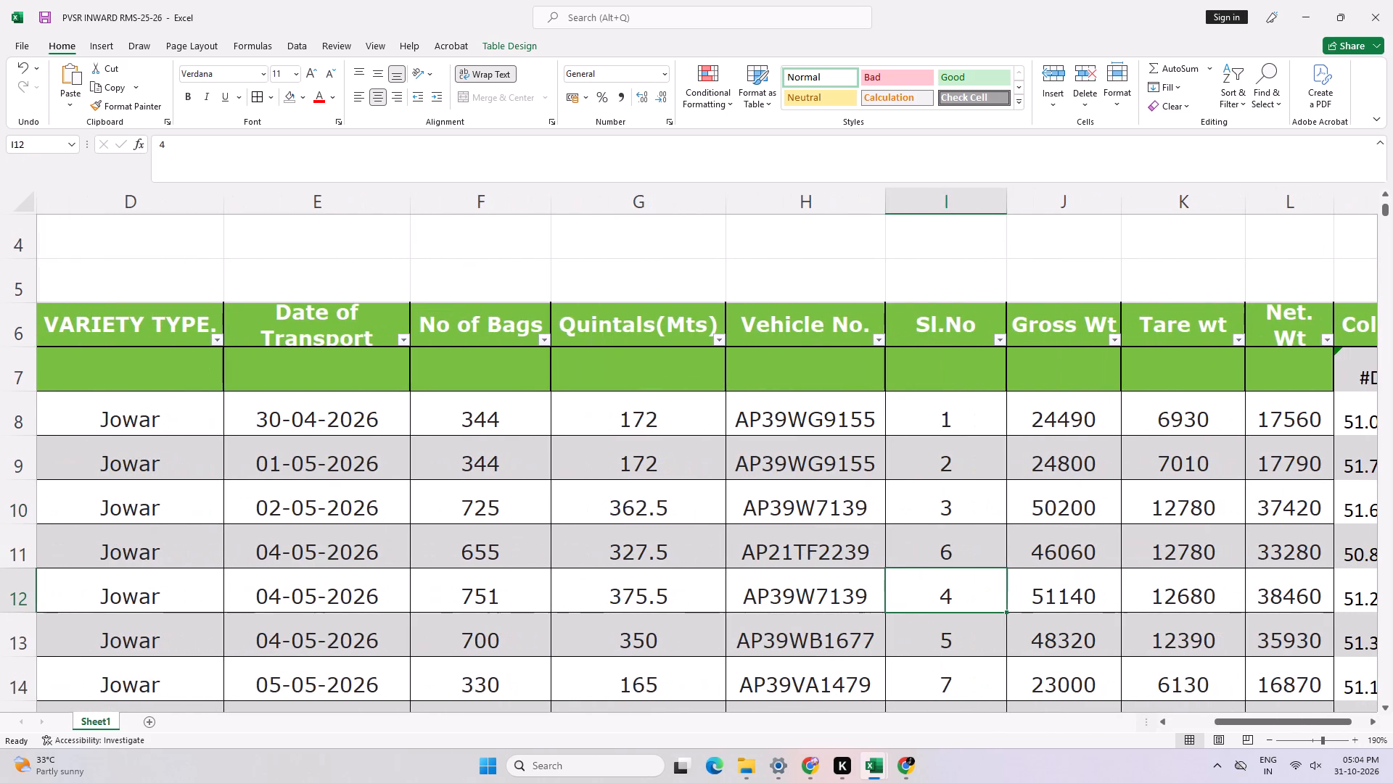
{"action": "key", "text": "Left"}
{"action": "key", "text": "Left"}
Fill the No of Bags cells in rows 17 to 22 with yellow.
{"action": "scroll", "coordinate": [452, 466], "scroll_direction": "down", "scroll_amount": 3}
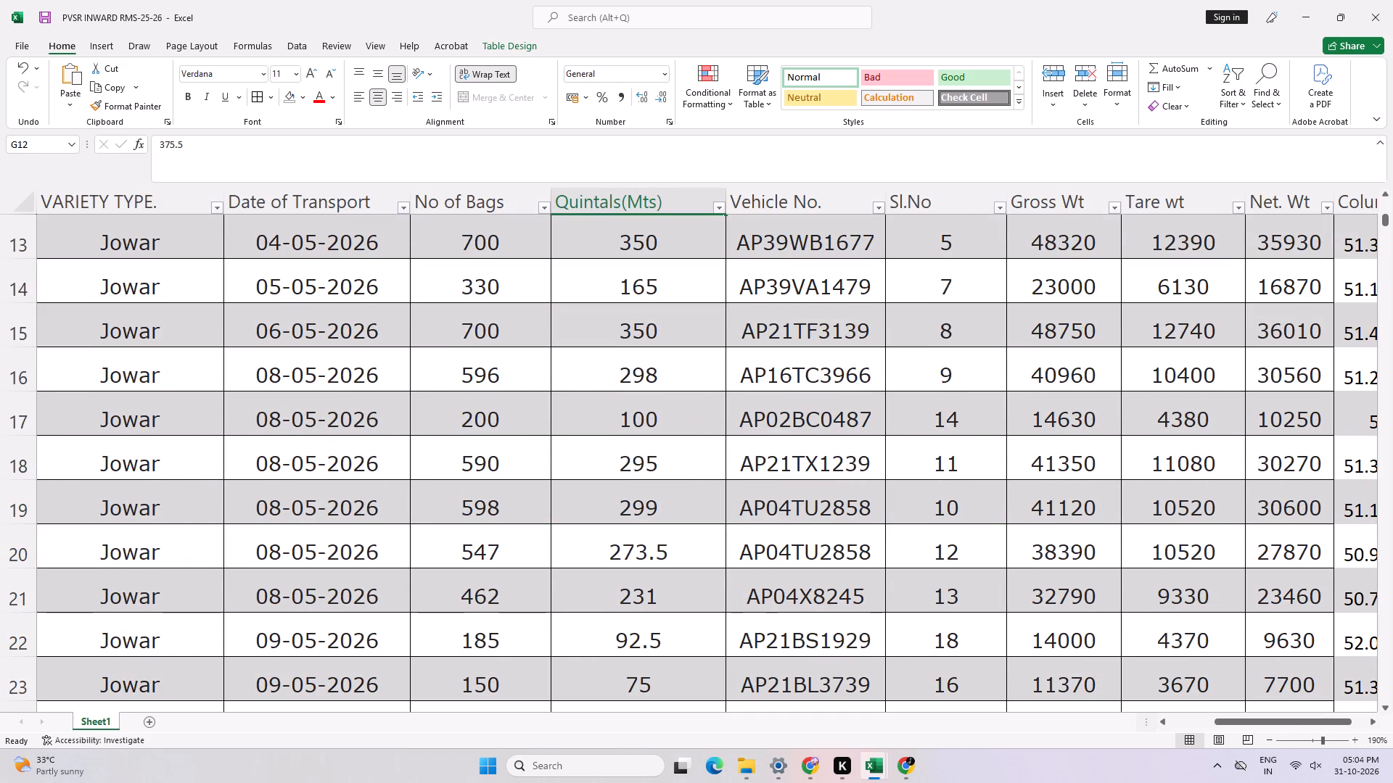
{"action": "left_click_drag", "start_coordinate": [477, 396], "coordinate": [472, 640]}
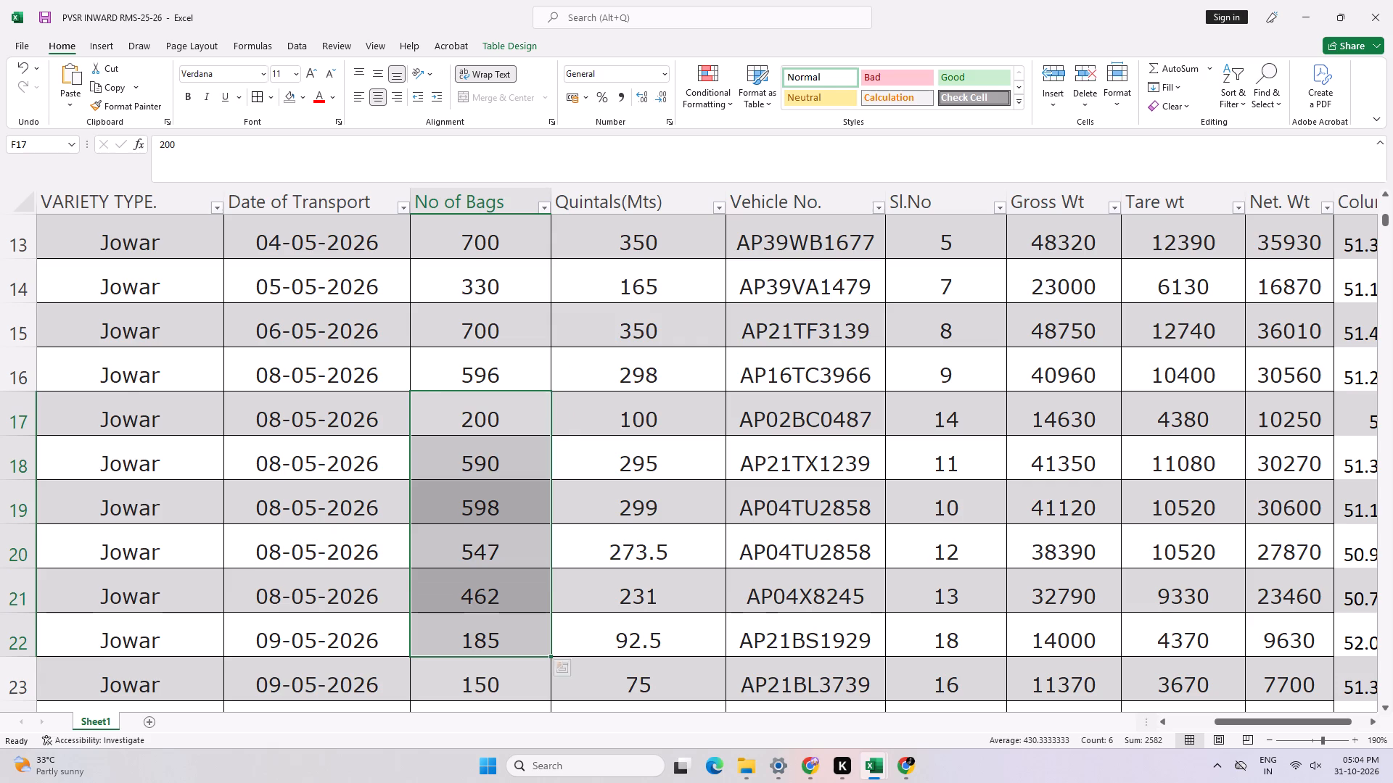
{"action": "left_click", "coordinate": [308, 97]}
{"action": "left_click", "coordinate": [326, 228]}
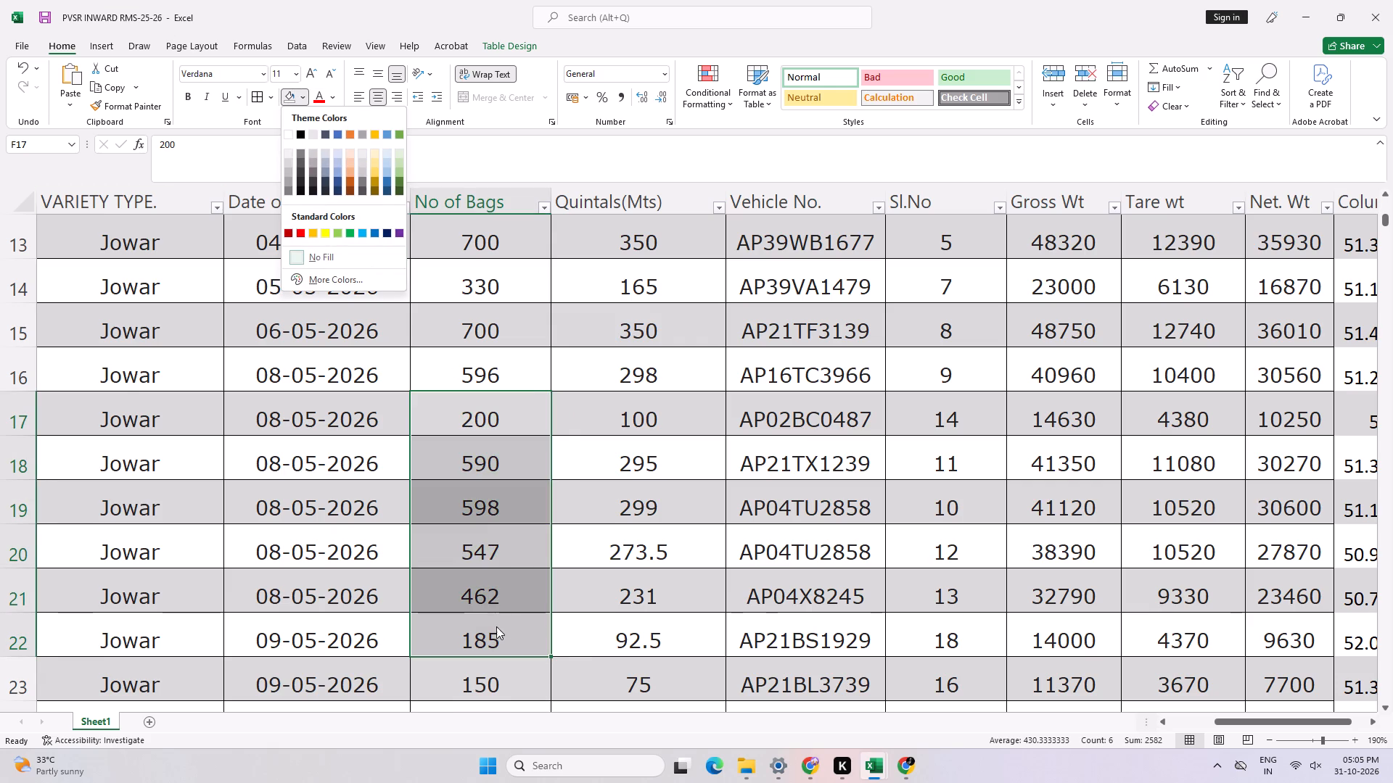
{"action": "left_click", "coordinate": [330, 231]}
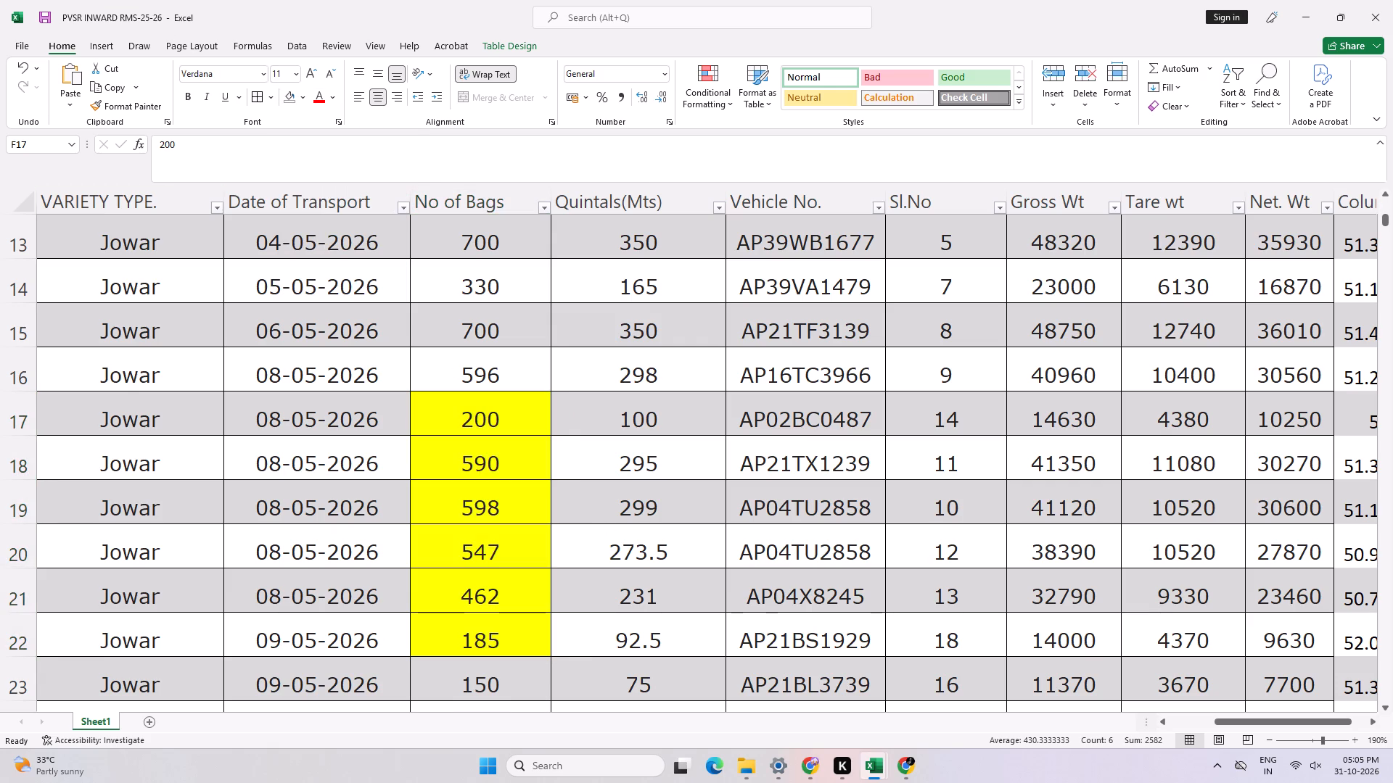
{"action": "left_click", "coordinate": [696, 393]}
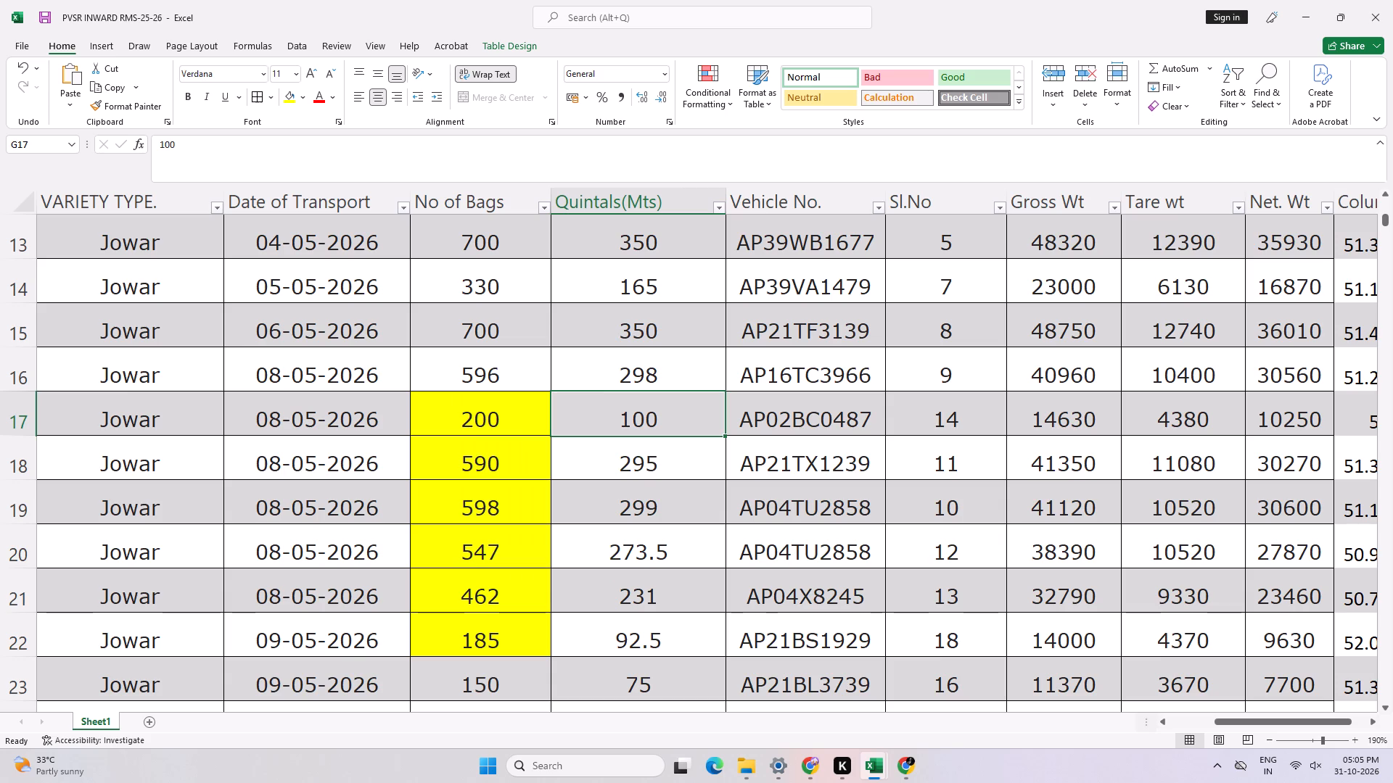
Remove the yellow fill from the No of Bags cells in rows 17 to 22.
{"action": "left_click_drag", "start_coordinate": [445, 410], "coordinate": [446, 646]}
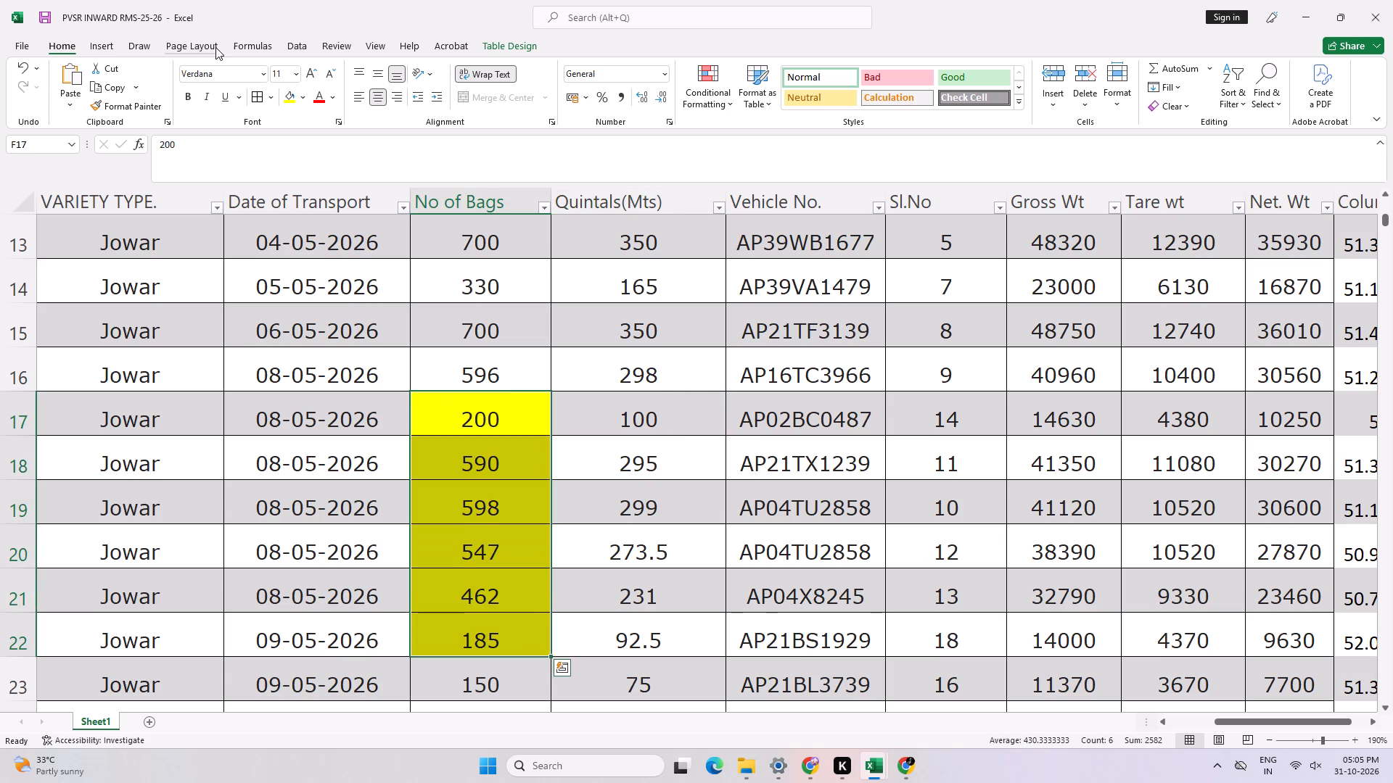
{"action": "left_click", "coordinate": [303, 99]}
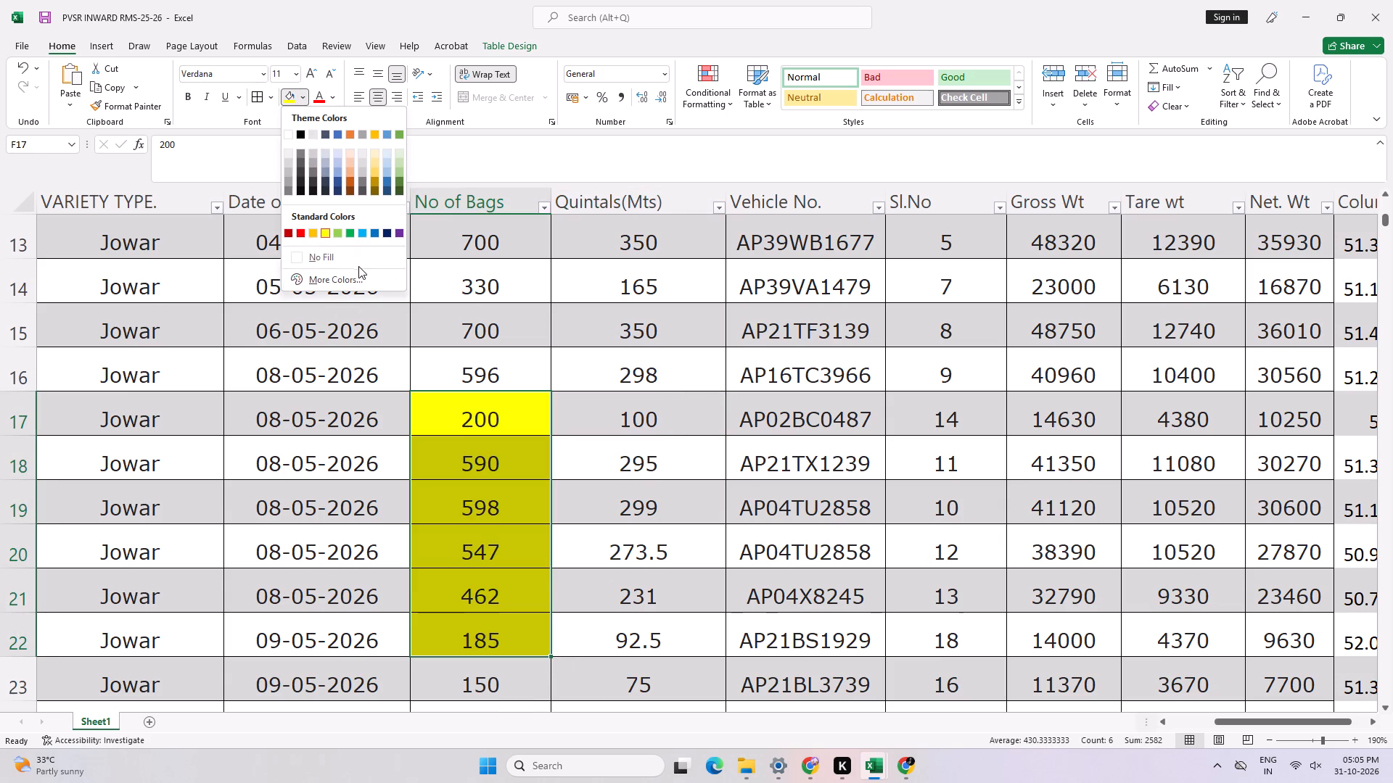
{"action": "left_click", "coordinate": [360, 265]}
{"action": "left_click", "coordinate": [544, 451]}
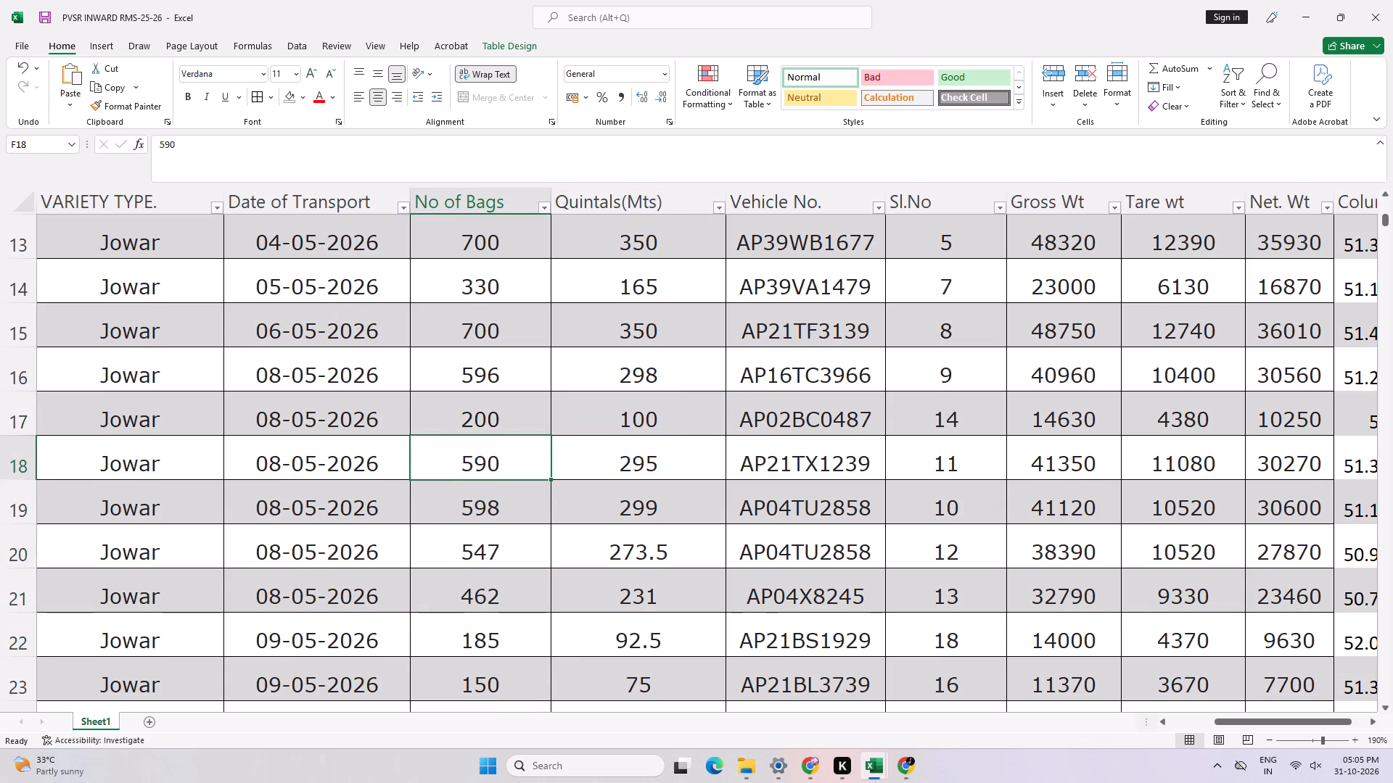
Go to the 14-05-2026 loads that still lack serial numbers and weights.
{"action": "scroll", "coordinate": [668, 373], "scroll_direction": "down", "scroll_amount": 15}
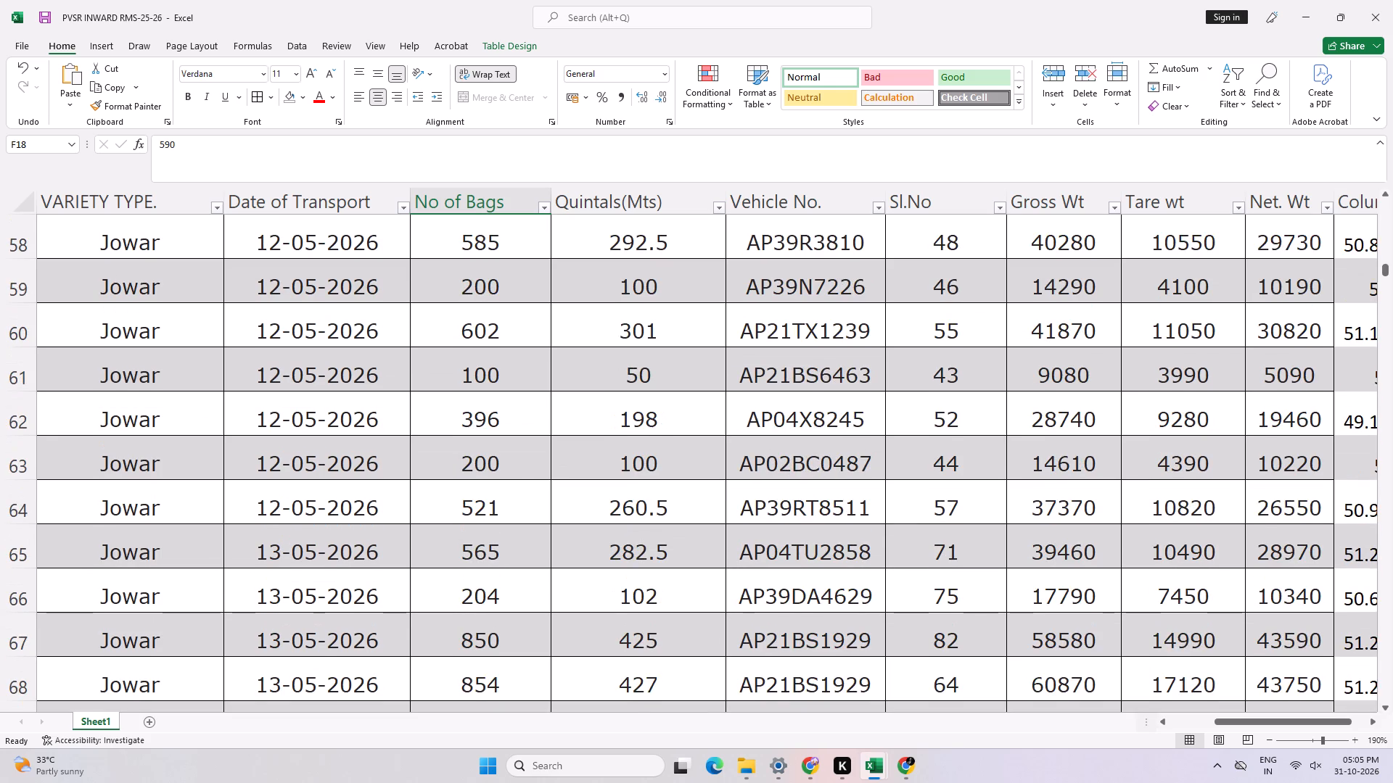
{"action": "scroll", "coordinate": [773, 349], "scroll_direction": "down", "scroll_amount": 8}
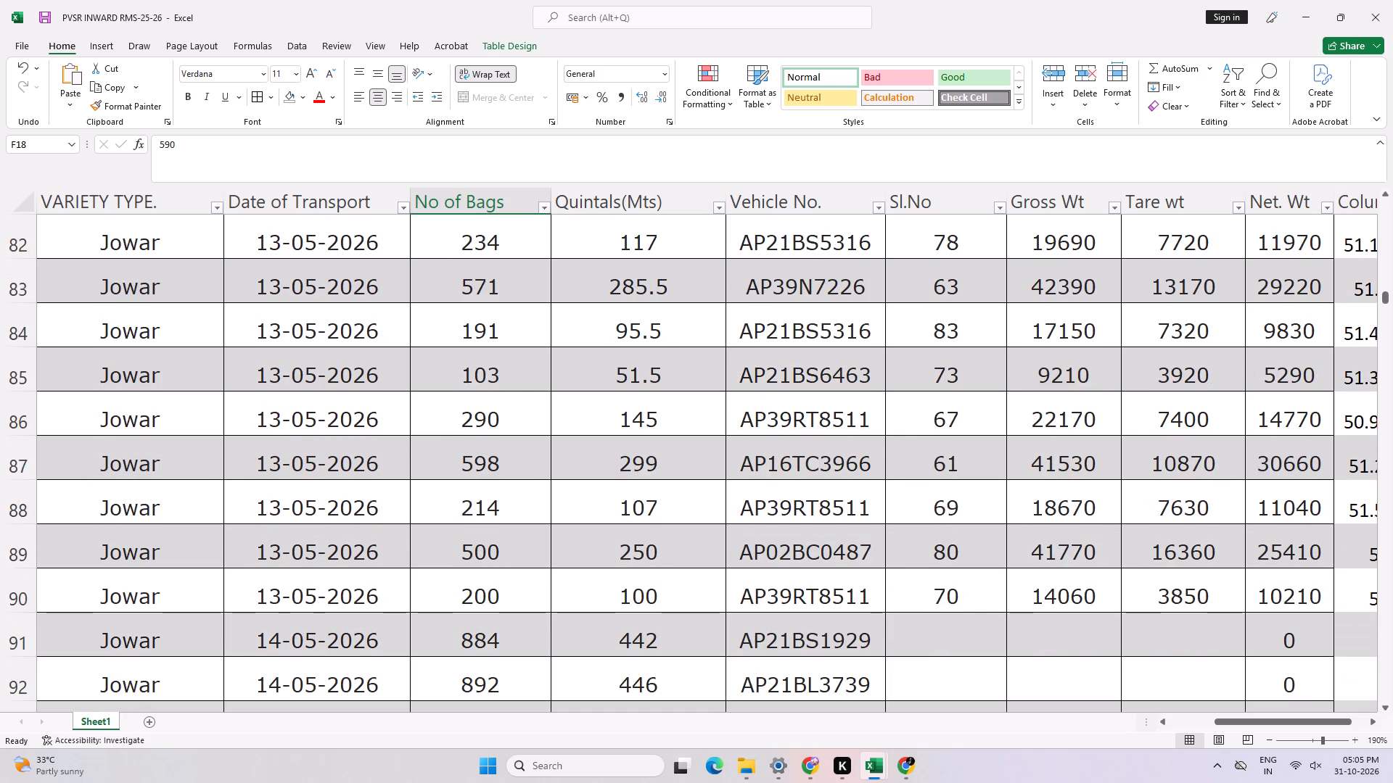